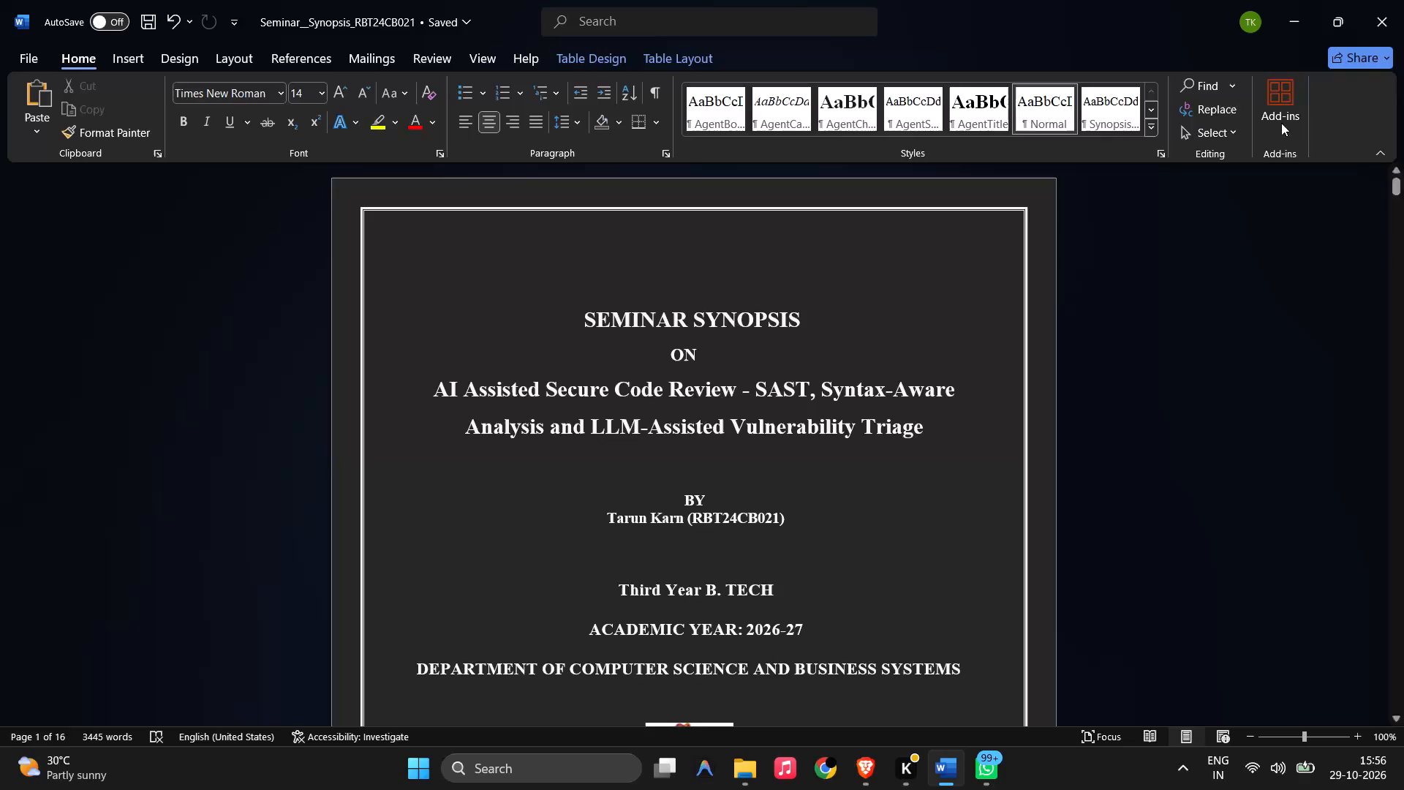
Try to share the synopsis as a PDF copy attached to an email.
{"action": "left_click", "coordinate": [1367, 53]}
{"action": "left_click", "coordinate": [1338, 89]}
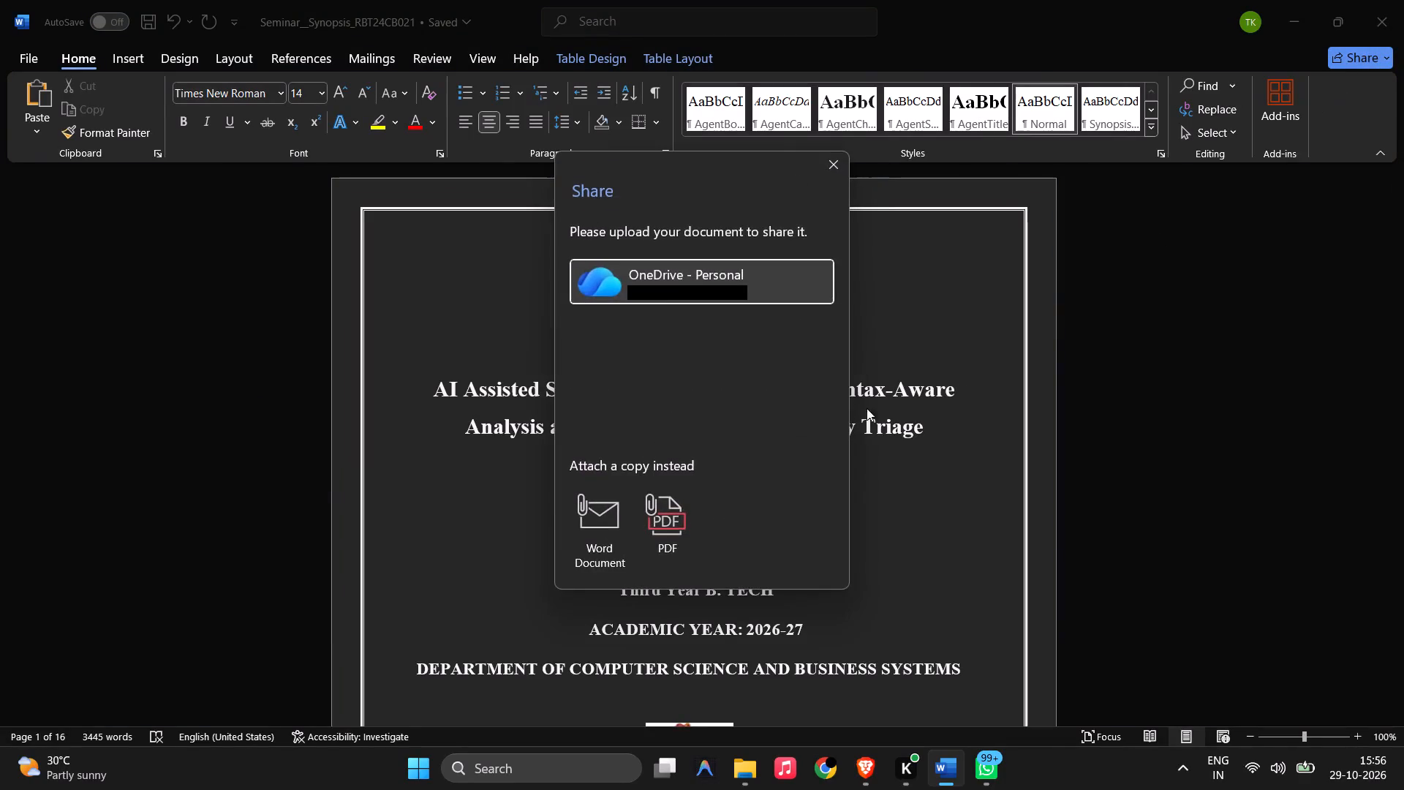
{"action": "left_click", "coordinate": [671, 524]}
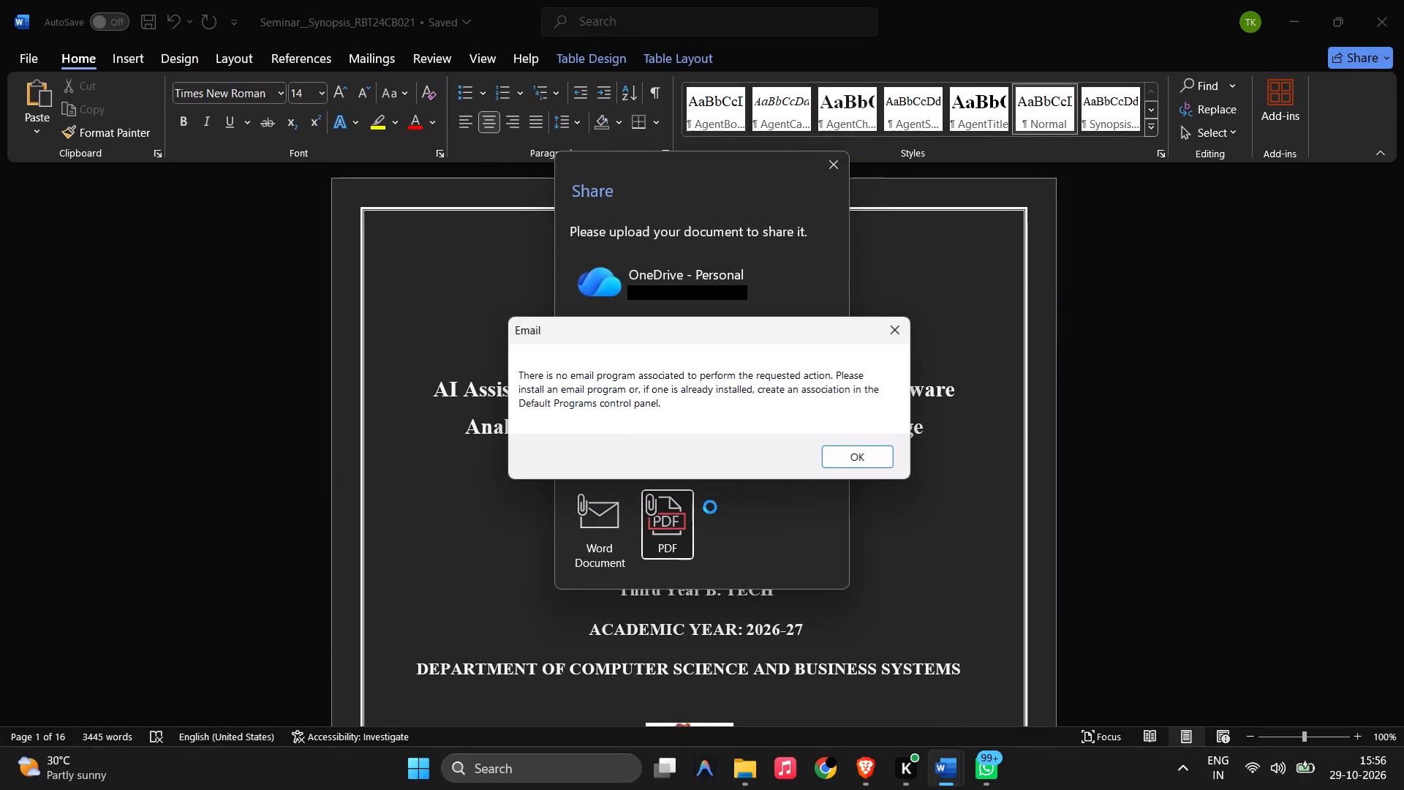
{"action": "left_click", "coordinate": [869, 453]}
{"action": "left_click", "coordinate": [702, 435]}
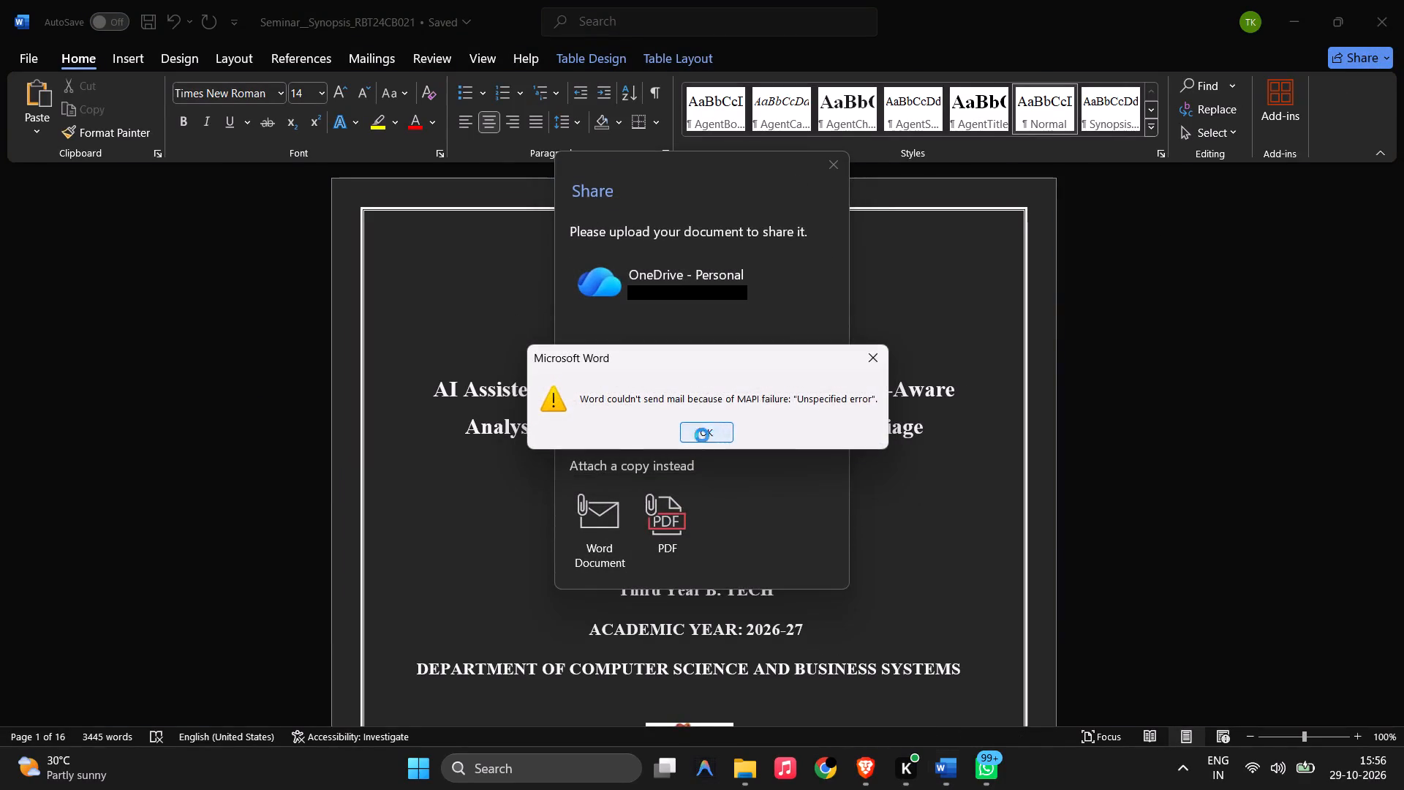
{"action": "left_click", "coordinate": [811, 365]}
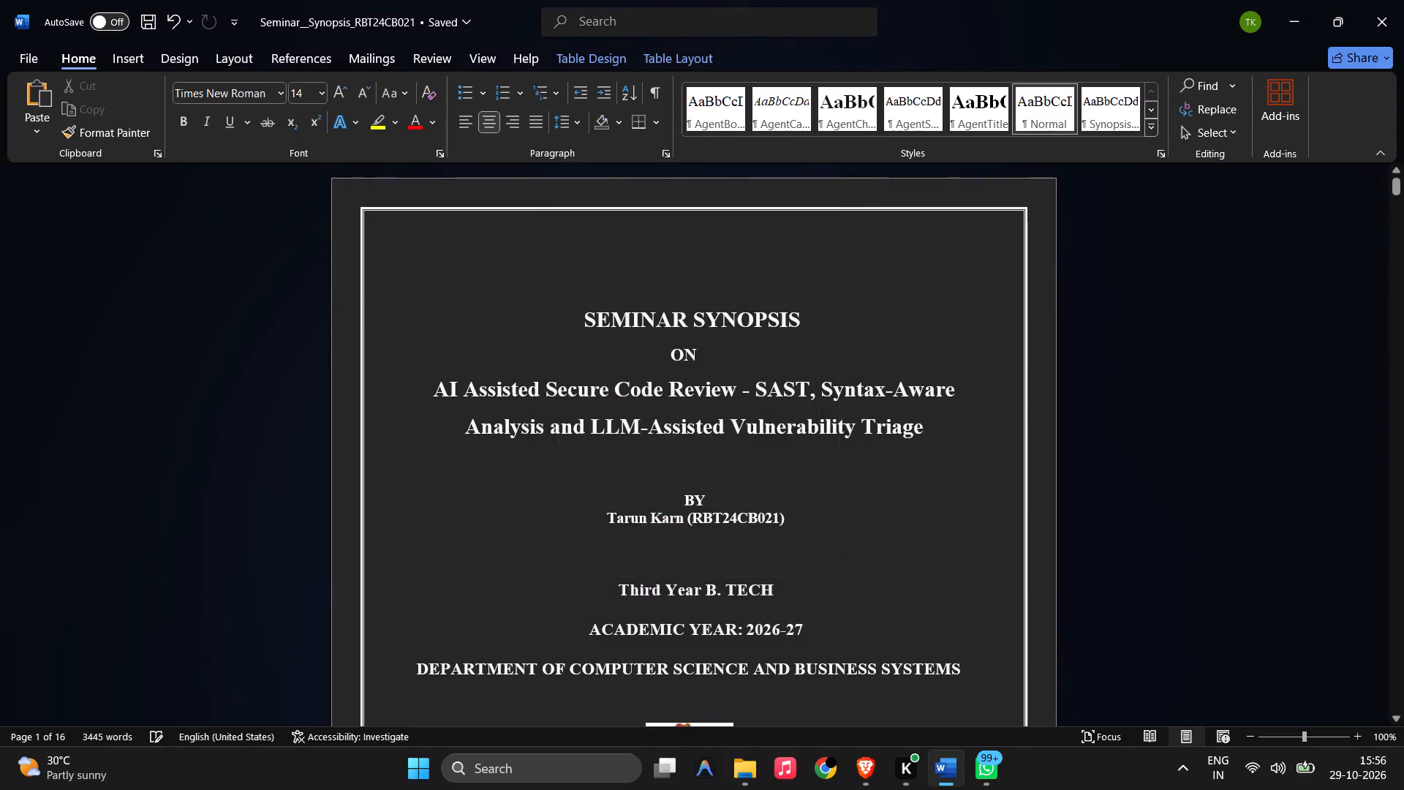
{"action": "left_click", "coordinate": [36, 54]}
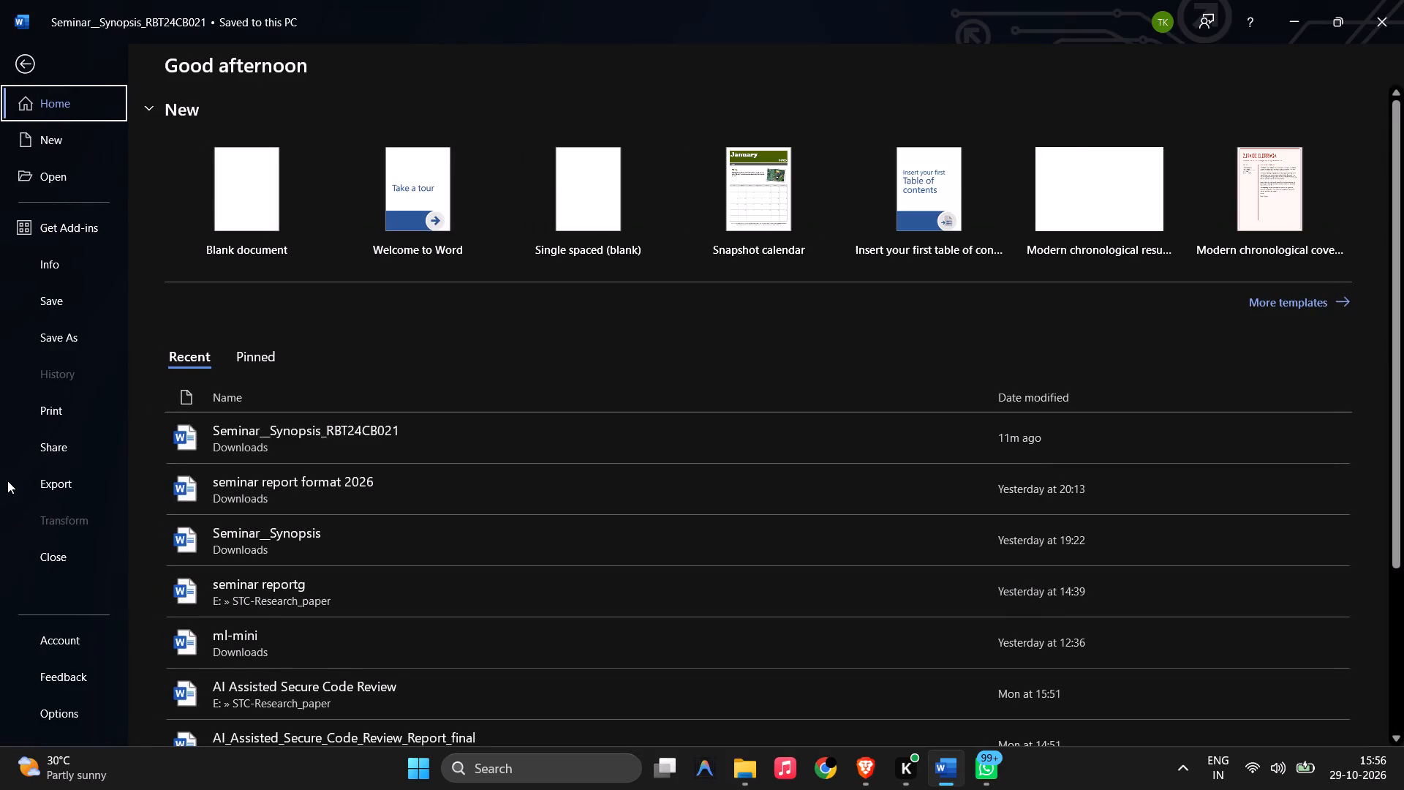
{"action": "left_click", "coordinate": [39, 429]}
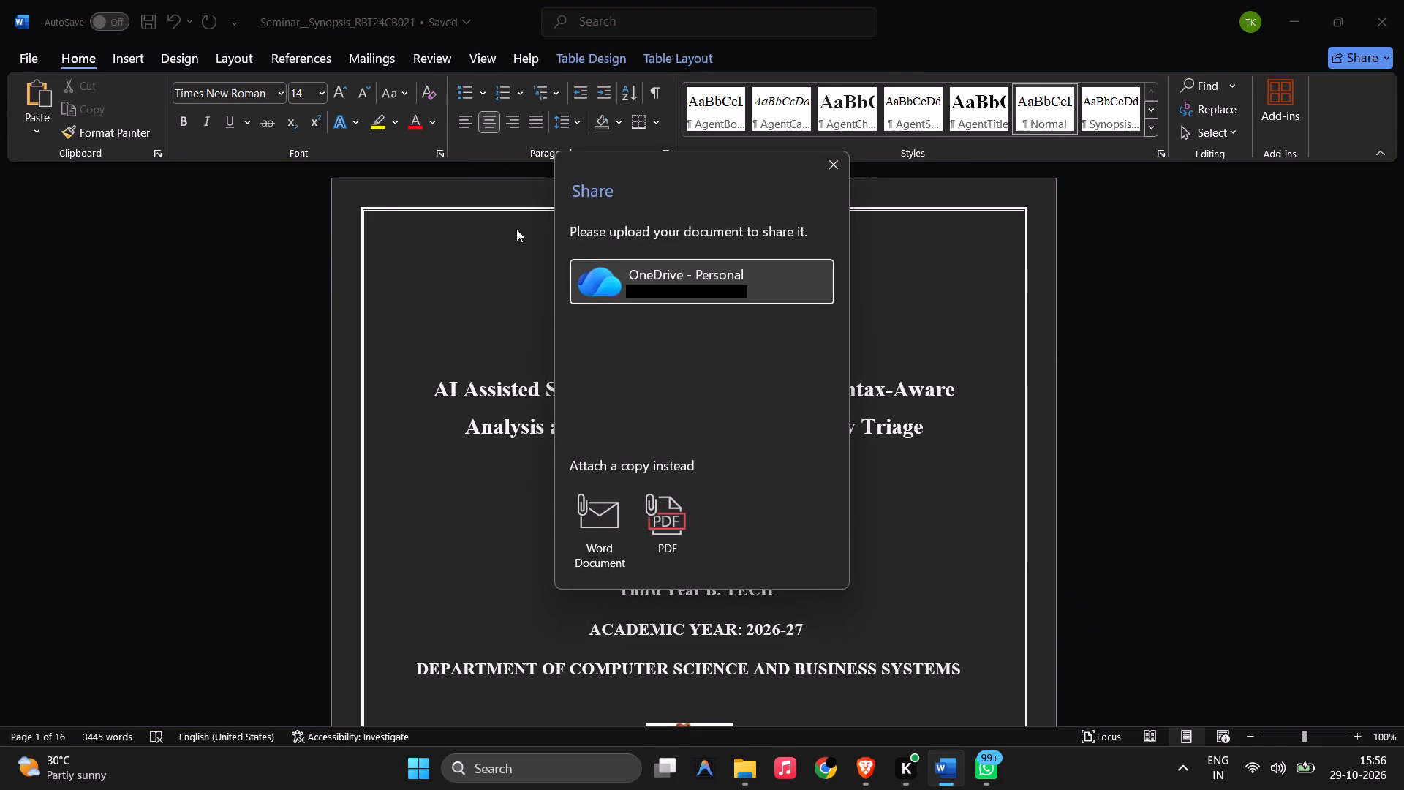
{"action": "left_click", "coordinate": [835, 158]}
Examine the synopsis pages in the print preview, from the title page through to the references.
{"action": "left_click", "coordinate": [21, 57]}
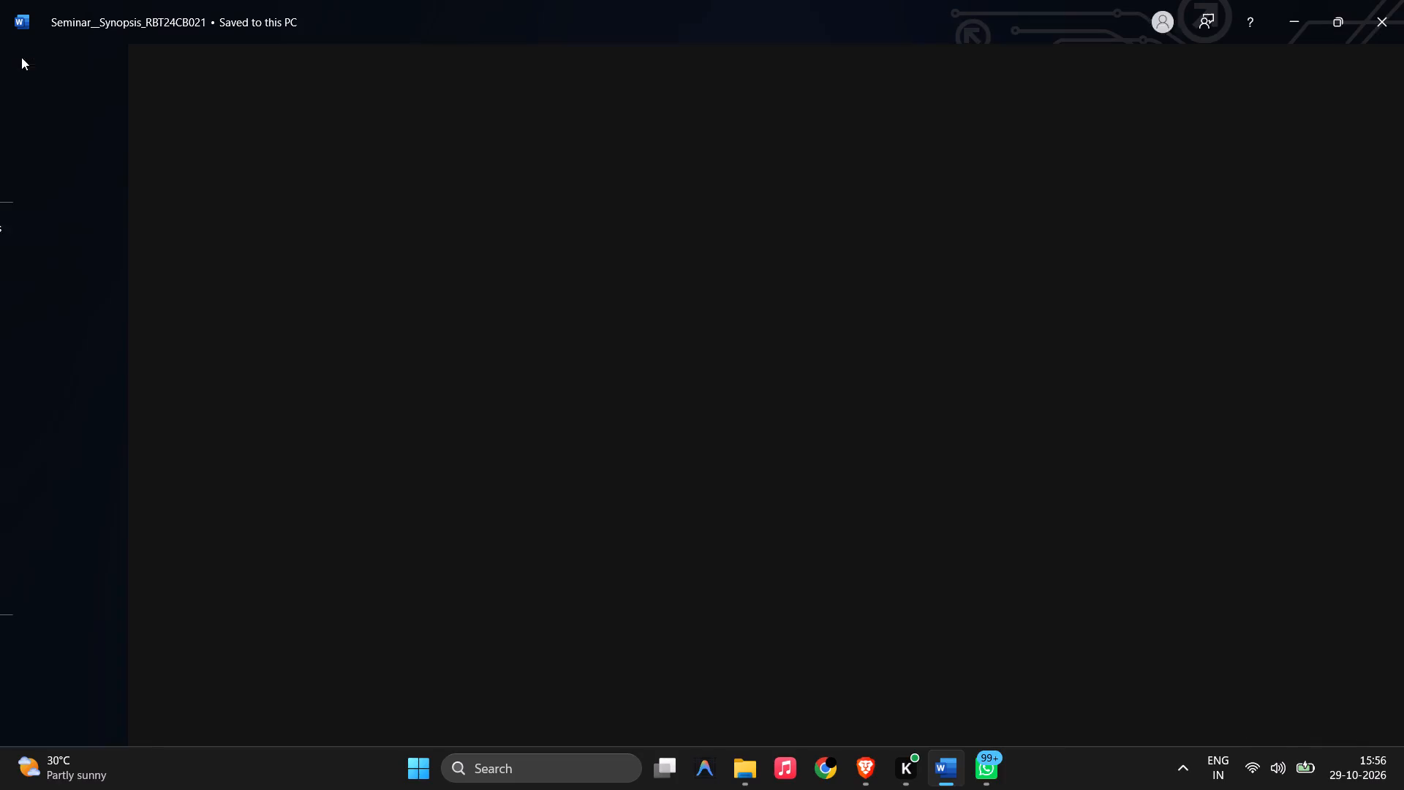
{"action": "left_click", "coordinate": [50, 408]}
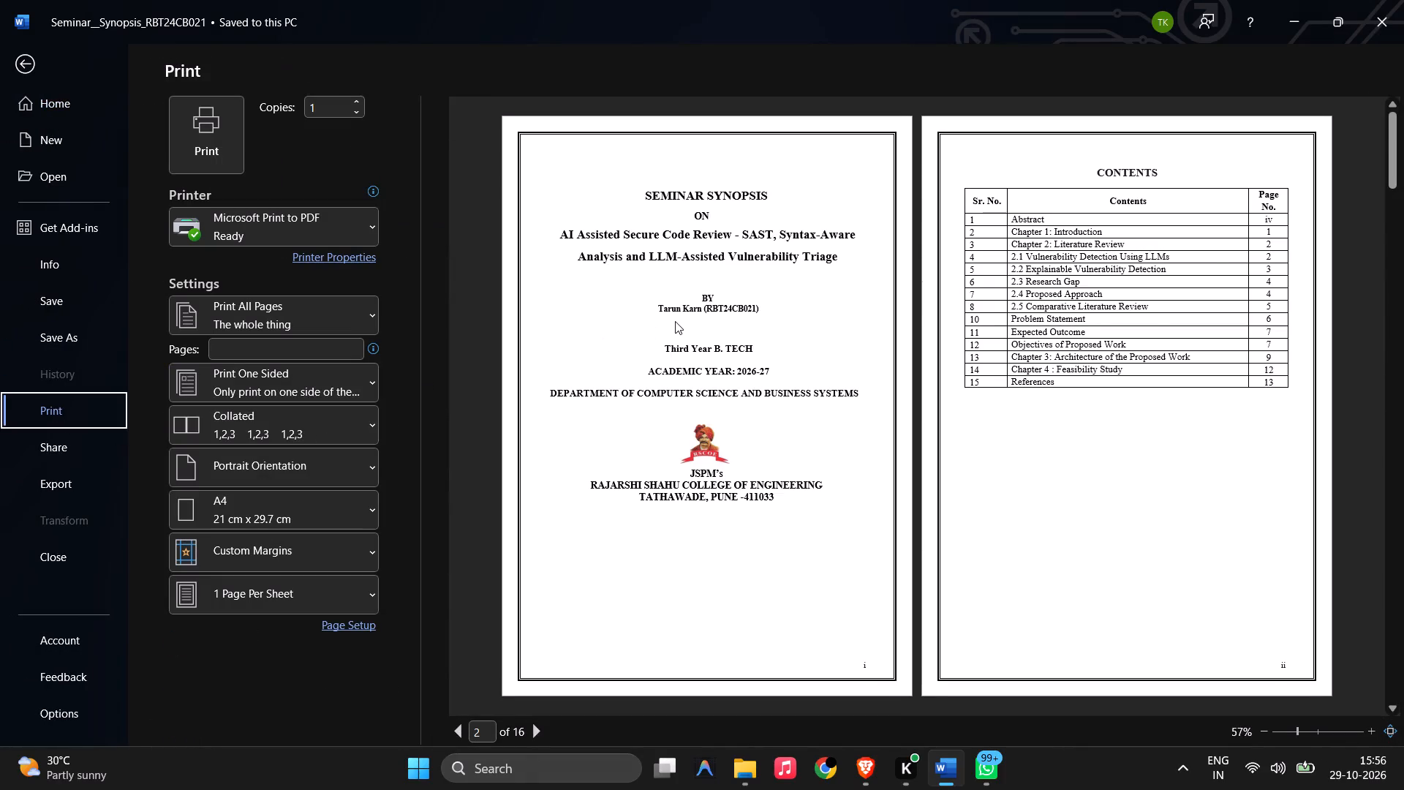
{"action": "scroll", "coordinate": [677, 322], "scroll_direction": "down", "scroll_amount": 10}
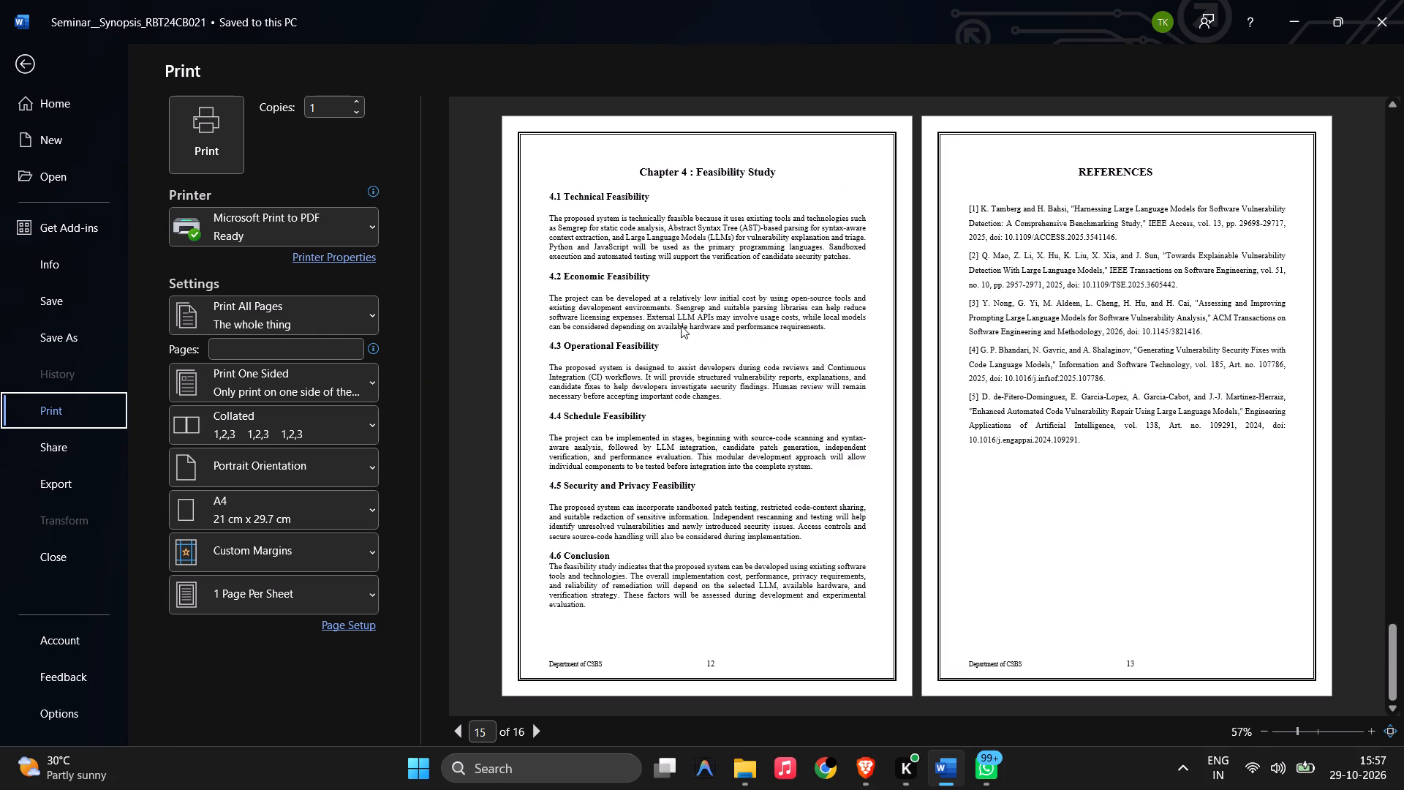
{"action": "scroll", "coordinate": [681, 326], "scroll_direction": "up", "scroll_amount": 20}
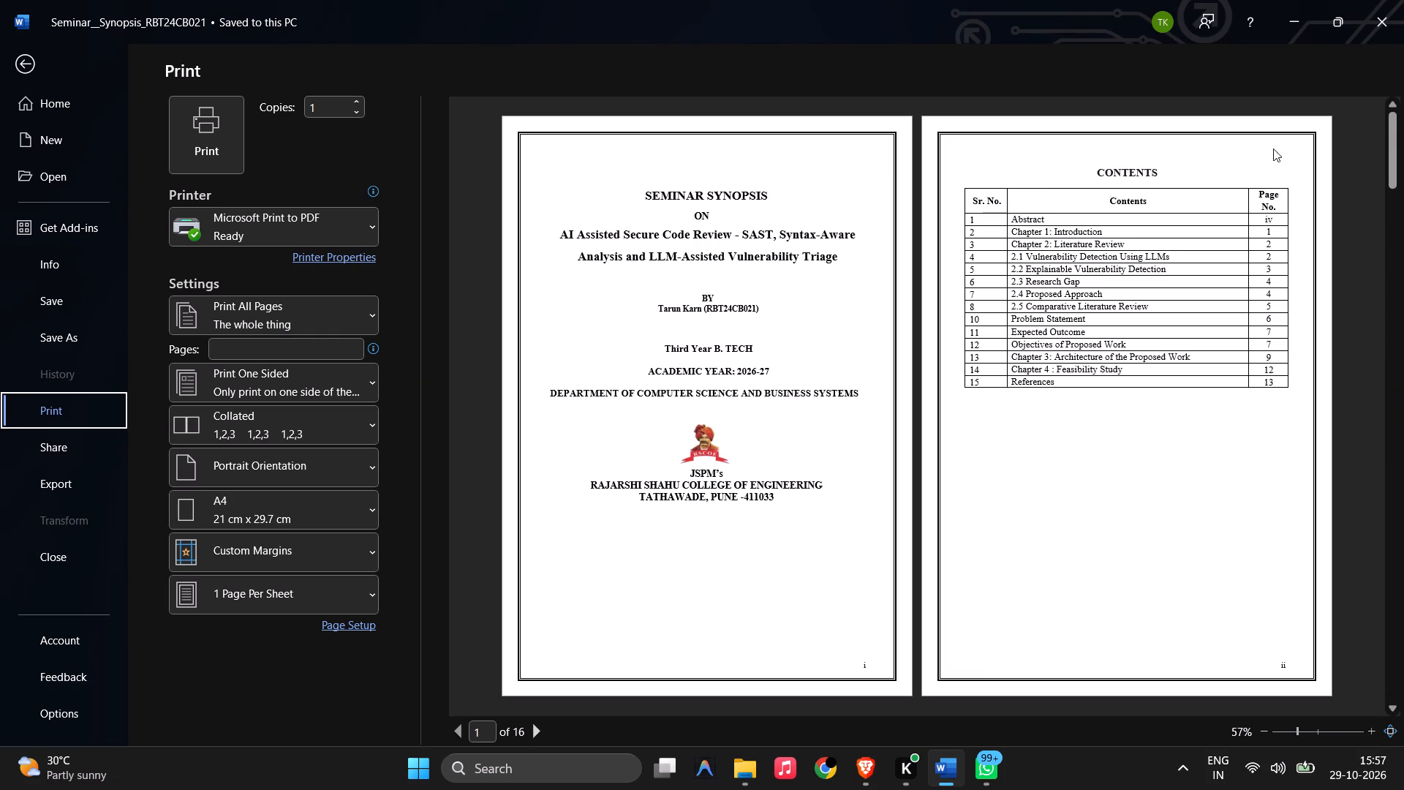
{"action": "left_click_drag", "start_coordinate": [1392, 151], "coordinate": [1403, 193]}
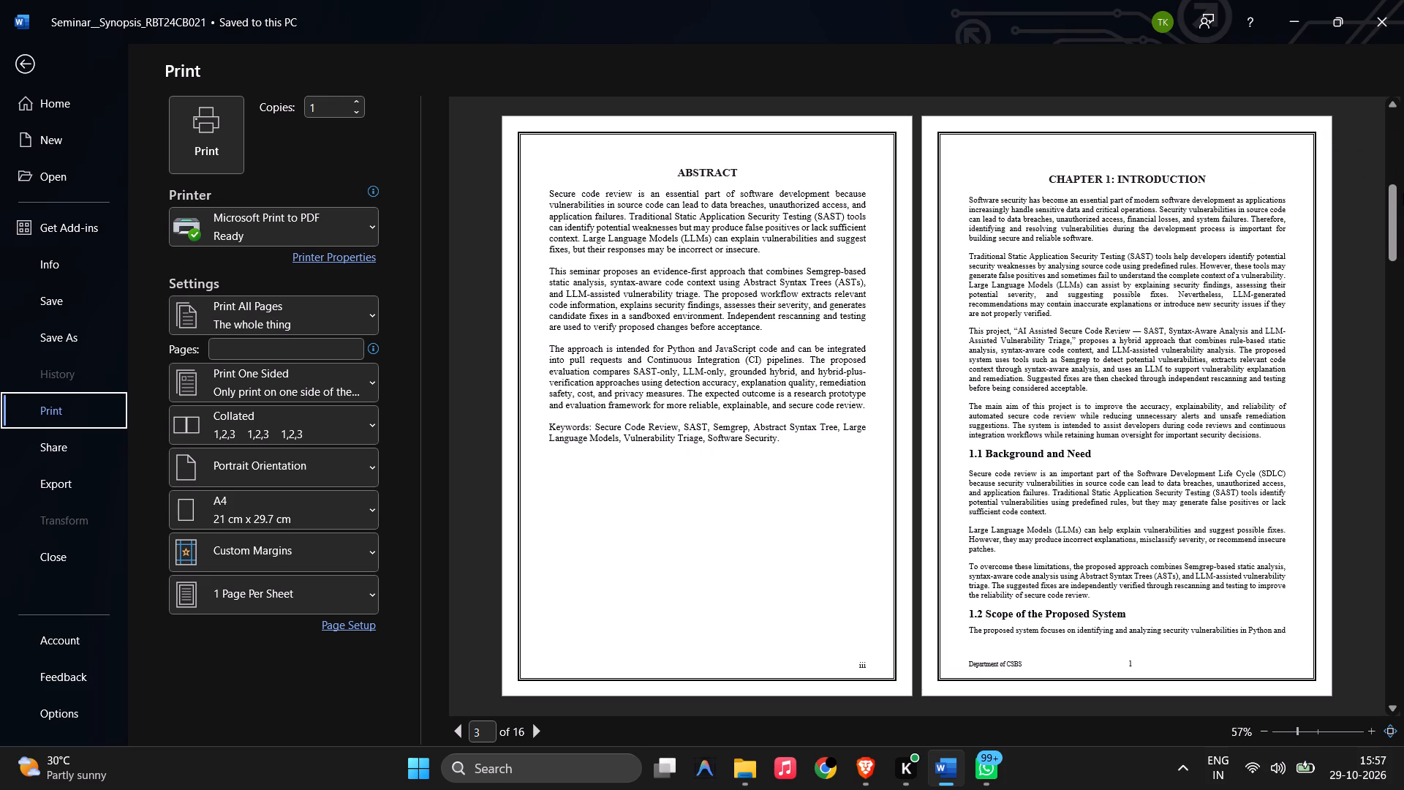
{"action": "left_click_drag", "start_coordinate": [1392, 192], "coordinate": [1392, 219]}
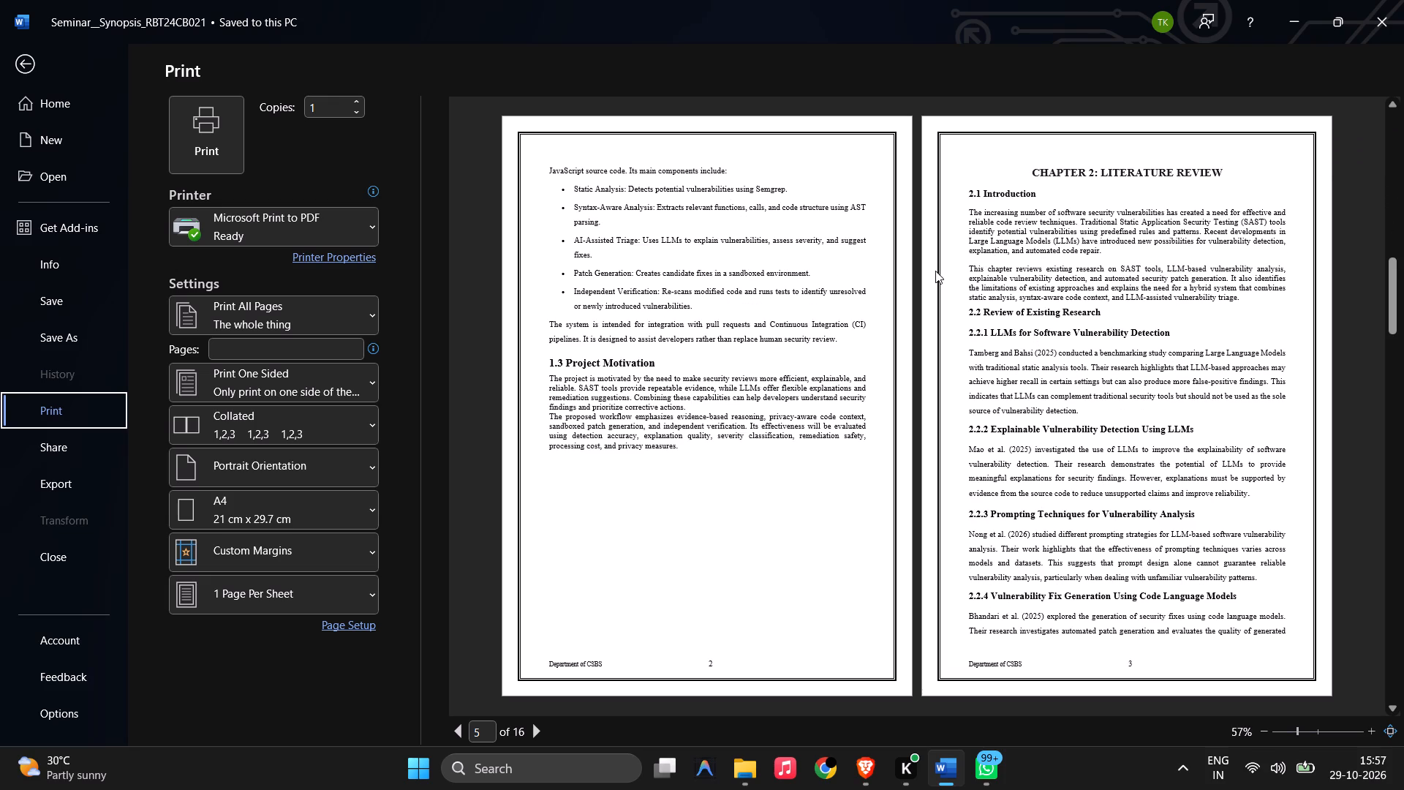
{"action": "key", "text": "Right"}
{"action": "scroll", "coordinate": [1005, 286], "scroll_direction": "down", "scroll_amount": 7}
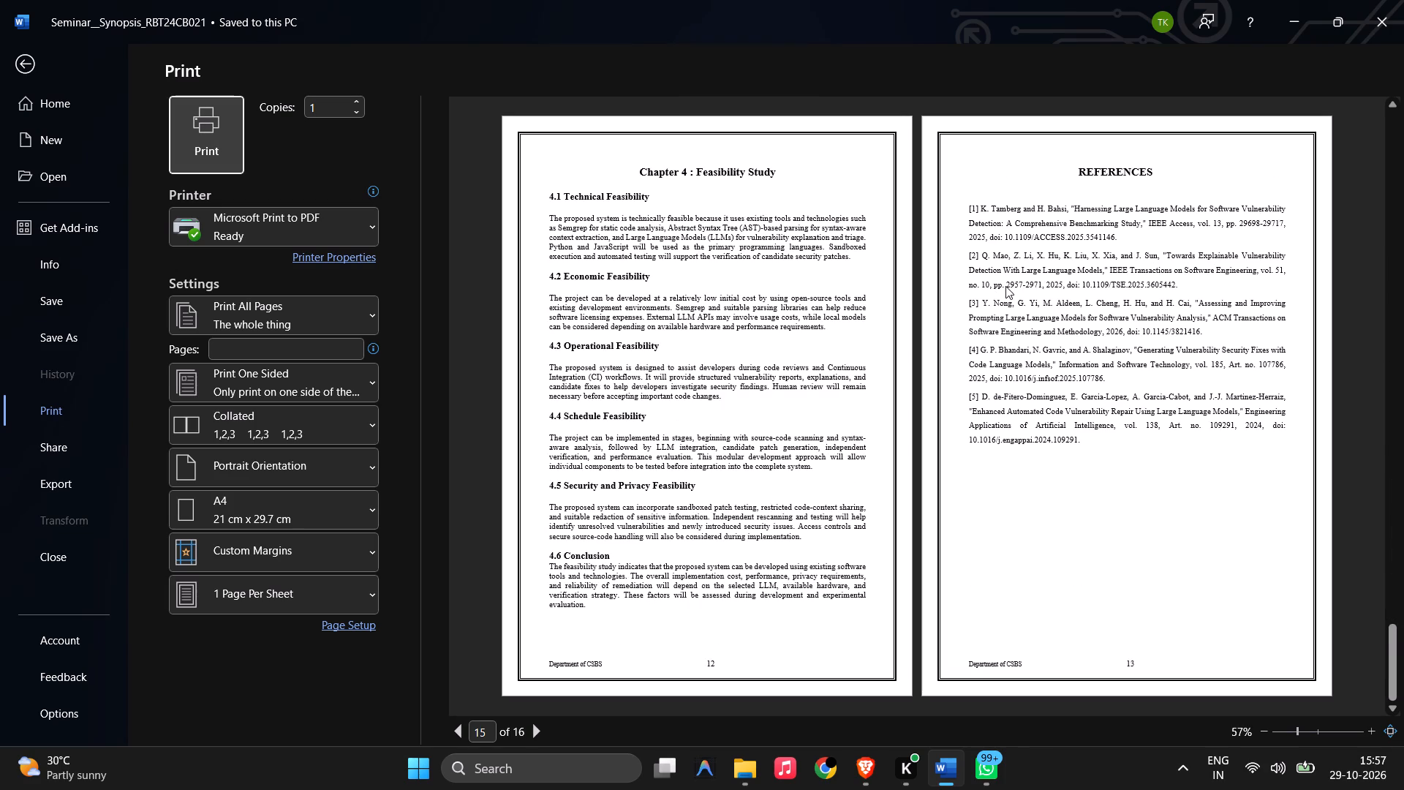
{"action": "scroll", "coordinate": [1006, 287], "scroll_direction": "down", "scroll_amount": 5}
Print all pages with Microsoft Print to PDF and save the output in Downloads as synopsis_tarun1.pdf.
{"action": "left_click", "coordinate": [294, 234]}
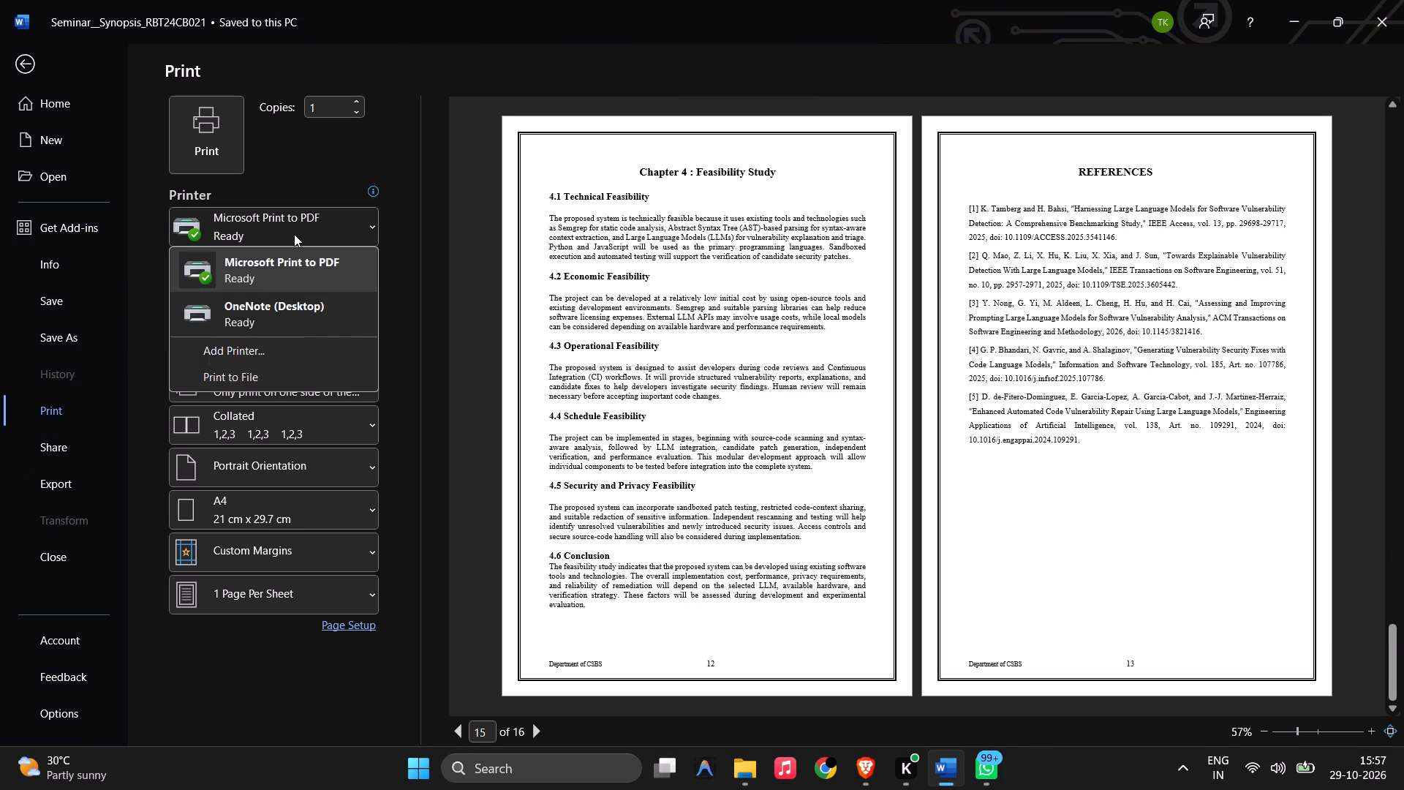
{"action": "left_click", "coordinate": [294, 234]}
{"action": "double_click", "coordinate": [285, 311]}
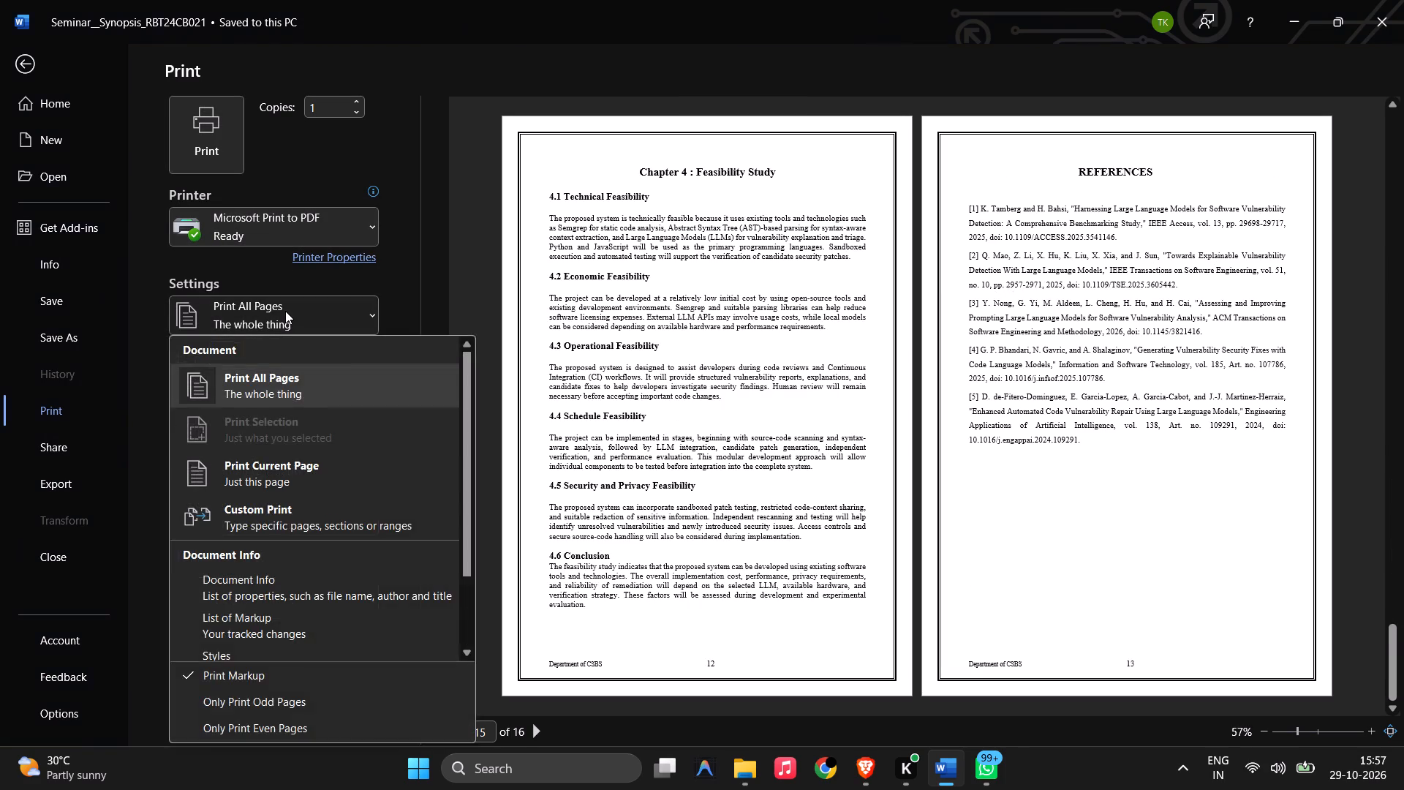
{"action": "left_click", "coordinate": [232, 145]}
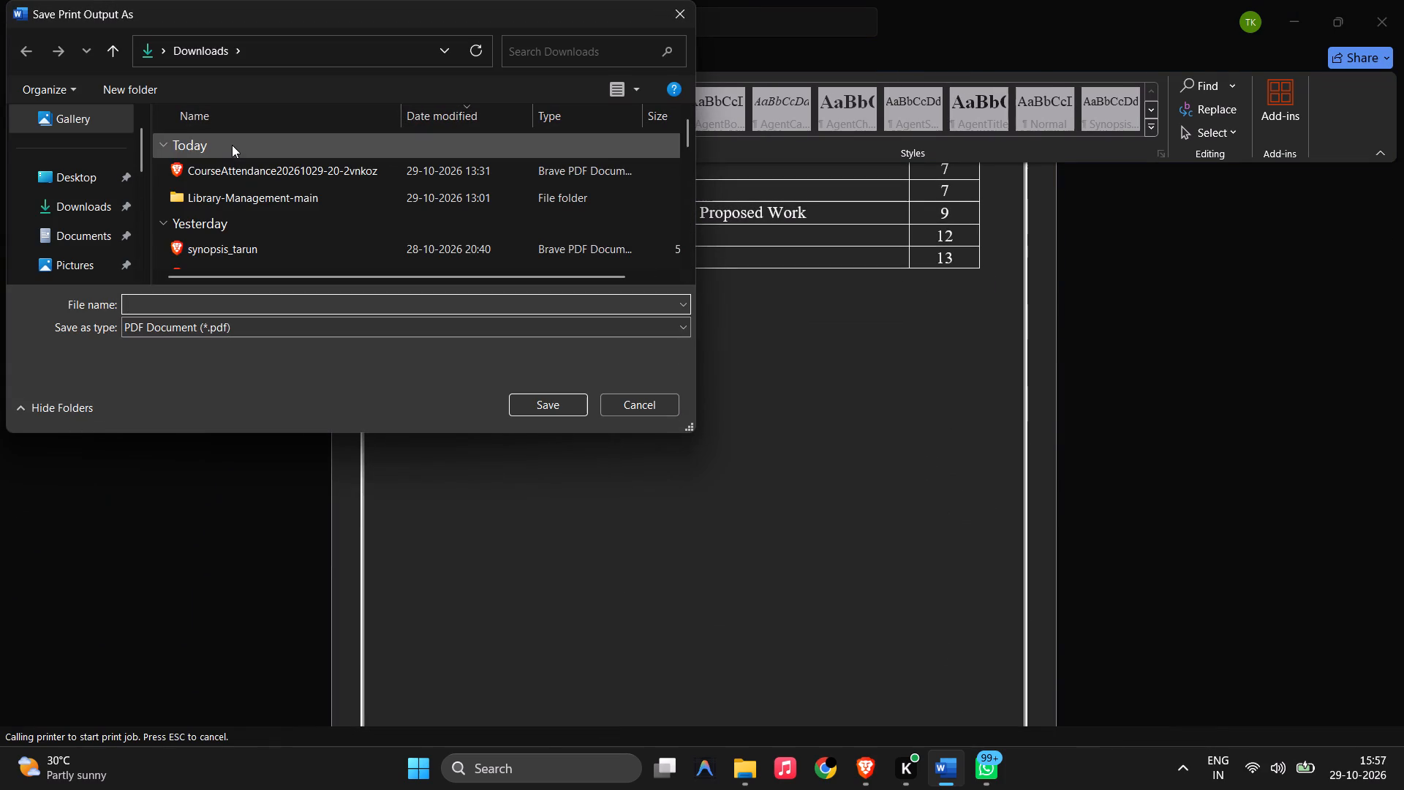
{"action": "type", "text": "synopsis"}
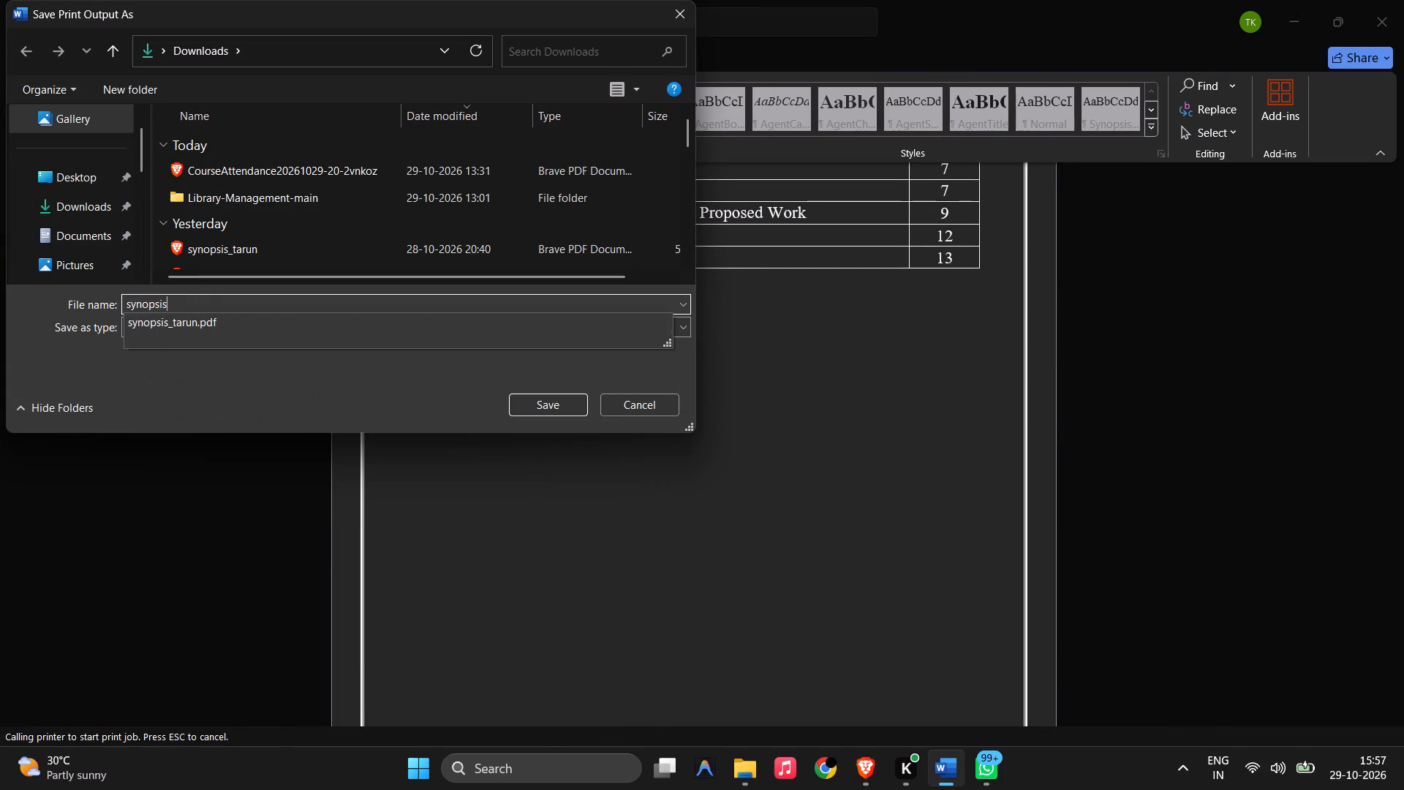
{"action": "key", "text": "Down"}
{"action": "key", "text": "Return"}
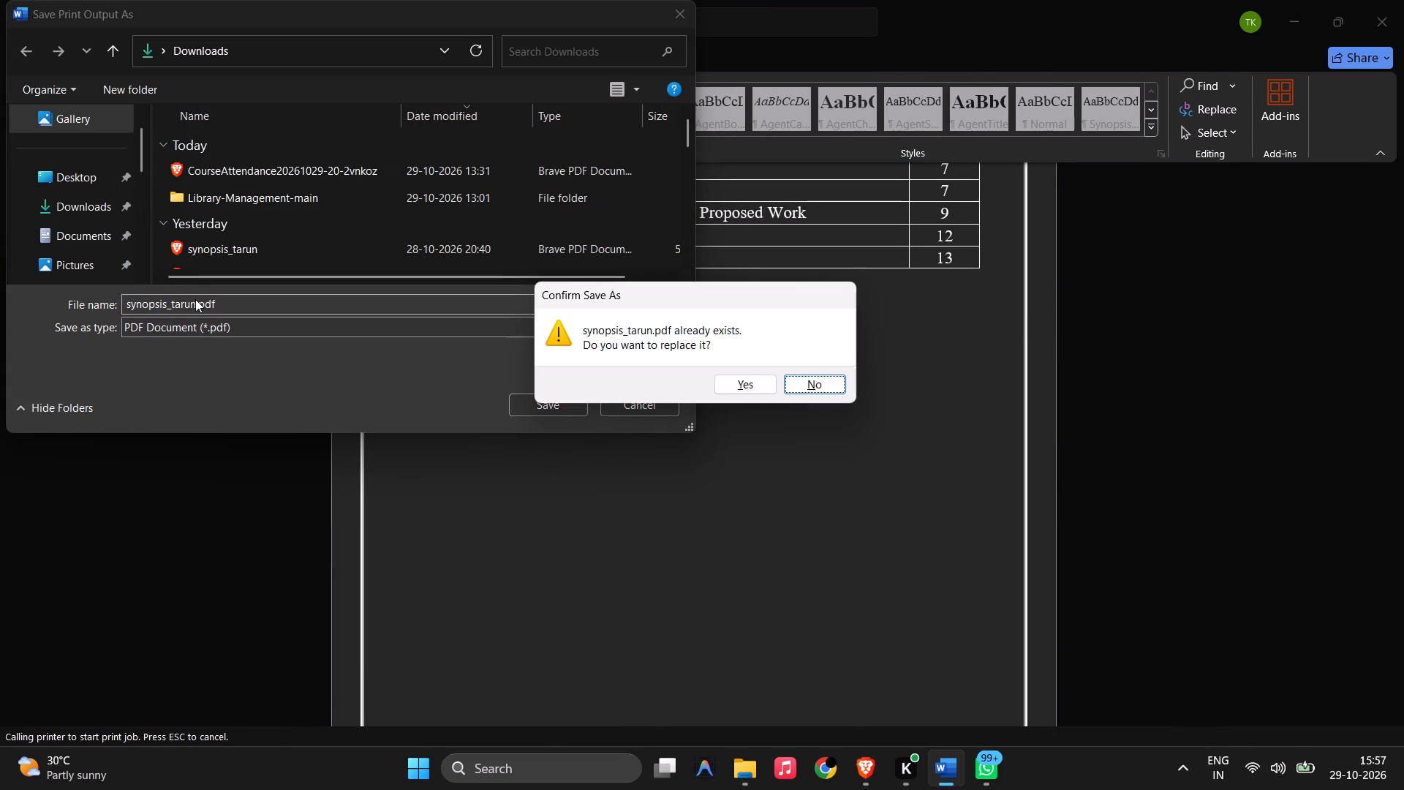
{"action": "left_click", "coordinate": [826, 375]}
{"action": "left_click_drag", "start_coordinate": [438, 3], "coordinate": [493, 50]}
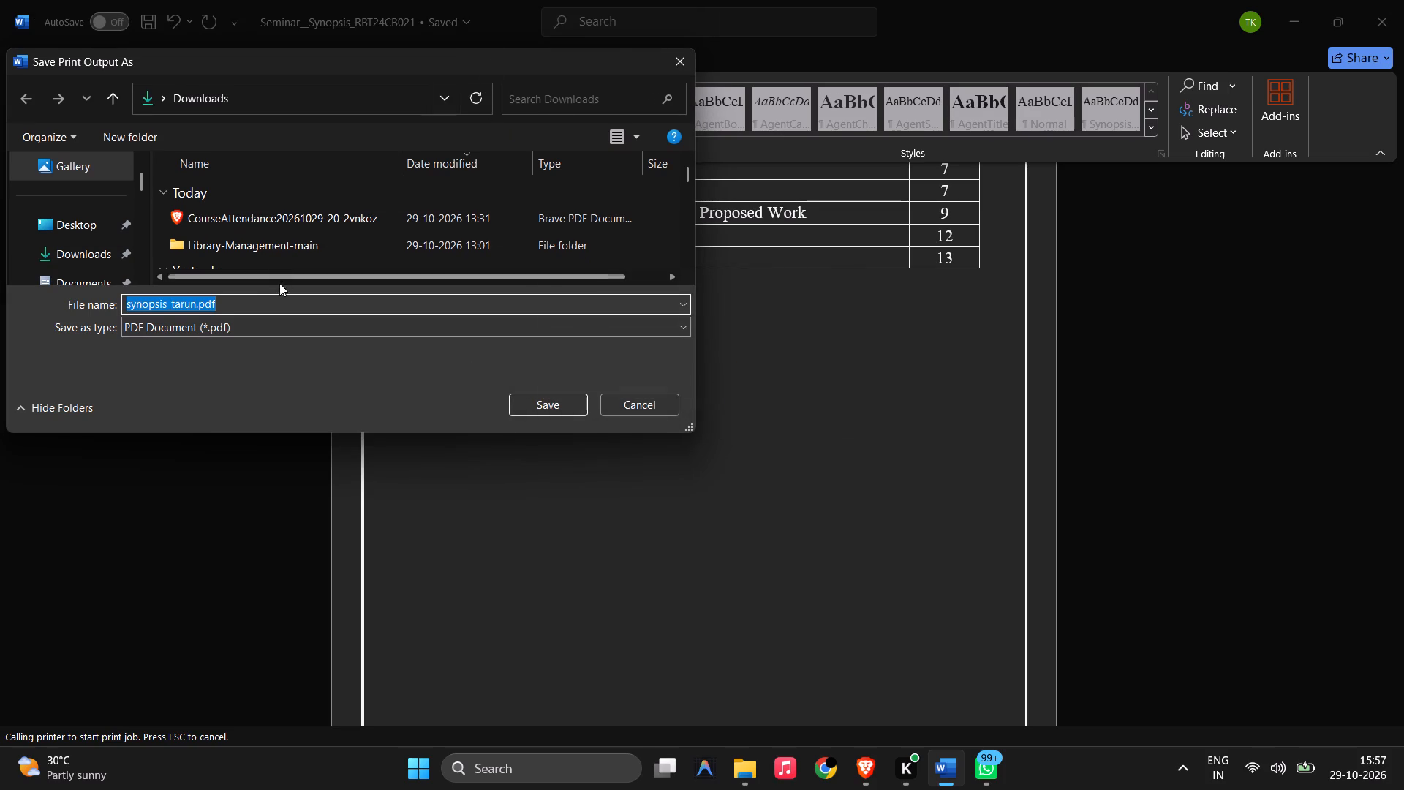
{"action": "left_click", "coordinate": [195, 304]}
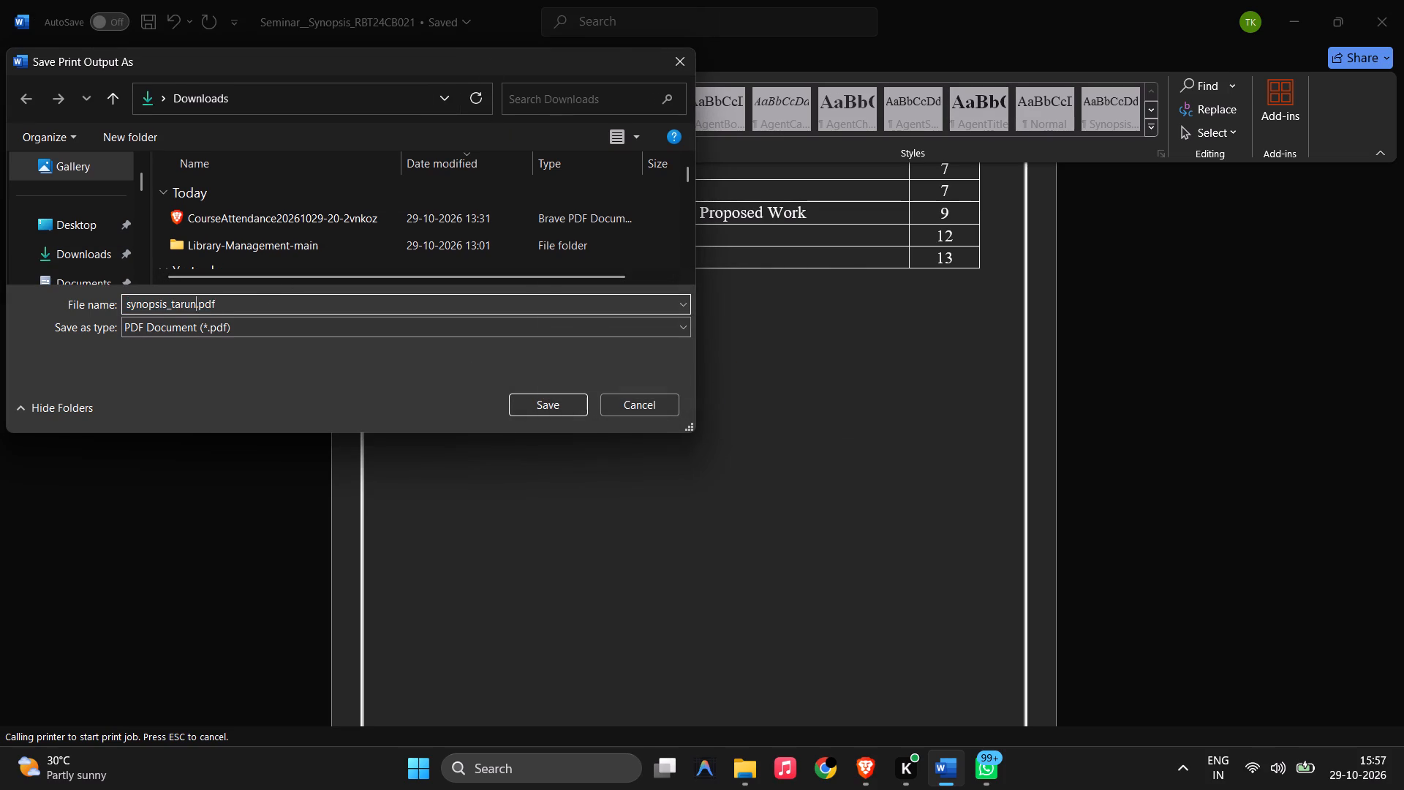
{"action": "key", "text": "1"}
{"action": "left_click", "coordinate": [574, 414]}
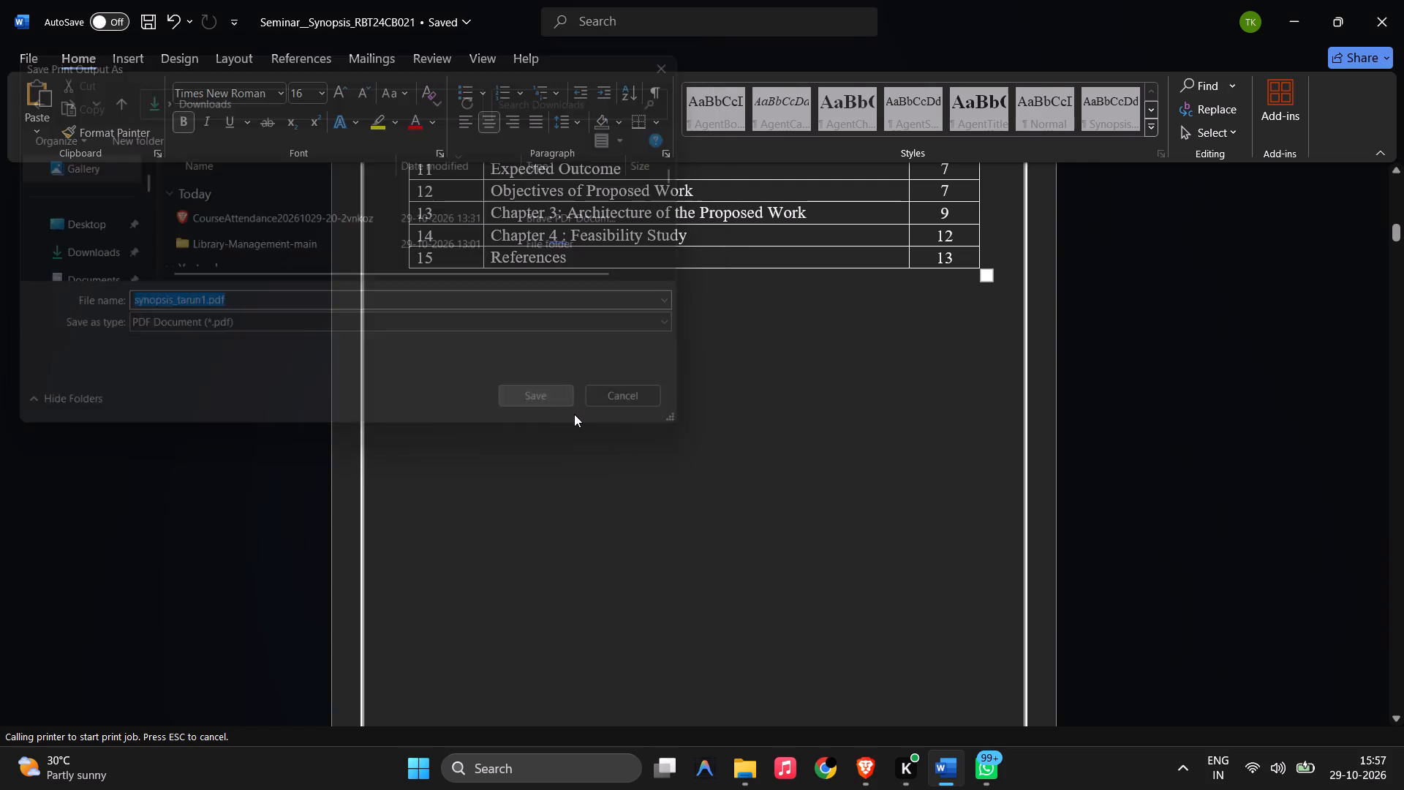
Switch to File Explorer and open the synopsis_tarun1 PDF from the Downloads folder.
{"action": "left_click", "coordinate": [765, 789]}
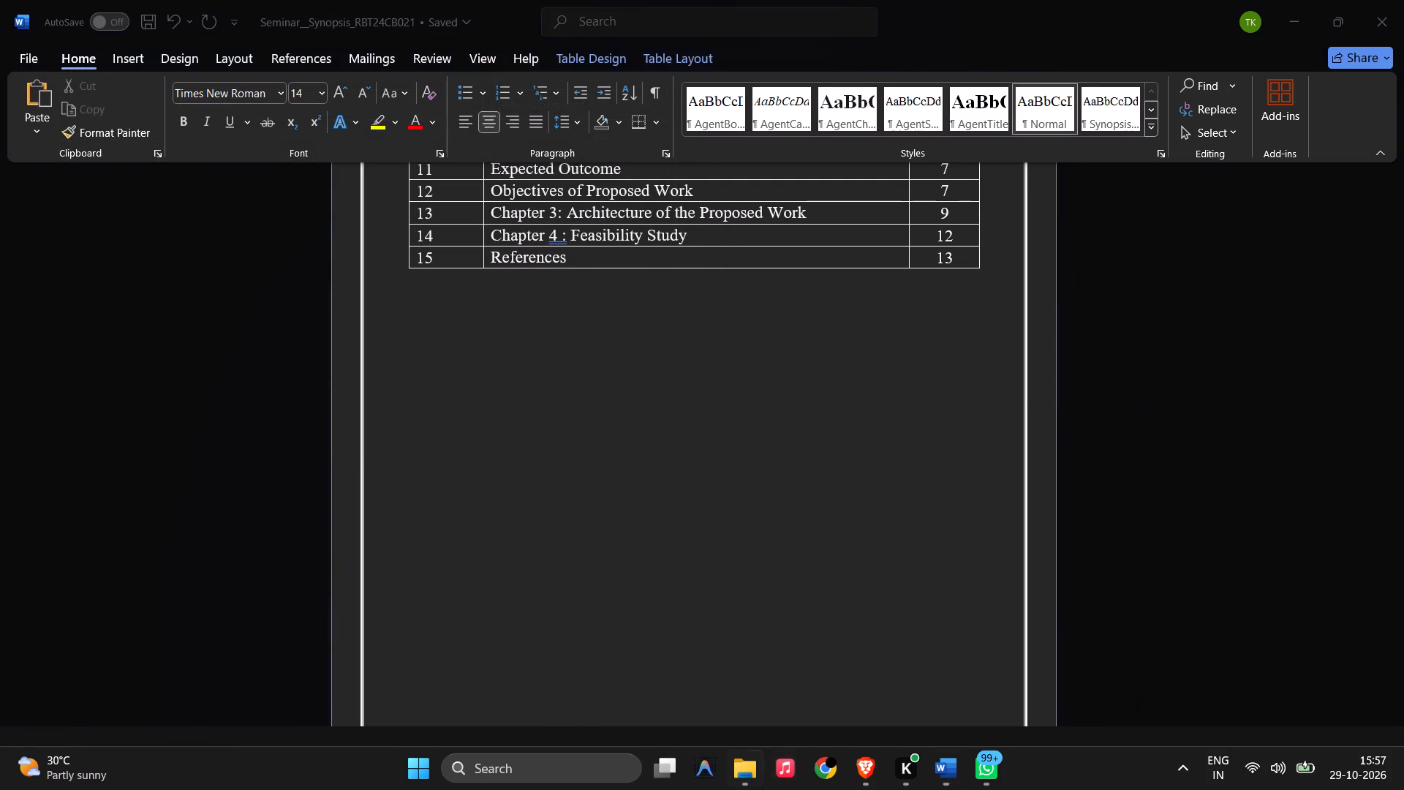
{"action": "left_click", "coordinate": [758, 775]}
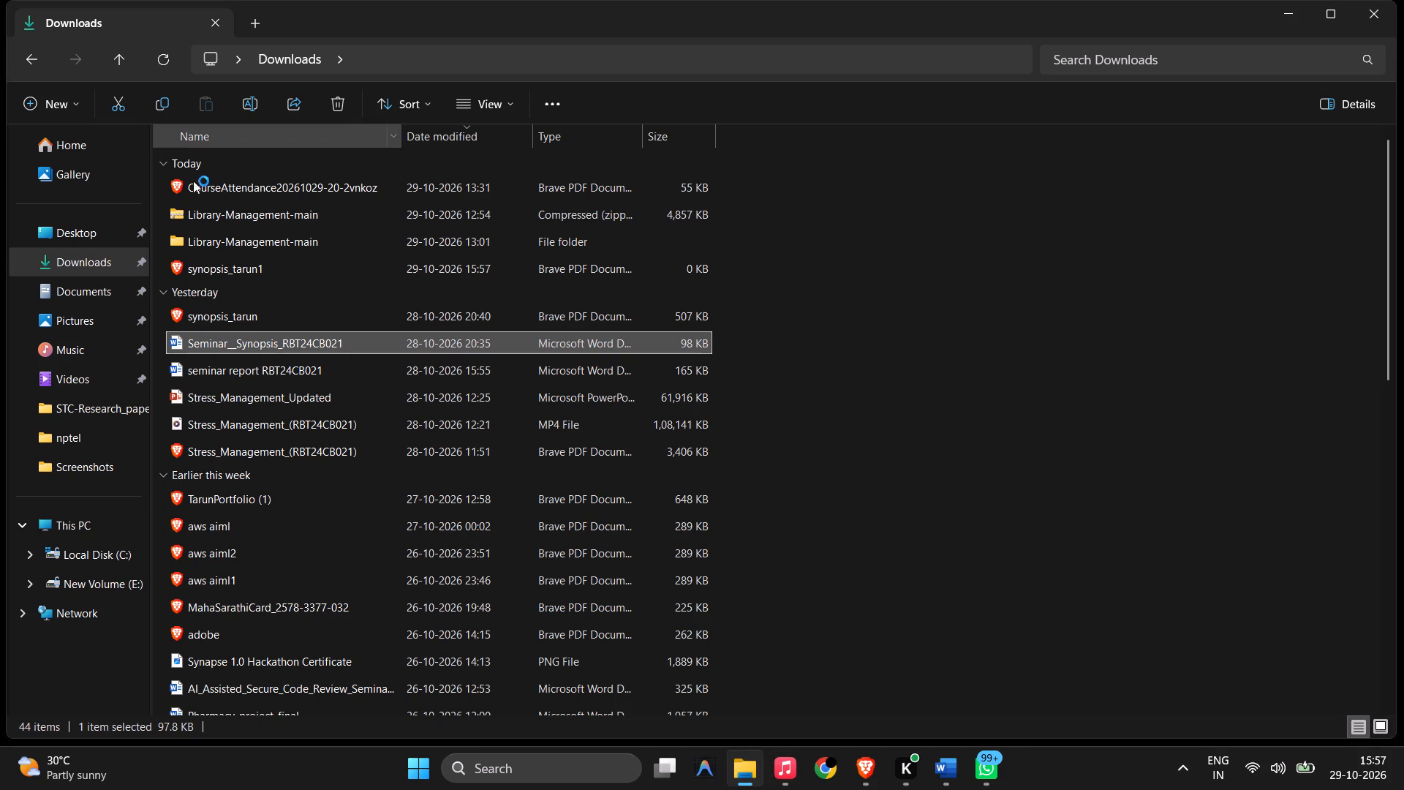
{"action": "double_click", "coordinate": [214, 272]}
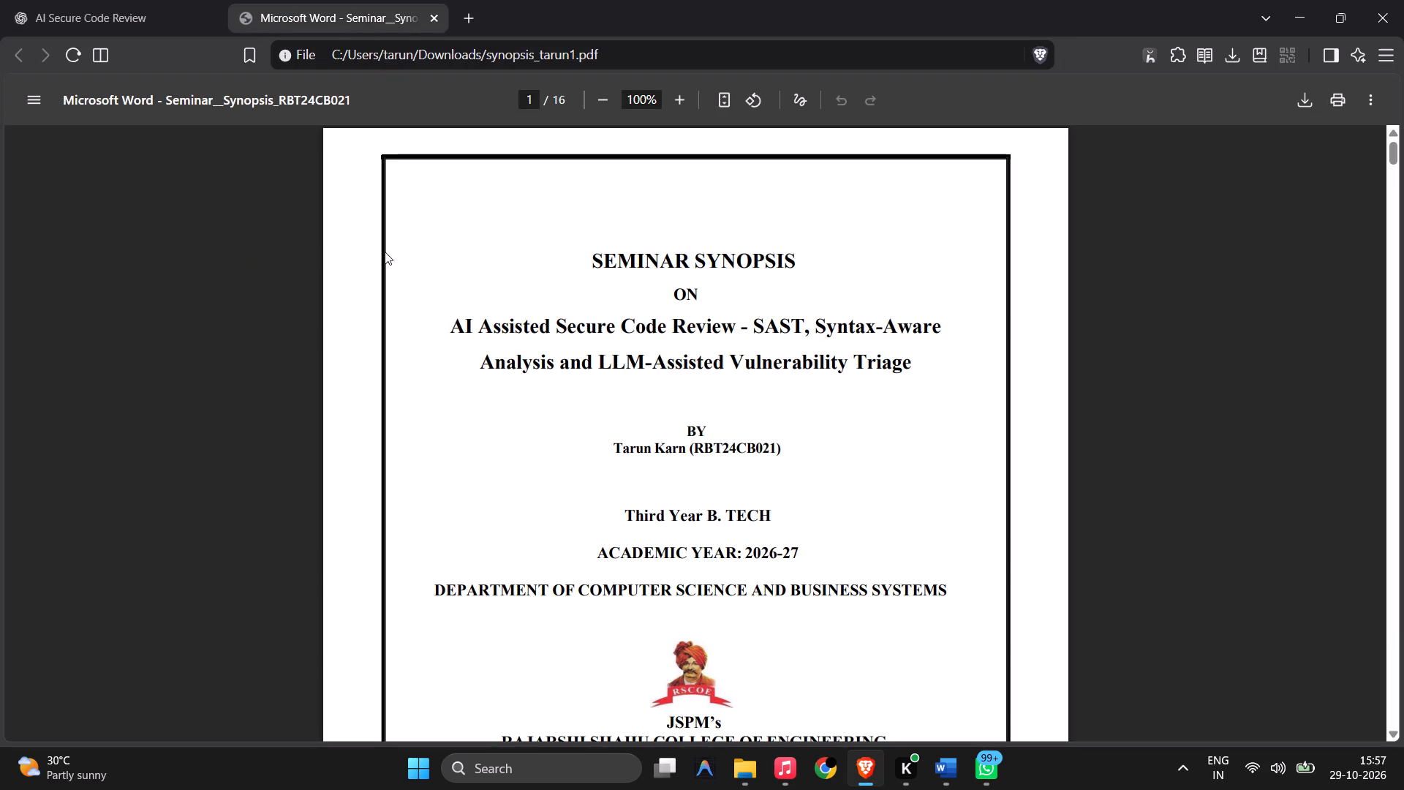
Examine the exported PDF from the title page to the references, checking contents, chapters and page numbers, and close it.
{"action": "scroll", "coordinate": [385, 252], "scroll_direction": "down", "scroll_amount": 11}
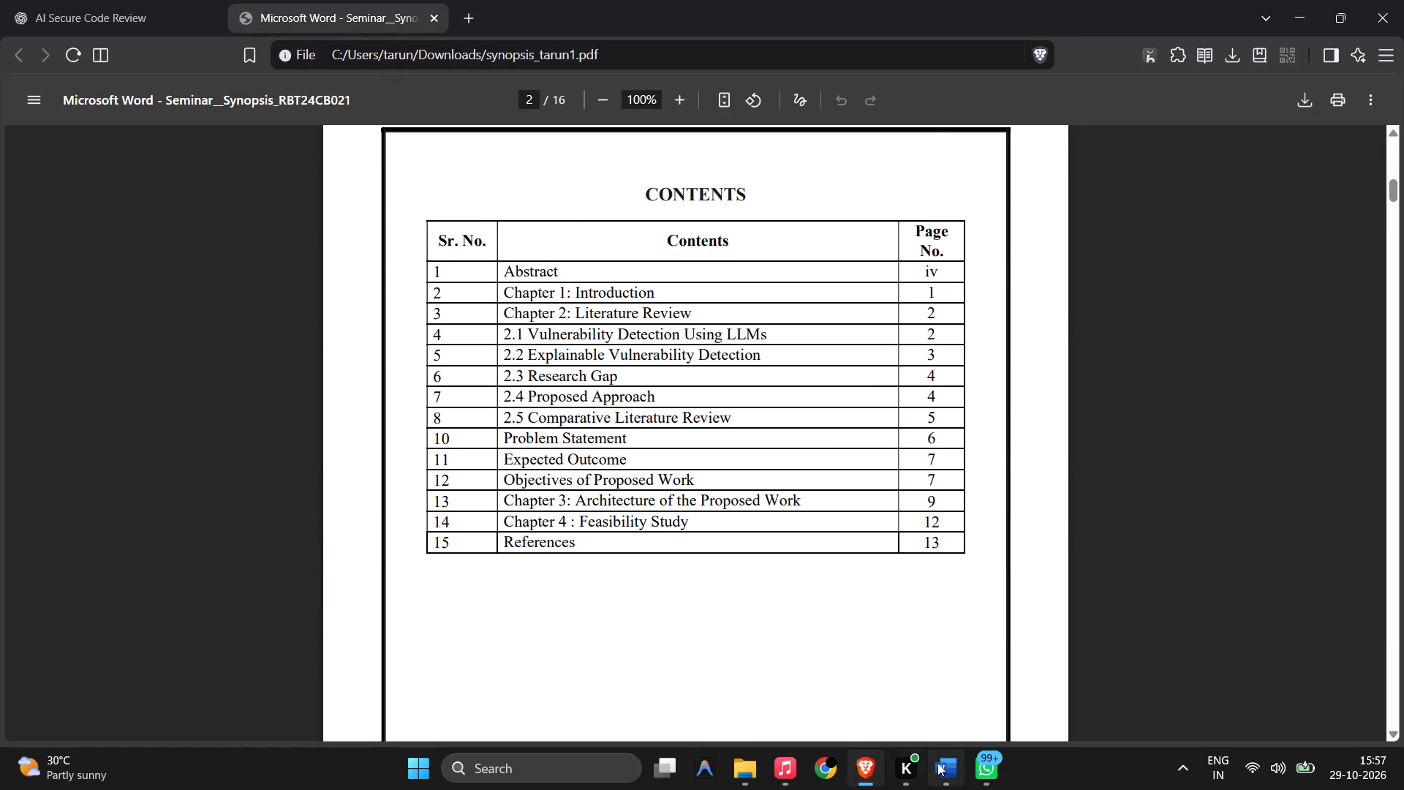
{"action": "left_click", "coordinate": [795, 767]}
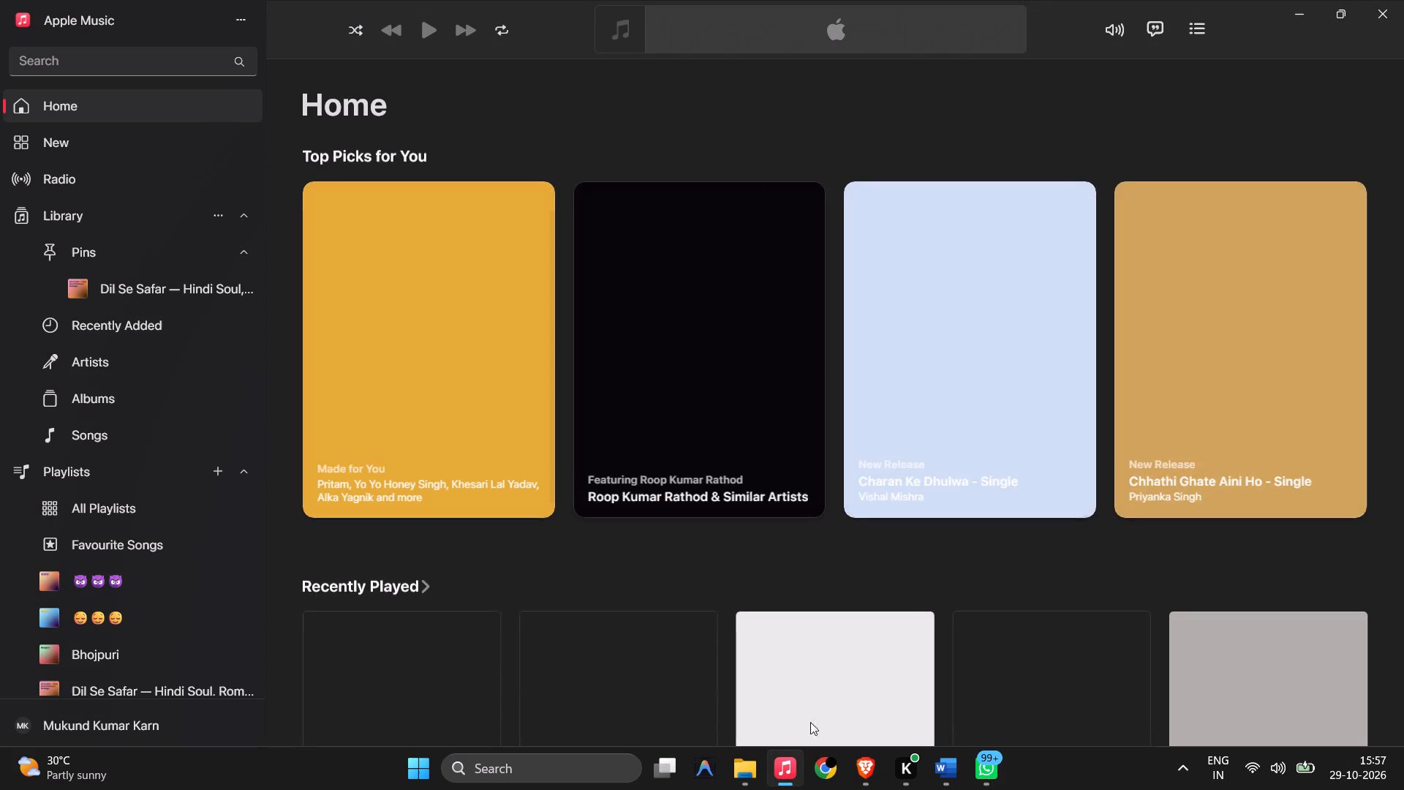
{"action": "left_click", "coordinate": [1403, 1]}
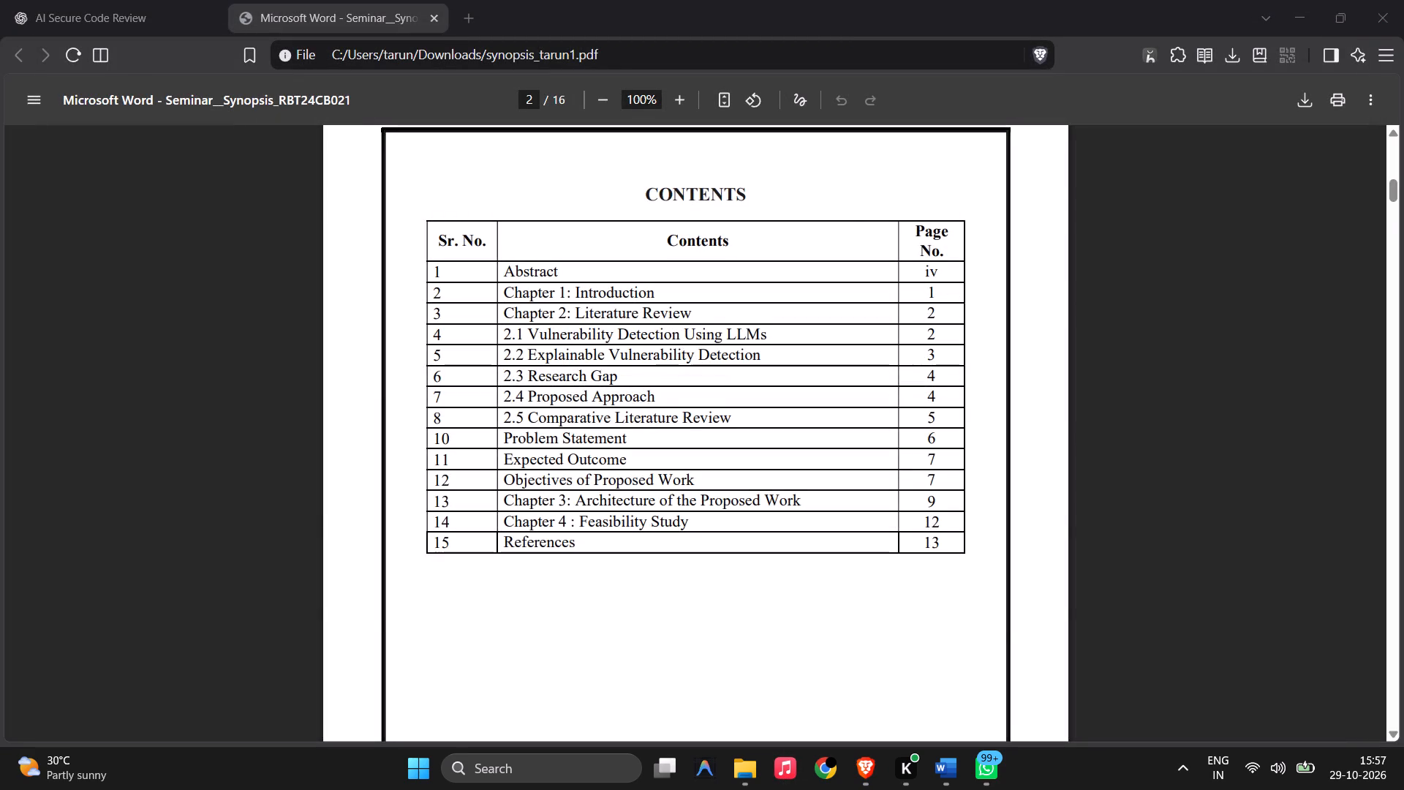
{"action": "scroll", "coordinate": [731, 238], "scroll_direction": "down", "scroll_amount": 13}
{"action": "scroll", "coordinate": [725, 237], "scroll_direction": "down", "scroll_amount": 19}
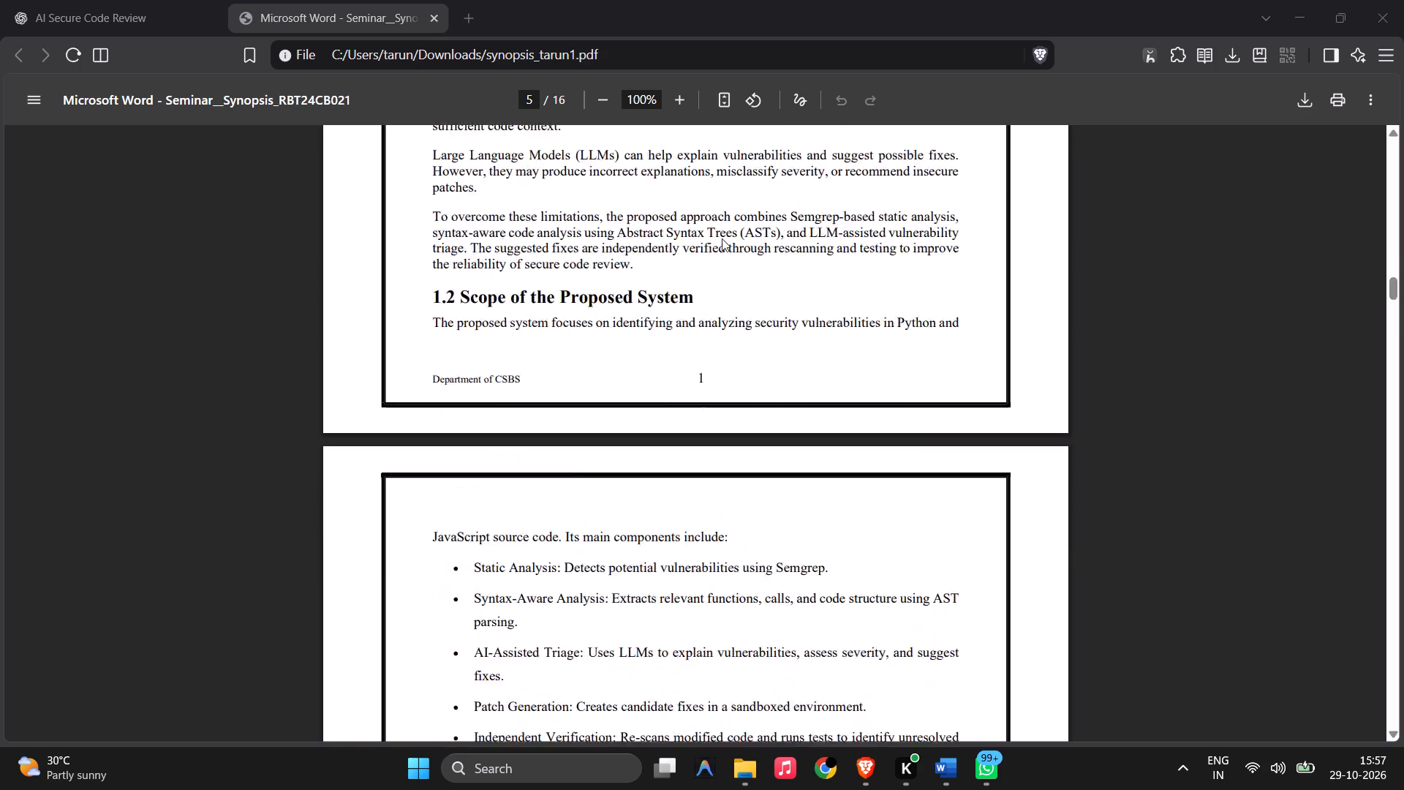
{"action": "scroll", "coordinate": [722, 238], "scroll_direction": "down", "scroll_amount": 2}
{"action": "scroll", "coordinate": [722, 238], "scroll_direction": "up", "scroll_amount": 5}
{"action": "scroll", "coordinate": [722, 238], "scroll_direction": "down", "scroll_amount": 13}
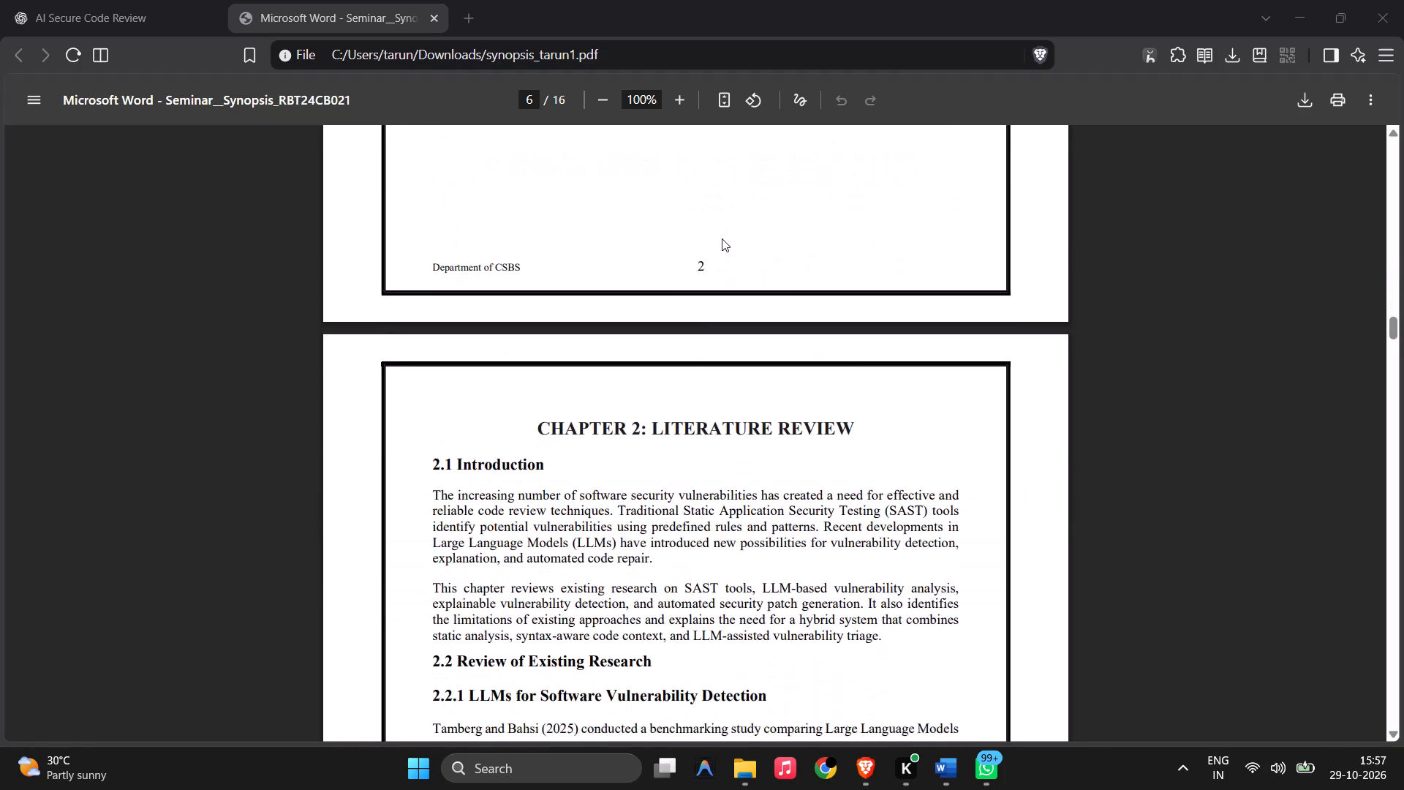
{"action": "scroll", "coordinate": [722, 238], "scroll_direction": "down", "scroll_amount": 12}
{"action": "scroll", "coordinate": [717, 232], "scroll_direction": "up", "scroll_amount": 7}
{"action": "scroll", "coordinate": [717, 229], "scroll_direction": "down", "scroll_amount": 7}
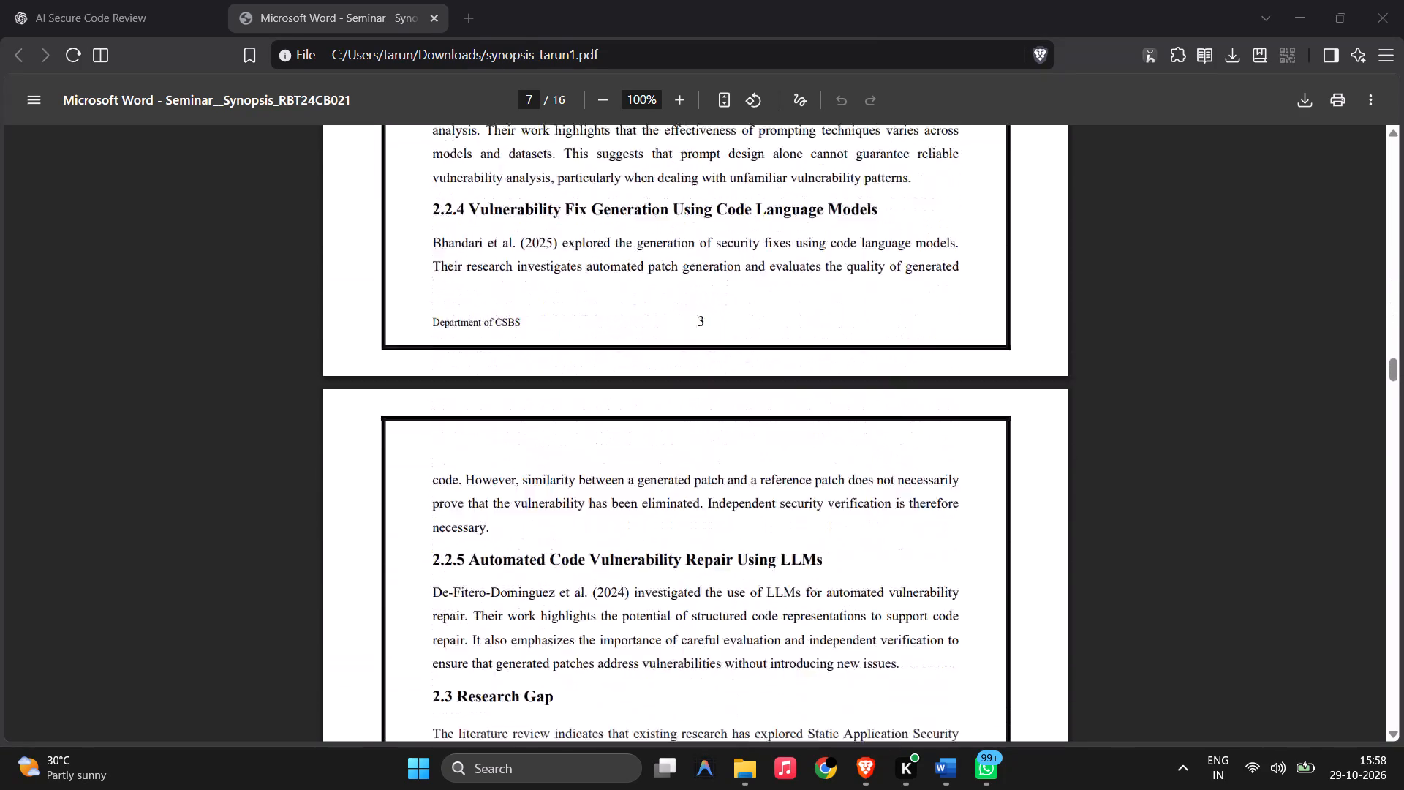
{"action": "scroll", "coordinate": [717, 229], "scroll_direction": "down", "scroll_amount": 17}
{"action": "scroll", "coordinate": [717, 228], "scroll_direction": "down", "scroll_amount": 4}
{"action": "scroll", "coordinate": [717, 228], "scroll_direction": "up", "scroll_amount": 1}
{"action": "scroll", "coordinate": [715, 224], "scroll_direction": "down", "scroll_amount": 15}
{"action": "scroll", "coordinate": [715, 219], "scroll_direction": "down", "scroll_amount": 15}
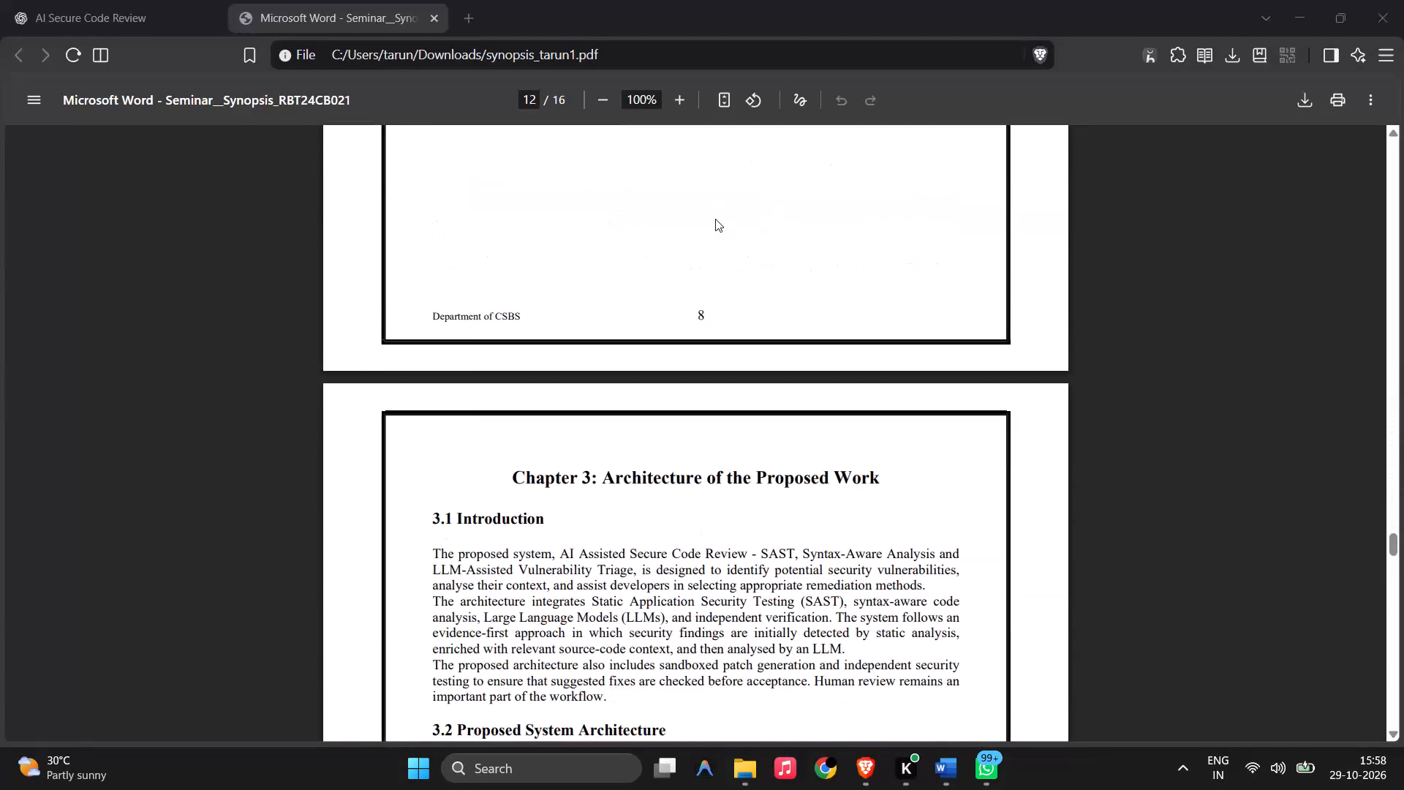
{"action": "scroll", "coordinate": [715, 219], "scroll_direction": "down", "scroll_amount": 15}
{"action": "scroll", "coordinate": [714, 219], "scroll_direction": "down", "scroll_amount": 15}
{"action": "scroll", "coordinate": [714, 219], "scroll_direction": "down", "scroll_amount": 8}
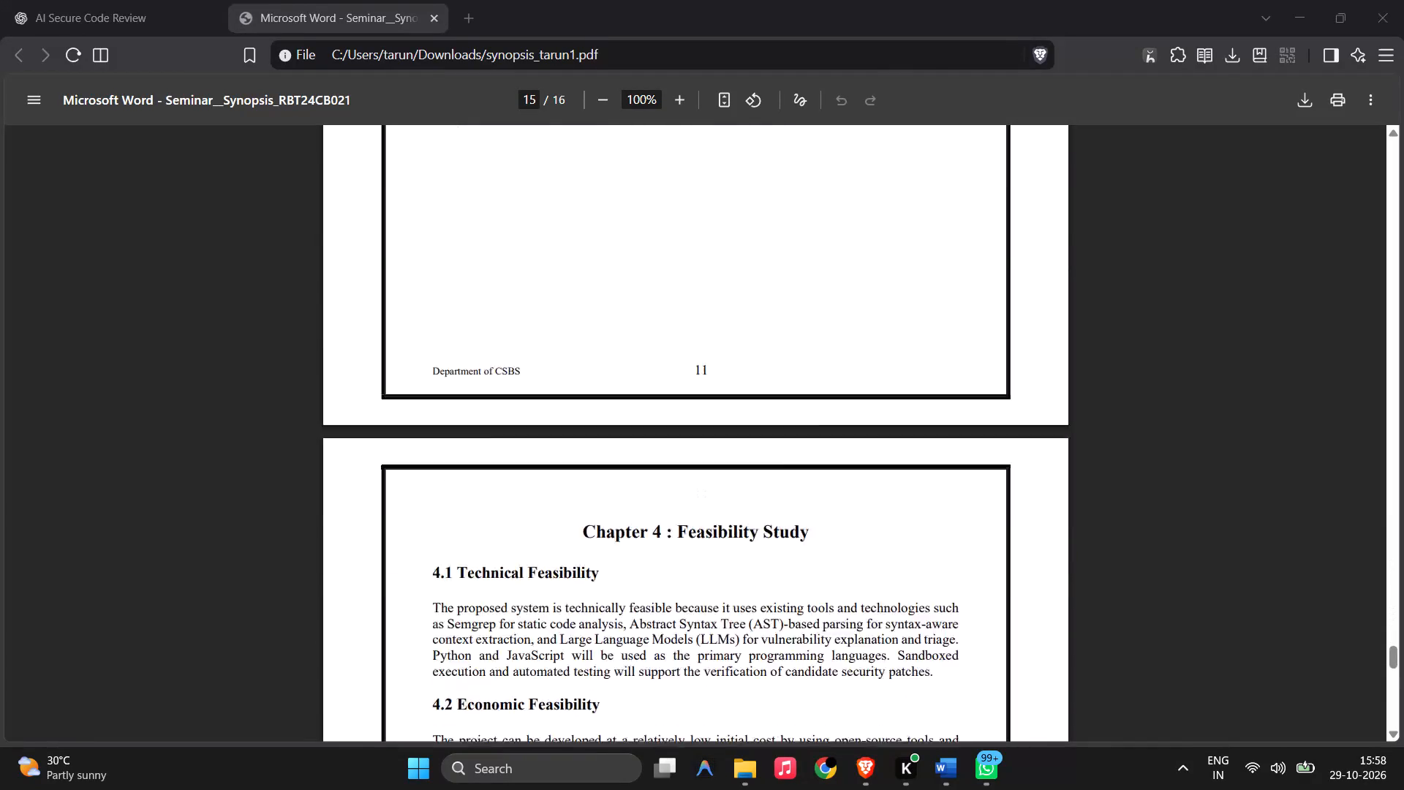
{"action": "scroll", "coordinate": [714, 219], "scroll_direction": "down", "scroll_amount": 15}
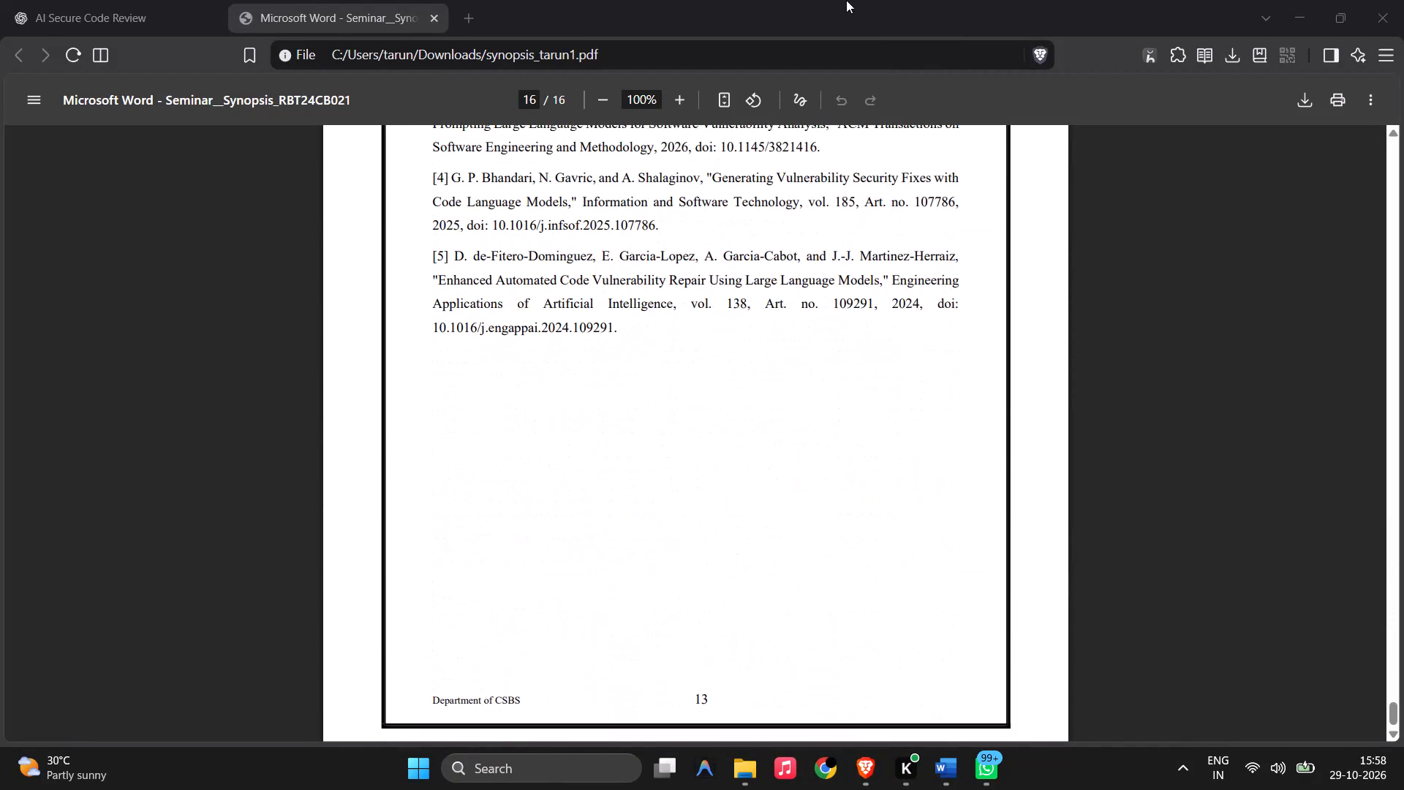
{"action": "left_click", "coordinate": [436, 13]}
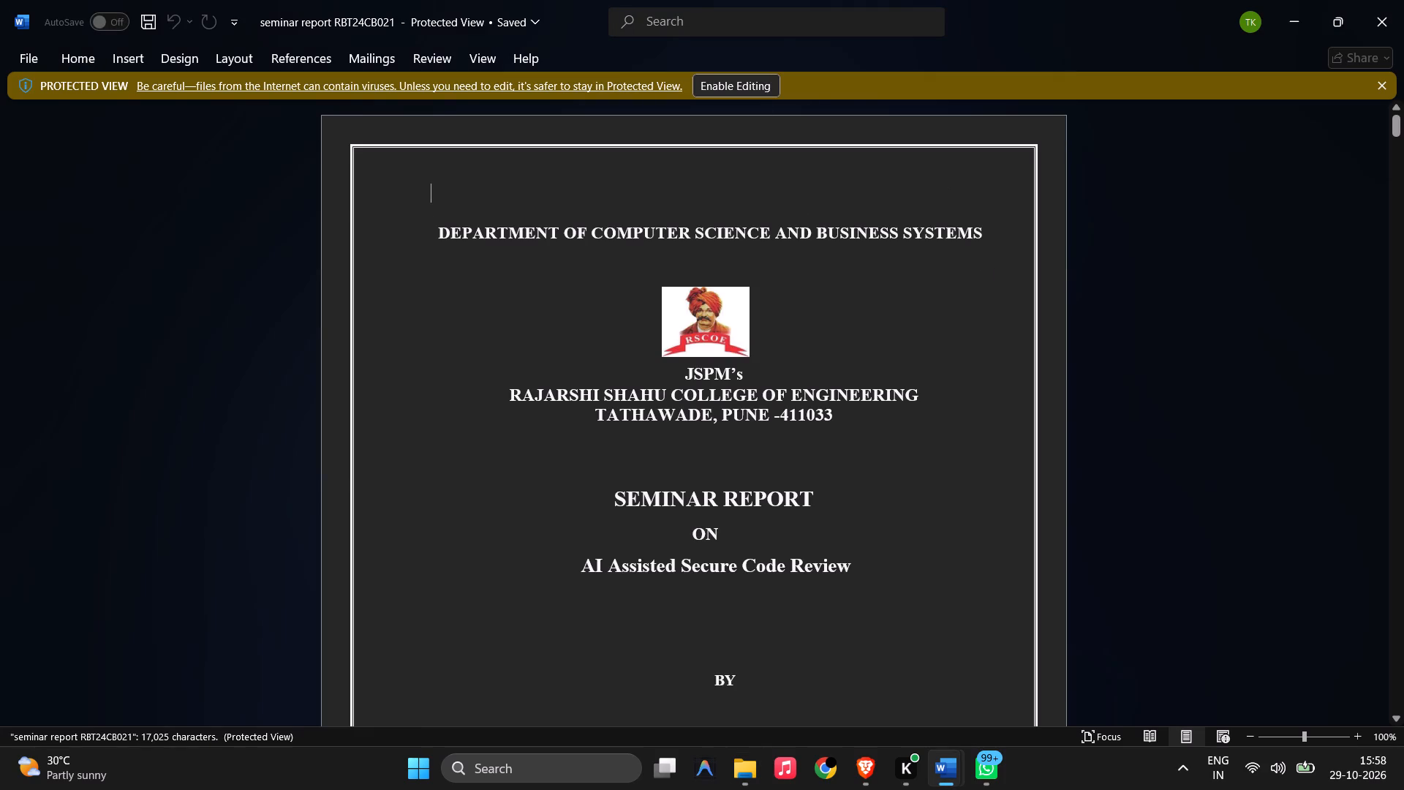
{"action": "left_click", "coordinate": [752, 78]}
Remove two blank lines above BY on the report's title page and save the document.
{"action": "scroll", "coordinate": [699, 246], "scroll_direction": "down", "scroll_amount": 3}
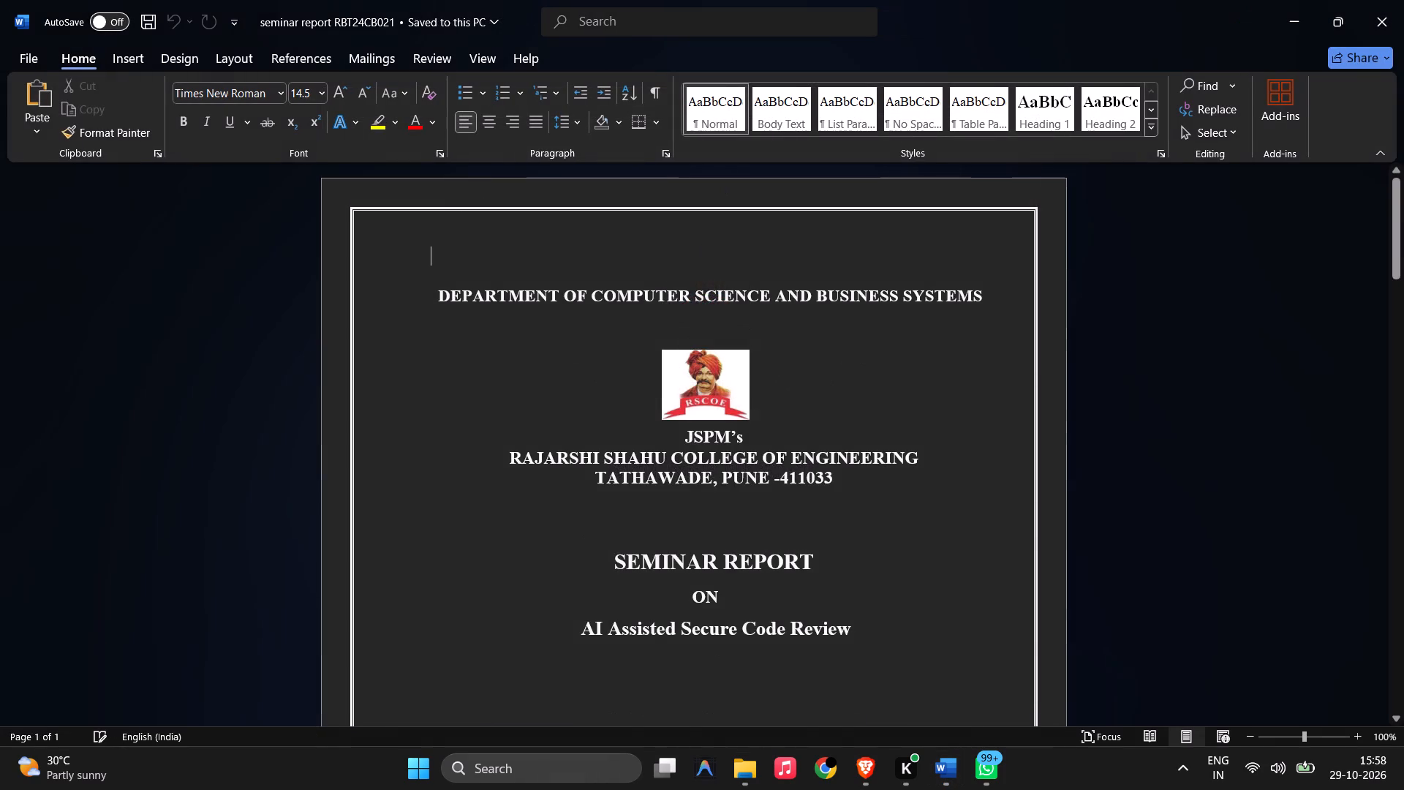
{"action": "scroll", "coordinate": [699, 246], "scroll_direction": "down", "scroll_amount": 2}
{"action": "scroll", "coordinate": [707, 467], "scroll_direction": "down", "scroll_amount": 2}
{"action": "left_click", "coordinate": [711, 400]}
{"action": "key", "text": "BackSpace"}
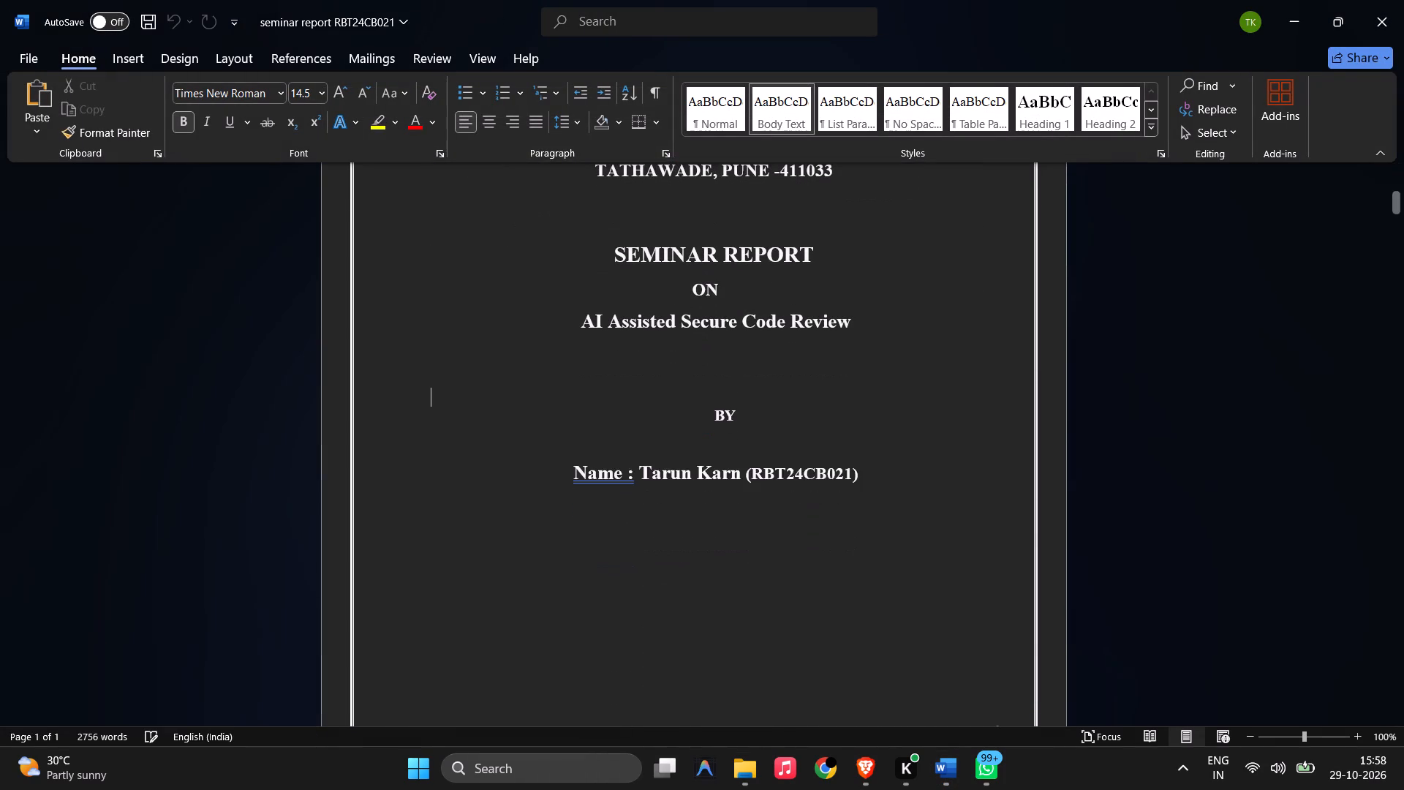
{"action": "key", "text": "BackSpace"}
{"action": "key", "text": "ctrl+s"}
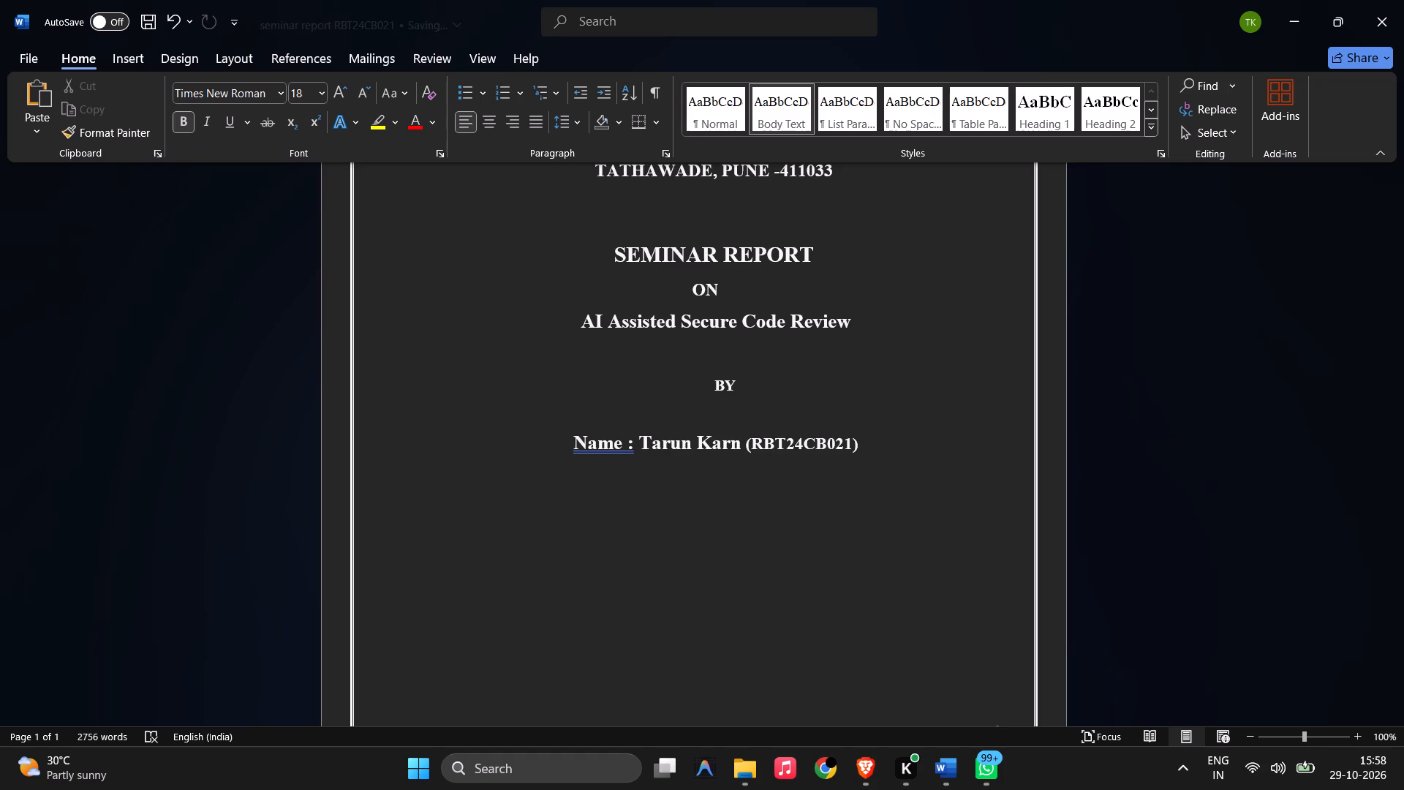
Remove the bold formatting from the Chapter 1 through Chapter 7 entries in the INDEX table.
{"action": "scroll", "coordinate": [711, 400], "scroll_direction": "down", "scroll_amount": 20}
{"action": "scroll", "coordinate": [711, 400], "scroll_direction": "down", "scroll_amount": 5}
{"action": "scroll", "coordinate": [713, 400], "scroll_direction": "up", "scroll_amount": 5}
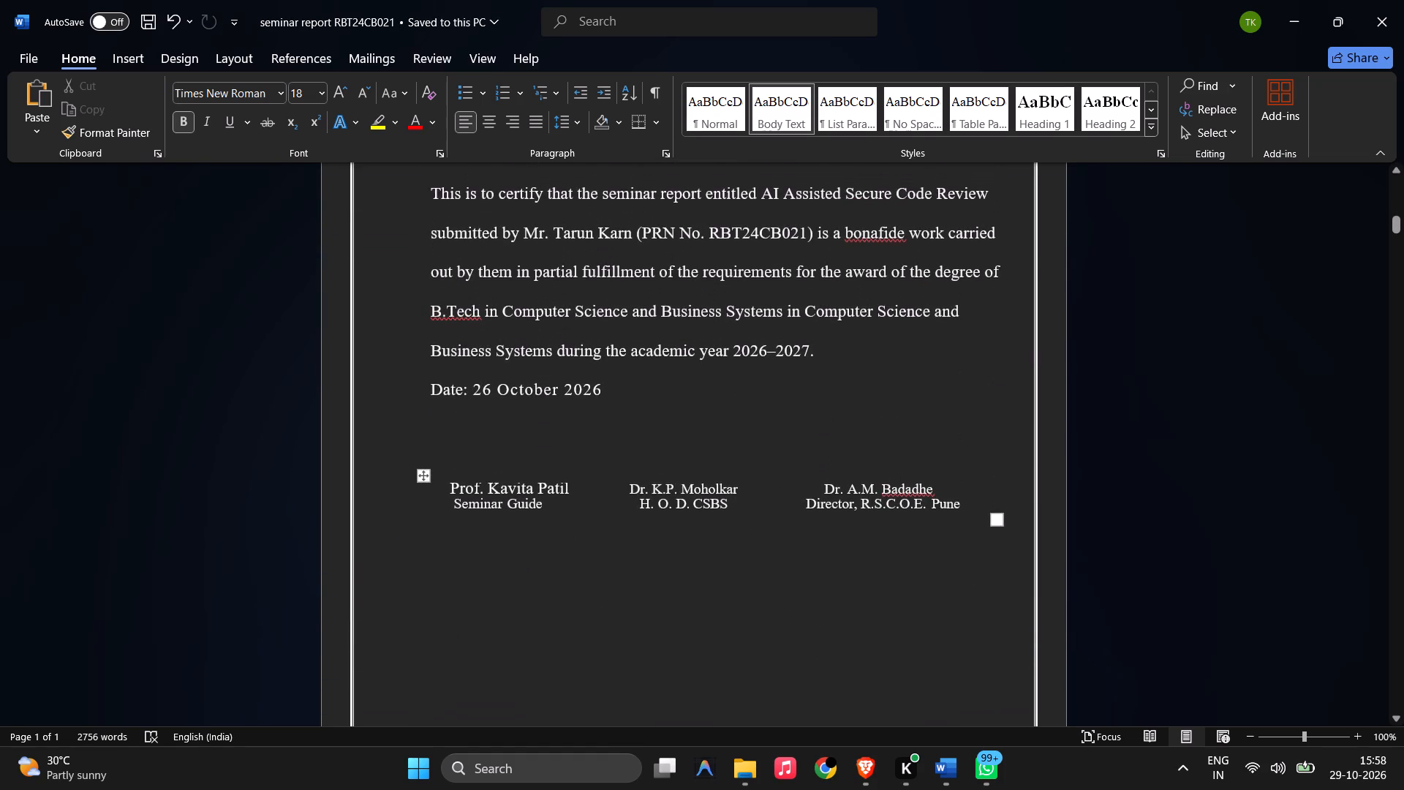
{"action": "scroll", "coordinate": [713, 400], "scroll_direction": "down", "scroll_amount": 20}
{"action": "scroll", "coordinate": [713, 400], "scroll_direction": "down", "scroll_amount": 6}
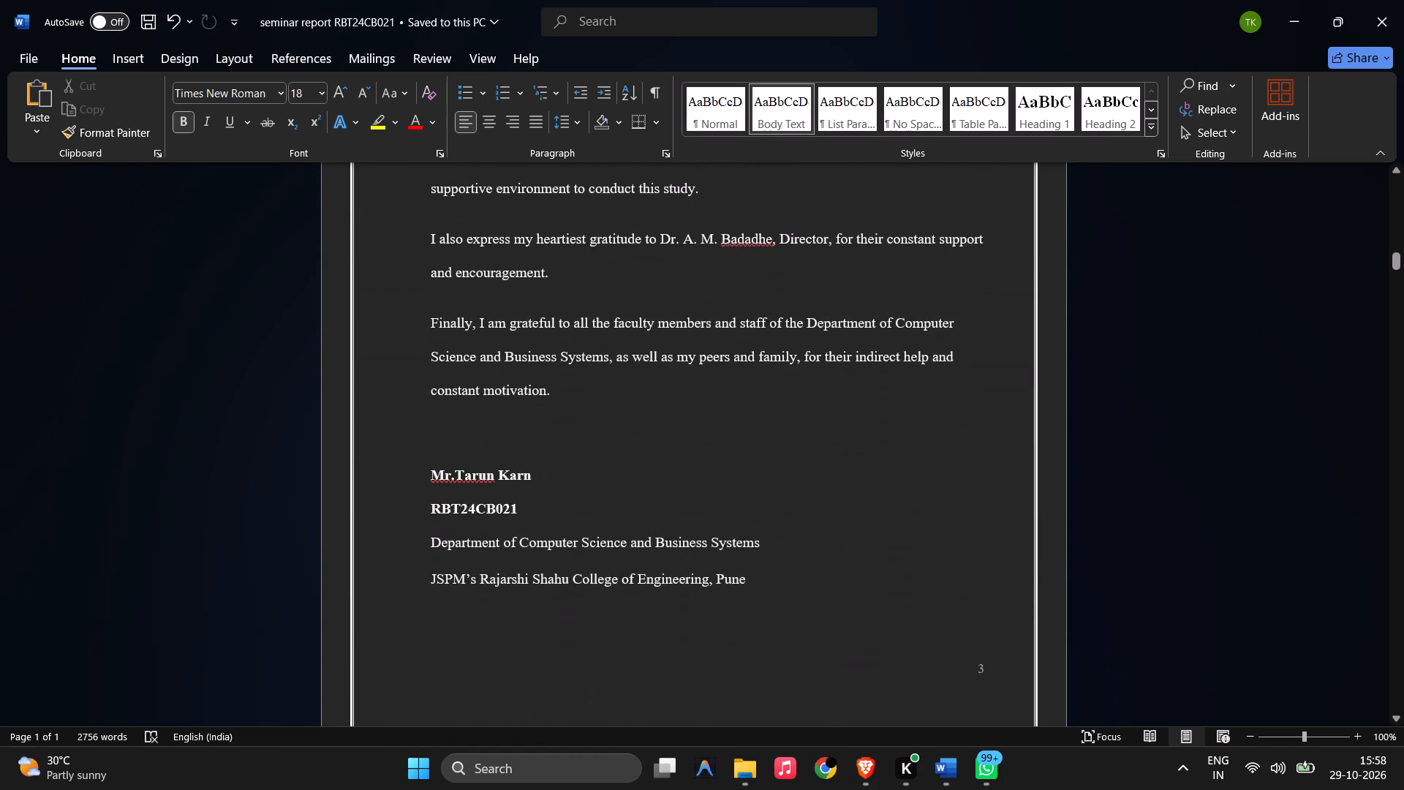
{"action": "scroll", "coordinate": [713, 400], "scroll_direction": "down", "scroll_amount": 13}
{"action": "left_click", "coordinate": [712, 406]}
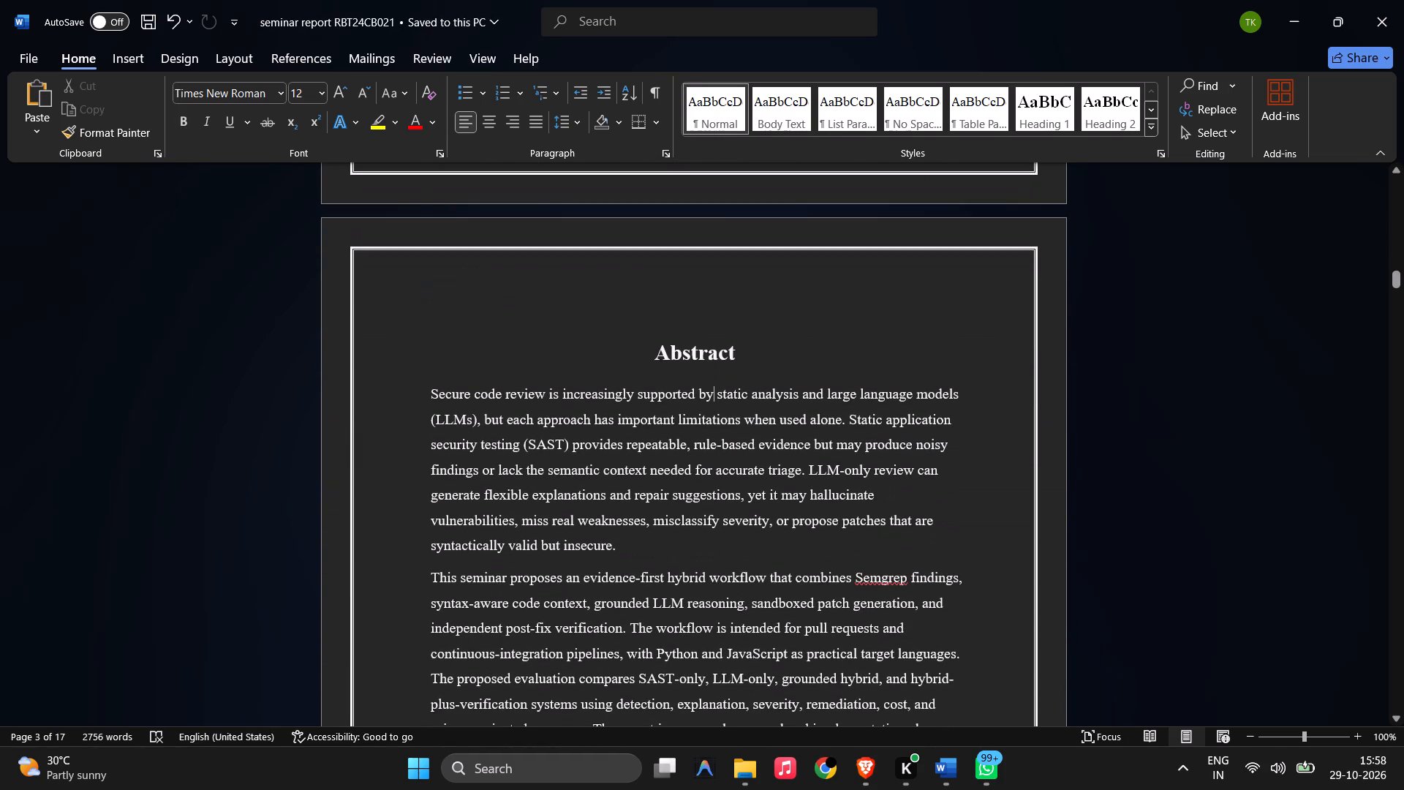
{"action": "scroll", "coordinate": [692, 443], "scroll_direction": "down", "scroll_amount": 20}
{"action": "scroll", "coordinate": [692, 445], "scroll_direction": "down", "scroll_amount": 7}
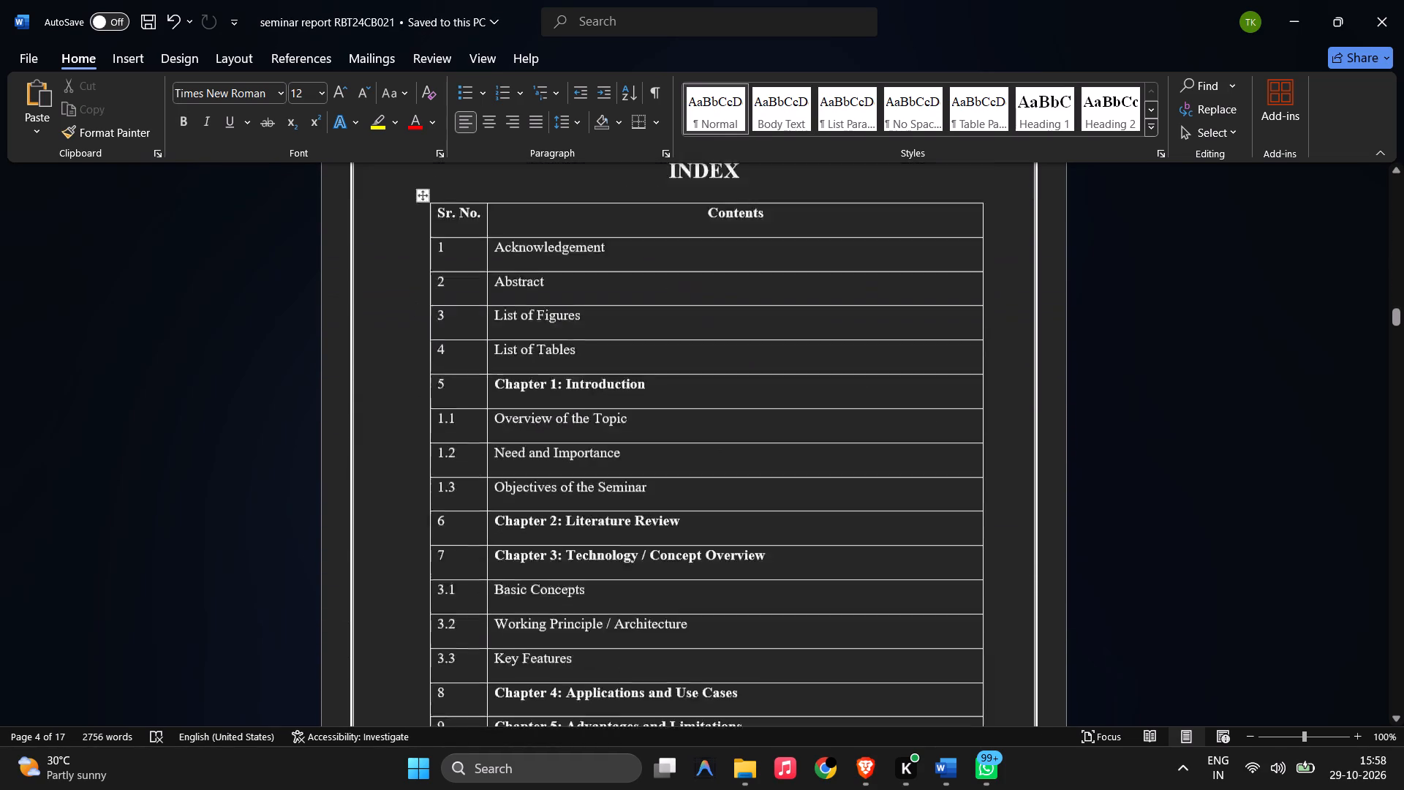
{"action": "scroll", "coordinate": [692, 445], "scroll_direction": "down", "scroll_amount": 4}
{"action": "left_click_drag", "start_coordinate": [641, 578], "coordinate": [510, 486]}
{"action": "key", "text": "ctrl+b"}
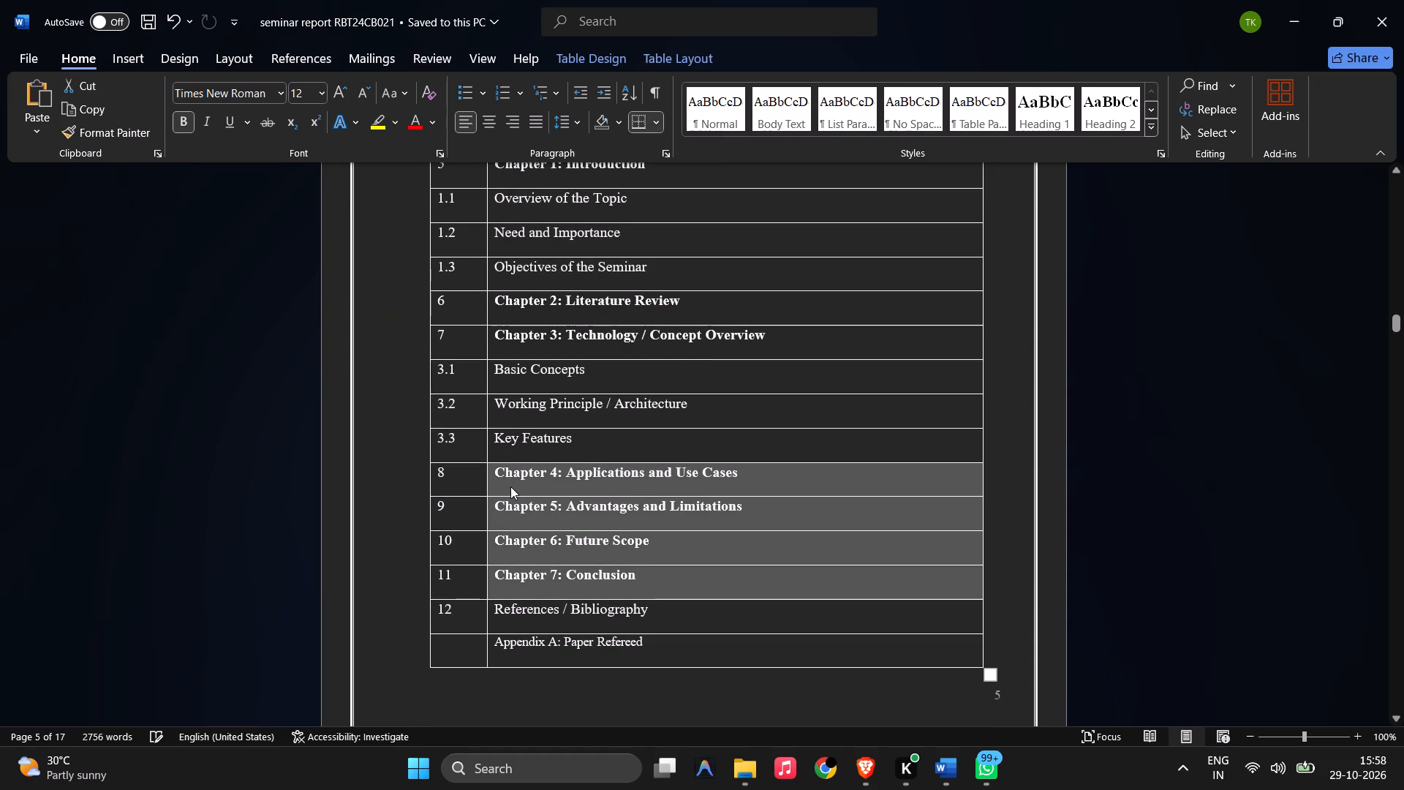
{"action": "scroll", "coordinate": [510, 486], "scroll_direction": "up", "scroll_amount": 4}
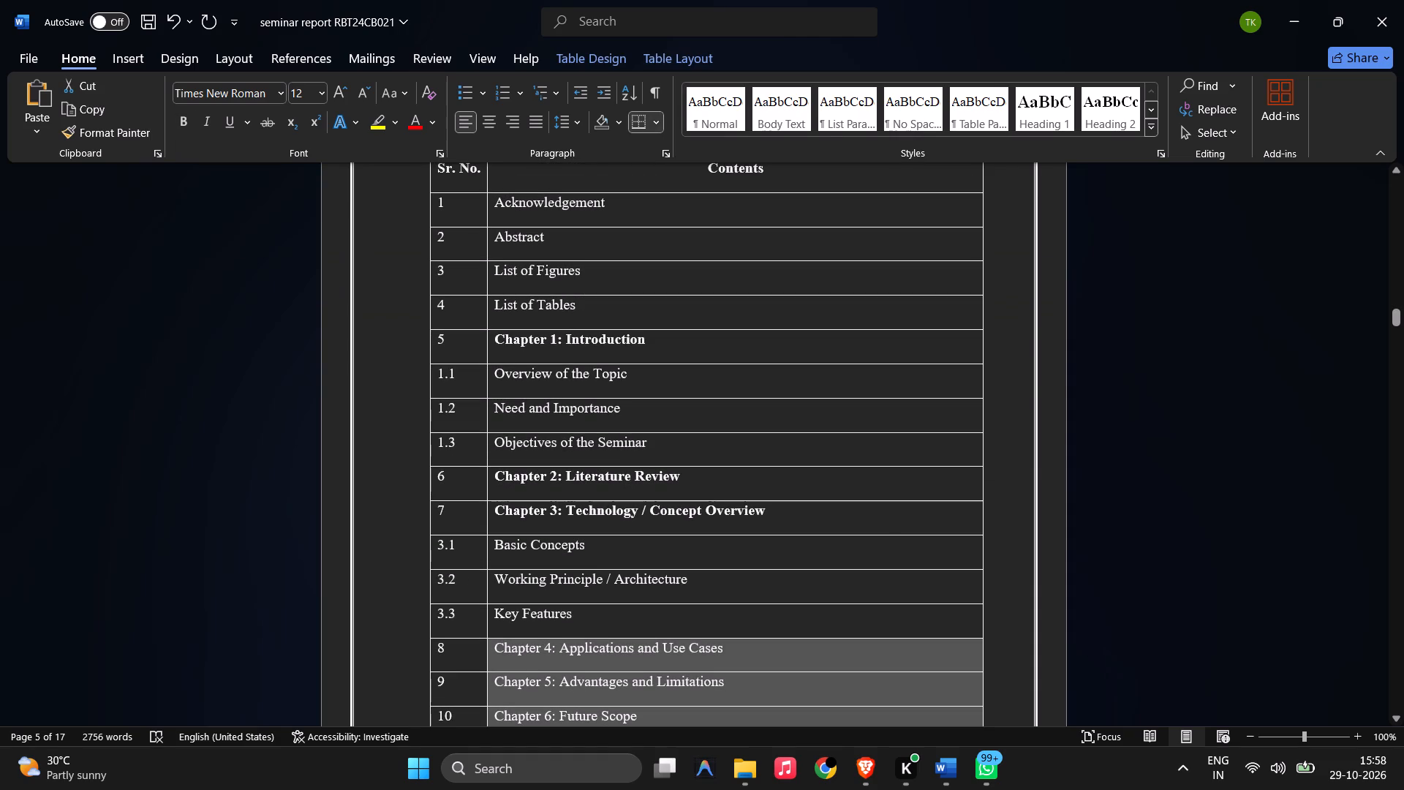
{"action": "left_click_drag", "start_coordinate": [774, 522], "coordinate": [553, 482]}
{"action": "key", "text": "ctrl+b"}
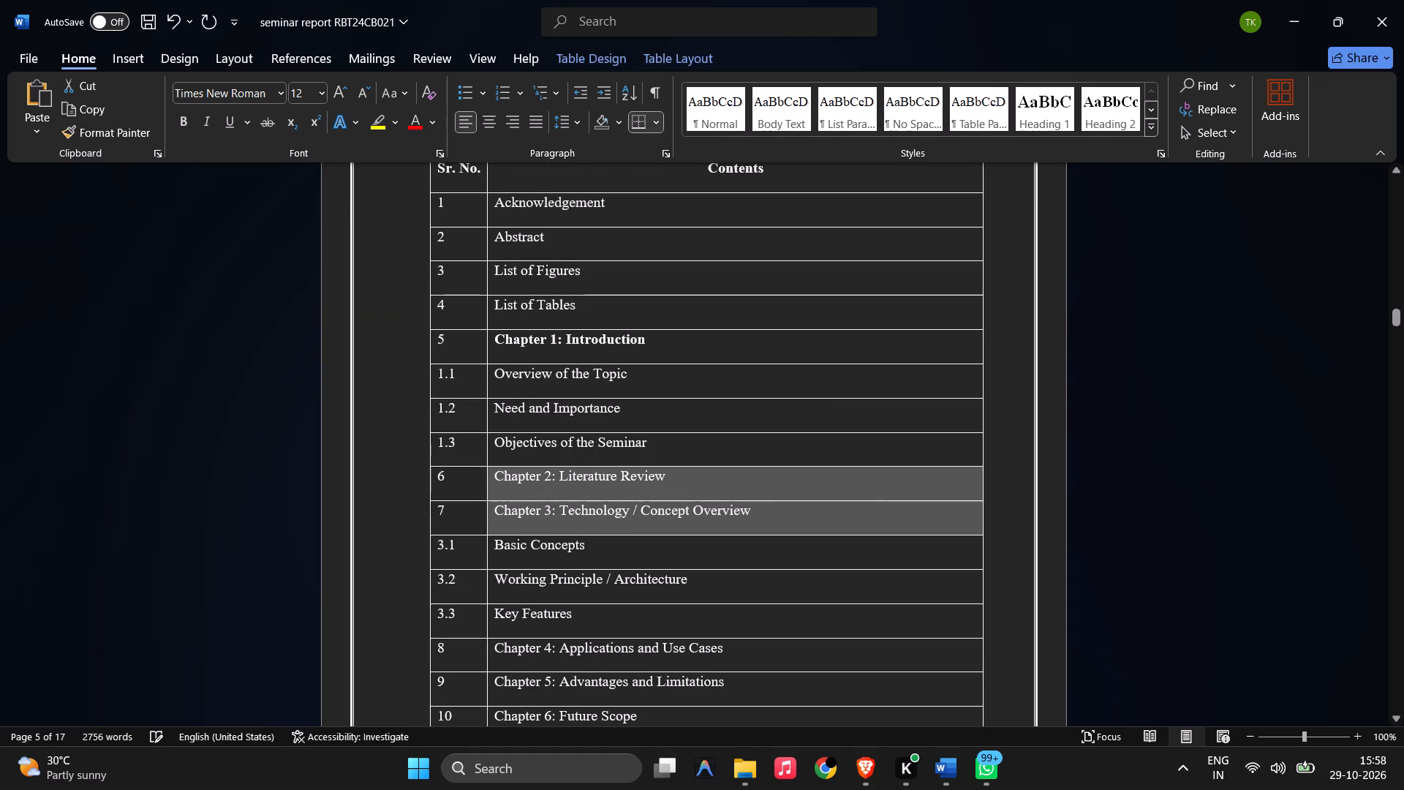
{"action": "left_click_drag", "start_coordinate": [657, 347], "coordinate": [497, 339]}
{"action": "key", "text": "ctrl+b"}
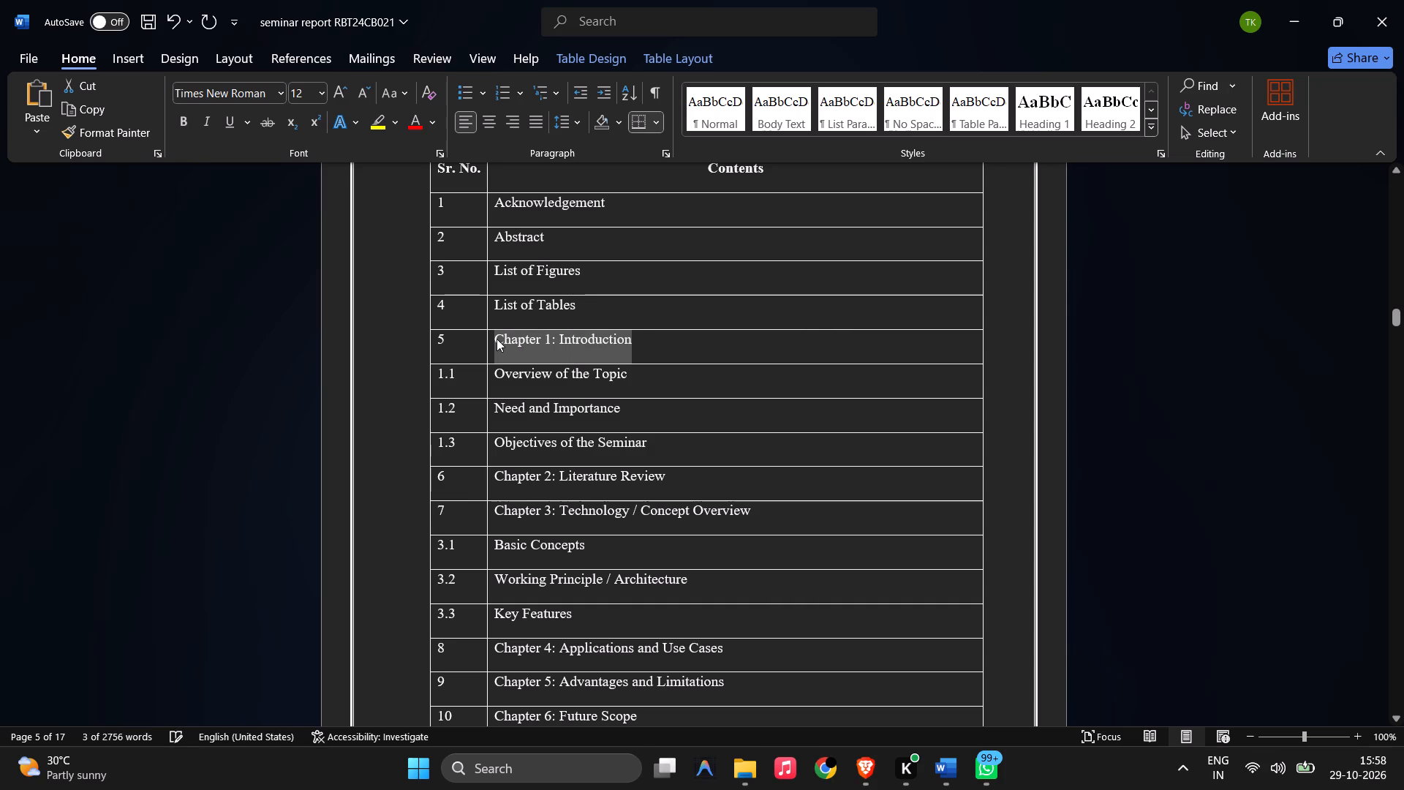
{"action": "left_click", "coordinate": [668, 427]}
Examine Chapter 1 of the report, from the topic overview to section 1.3 Objectives of the Seminar.
{"action": "scroll", "coordinate": [671, 429], "scroll_direction": "down", "scroll_amount": 19}
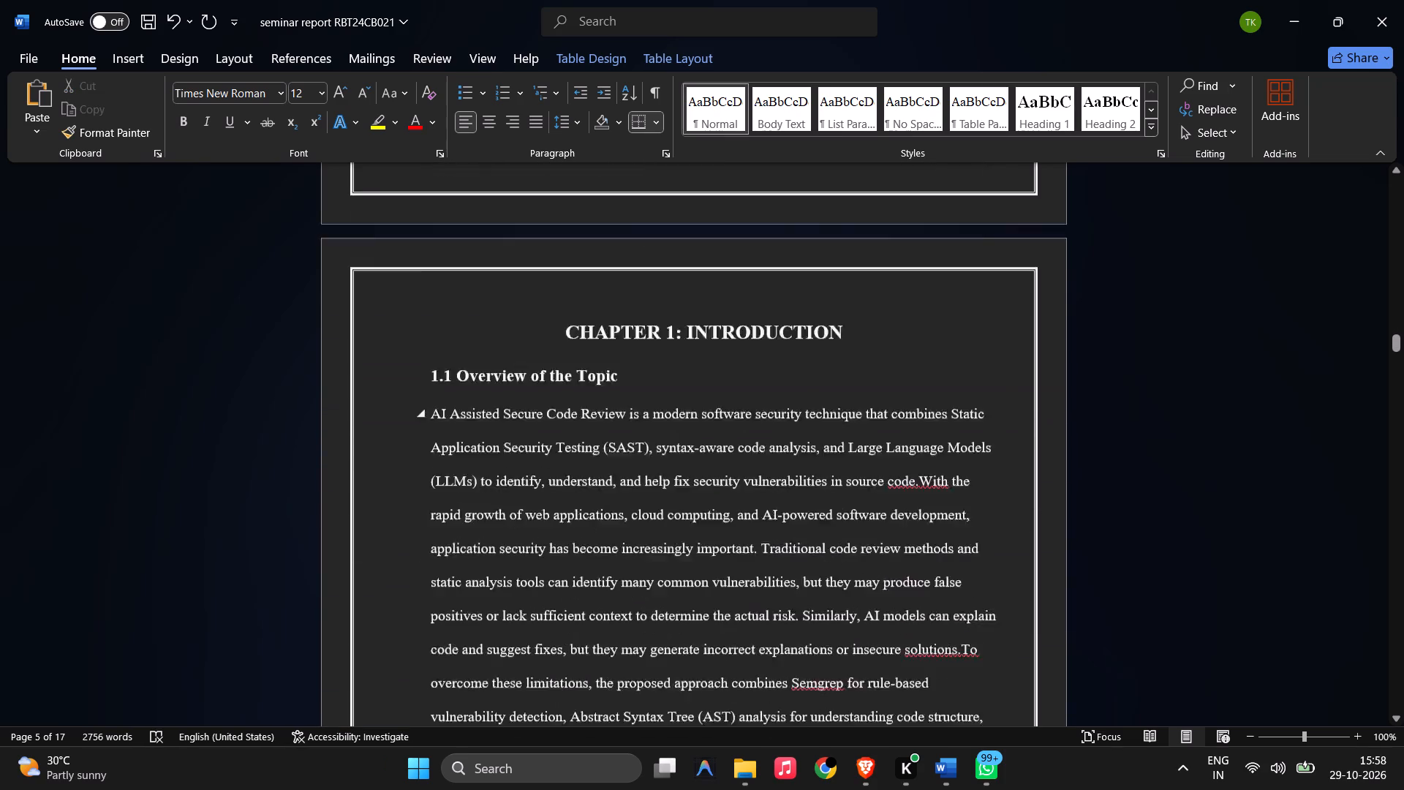
{"action": "scroll", "coordinate": [671, 429], "scroll_direction": "down", "scroll_amount": 9}
{"action": "scroll", "coordinate": [671, 430], "scroll_direction": "up", "scroll_amount": 8}
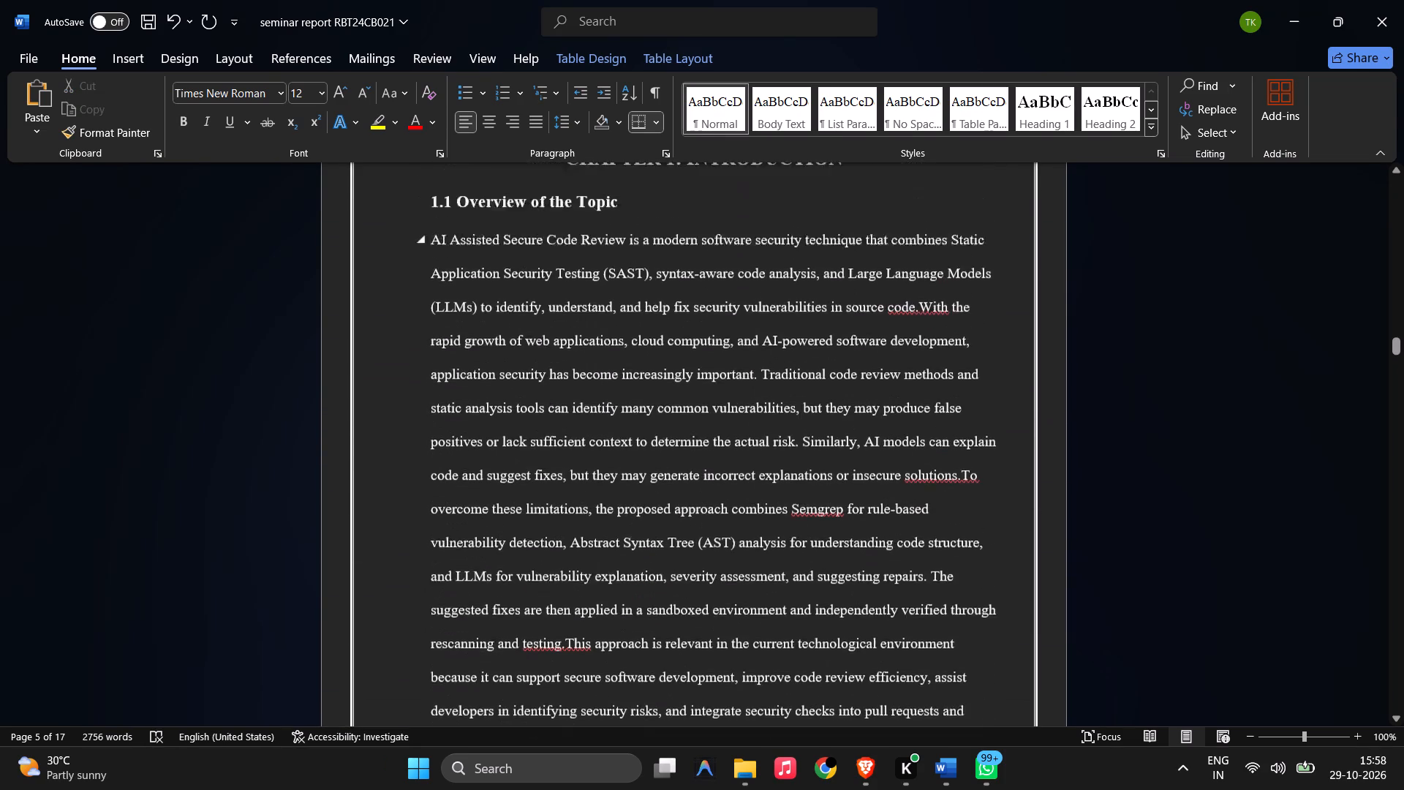
{"action": "scroll", "coordinate": [671, 430], "scroll_direction": "up", "scroll_amount": 1}
{"action": "scroll", "coordinate": [671, 430], "scroll_direction": "down", "scroll_amount": 20}
{"action": "scroll", "coordinate": [671, 430], "scroll_direction": "down", "scroll_amount": 13}
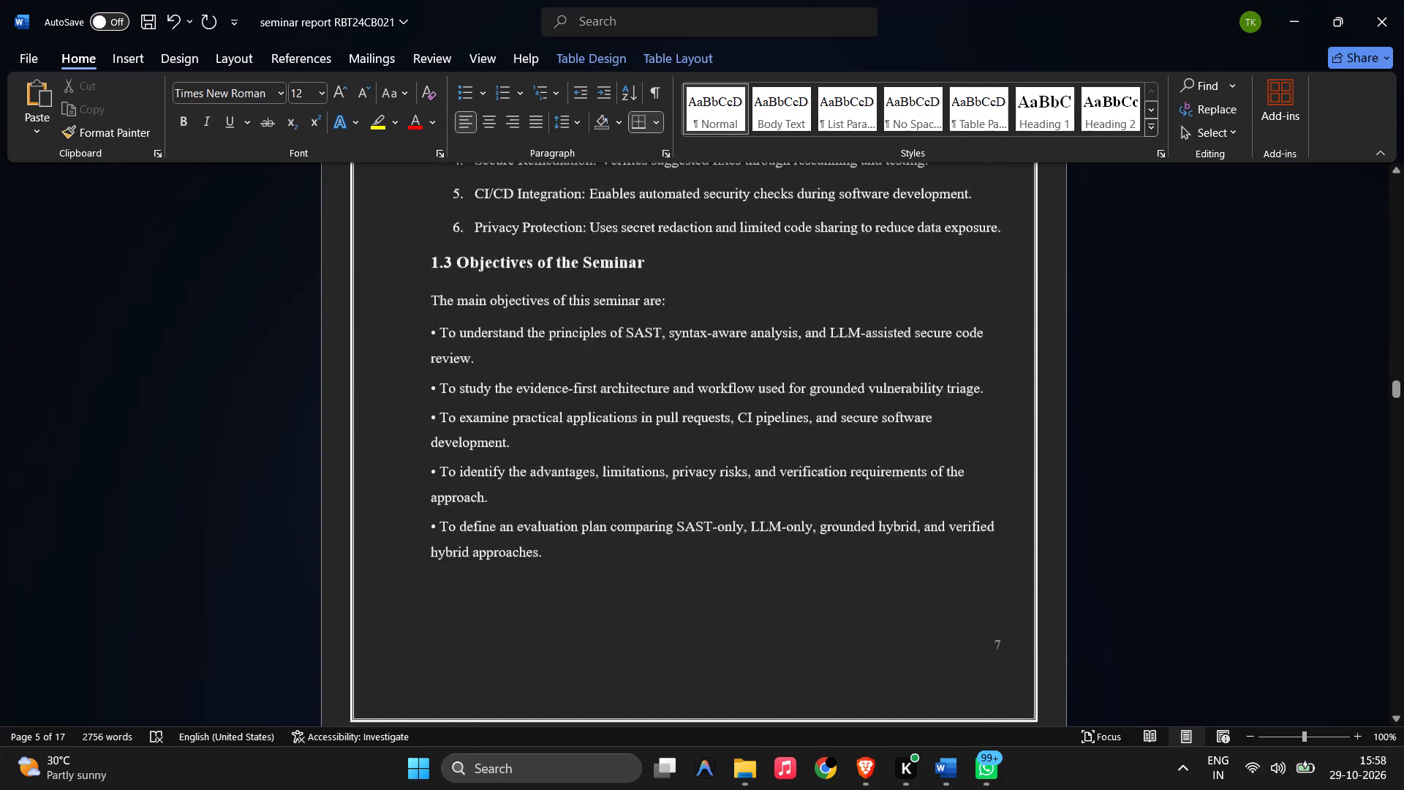
{"action": "scroll", "coordinate": [671, 430], "scroll_direction": "up", "scroll_amount": 2}
Switch to the synopsis document and copy the full text under Objectives of Proposed Work, from the introductory paragraph through objective 5.
{"action": "key", "text": "alt+Tab"}
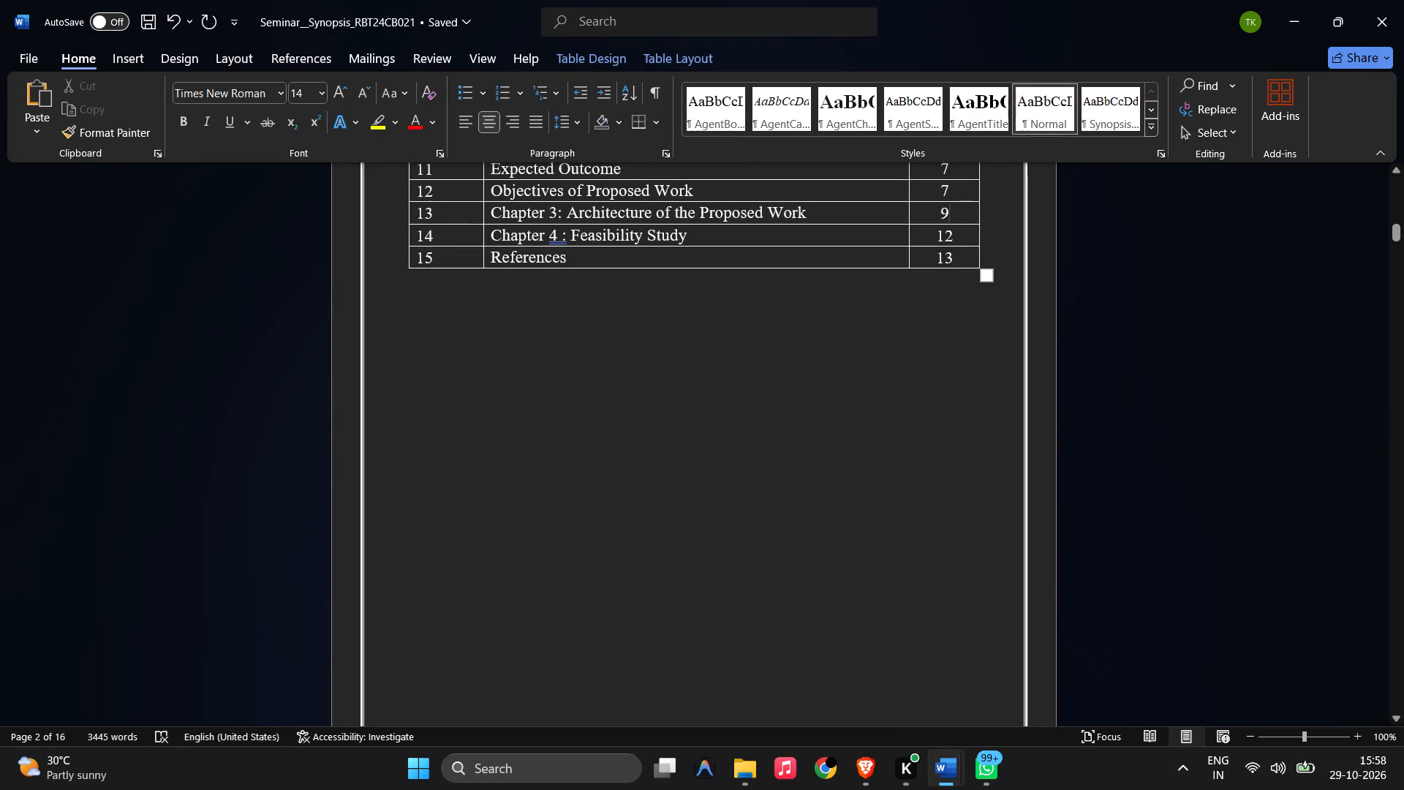
{"action": "scroll", "coordinate": [661, 430], "scroll_direction": "up", "scroll_amount": 1}
{"action": "scroll", "coordinate": [661, 430], "scroll_direction": "down", "scroll_amount": 20}
{"action": "scroll", "coordinate": [661, 430], "scroll_direction": "down", "scroll_amount": 17}
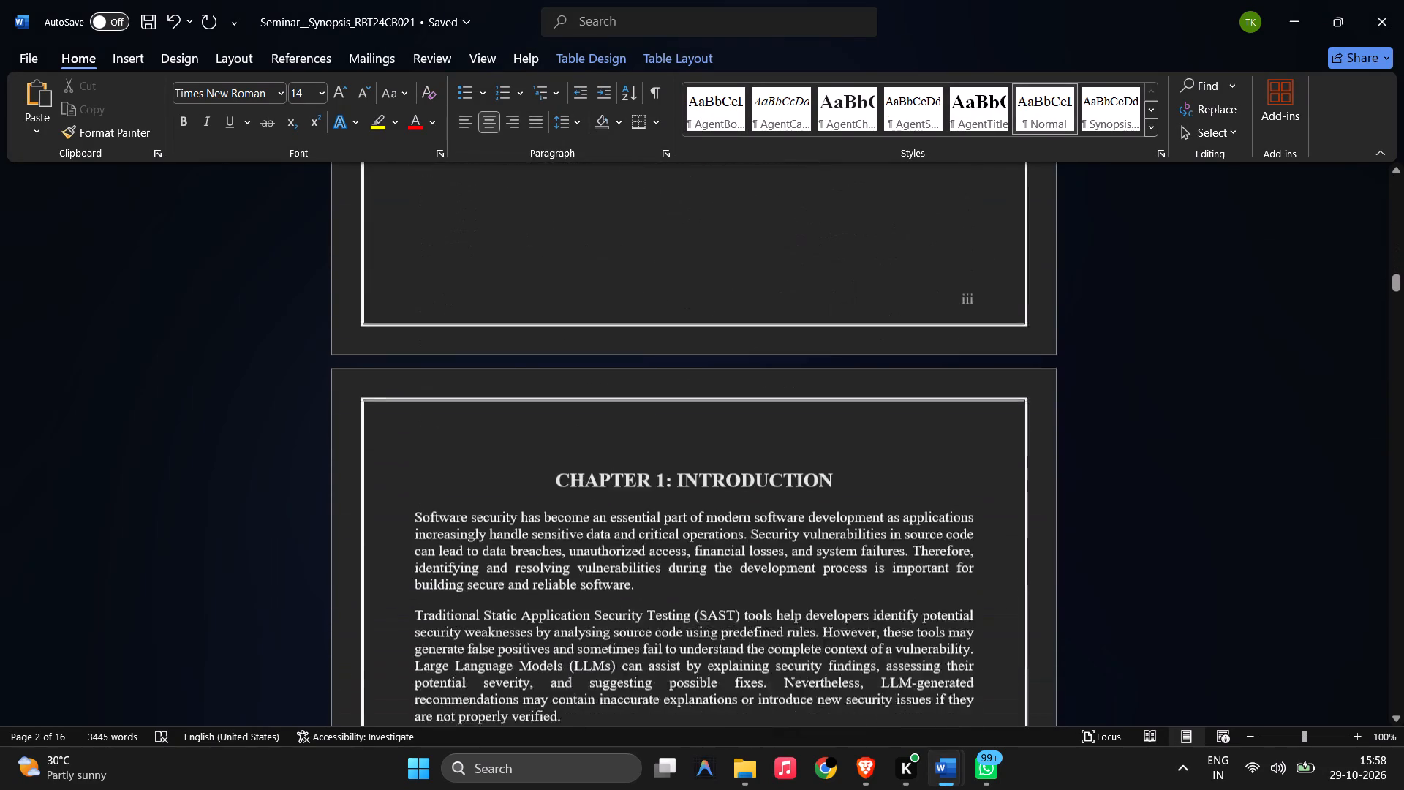
{"action": "scroll", "coordinate": [660, 435], "scroll_direction": "down", "scroll_amount": 20}
{"action": "scroll", "coordinate": [660, 435], "scroll_direction": "down", "scroll_amount": 20}
{"action": "scroll", "coordinate": [660, 435], "scroll_direction": "down", "scroll_amount": 1}
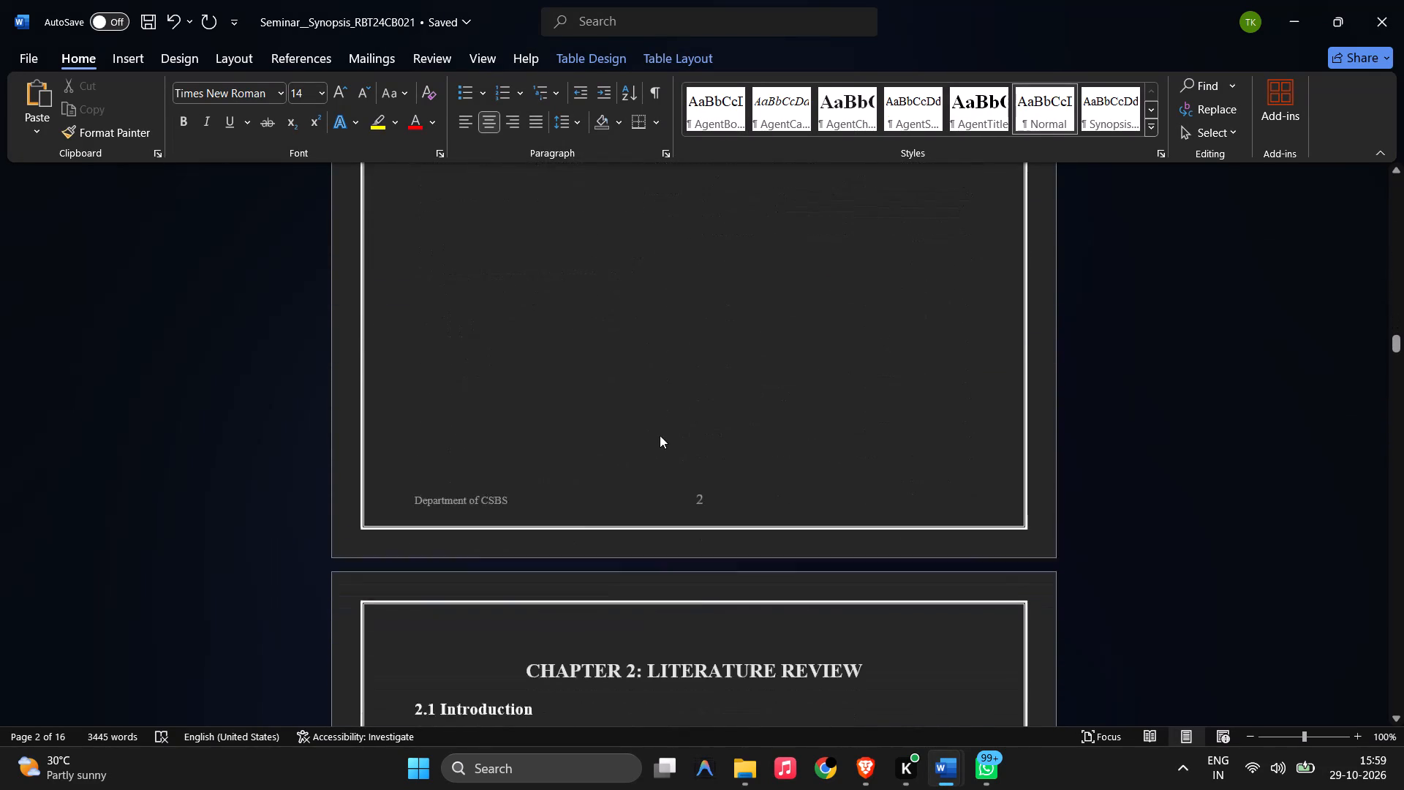
{"action": "scroll", "coordinate": [660, 435], "scroll_direction": "down", "scroll_amount": 20}
{"action": "scroll", "coordinate": [660, 435], "scroll_direction": "down", "scroll_amount": 20}
{"action": "scroll", "coordinate": [660, 435], "scroll_direction": "down", "scroll_amount": 1}
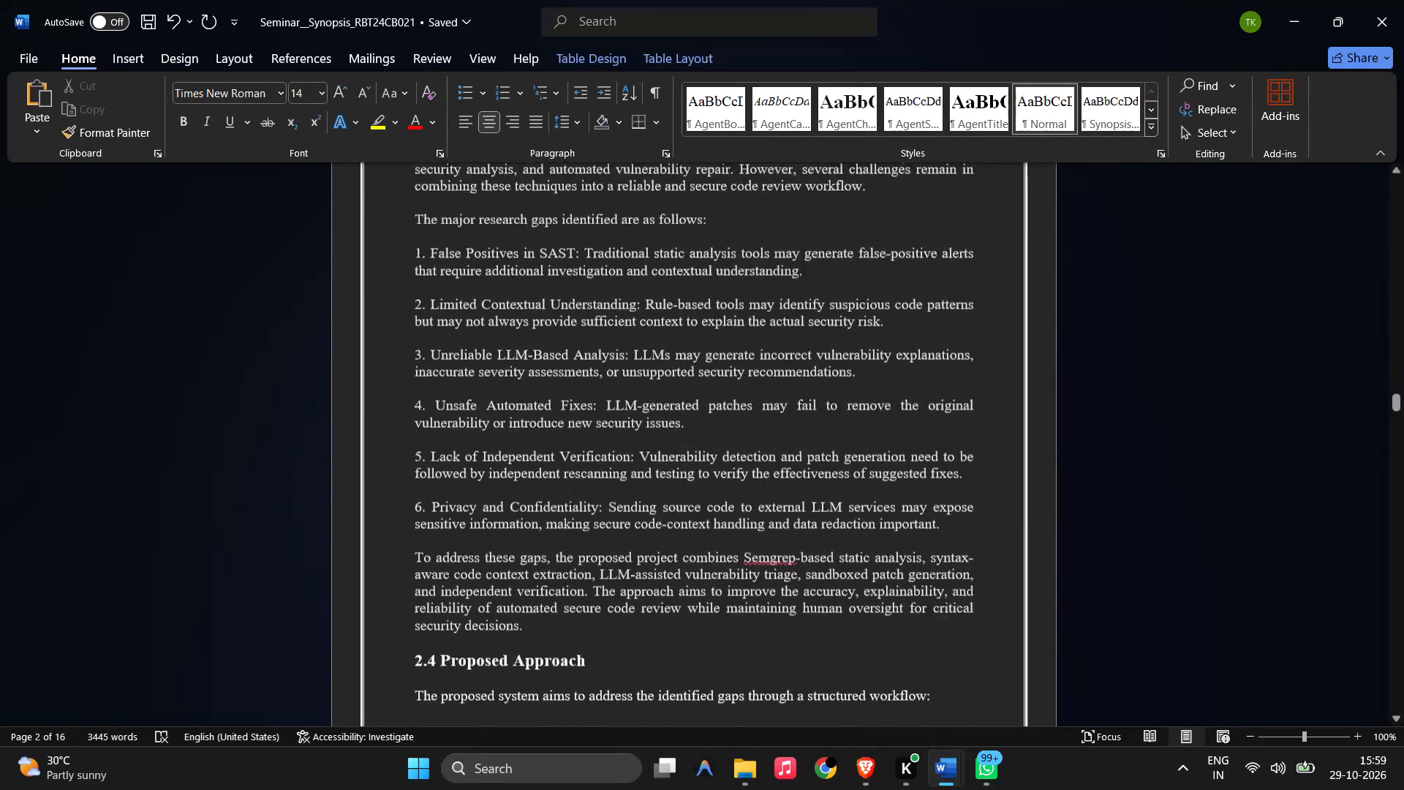
{"action": "scroll", "coordinate": [660, 435], "scroll_direction": "down", "scroll_amount": 20}
{"action": "scroll", "coordinate": [660, 435], "scroll_direction": "down", "scroll_amount": 2}
{"action": "scroll", "coordinate": [660, 435], "scroll_direction": "up", "scroll_amount": 10}
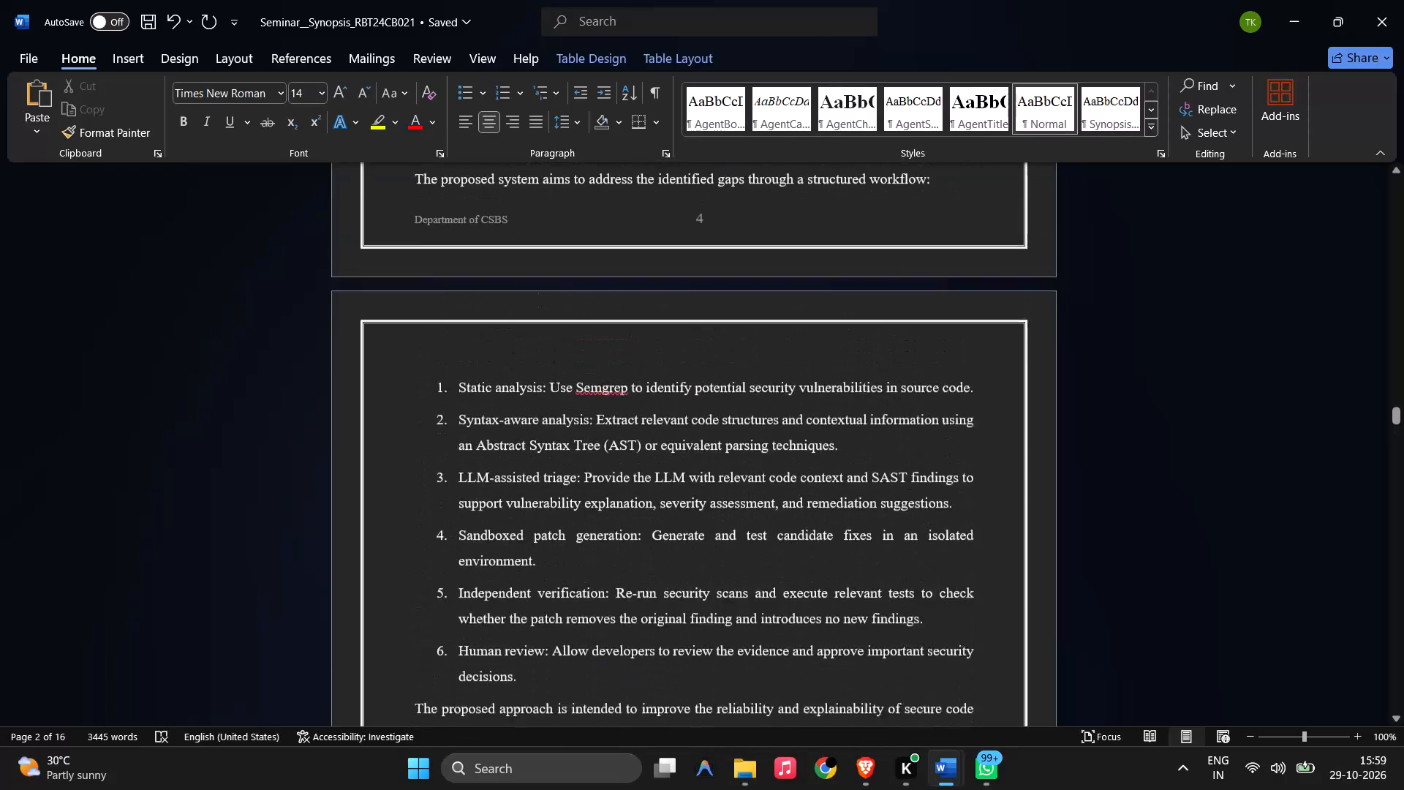
{"action": "scroll", "coordinate": [660, 435], "scroll_direction": "down", "scroll_amount": 20}
{"action": "scroll", "coordinate": [660, 435], "scroll_direction": "down", "scroll_amount": 18}
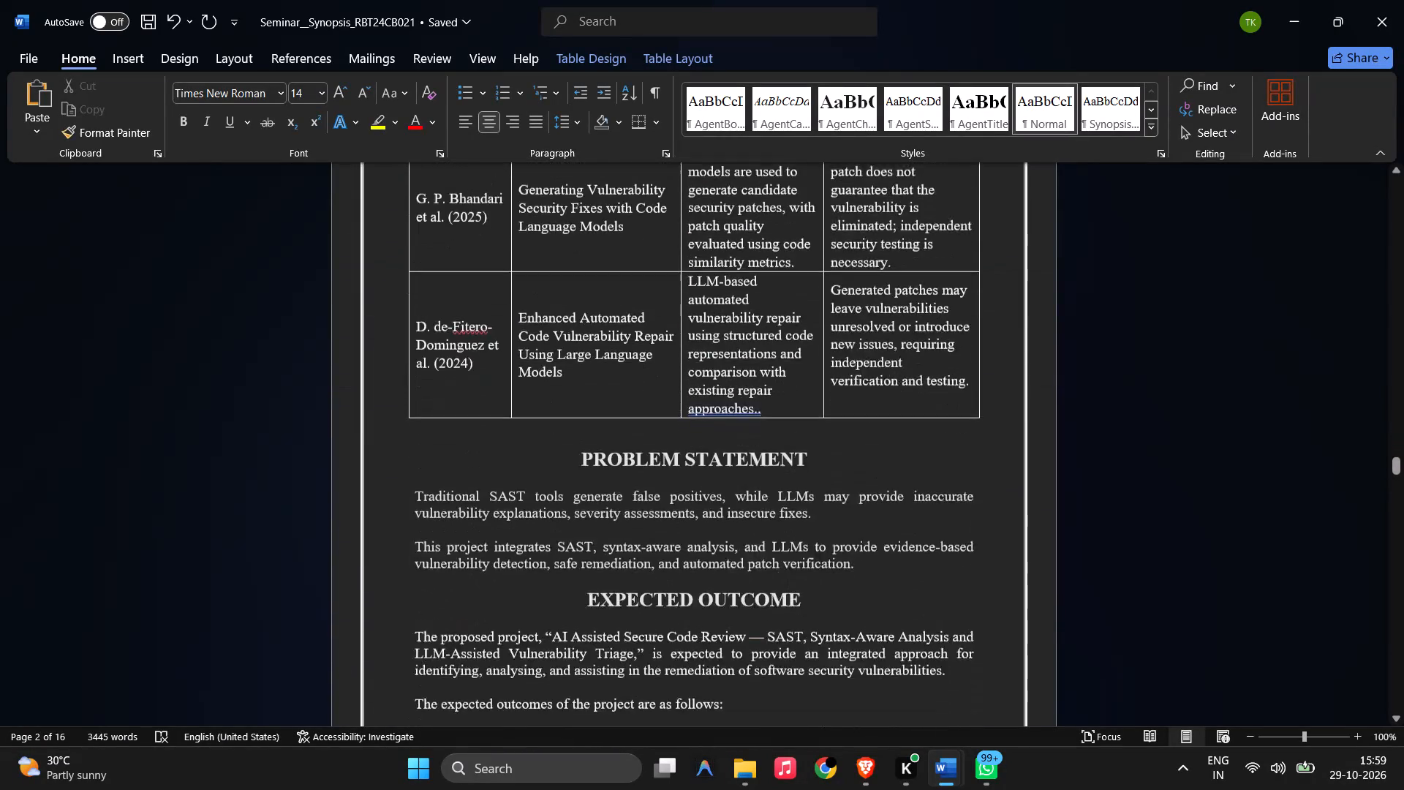
{"action": "scroll", "coordinate": [660, 435], "scroll_direction": "down", "scroll_amount": 19}
{"action": "scroll", "coordinate": [660, 435], "scroll_direction": "down", "scroll_amount": 6}
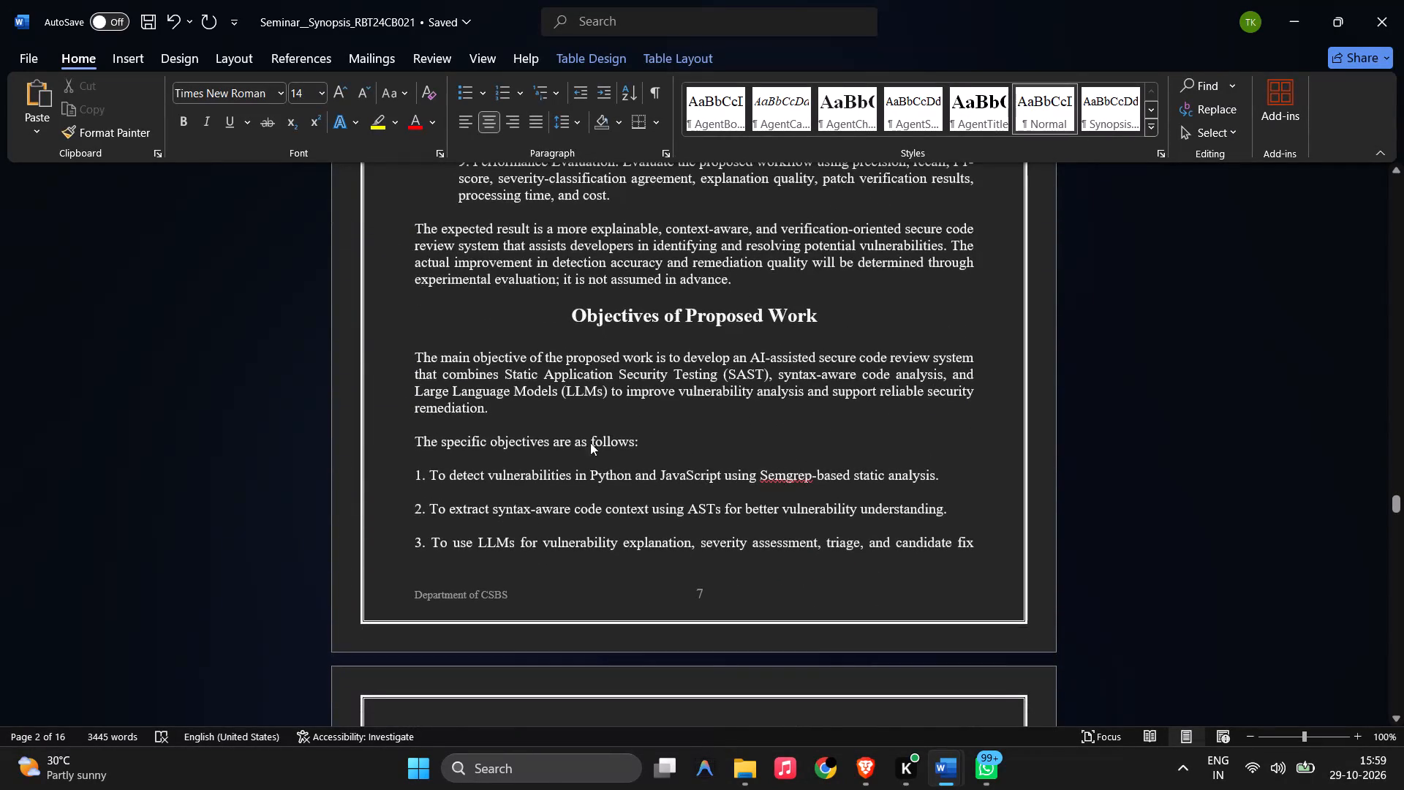
{"action": "scroll", "coordinate": [475, 440], "scroll_direction": "down", "scroll_amount": 5}
{"action": "scroll", "coordinate": [475, 440], "scroll_direction": "up", "scroll_amount": 4}
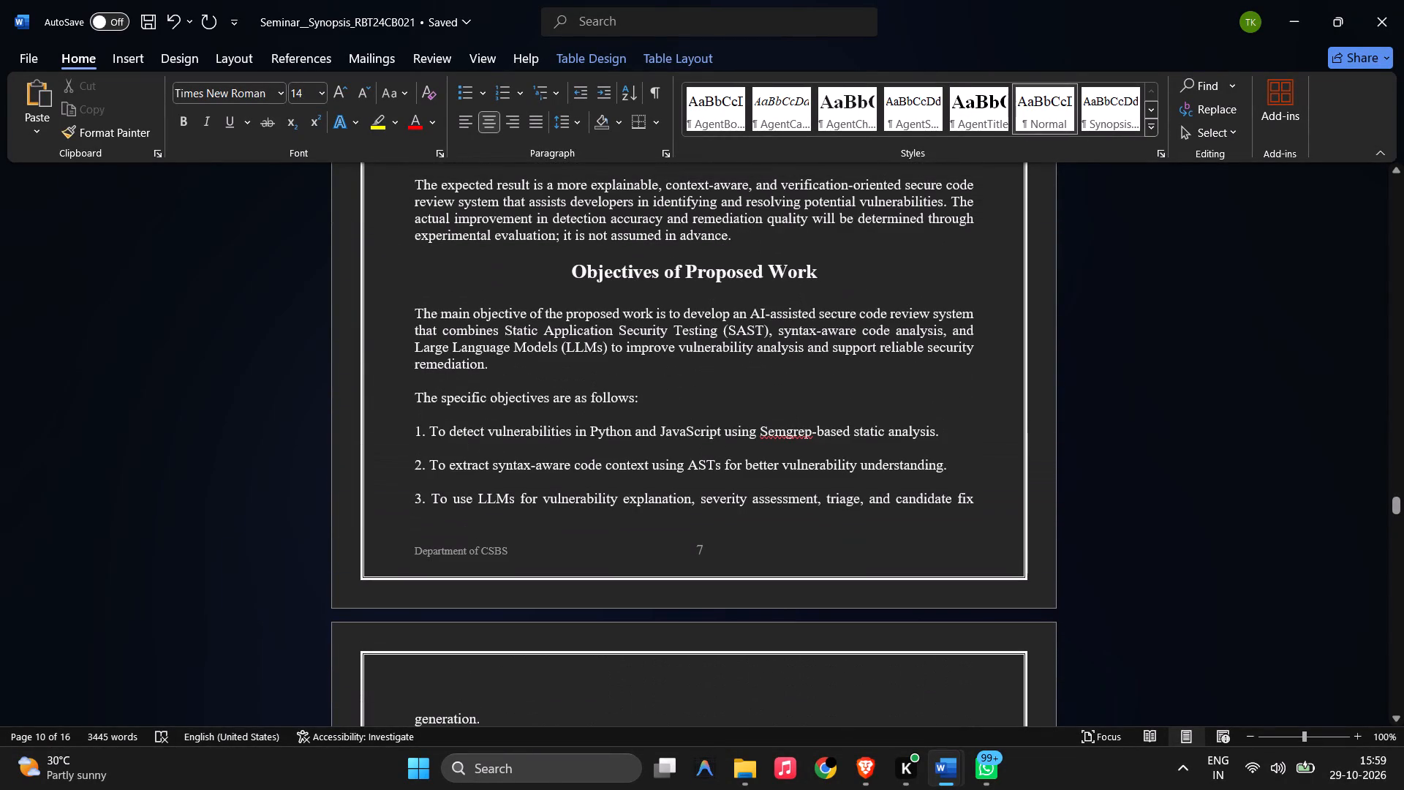
{"action": "left_click_drag", "start_coordinate": [409, 317], "coordinate": [748, 543]}
{"action": "scroll", "coordinate": [475, 500], "scroll_direction": "down", "scroll_amount": 6}
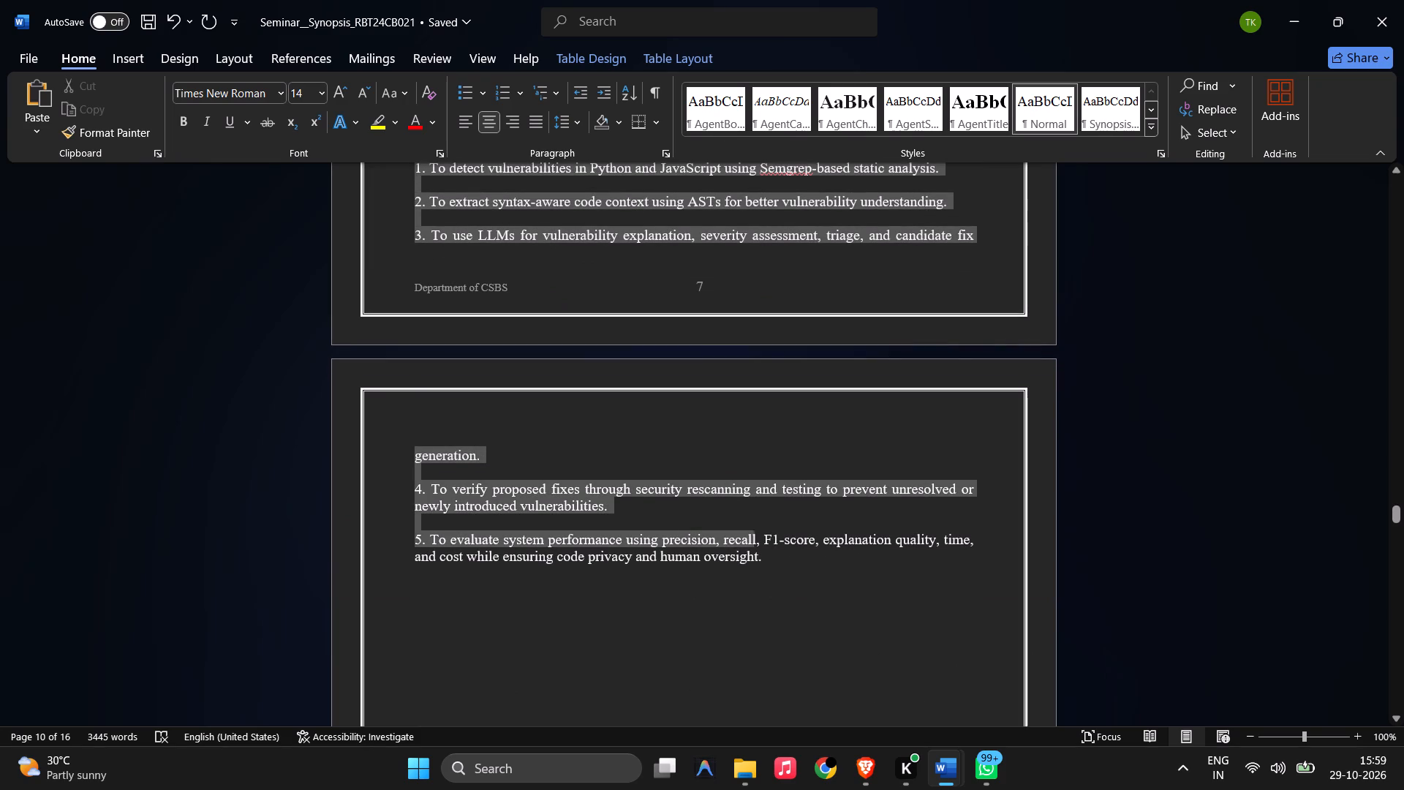
{"action": "left_click_drag", "start_coordinate": [748, 543], "coordinate": [763, 562]}
{"action": "key", "text": "ctrl+c"}
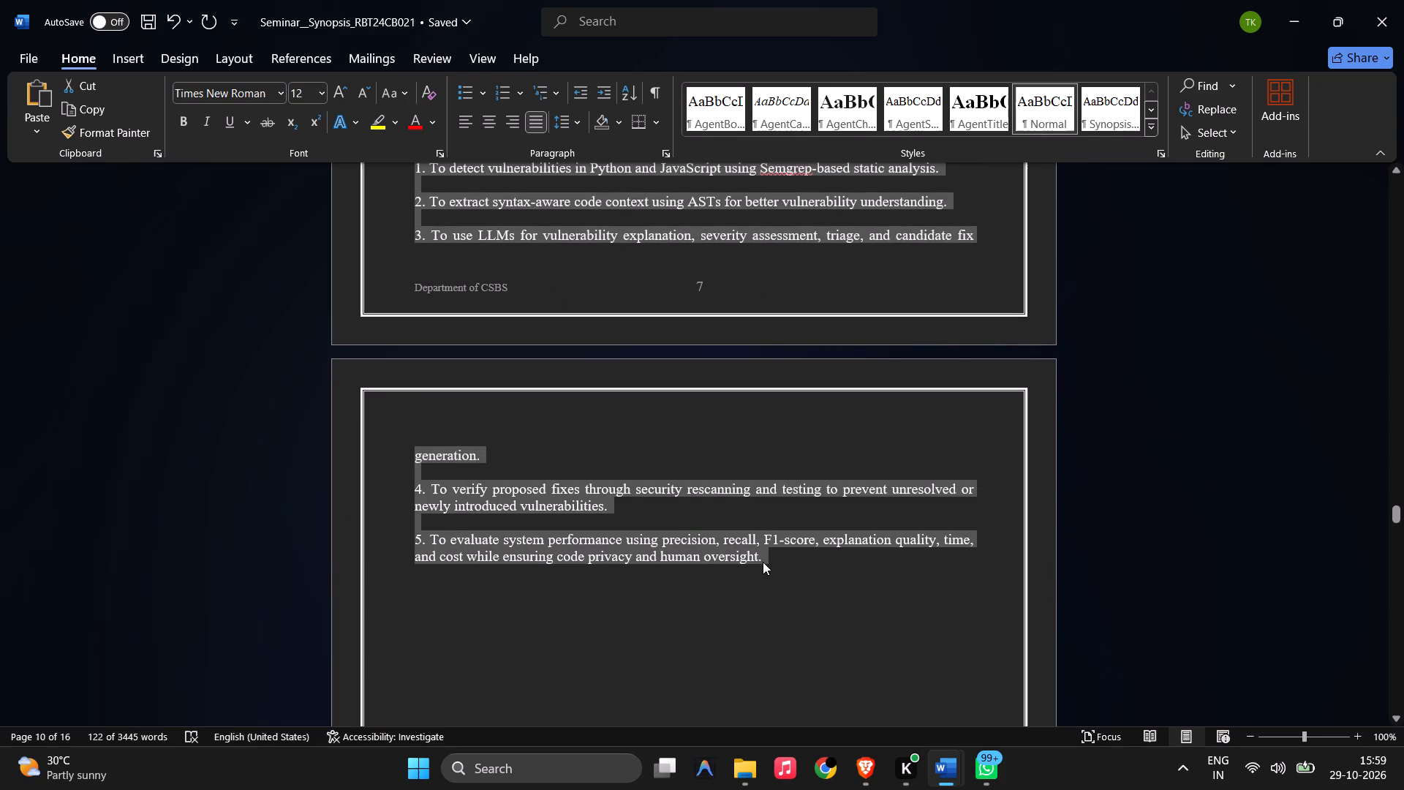
Return to the seminar report and replace all text under 1.3 Objectives of the Seminar with the copied objectives.
{"action": "key", "text": "alt+Tab"}
{"action": "left_click_drag", "start_coordinate": [427, 278], "coordinate": [429, 281]}
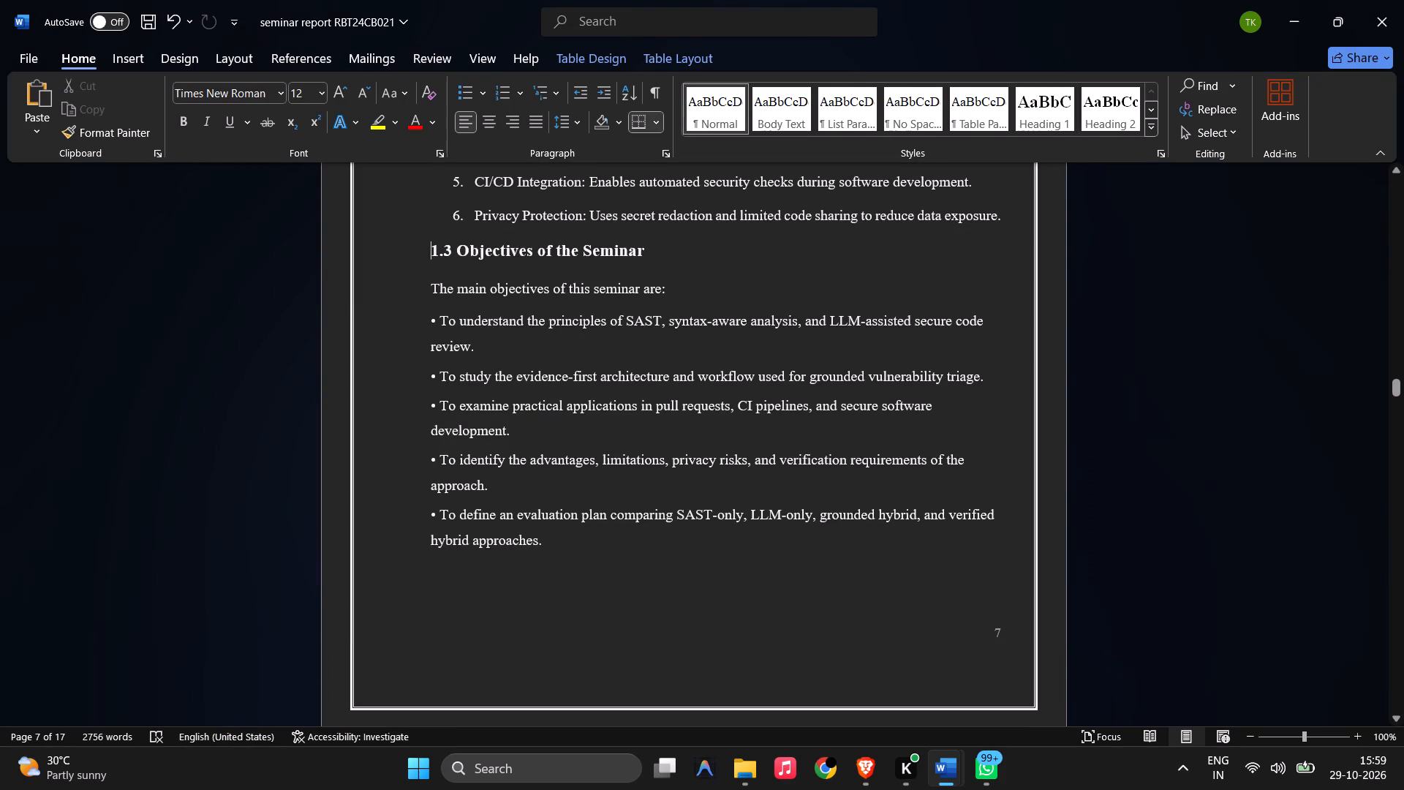
{"action": "left_click_drag", "start_coordinate": [429, 281], "coordinate": [502, 503]}
{"action": "left_click", "coordinate": [500, 489]}
{"action": "left_click_drag", "start_coordinate": [430, 288], "coordinate": [432, 293]}
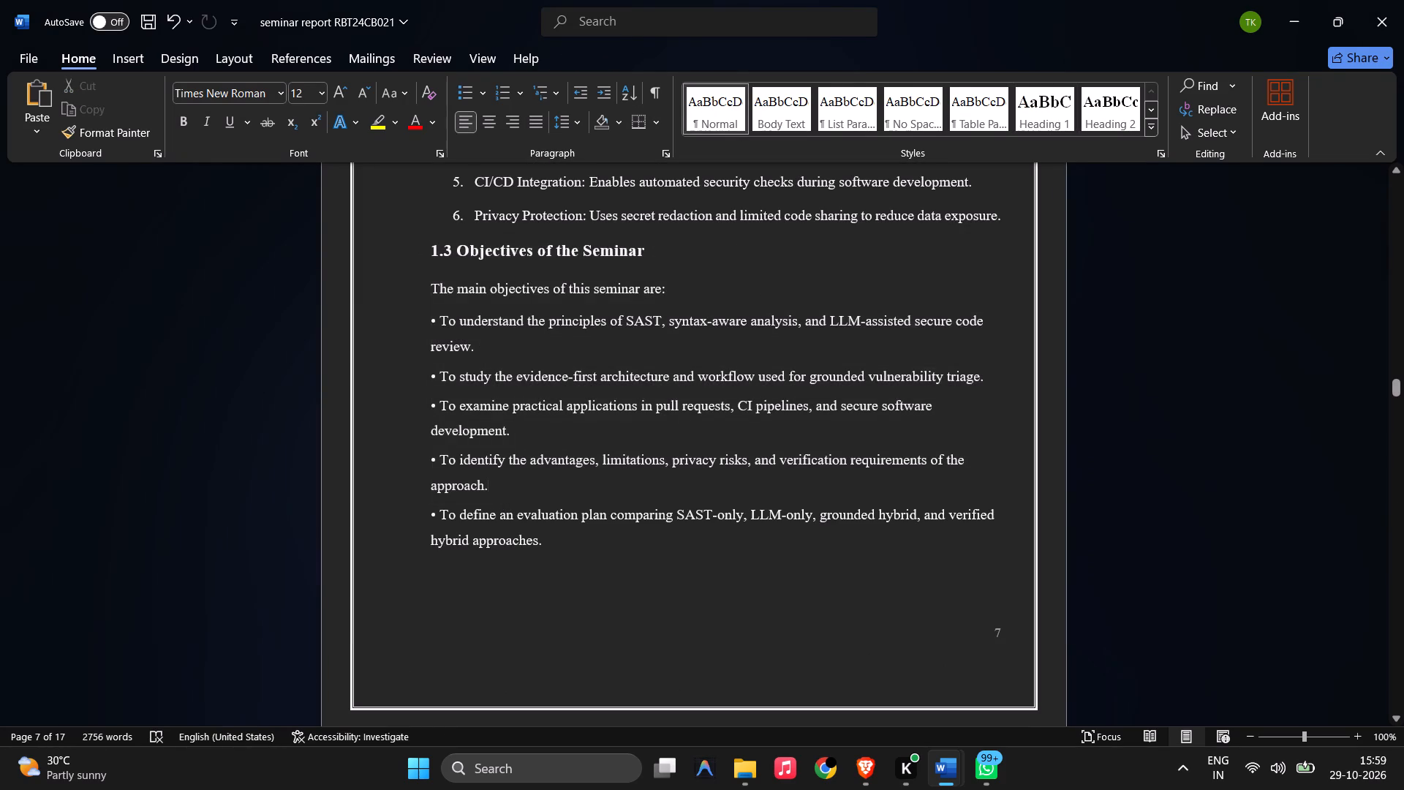
{"action": "left_click_drag", "start_coordinate": [432, 293], "coordinate": [543, 542]}
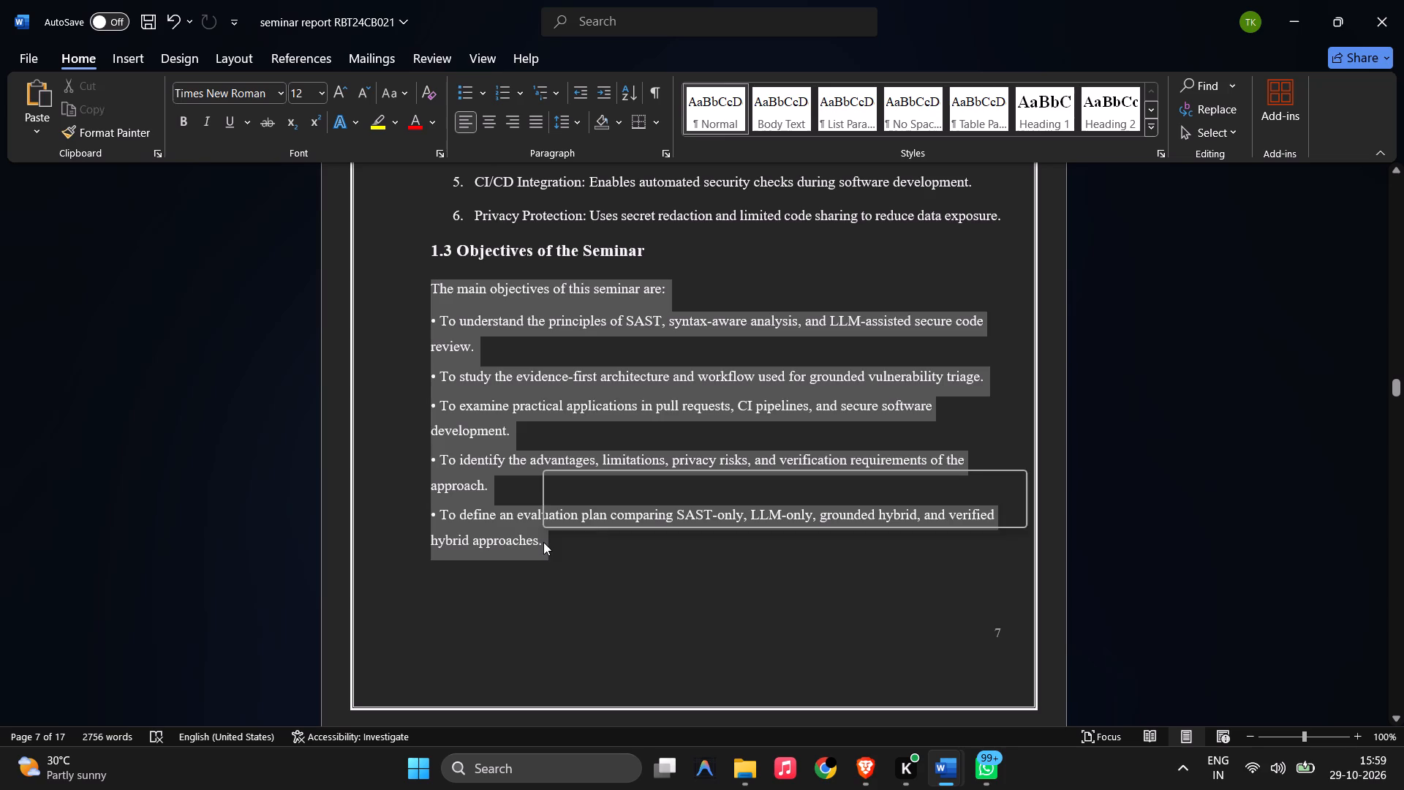
{"action": "key", "text": "ctrl+v"}
{"action": "scroll", "coordinate": [543, 542], "scroll_direction": "down", "scroll_amount": 6}
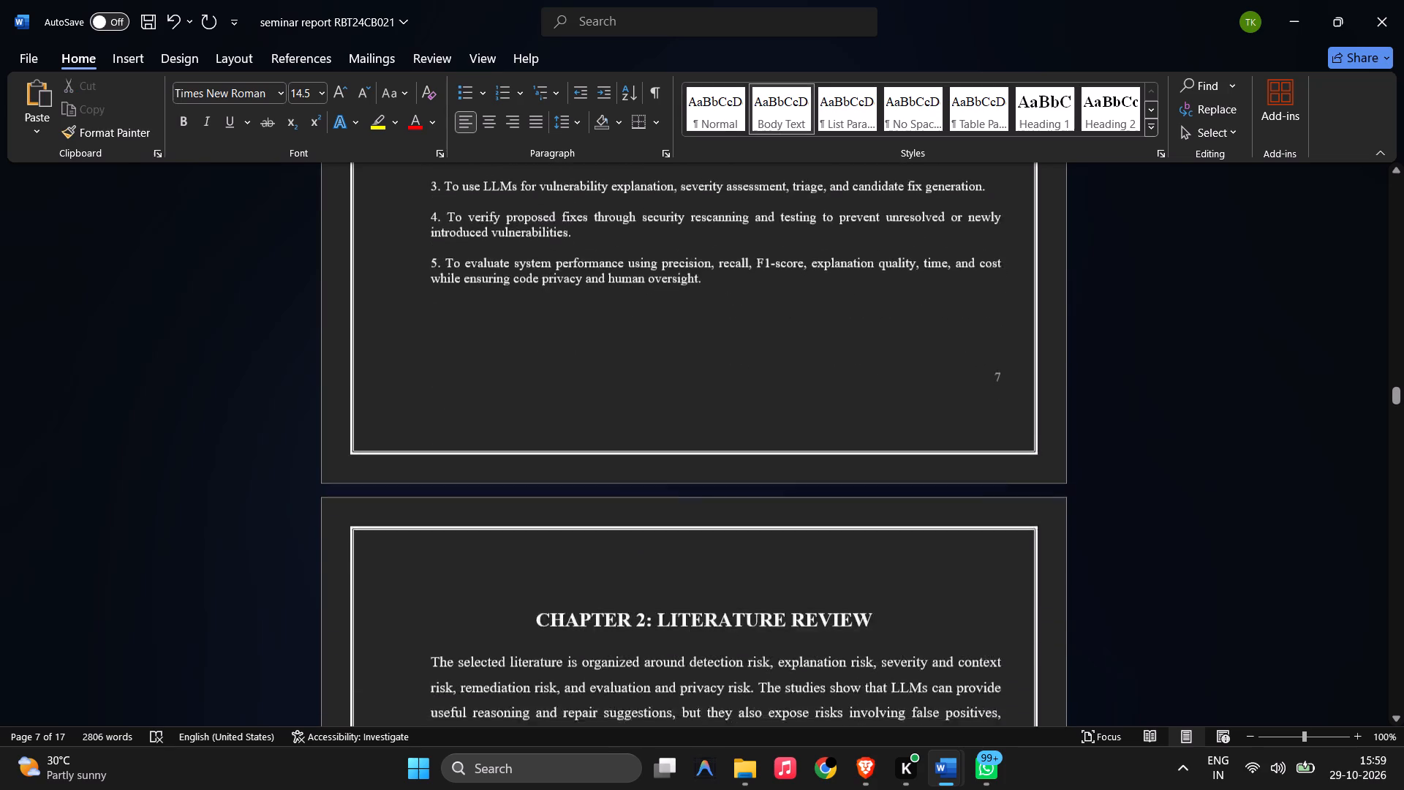
{"action": "scroll", "coordinate": [543, 542], "scroll_direction": "up", "scroll_amount": 6}
Set the font size of the pasted objectives text in section 1.3 to 12.
{"action": "left_click", "coordinate": [551, 473]}
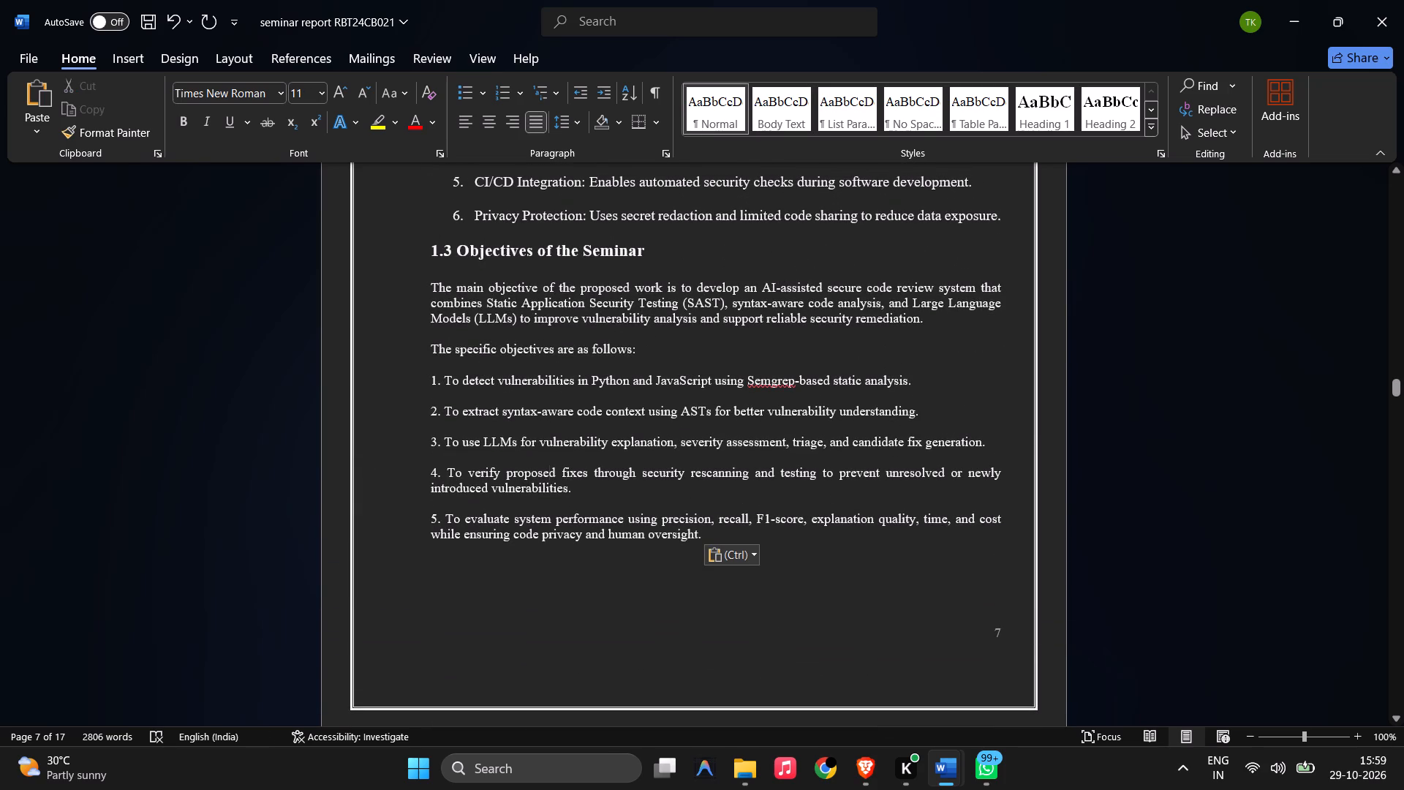
{"action": "left_click_drag", "start_coordinate": [431, 282], "coordinate": [700, 531]}
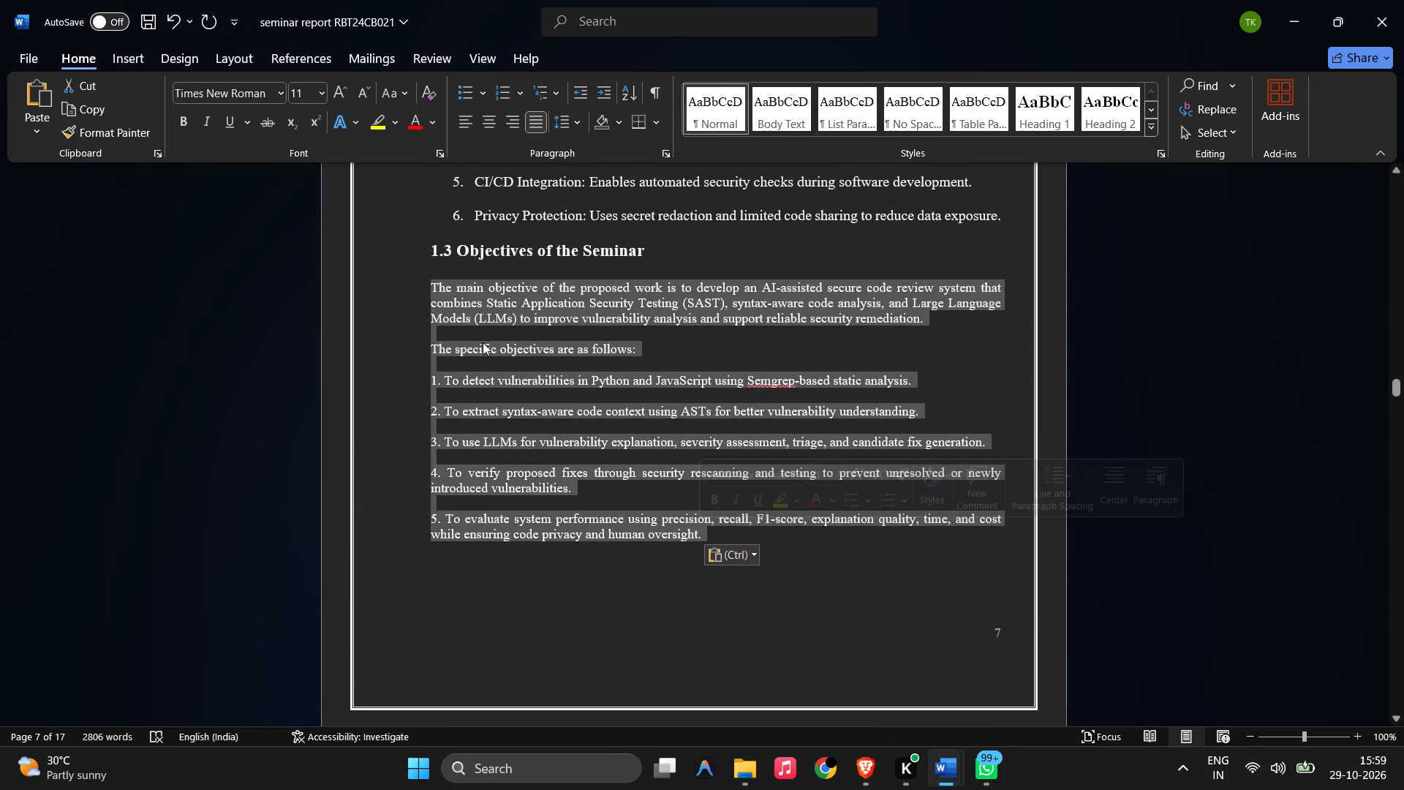
{"action": "left_click", "coordinate": [321, 95]}
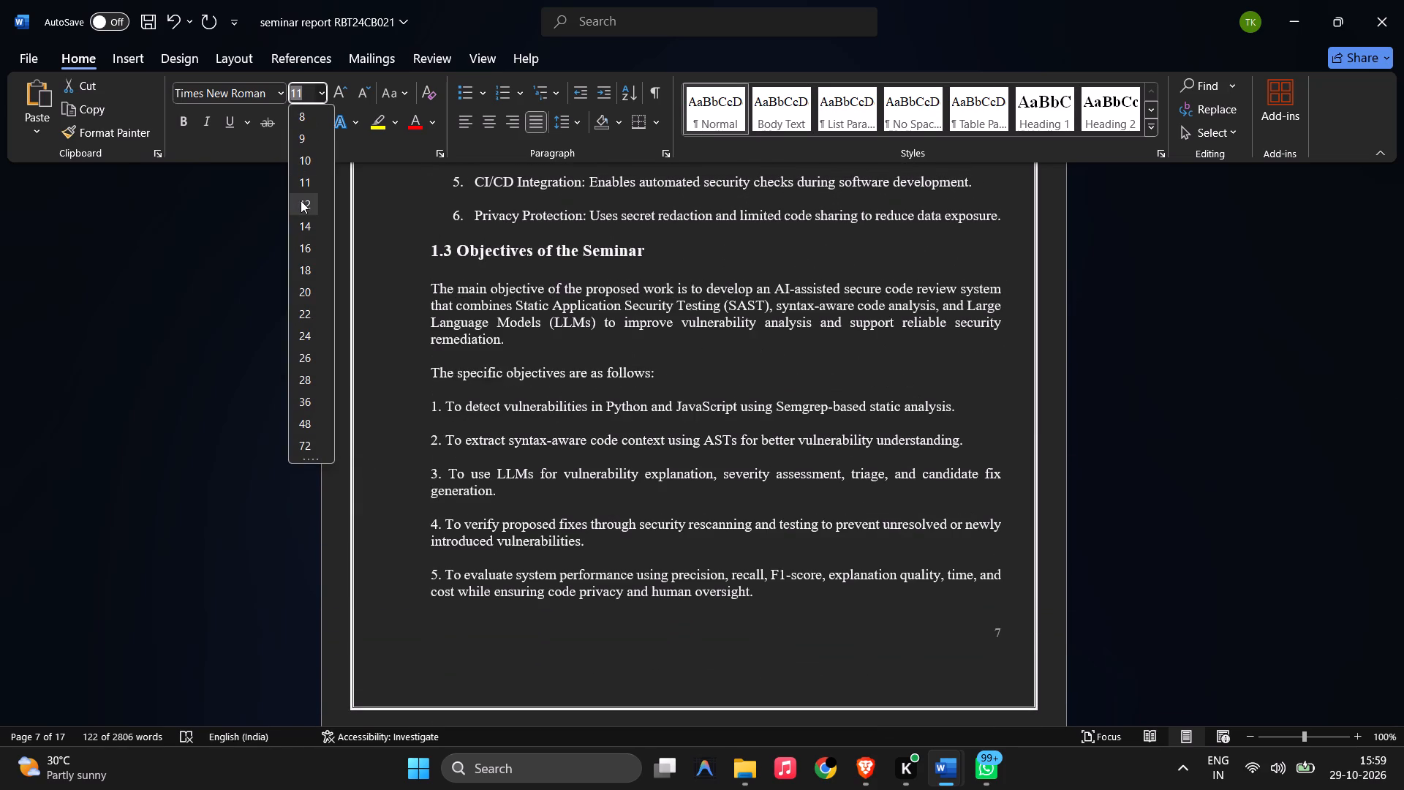
{"action": "left_click", "coordinate": [301, 200]}
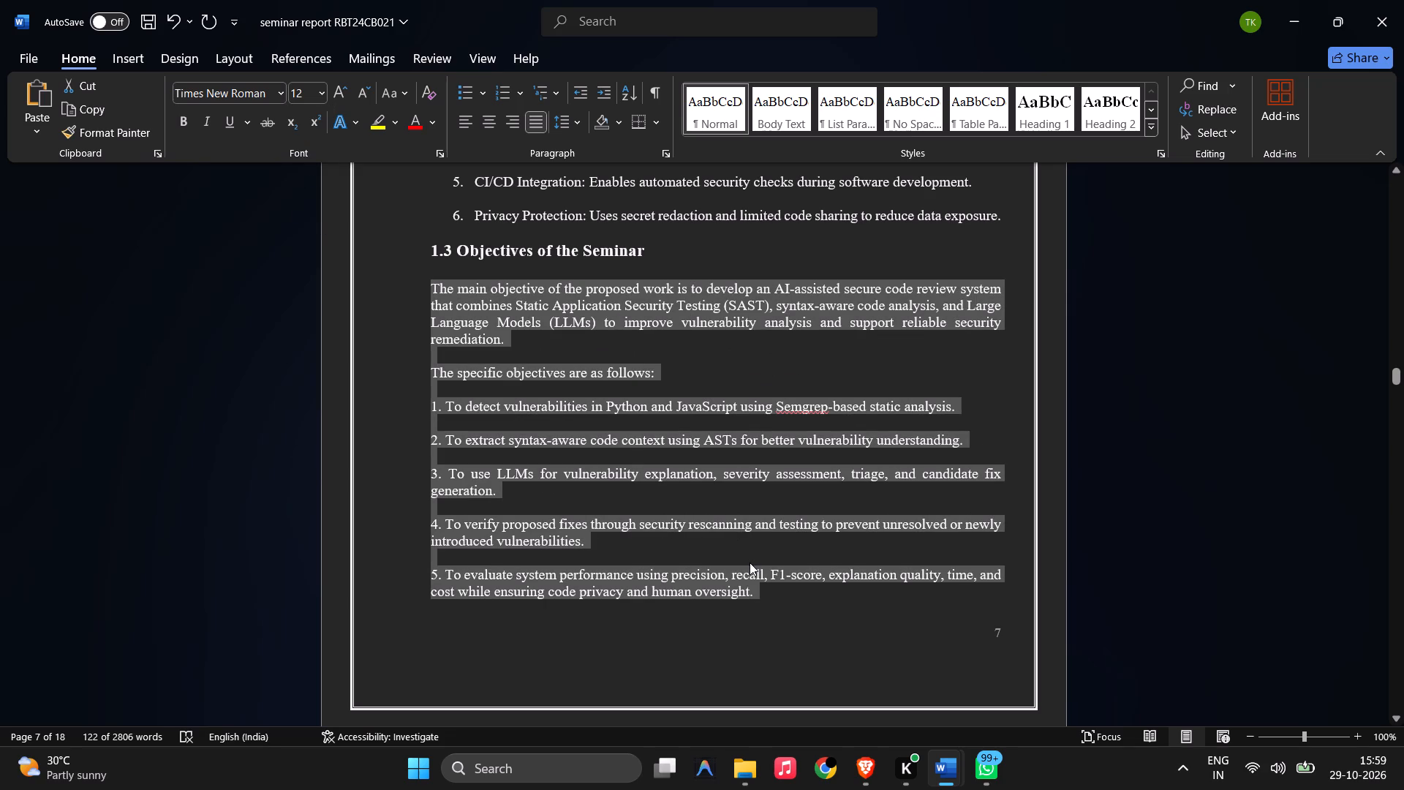
{"action": "left_click", "coordinate": [671, 522]}
Delete the empty paragraphs that follow objective 5 at the end of section 1.3.
{"action": "scroll", "coordinate": [671, 522], "scroll_direction": "down", "scroll_amount": 18}
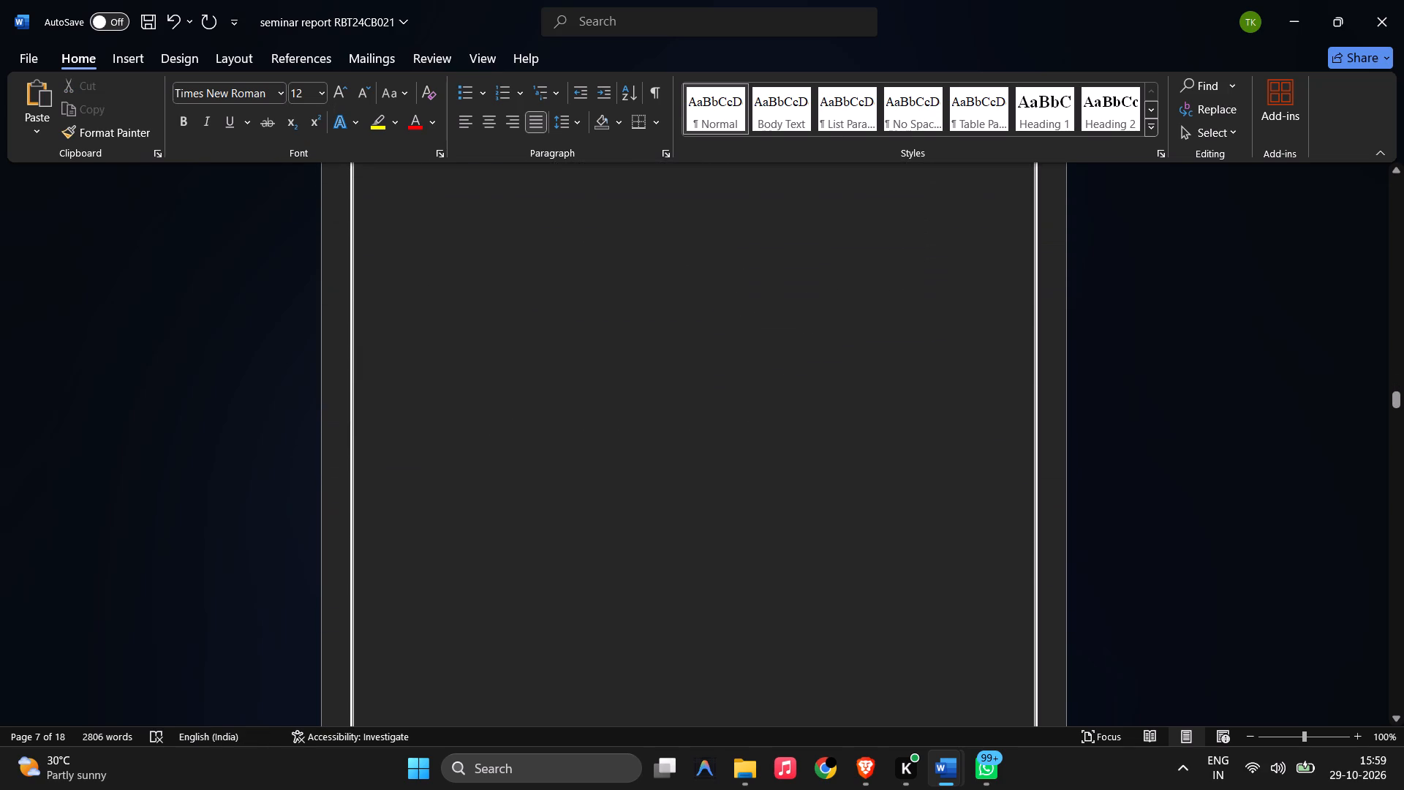
{"action": "left_click", "coordinate": [665, 513]}
{"action": "scroll", "coordinate": [662, 508], "scroll_direction": "up", "scroll_amount": 4}
{"action": "key", "text": "BackSpace"}
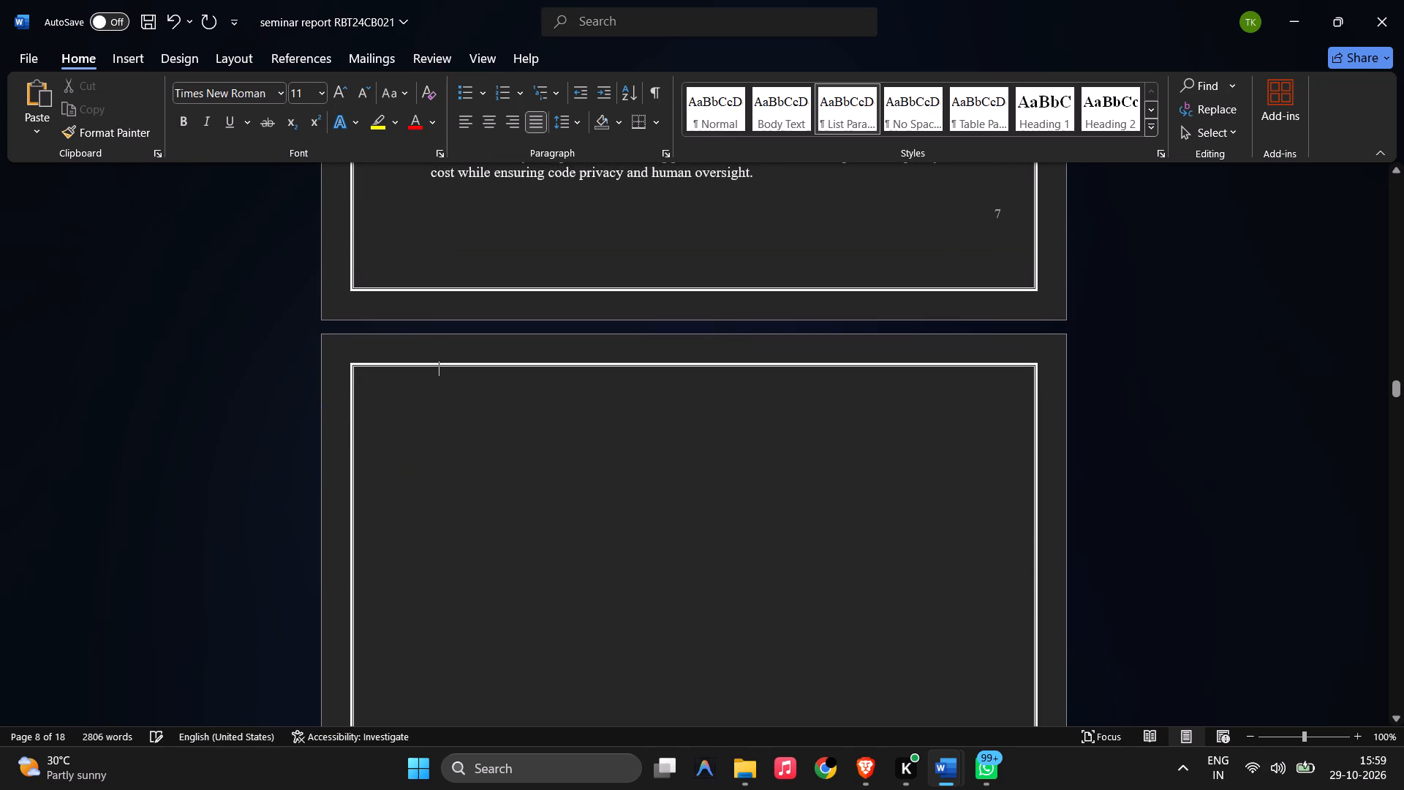
{"action": "left_click", "coordinate": [524, 284]}
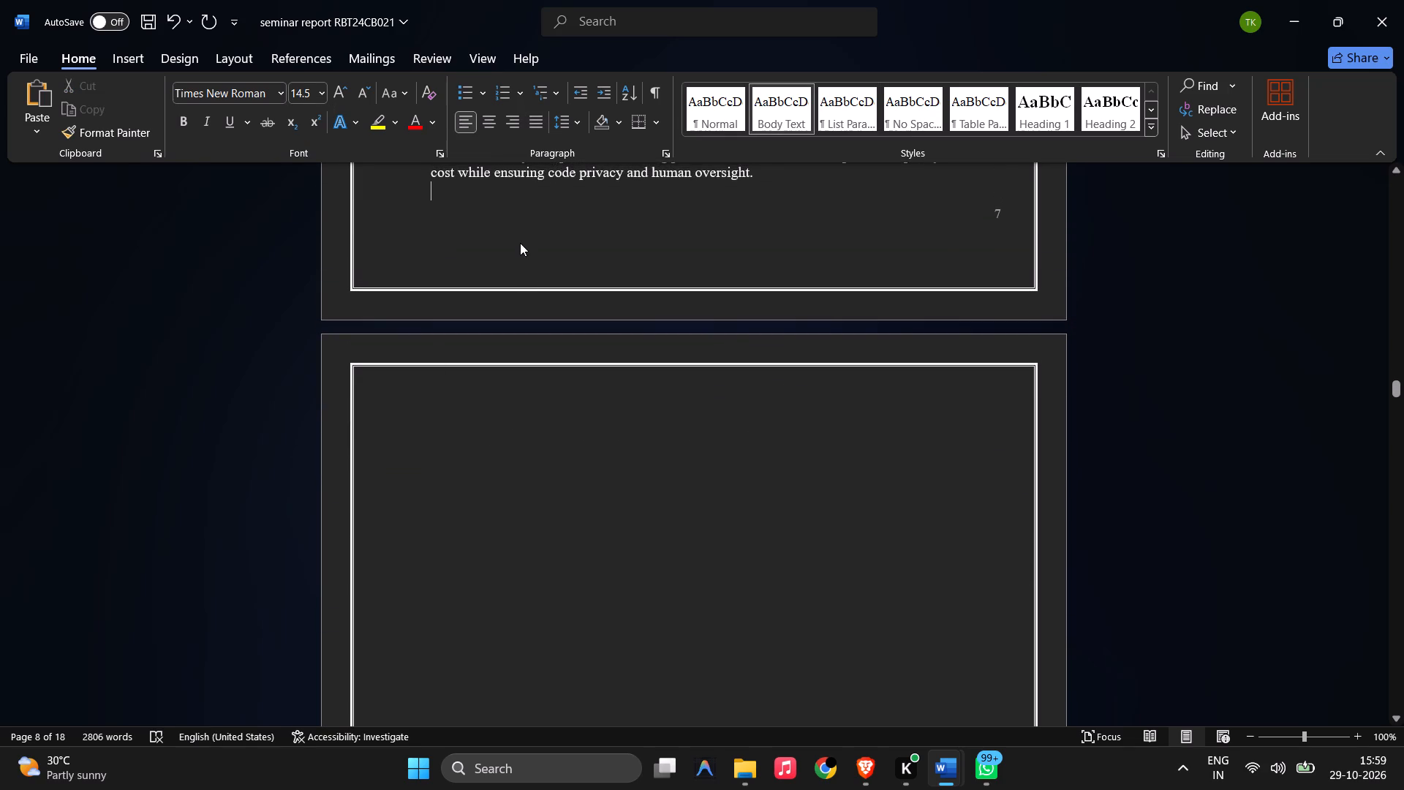
{"action": "key", "text": "BackSpace"}
Remove the blank page and leftover spacing between objective 5 in section 1.3 and the Chapter 2: Literature Review heading.
{"action": "scroll", "coordinate": [520, 243], "scroll_direction": "down", "scroll_amount": 20}
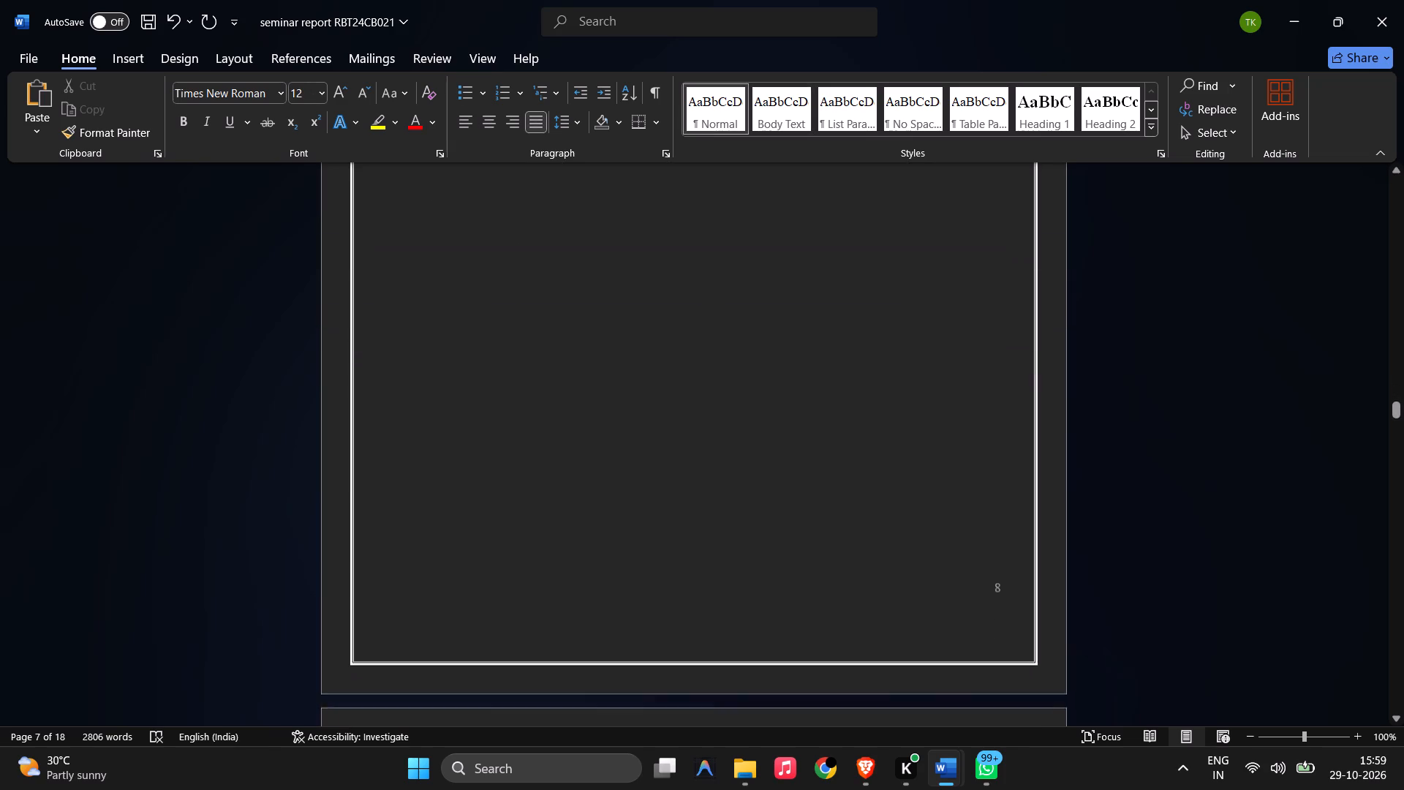
{"action": "scroll", "coordinate": [469, 309], "scroll_direction": "down", "scroll_amount": 3}
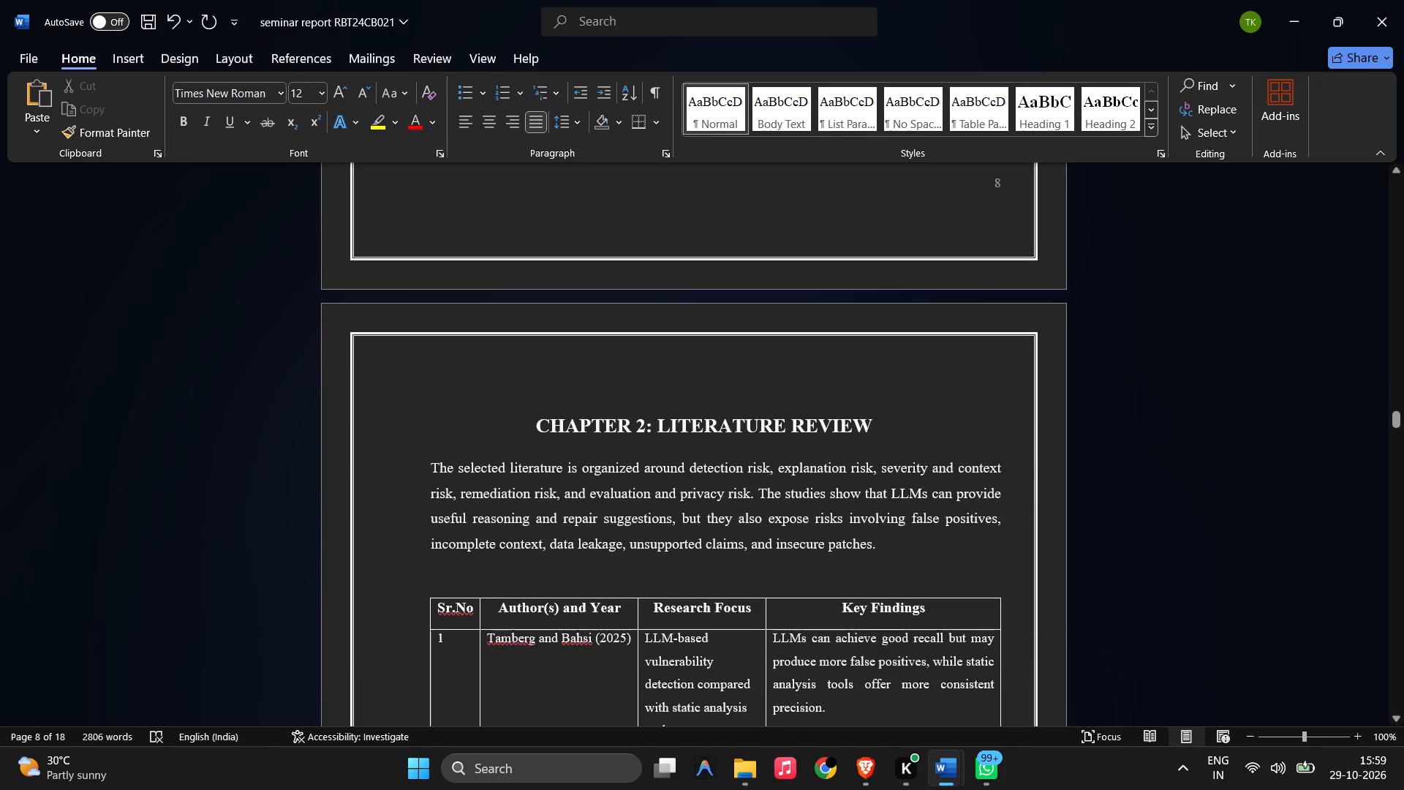
{"action": "scroll", "coordinate": [536, 407], "scroll_direction": "up", "scroll_amount": 3}
{"action": "left_click", "coordinate": [626, 524]}
{"action": "left_click", "coordinate": [533, 563]}
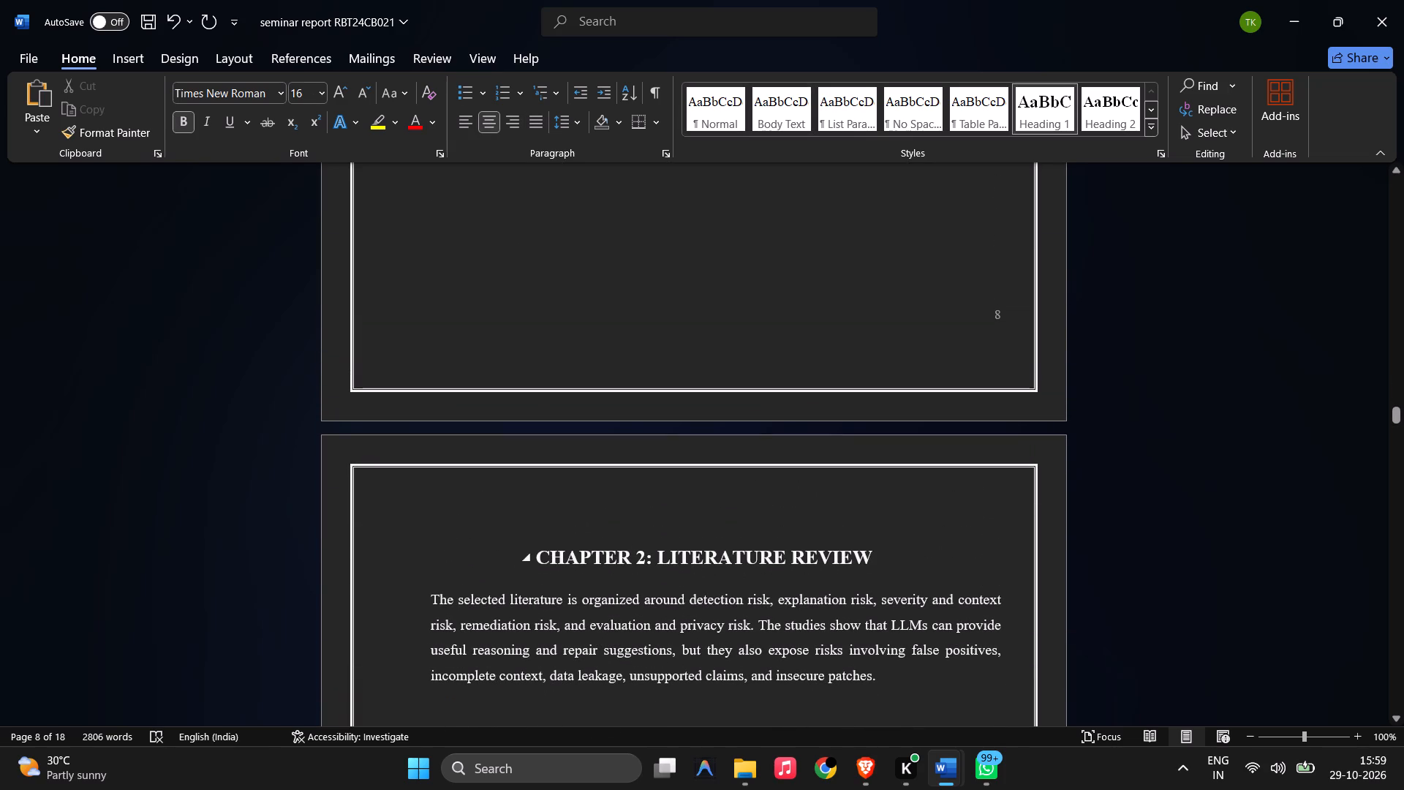
{"action": "key", "text": "BackSpace"}
{"action": "key", "text": "BackSpace"}
{"action": "key", "text": "BackSpace"}
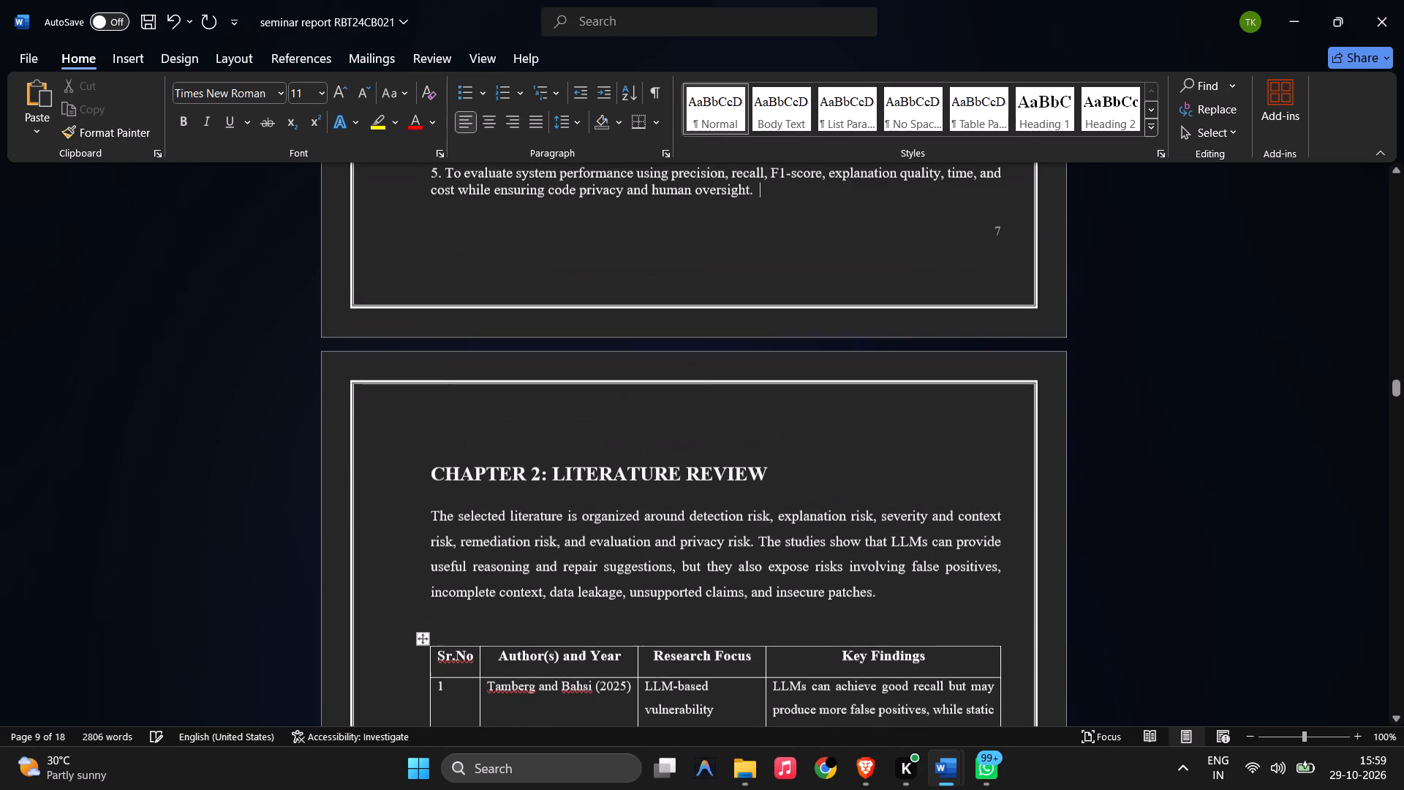
{"action": "left_click", "coordinate": [464, 428]}
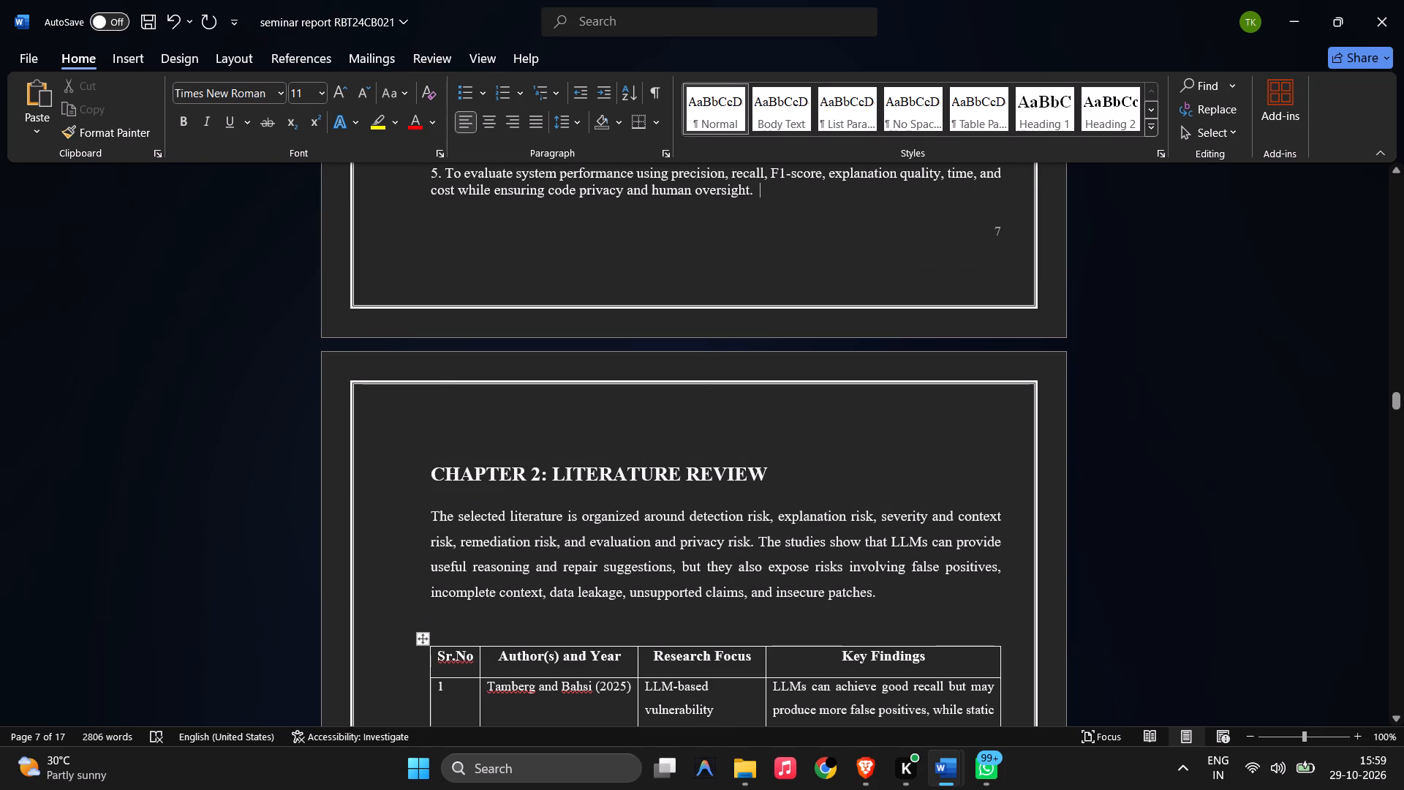
{"action": "left_click", "coordinate": [426, 474]}
{"action": "left_click", "coordinate": [426, 474]}
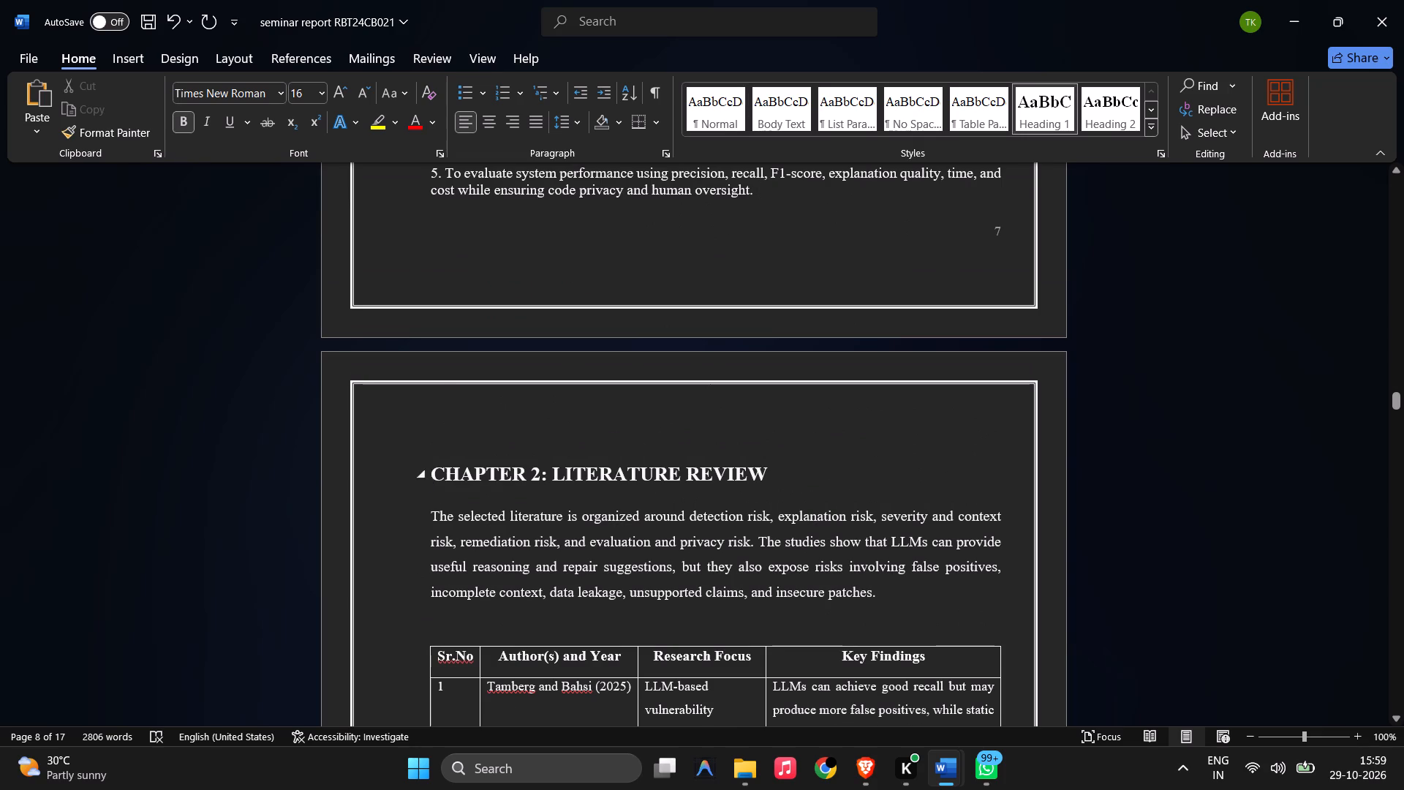
{"action": "left_click", "coordinate": [432, 473]}
{"action": "key", "text": "BackSpace"}
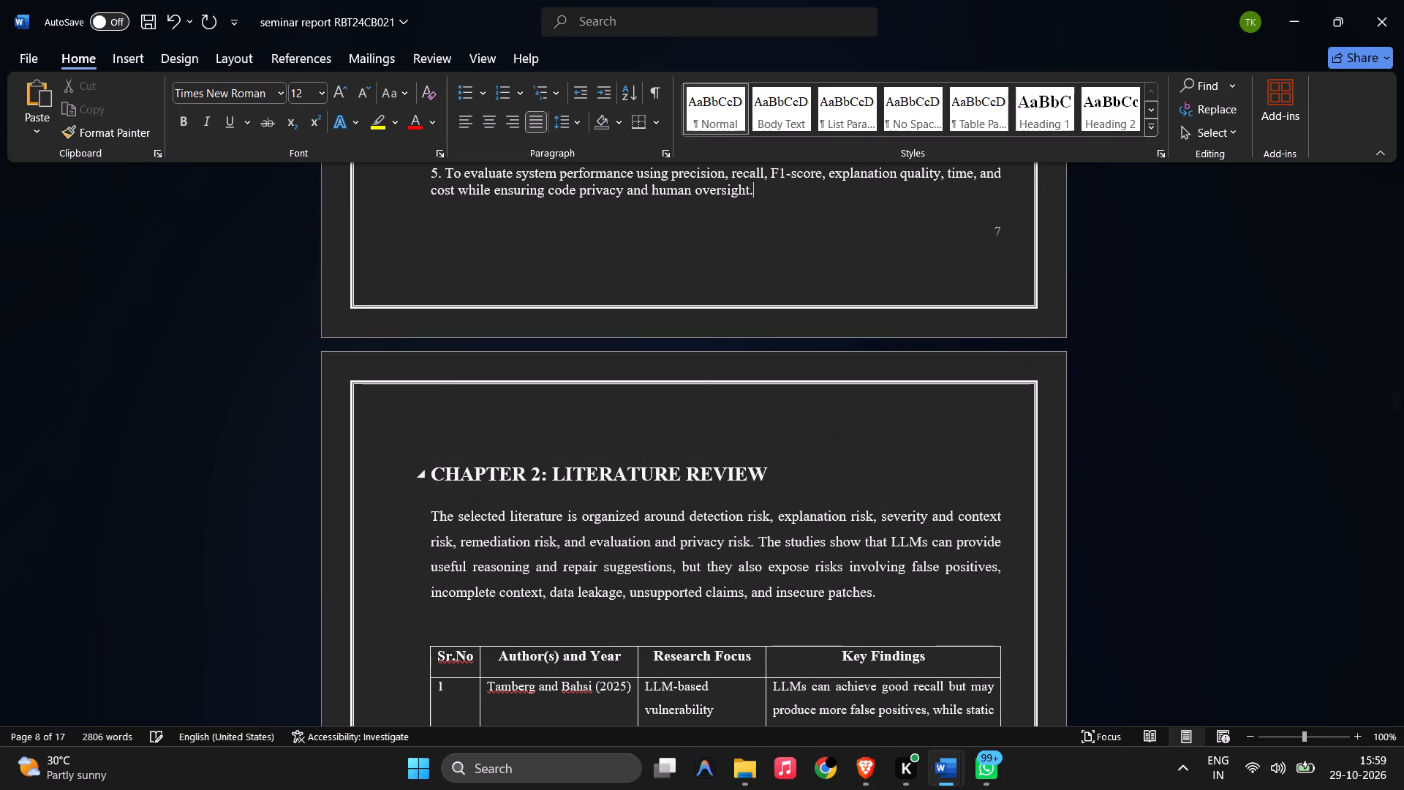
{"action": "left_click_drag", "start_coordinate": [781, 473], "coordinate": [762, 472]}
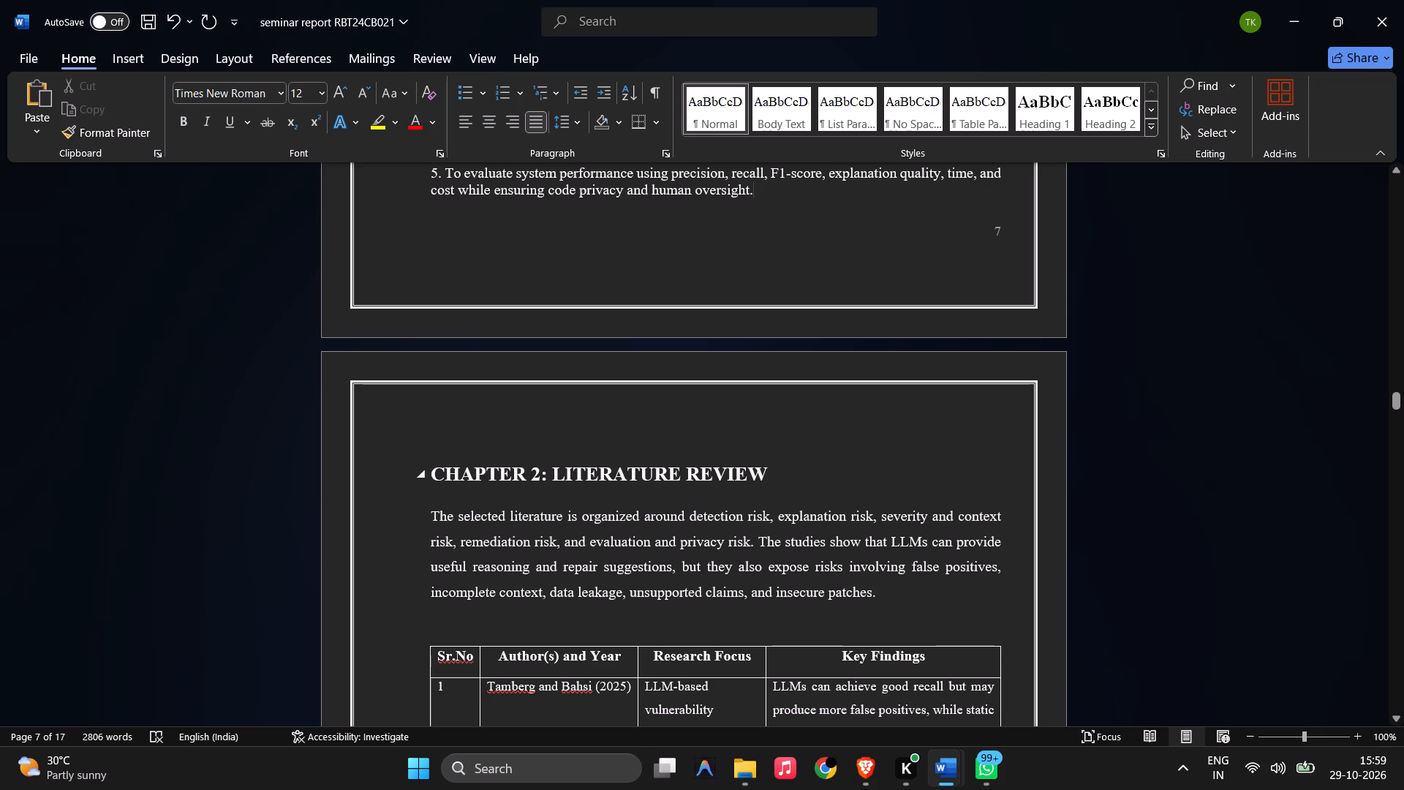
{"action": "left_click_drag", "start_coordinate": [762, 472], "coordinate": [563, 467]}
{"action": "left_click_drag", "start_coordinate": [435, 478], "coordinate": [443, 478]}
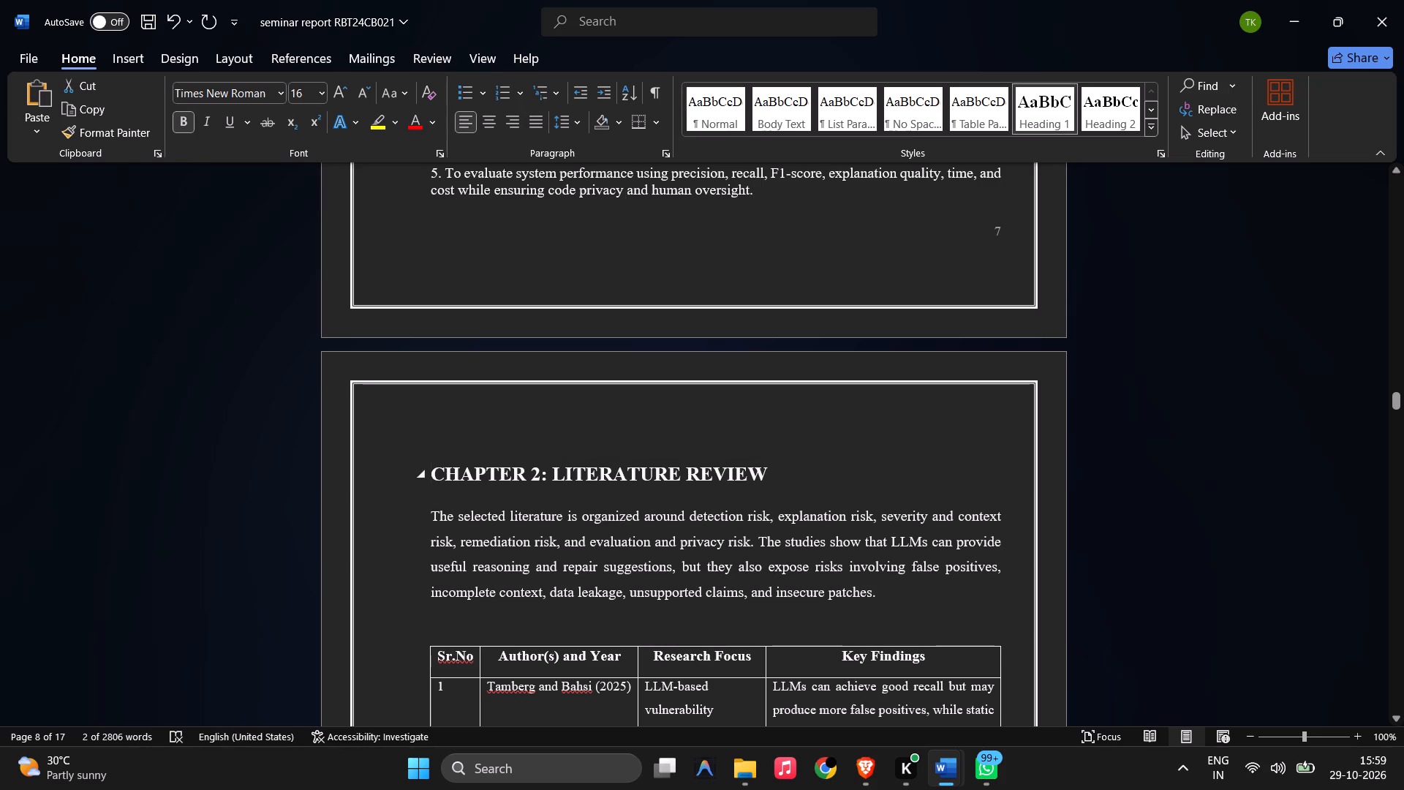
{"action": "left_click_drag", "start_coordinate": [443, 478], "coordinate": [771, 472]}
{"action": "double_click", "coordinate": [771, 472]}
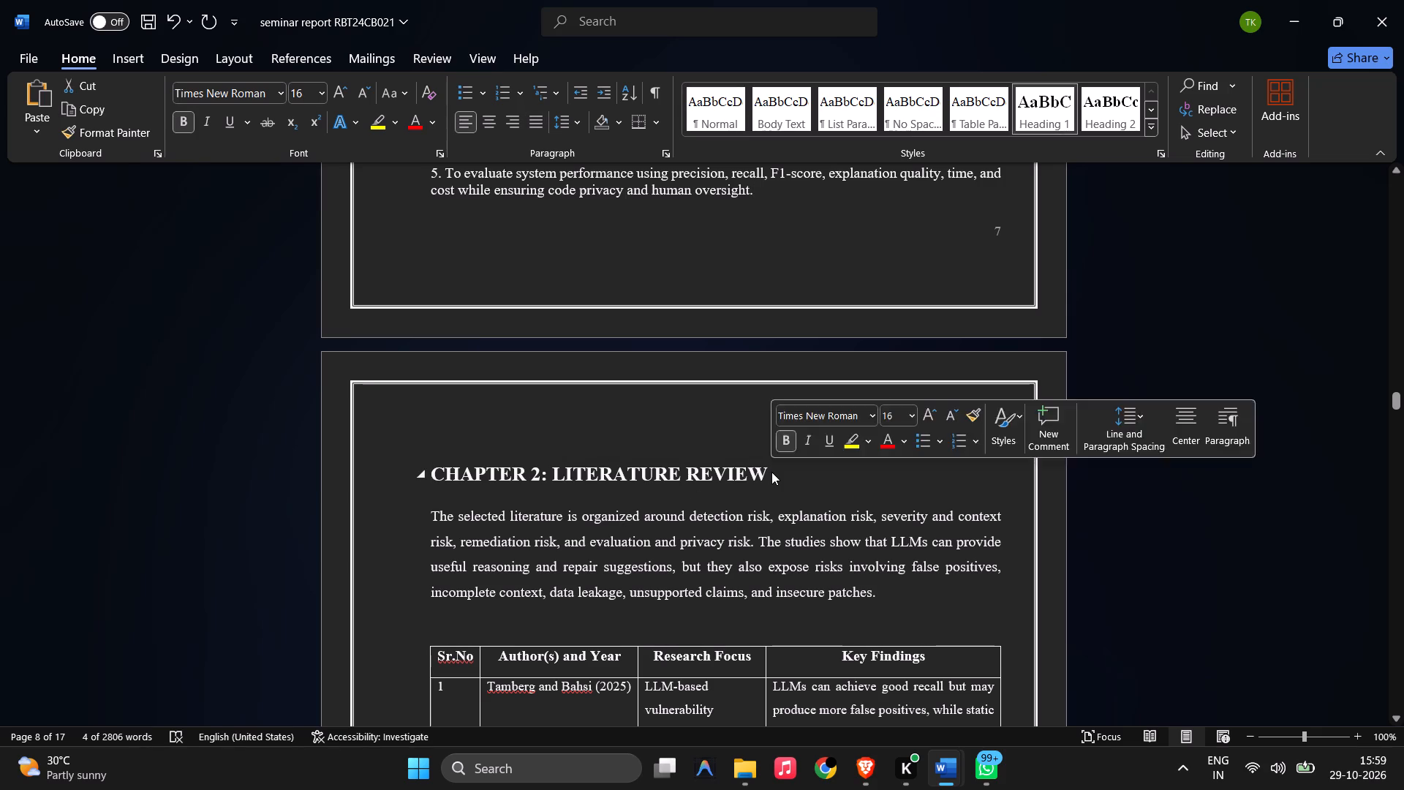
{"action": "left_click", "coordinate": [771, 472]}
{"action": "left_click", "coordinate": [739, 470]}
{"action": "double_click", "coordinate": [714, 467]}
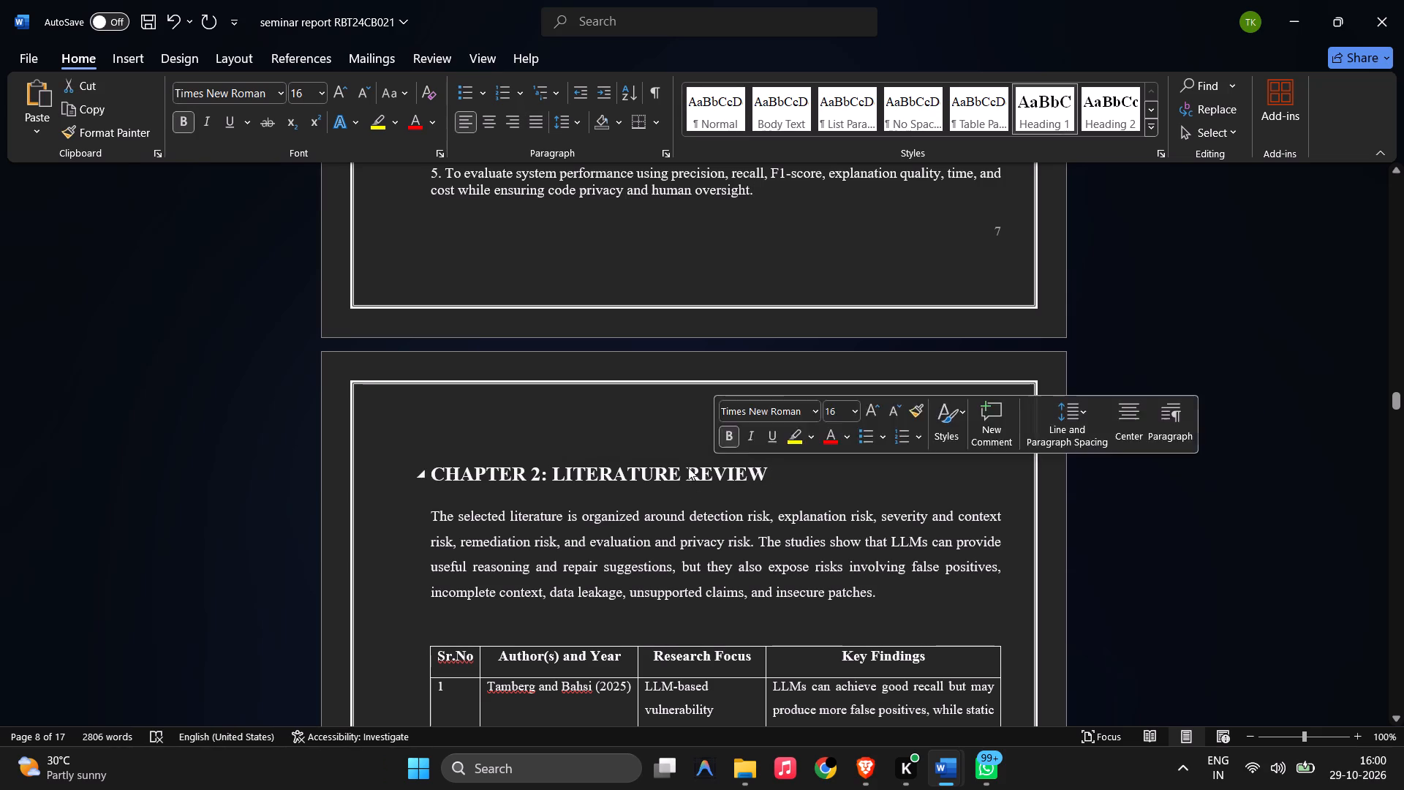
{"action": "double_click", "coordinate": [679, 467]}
Save the seminar report and close its document window.
{"action": "key", "text": "ctrl+s"}
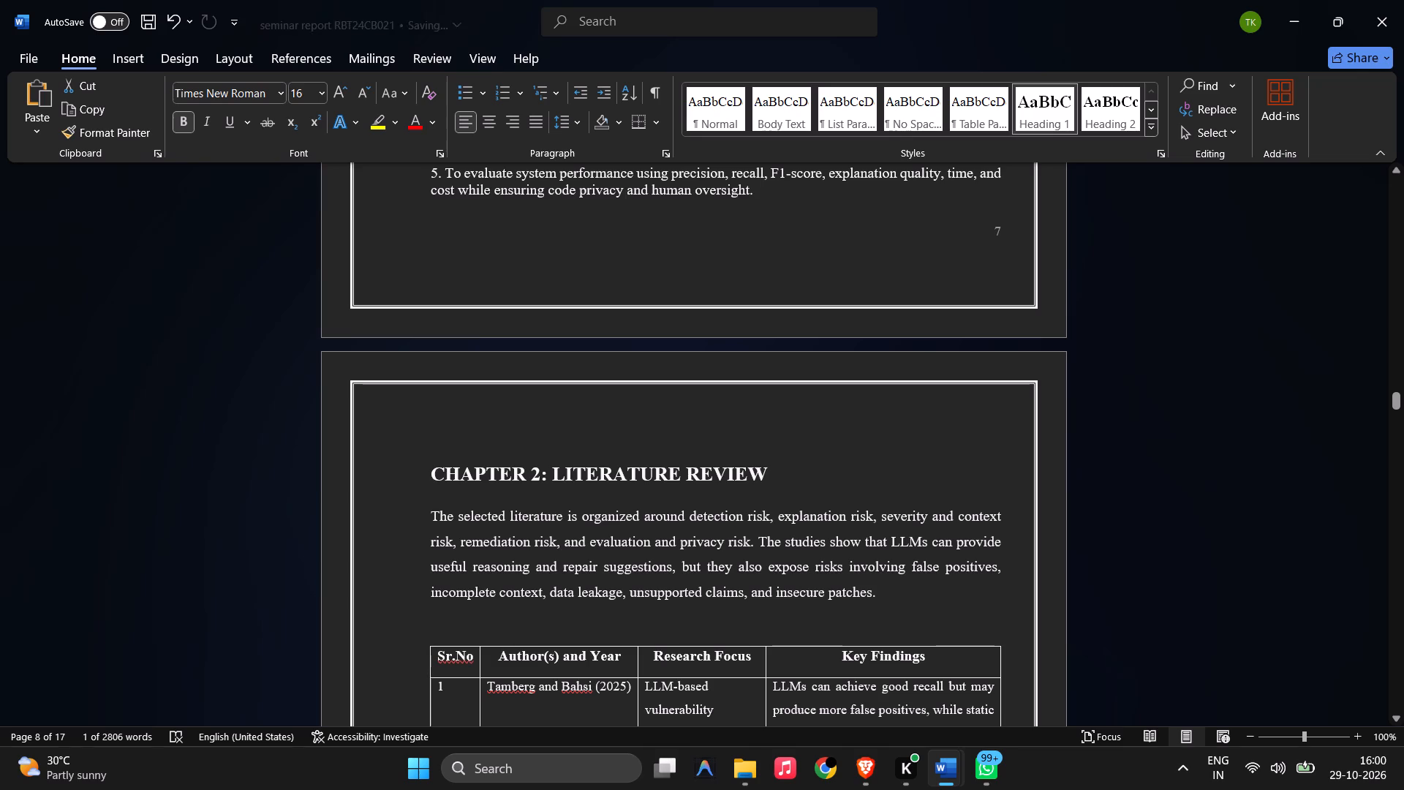
{"action": "triple_click", "coordinate": [662, 474]}
{"action": "triple_click", "coordinate": [597, 524]}
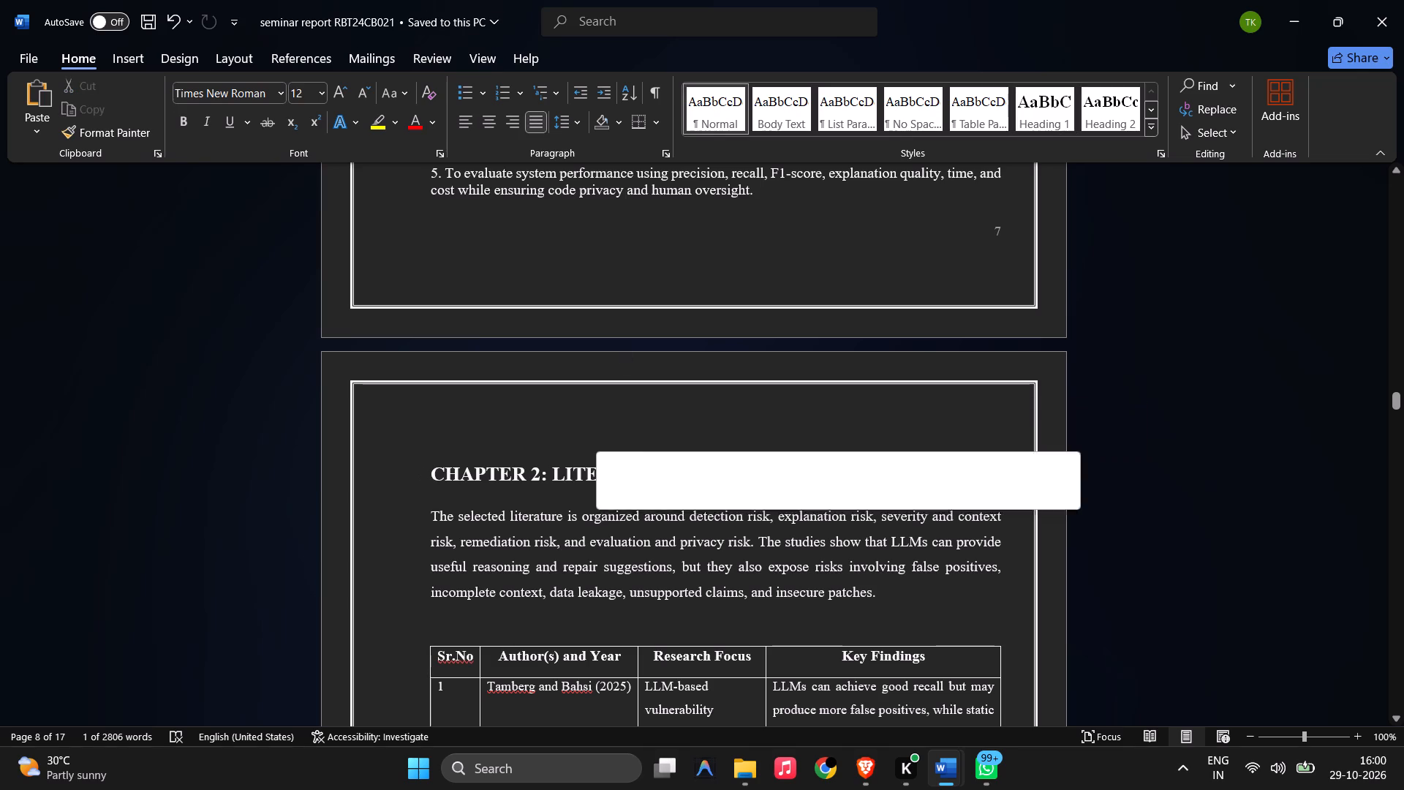
{"action": "left_click", "coordinate": [597, 524]}
{"action": "left_click", "coordinate": [1403, 0]}
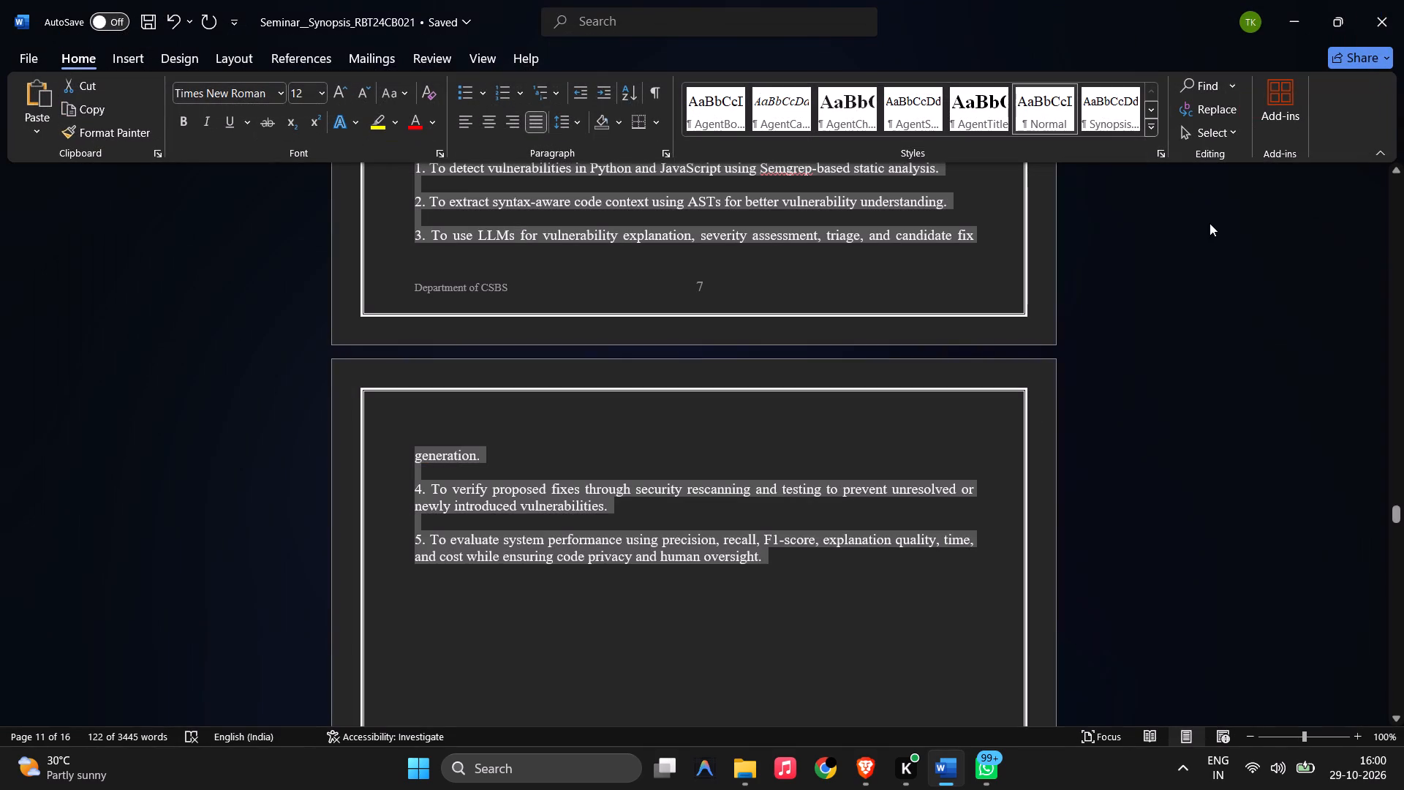
Switch to File Explorer and reopen the seminar report document from the Downloads folder.
{"action": "left_click", "coordinate": [752, 783]}
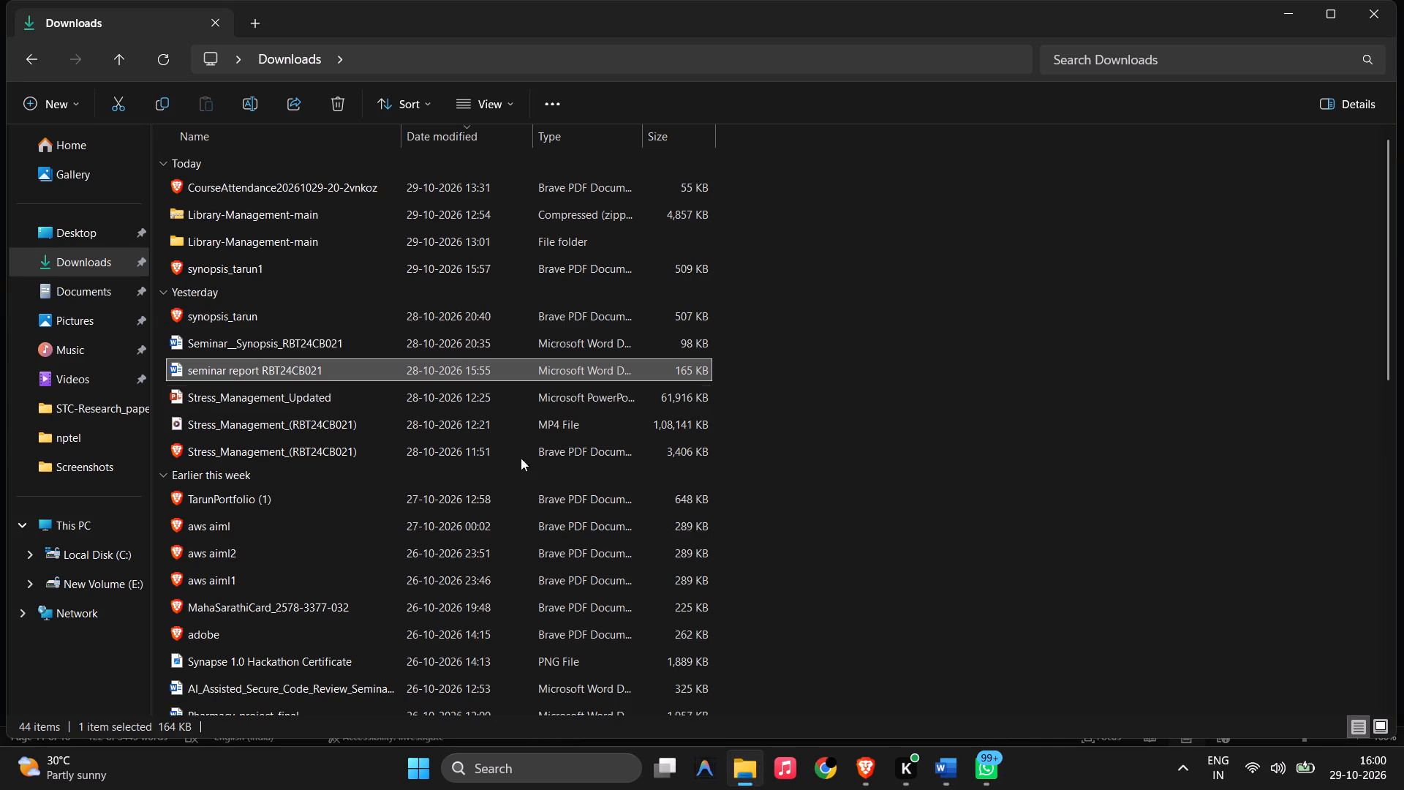
{"action": "double_click", "coordinate": [309, 368]}
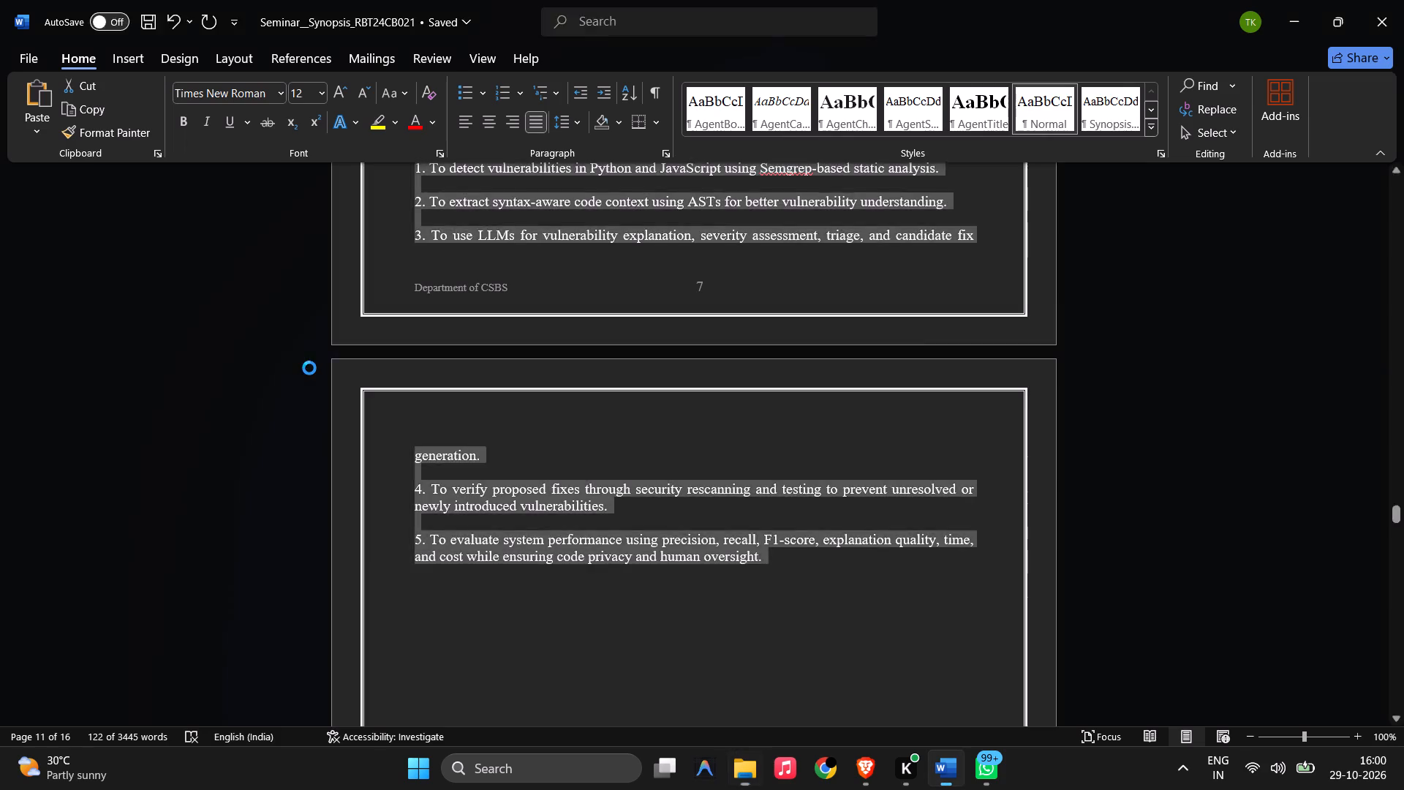
Justify the paragraph on the Certificate page that begins "This is to certify".
{"action": "scroll", "coordinate": [755, 460], "scroll_direction": "down", "scroll_amount": 18}
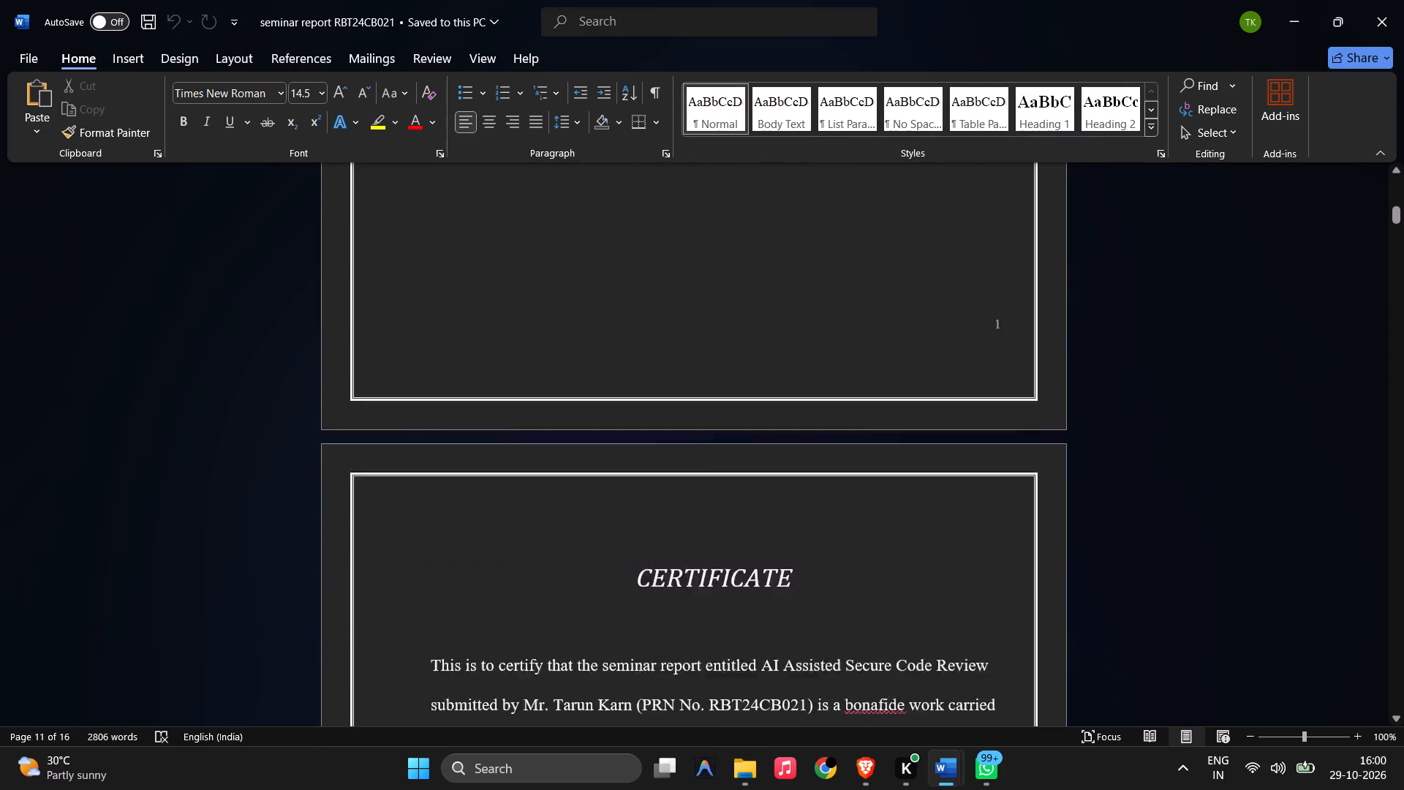
{"action": "scroll", "coordinate": [755, 460], "scroll_direction": "down", "scroll_amount": 20}
{"action": "scroll", "coordinate": [755, 460], "scroll_direction": "down", "scroll_amount": 20}
{"action": "scroll", "coordinate": [755, 460], "scroll_direction": "down", "scroll_amount": 3}
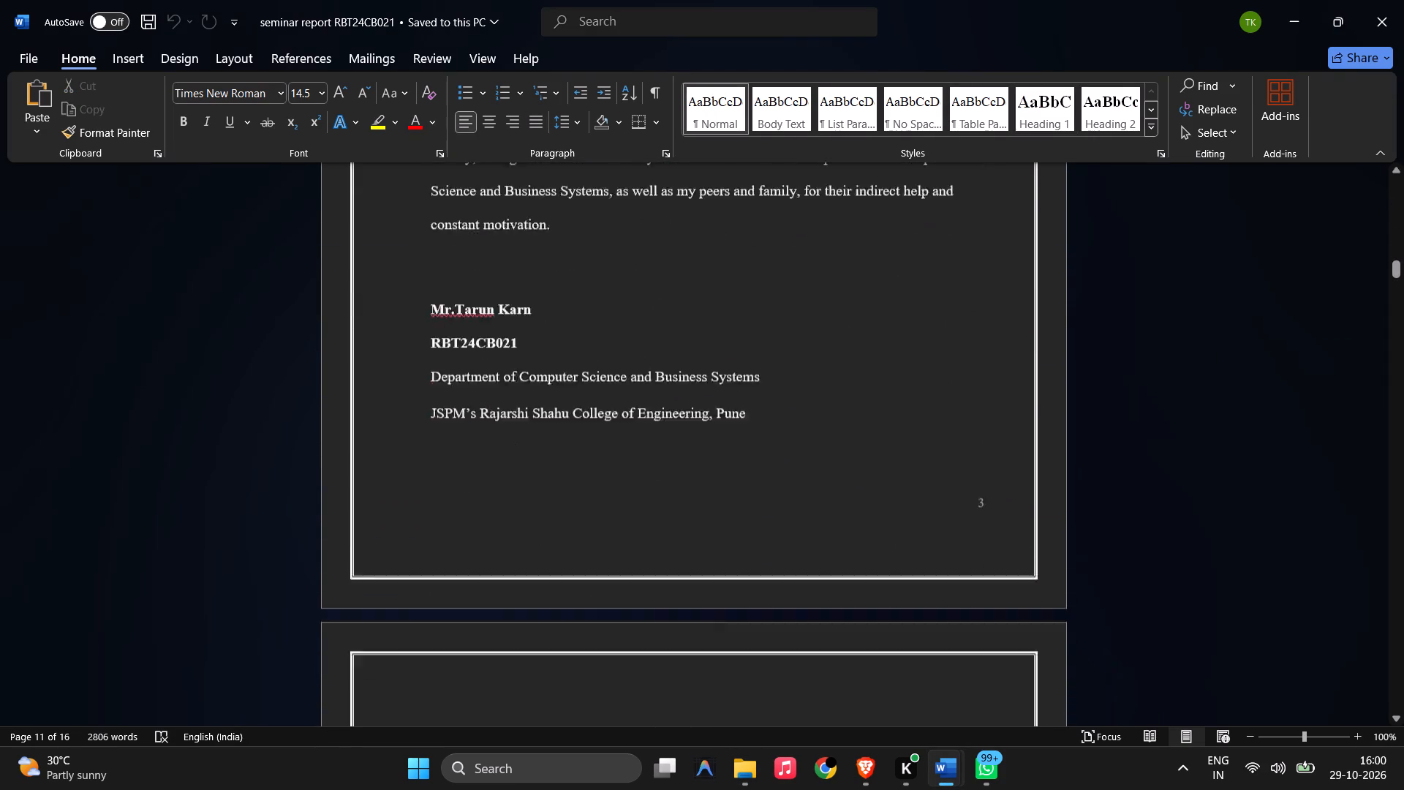
{"action": "scroll", "coordinate": [760, 461], "scroll_direction": "down", "scroll_amount": 2}
{"action": "scroll", "coordinate": [760, 461], "scroll_direction": "up", "scroll_amount": 20}
{"action": "scroll", "coordinate": [760, 461], "scroll_direction": "up", "scroll_amount": 1}
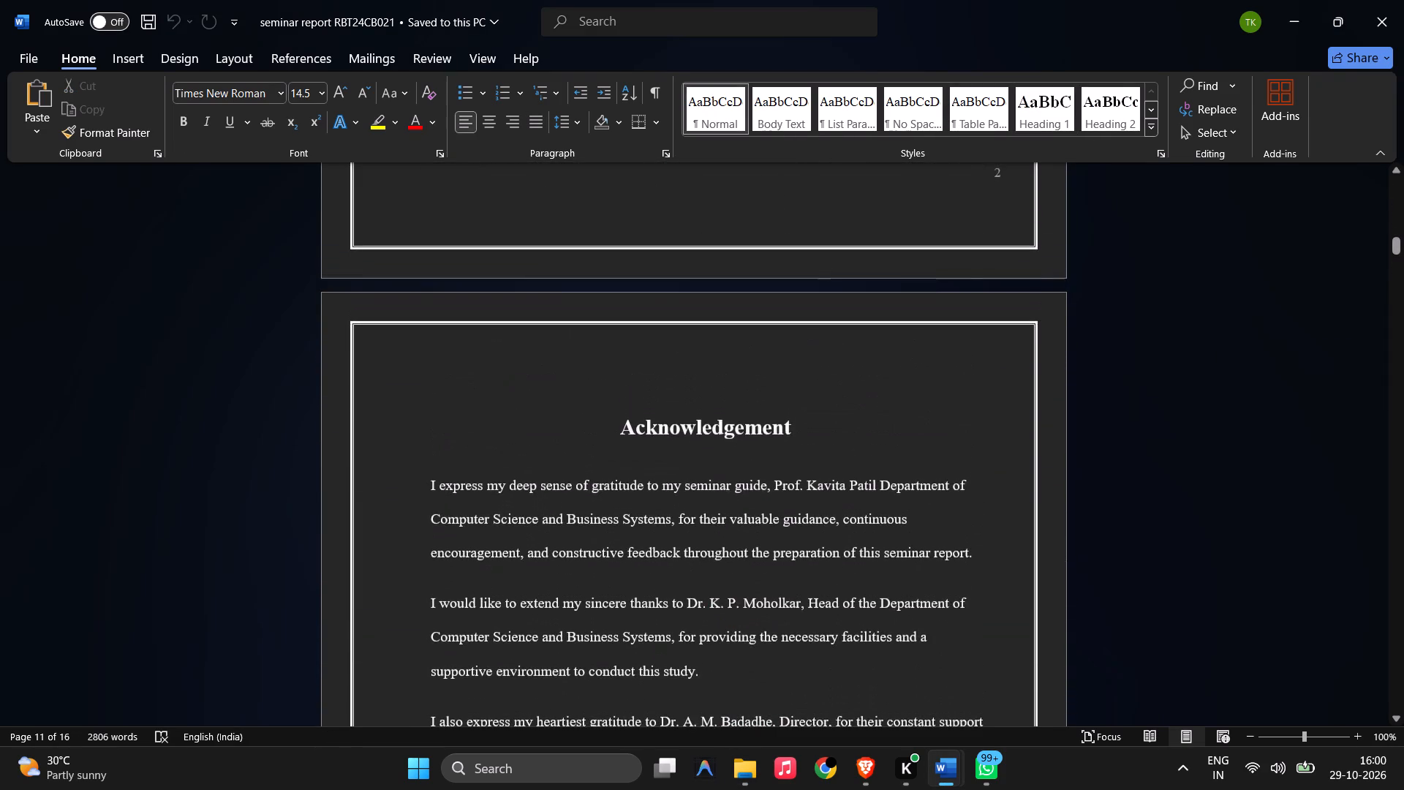
{"action": "scroll", "coordinate": [758, 458], "scroll_direction": "up", "scroll_amount": 20}
{"action": "scroll", "coordinate": [758, 458], "scroll_direction": "up", "scroll_amount": 15}
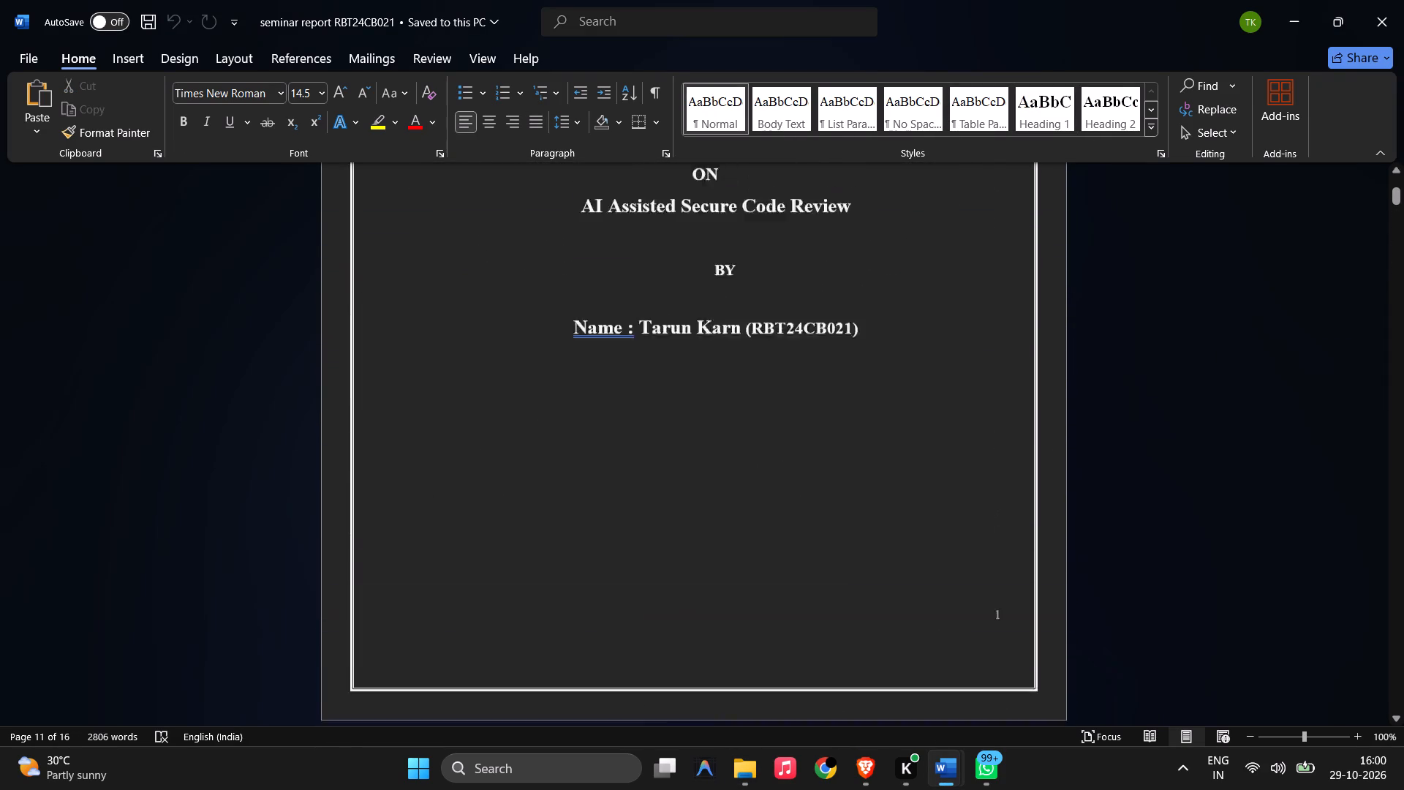
{"action": "scroll", "coordinate": [758, 458], "scroll_direction": "up", "scroll_amount": 8}
{"action": "scroll", "coordinate": [758, 458], "scroll_direction": "down", "scroll_amount": 20}
{"action": "scroll", "coordinate": [758, 458], "scroll_direction": "down", "scroll_amount": 6}
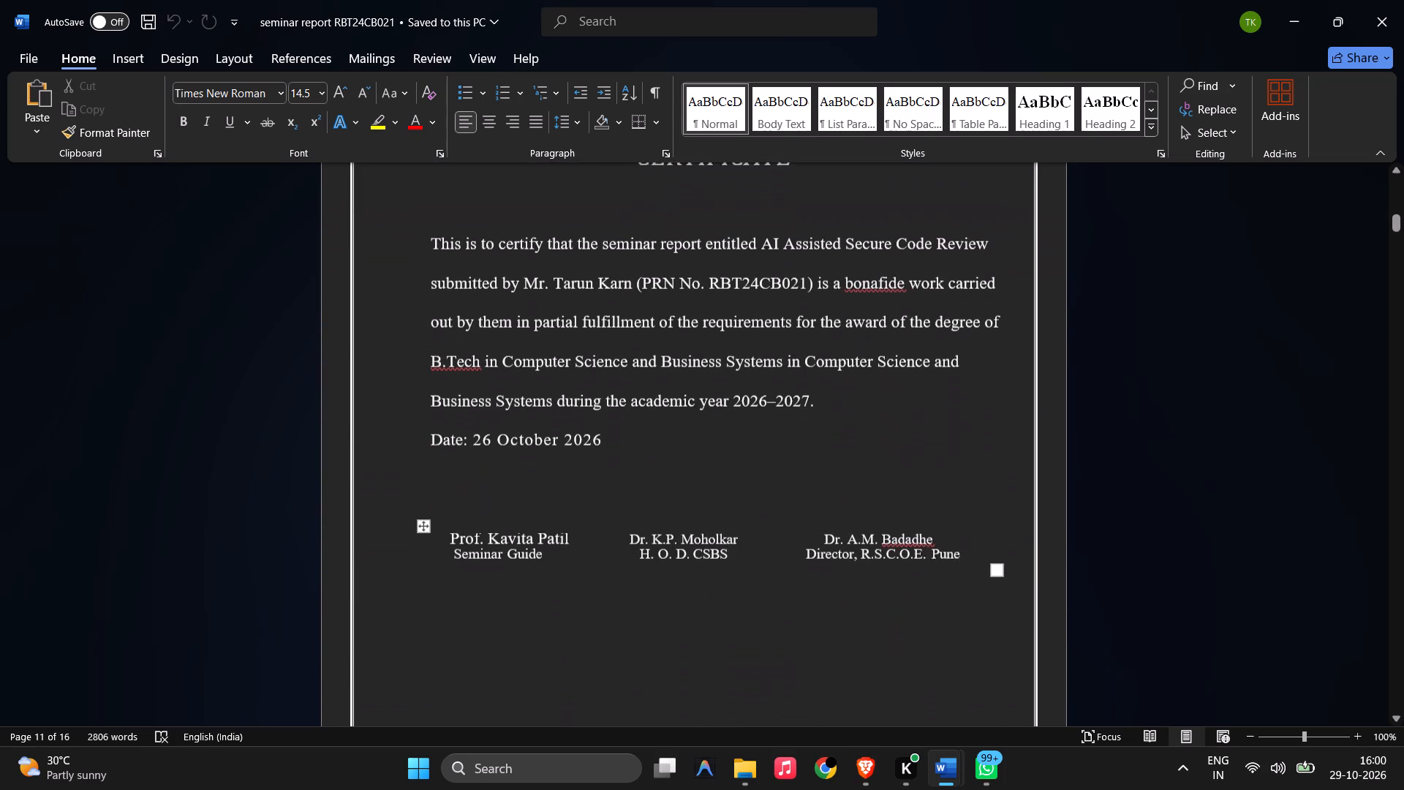
{"action": "left_click_drag", "start_coordinate": [817, 402], "coordinate": [448, 267]}
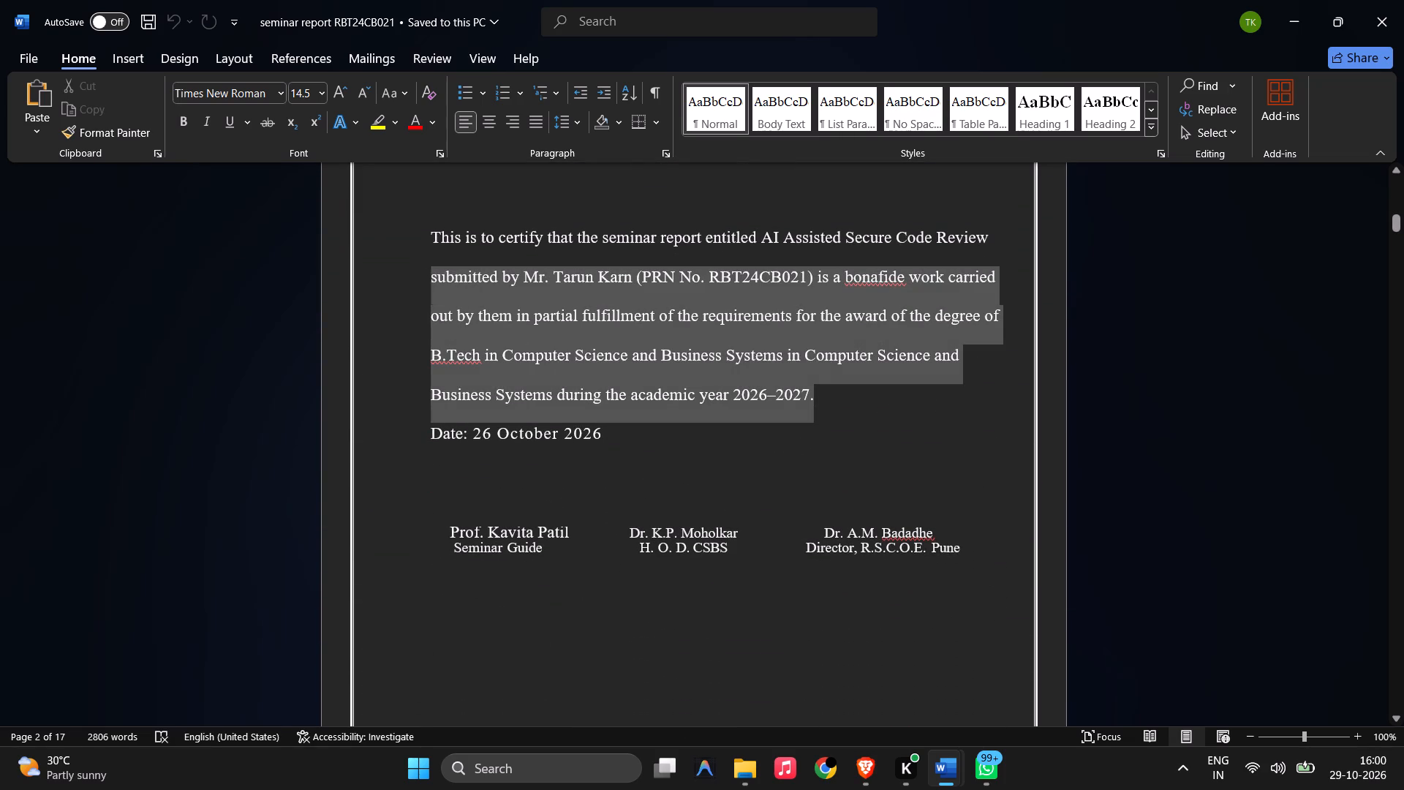
{"action": "left_click_drag", "start_coordinate": [448, 267], "coordinate": [443, 242]}
{"action": "left_click", "coordinate": [534, 127]}
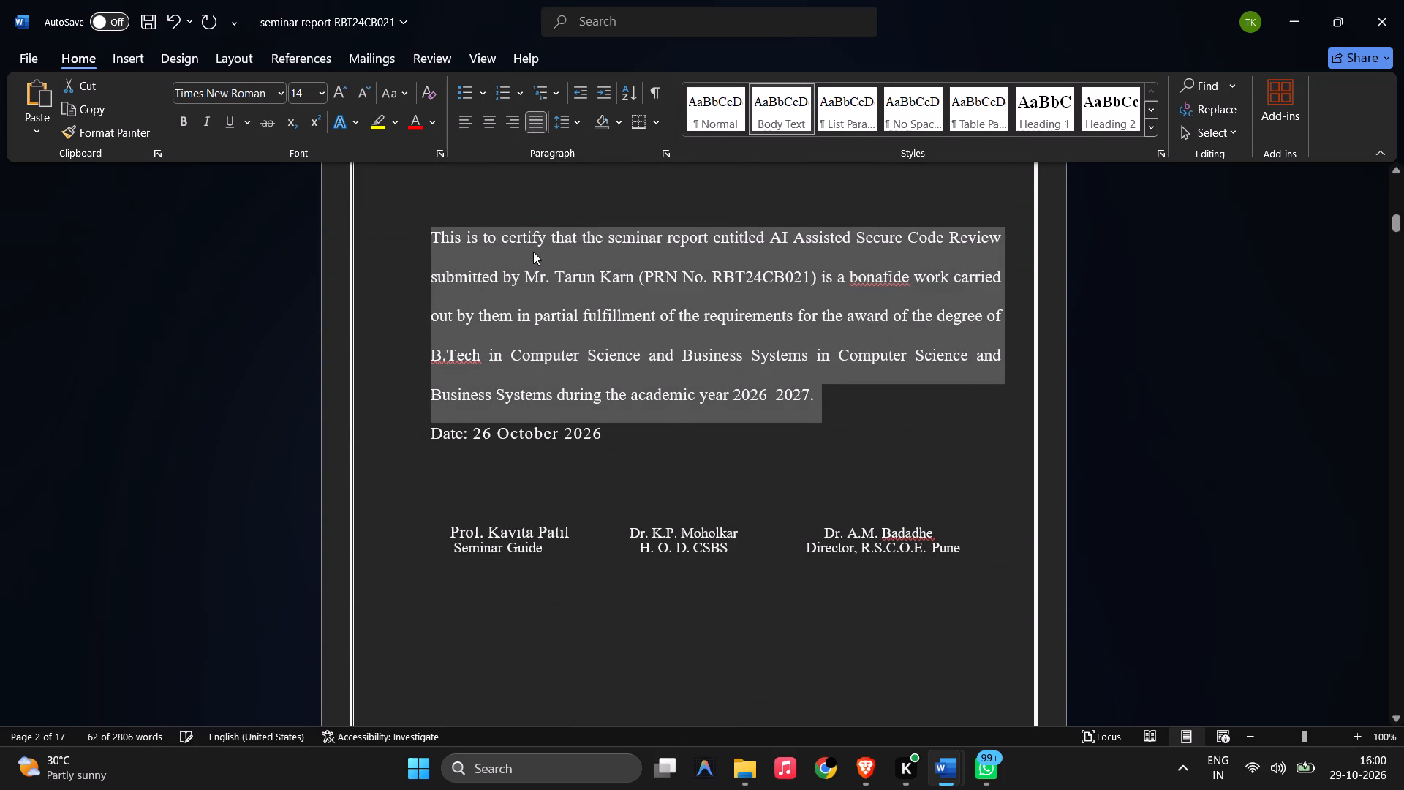
Justify all Acknowledgement paragraphs and the name, department and college lines beneath them.
{"action": "scroll", "coordinate": [533, 257], "scroll_direction": "down", "scroll_amount": 20}
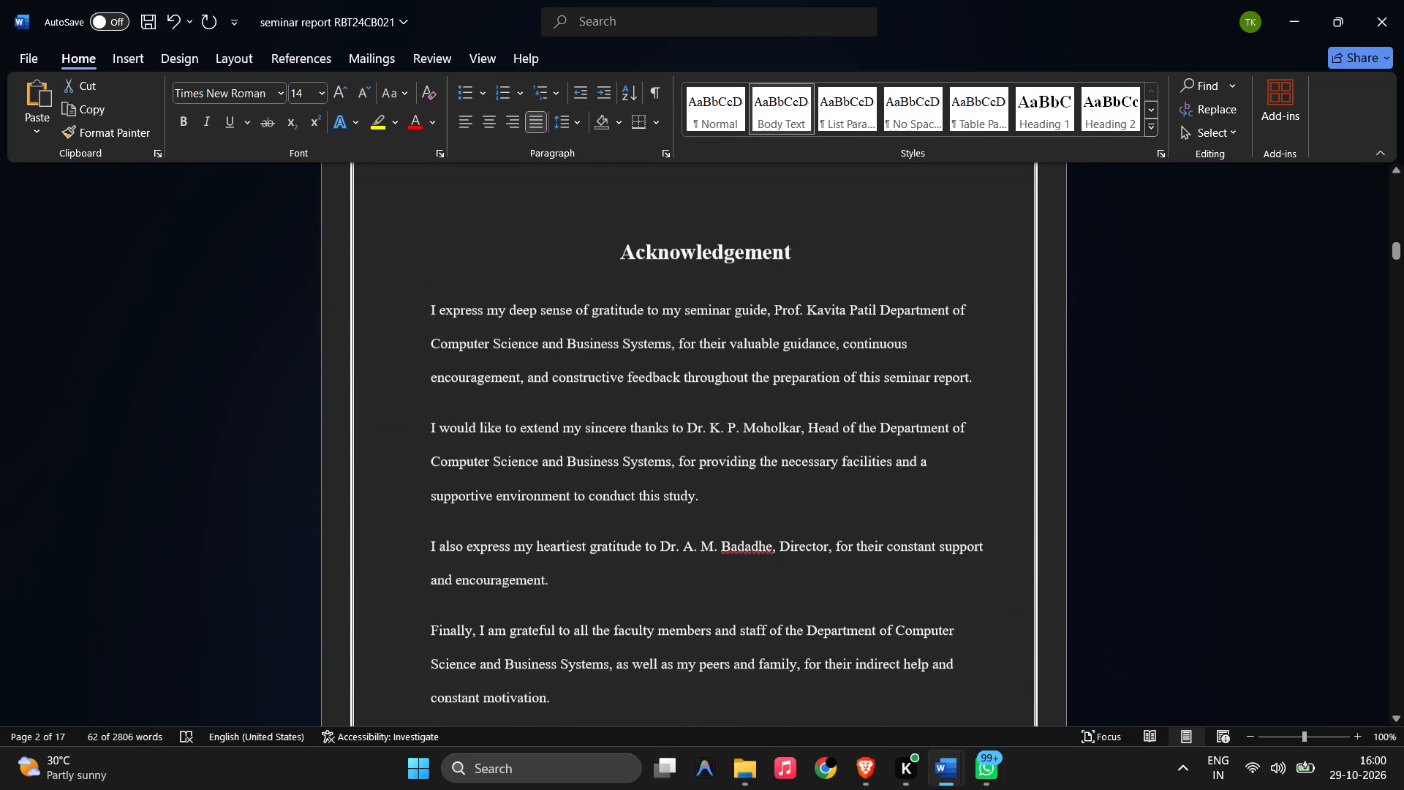
{"action": "left_click_drag", "start_coordinate": [429, 307], "coordinate": [538, 530]}
{"action": "scroll", "coordinate": [479, 436], "scroll_direction": "down", "scroll_amount": 4}
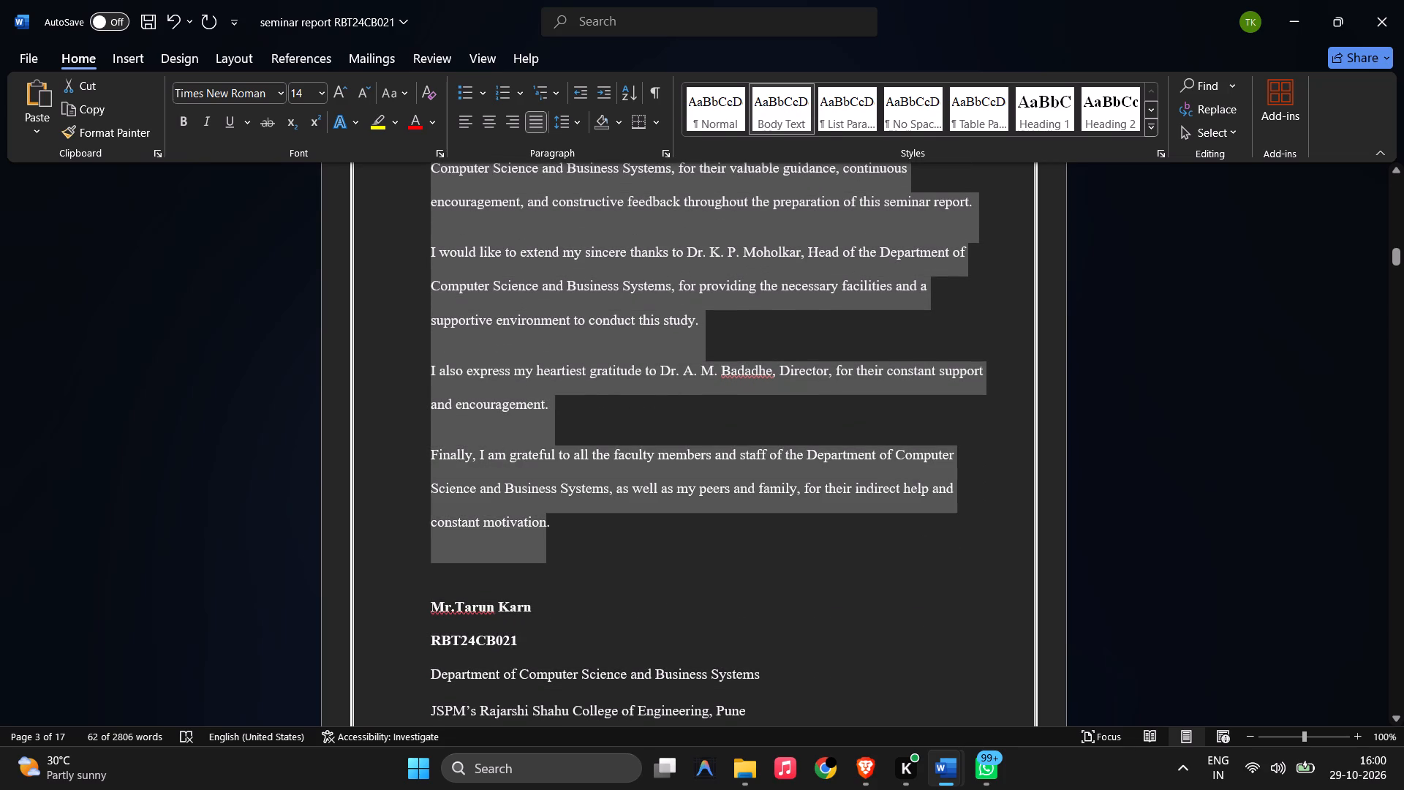
{"action": "left_click_drag", "start_coordinate": [538, 530], "coordinate": [561, 527]}
{"action": "left_click", "coordinate": [545, 124]}
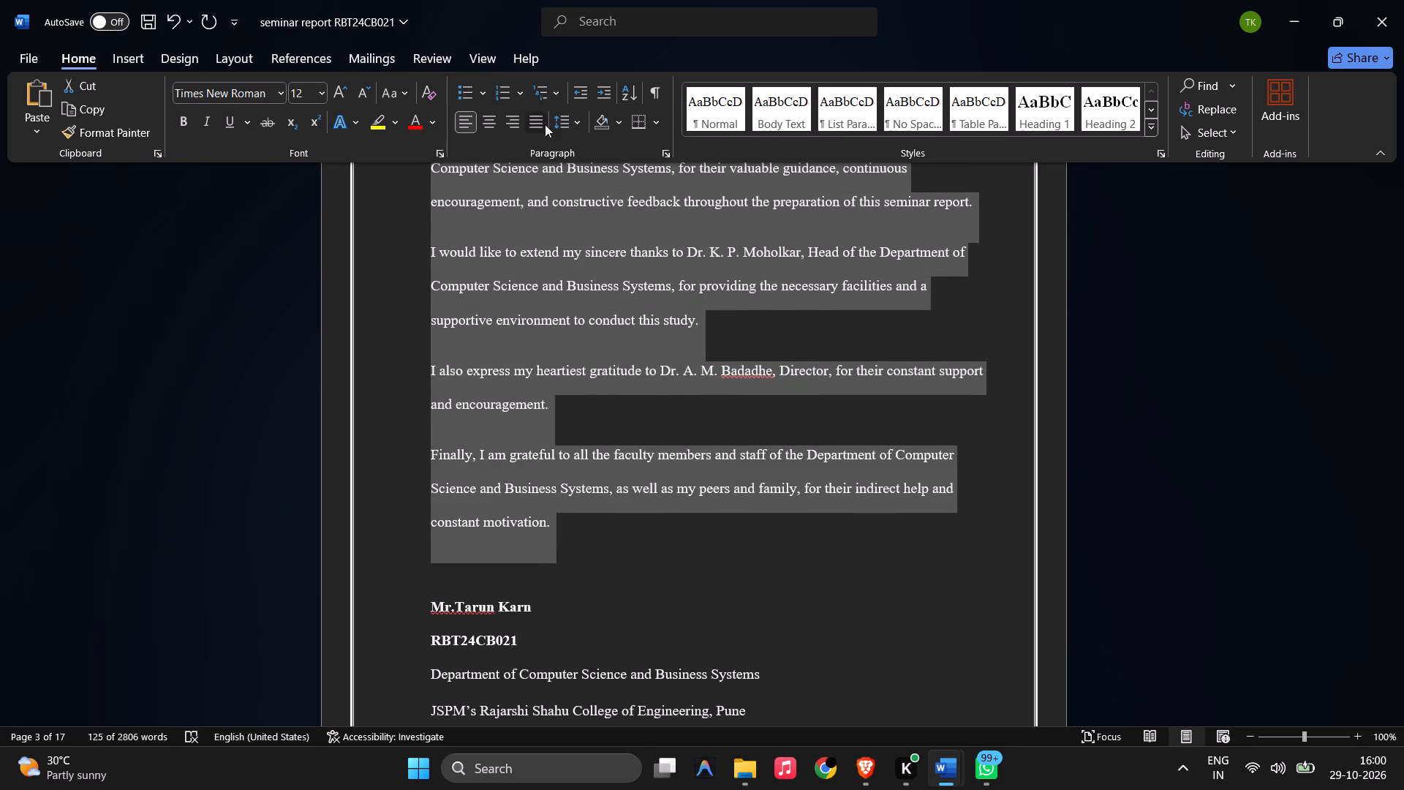
{"action": "scroll", "coordinate": [600, 323], "scroll_direction": "down", "scroll_amount": 5}
{"action": "left_click_drag", "start_coordinate": [429, 380], "coordinate": [750, 495]}
{"action": "left_click", "coordinate": [529, 112]}
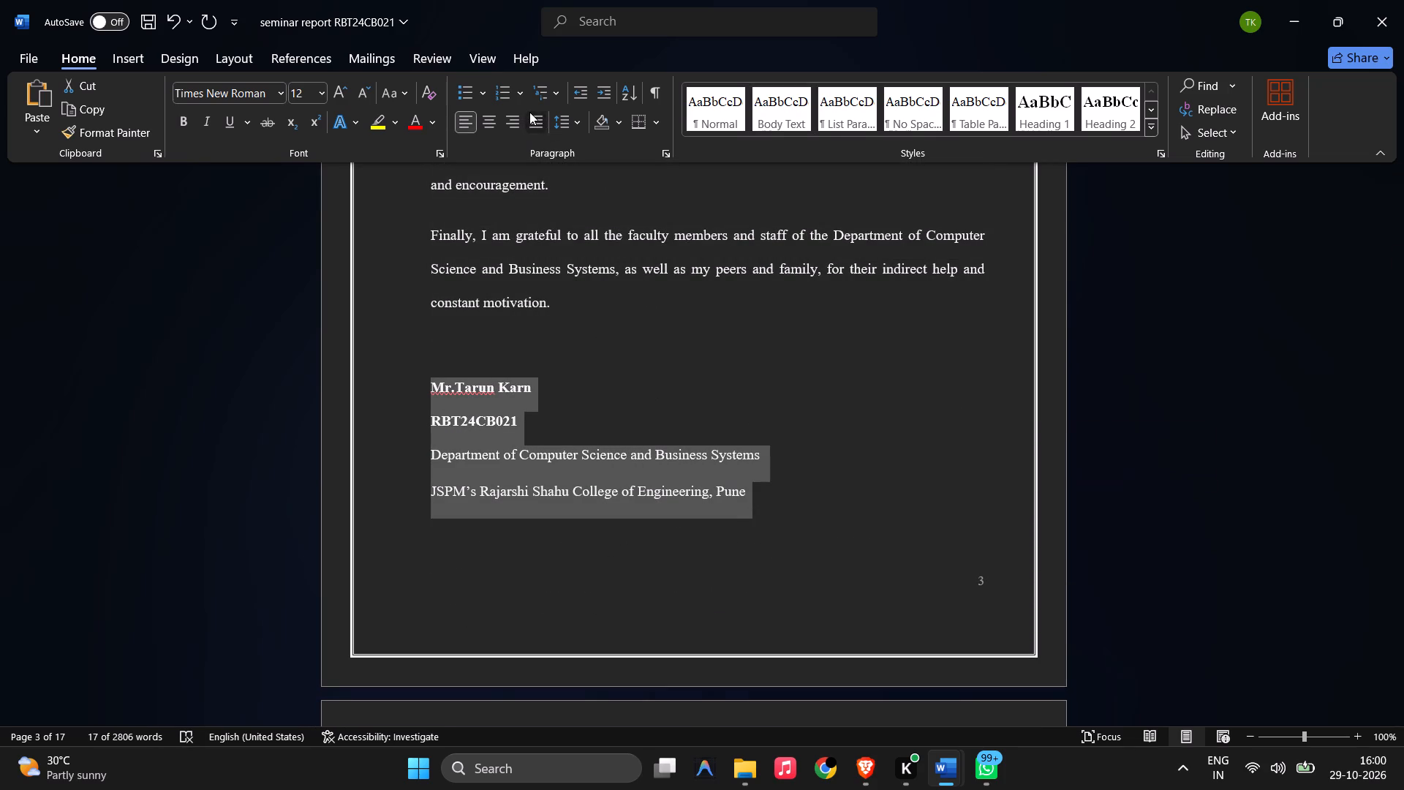
Justify both Abstract paragraphs together with the Keywords line.
{"action": "scroll", "coordinate": [556, 217], "scroll_direction": "down", "scroll_amount": 13}
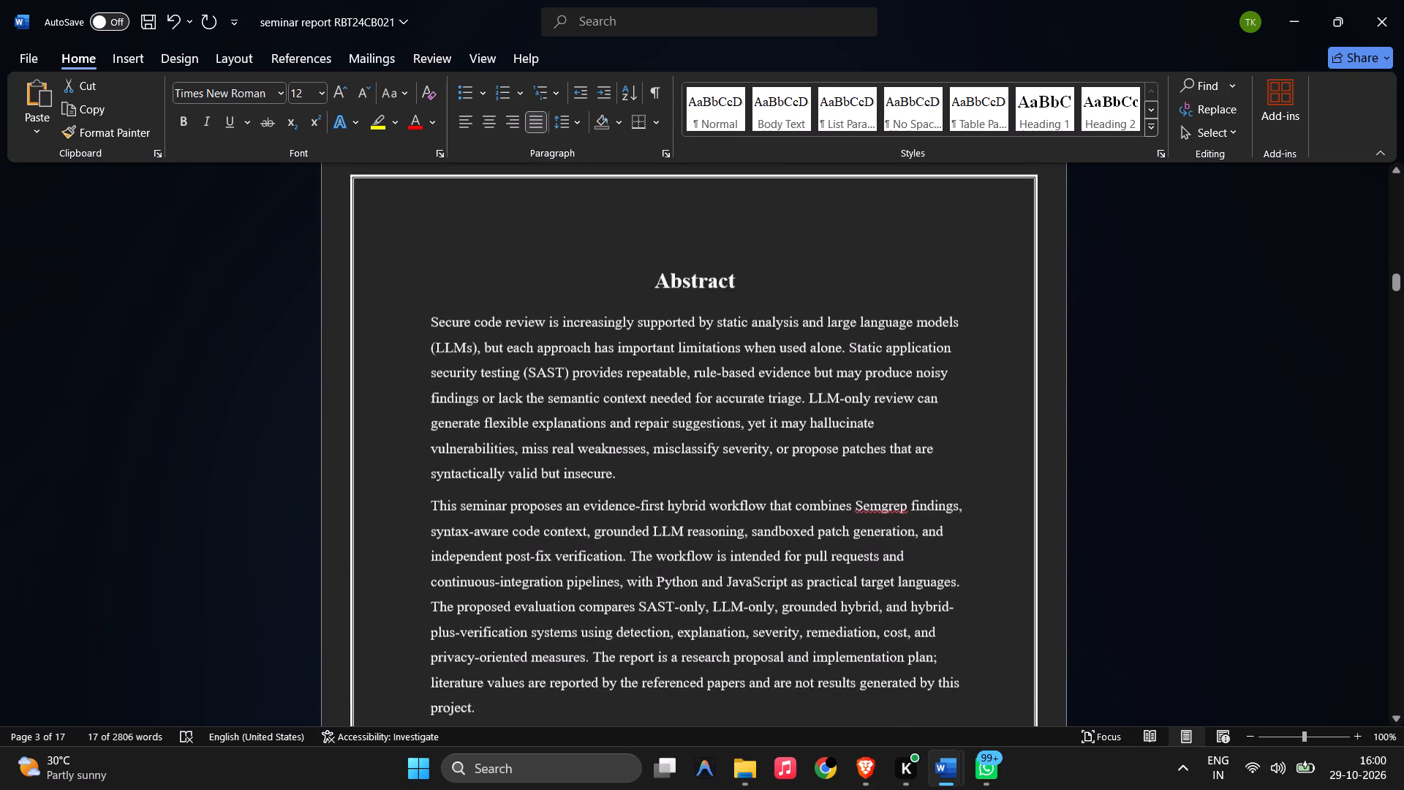
{"action": "left_click_drag", "start_coordinate": [421, 299], "coordinate": [706, 517]}
{"action": "scroll", "coordinate": [467, 418], "scroll_direction": "down", "scroll_amount": 5}
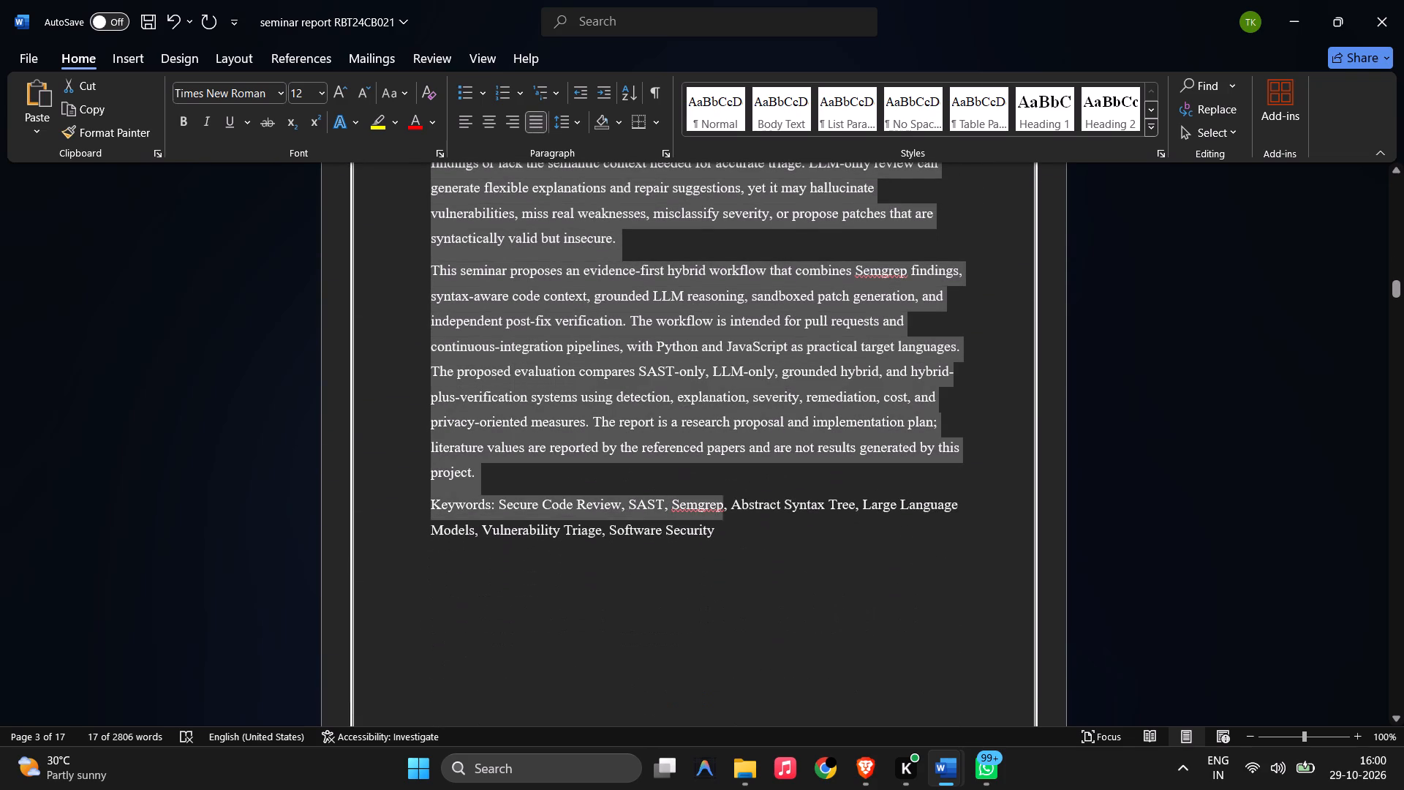
{"action": "left_click_drag", "start_coordinate": [706, 517], "coordinate": [735, 525]}
{"action": "left_click", "coordinate": [532, 121]}
Apply justified alignment to the whole INDEX table.
{"action": "scroll", "coordinate": [528, 393], "scroll_direction": "down", "scroll_amount": 2}
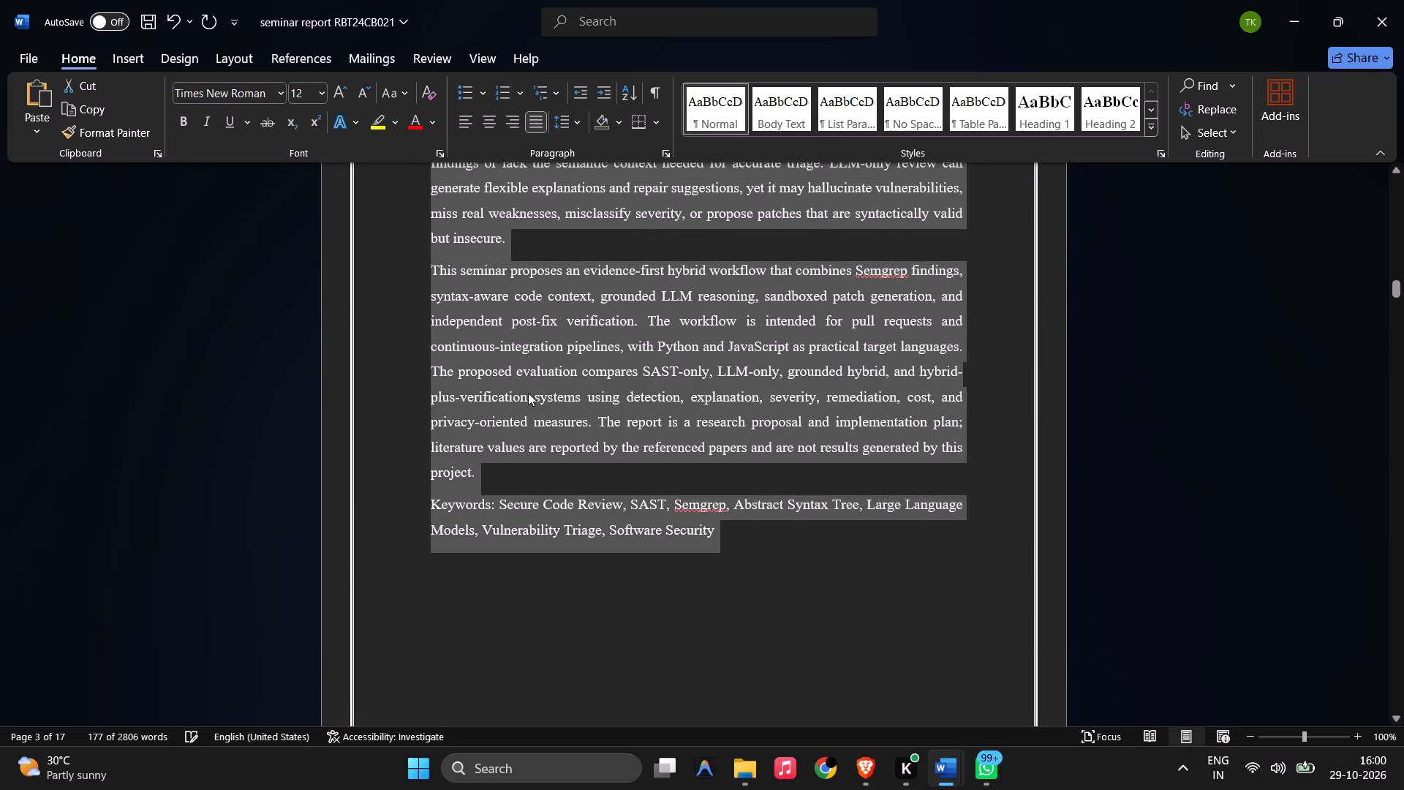
{"action": "scroll", "coordinate": [528, 393], "scroll_direction": "down", "scroll_amount": 17}
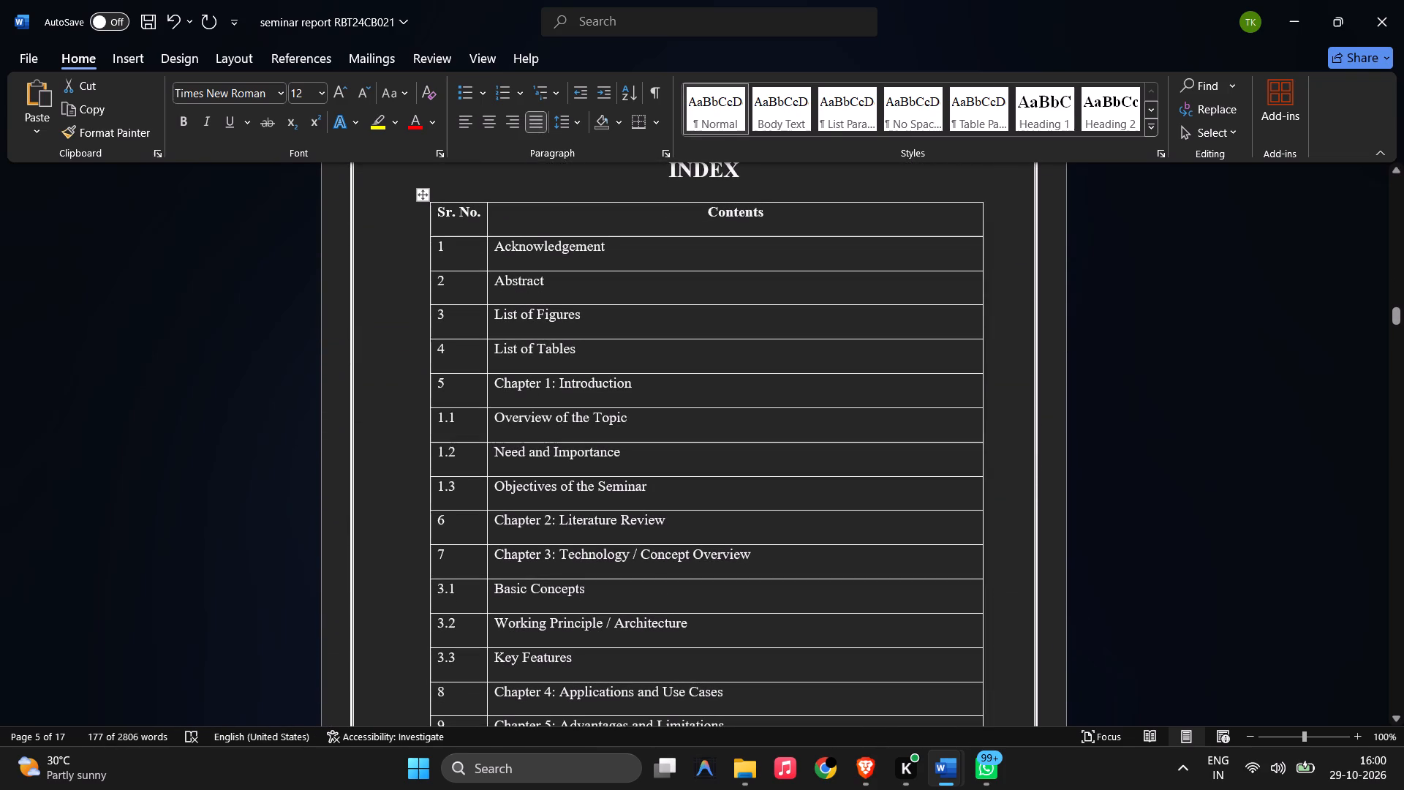
{"action": "left_click", "coordinate": [421, 191]}
{"action": "left_click", "coordinate": [540, 115]}
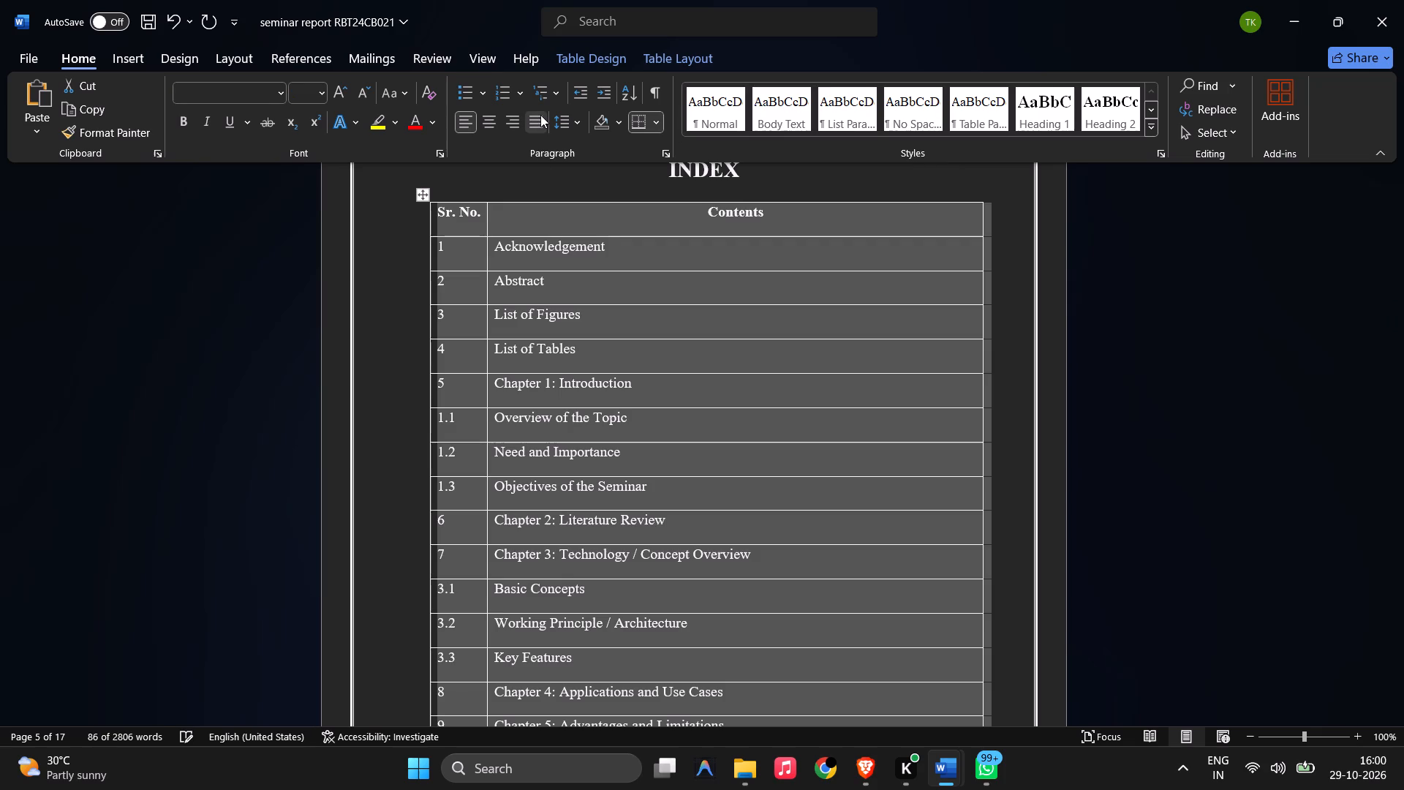
Apply justified alignment again to the selected INDEX table.
{"action": "scroll", "coordinate": [550, 239], "scroll_direction": "down", "scroll_amount": 11}
{"action": "left_click", "coordinate": [528, 128]}
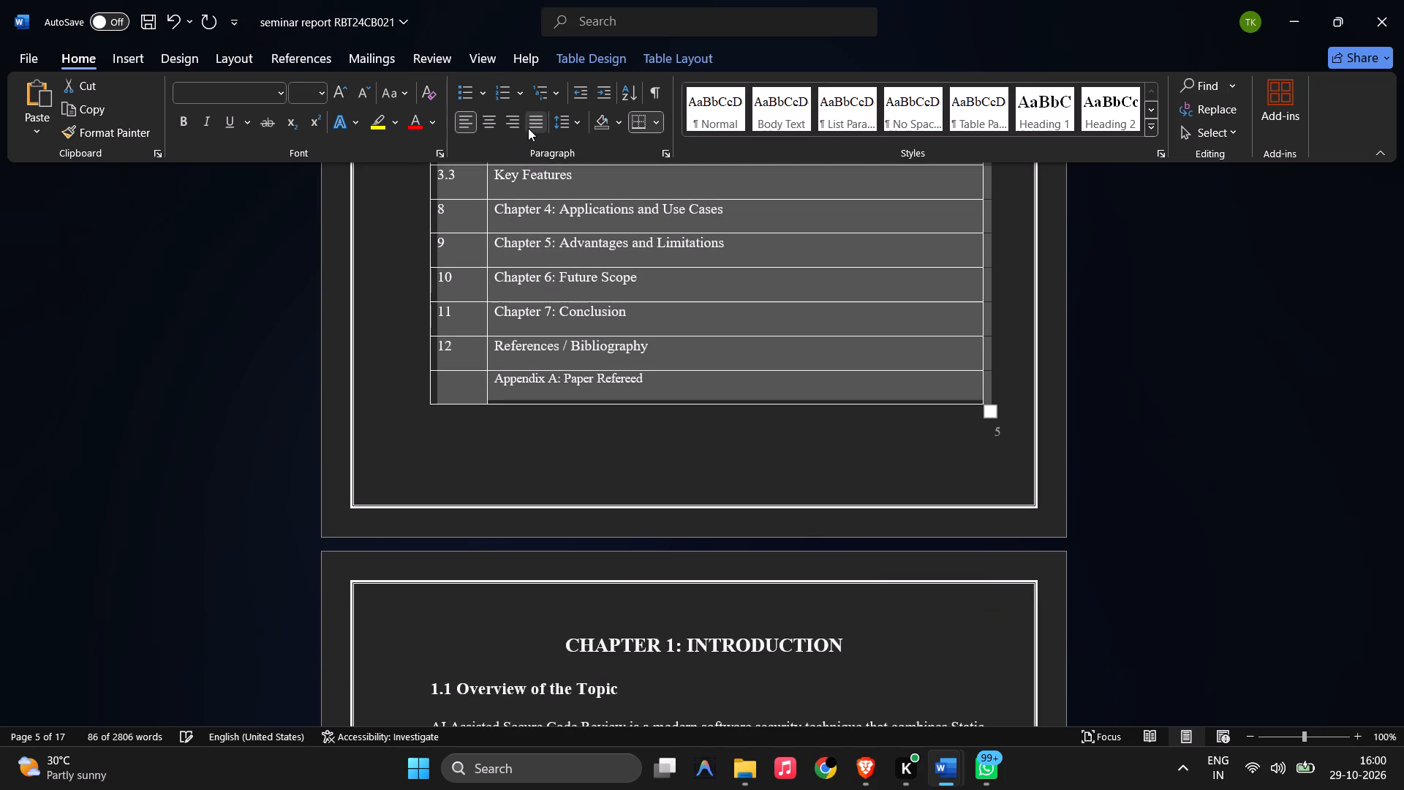
Justify the body text under 1.1 Overview of the Topic in Chapter 1.
{"action": "scroll", "coordinate": [532, 272], "scroll_direction": "down", "scroll_amount": 5}
{"action": "left_click", "coordinate": [549, 362]}
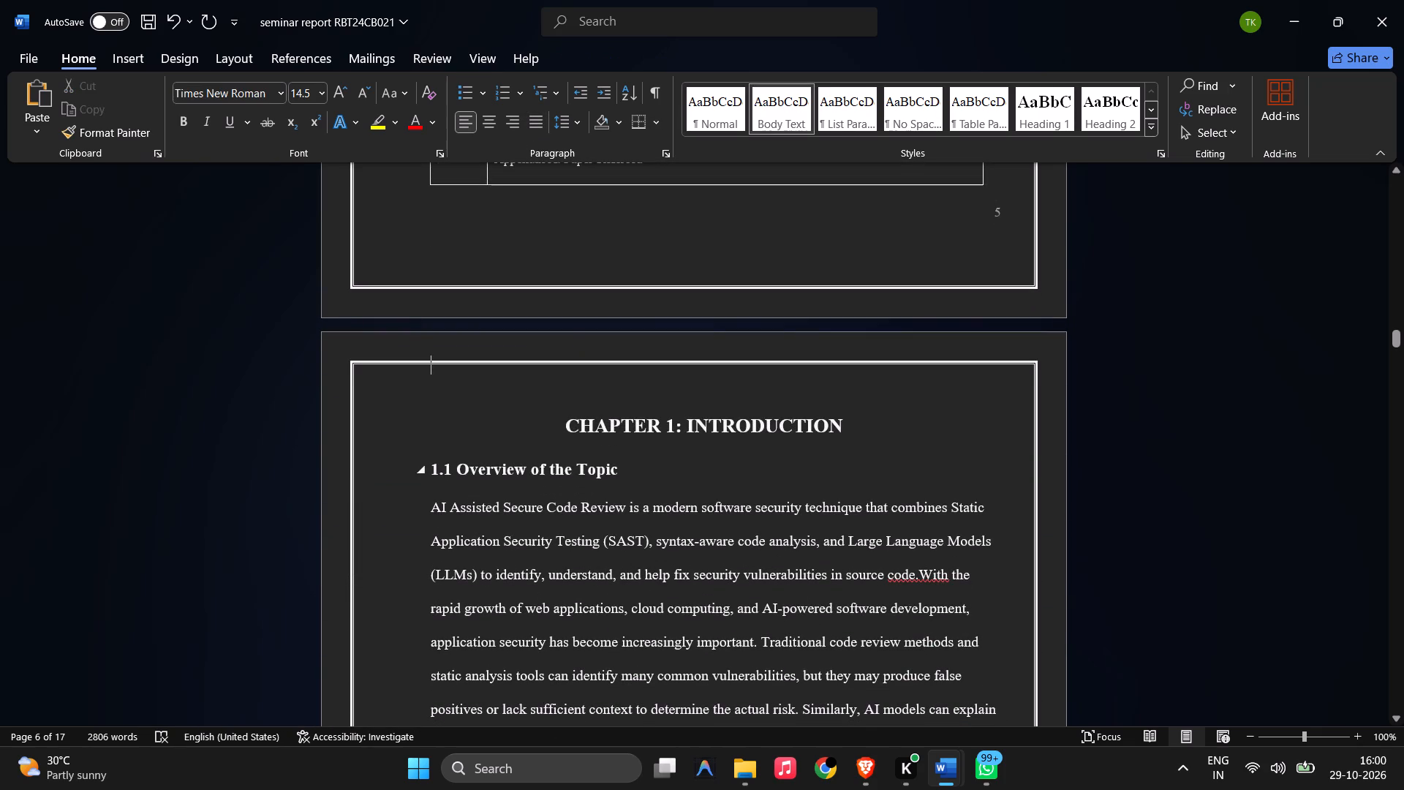
{"action": "left_click_drag", "start_coordinate": [429, 470], "coordinate": [584, 533]}
{"action": "scroll", "coordinate": [454, 525], "scroll_direction": "down", "scroll_amount": 7}
{"action": "scroll", "coordinate": [523, 535], "scroll_direction": "down", "scroll_amount": 5}
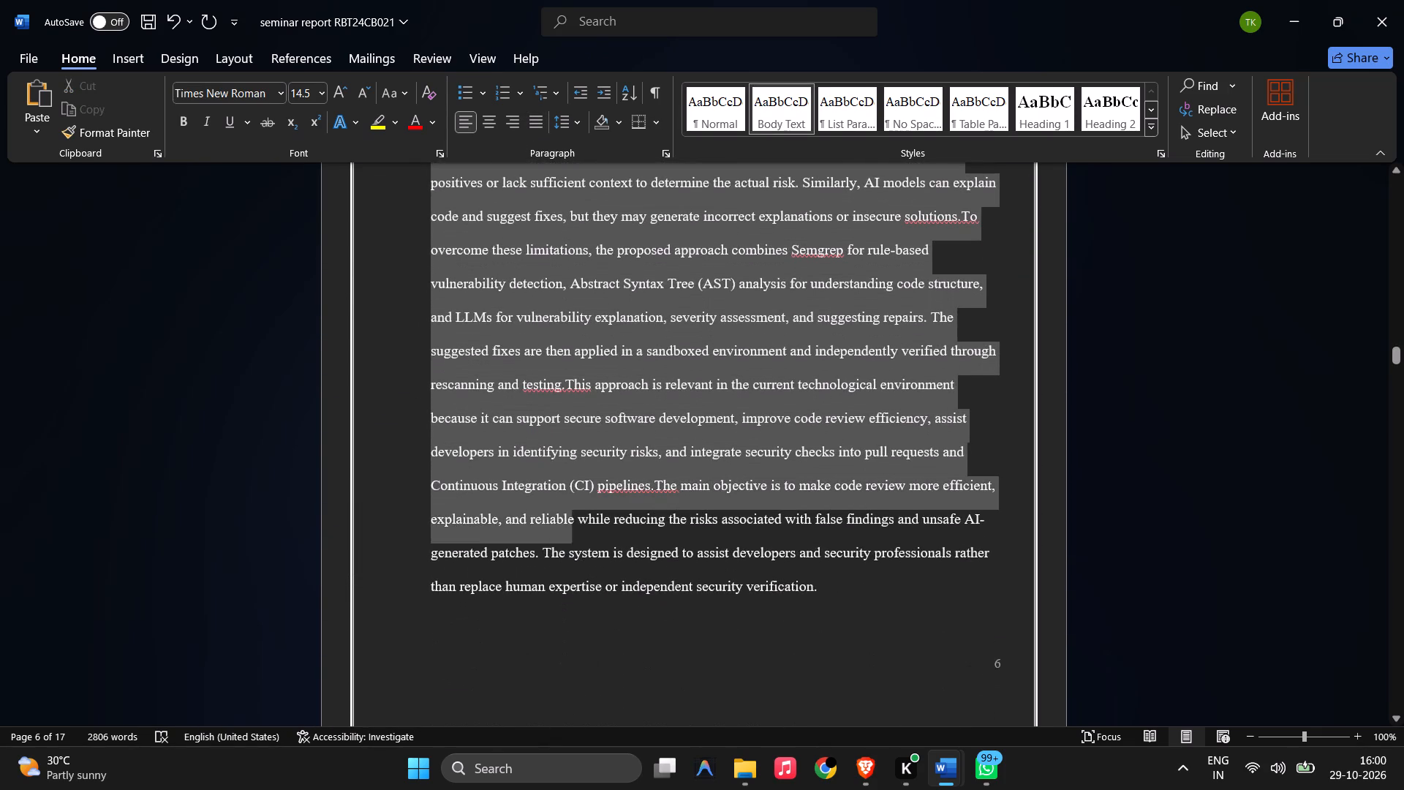
{"action": "left_click_drag", "start_coordinate": [584, 533], "coordinate": [634, 533]}
{"action": "scroll", "coordinate": [633, 533], "scroll_direction": "down", "scroll_amount": 9}
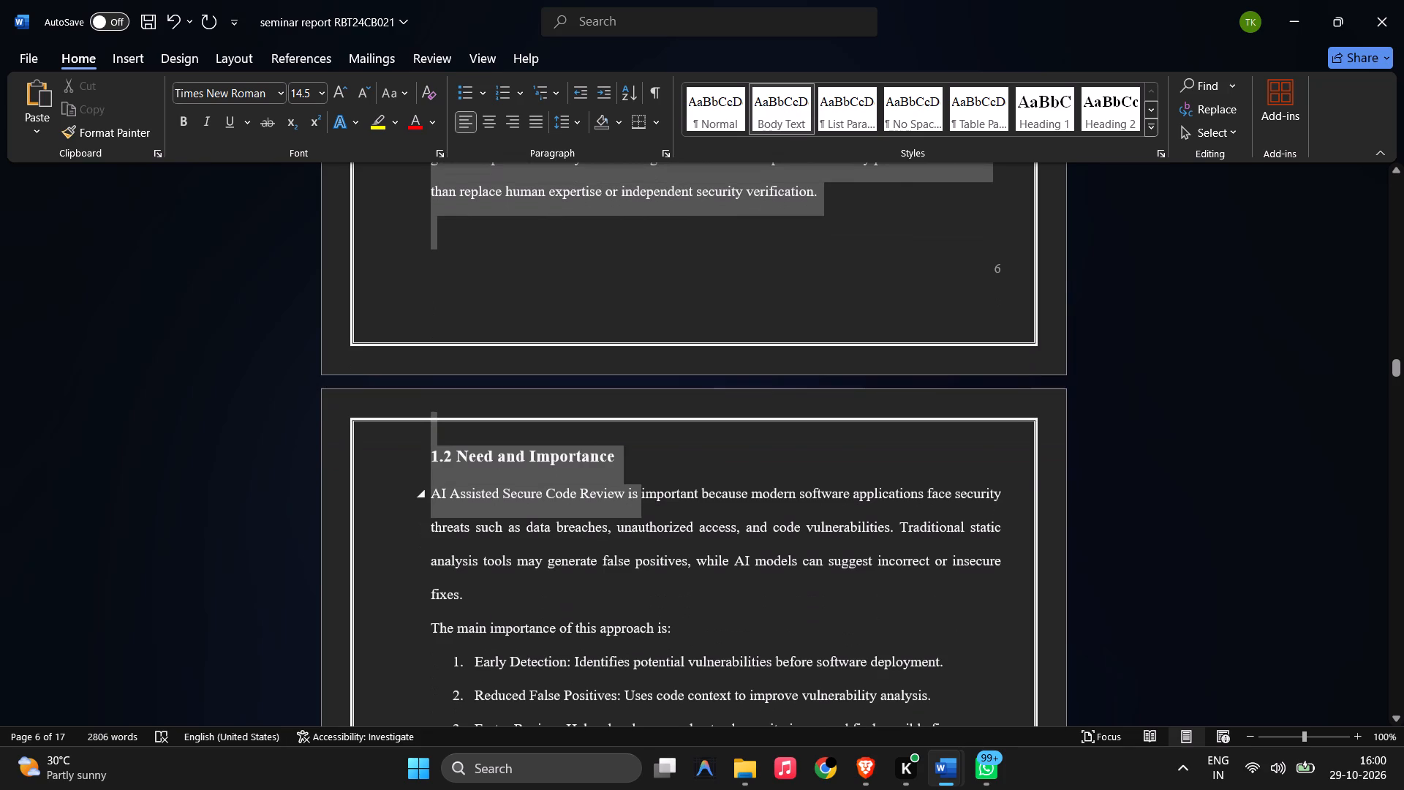
{"action": "left_click_drag", "start_coordinate": [634, 533], "coordinate": [798, 245]}
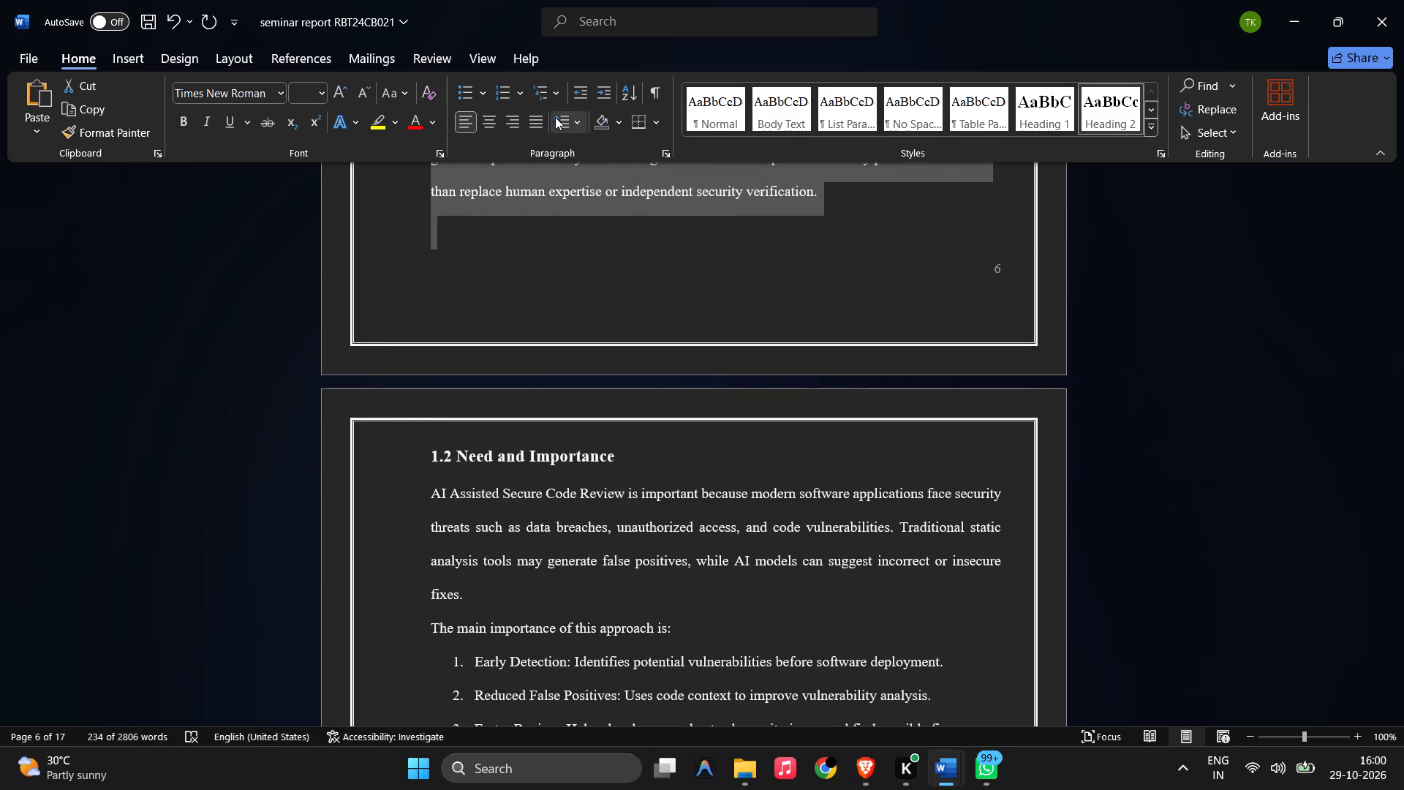
{"action": "left_click", "coordinate": [544, 118]}
{"action": "scroll", "coordinate": [560, 255], "scroll_direction": "up", "scroll_amount": 10}
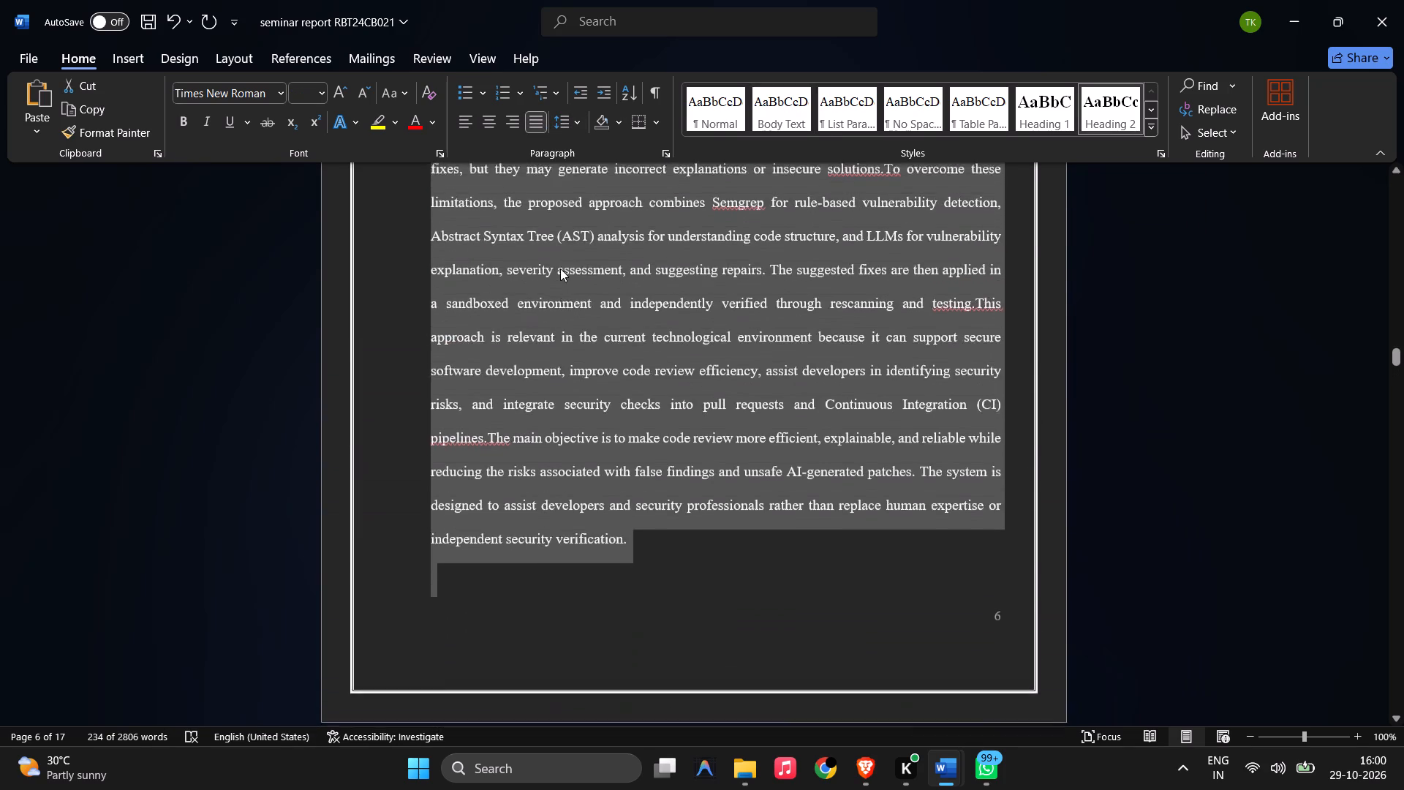
{"action": "scroll", "coordinate": [560, 268], "scroll_direction": "up", "scroll_amount": 7}
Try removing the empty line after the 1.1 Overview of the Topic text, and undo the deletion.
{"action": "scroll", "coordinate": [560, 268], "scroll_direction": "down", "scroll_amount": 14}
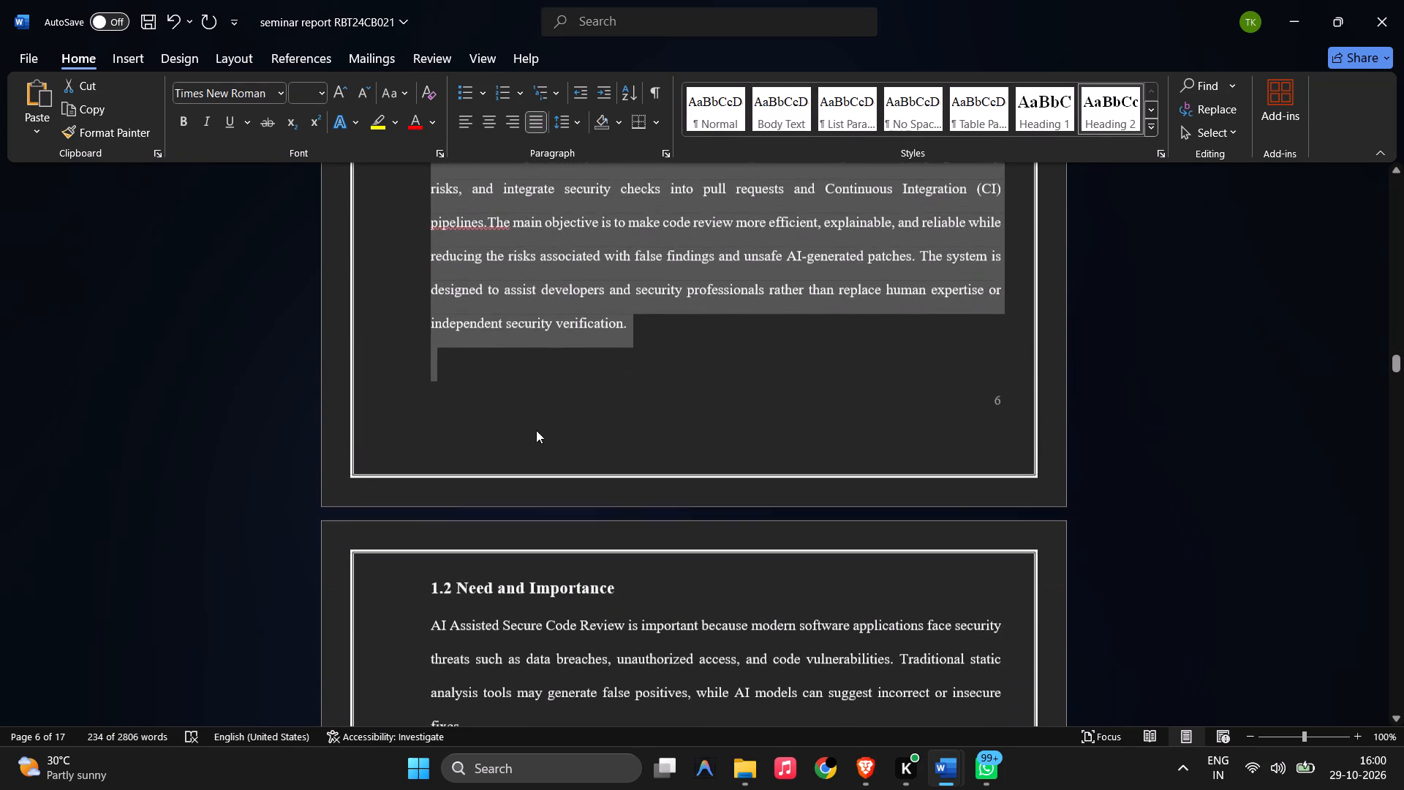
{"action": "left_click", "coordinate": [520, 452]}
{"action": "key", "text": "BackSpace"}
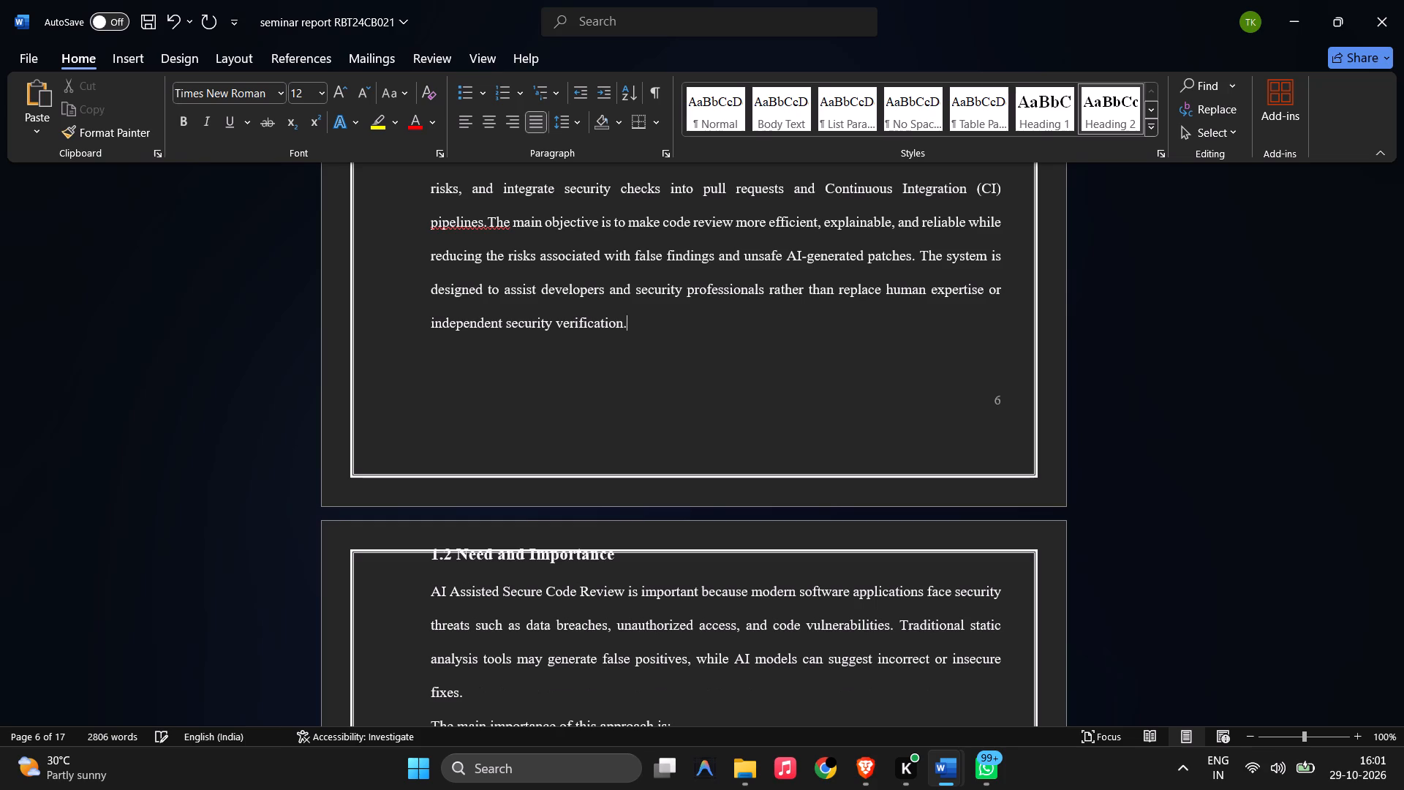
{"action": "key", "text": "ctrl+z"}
Check the alignment of the text under 1.2 Need and Importance and 1.3 Objectives of the Seminar.
{"action": "scroll", "coordinate": [507, 387], "scroll_direction": "down", "scroll_amount": 6}
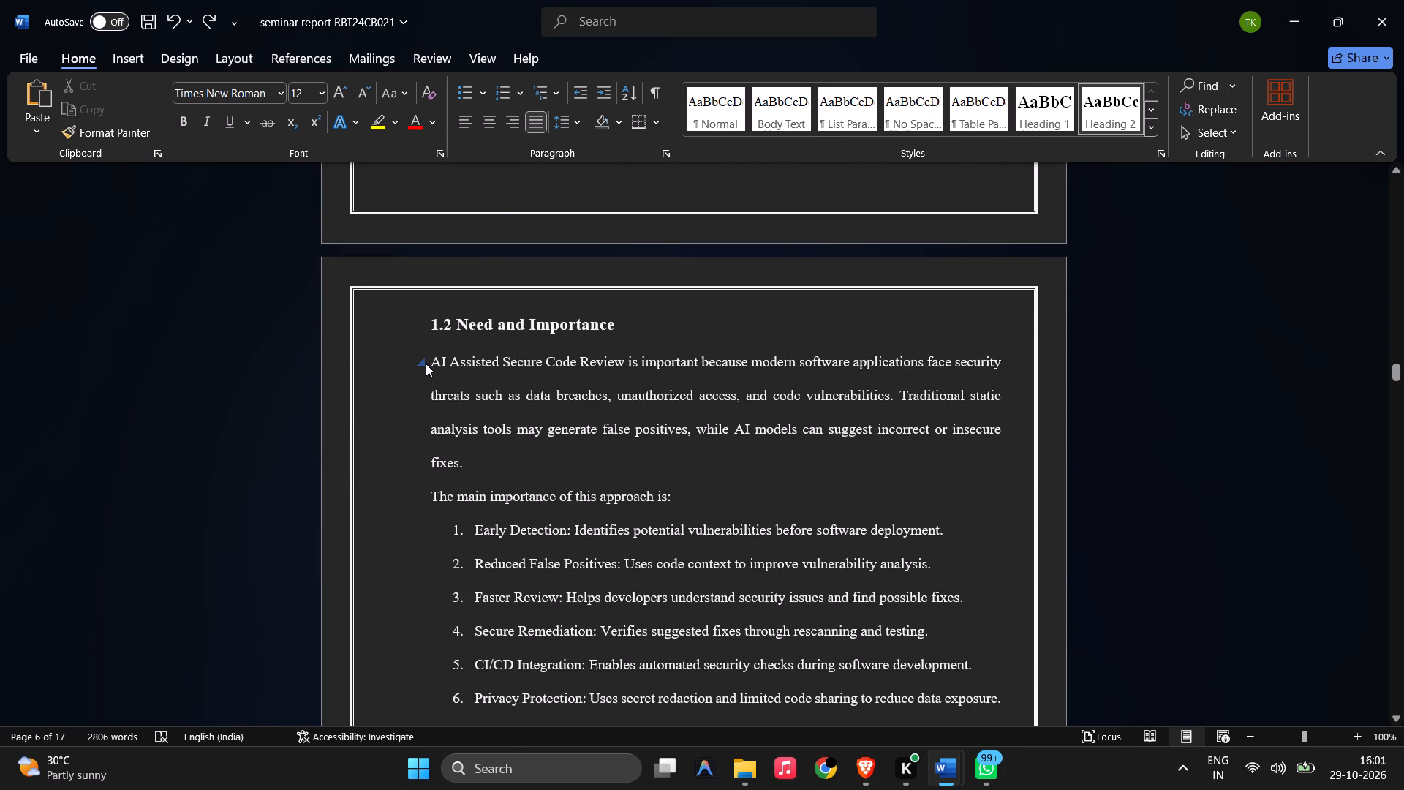
{"action": "left_click_drag", "start_coordinate": [429, 362], "coordinate": [446, 375]}
{"action": "left_click_drag", "start_coordinate": [446, 375], "coordinate": [977, 467]}
{"action": "scroll", "coordinate": [477, 482], "scroll_direction": "down", "scroll_amount": 5}
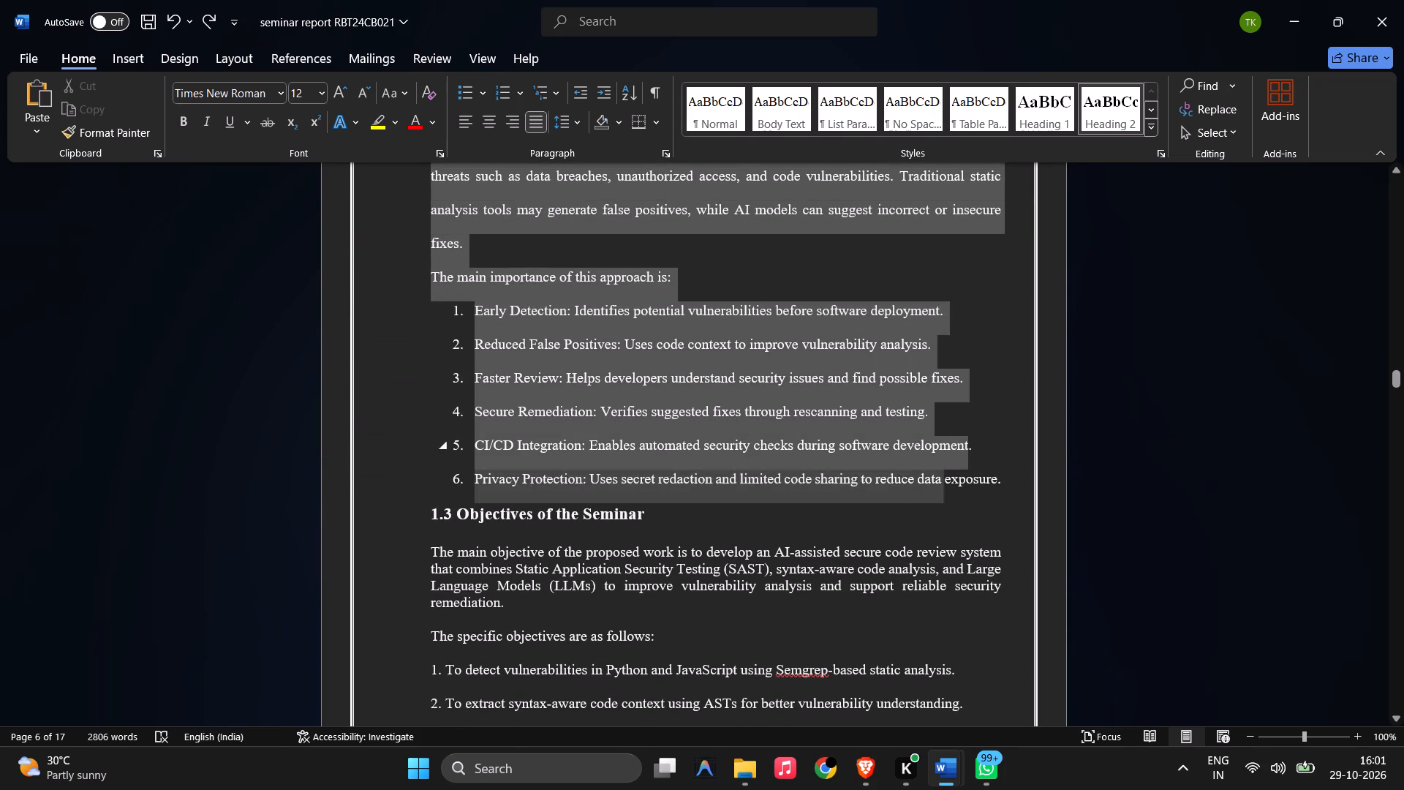
{"action": "left_click_drag", "start_coordinate": [977, 467], "coordinate": [1008, 486]}
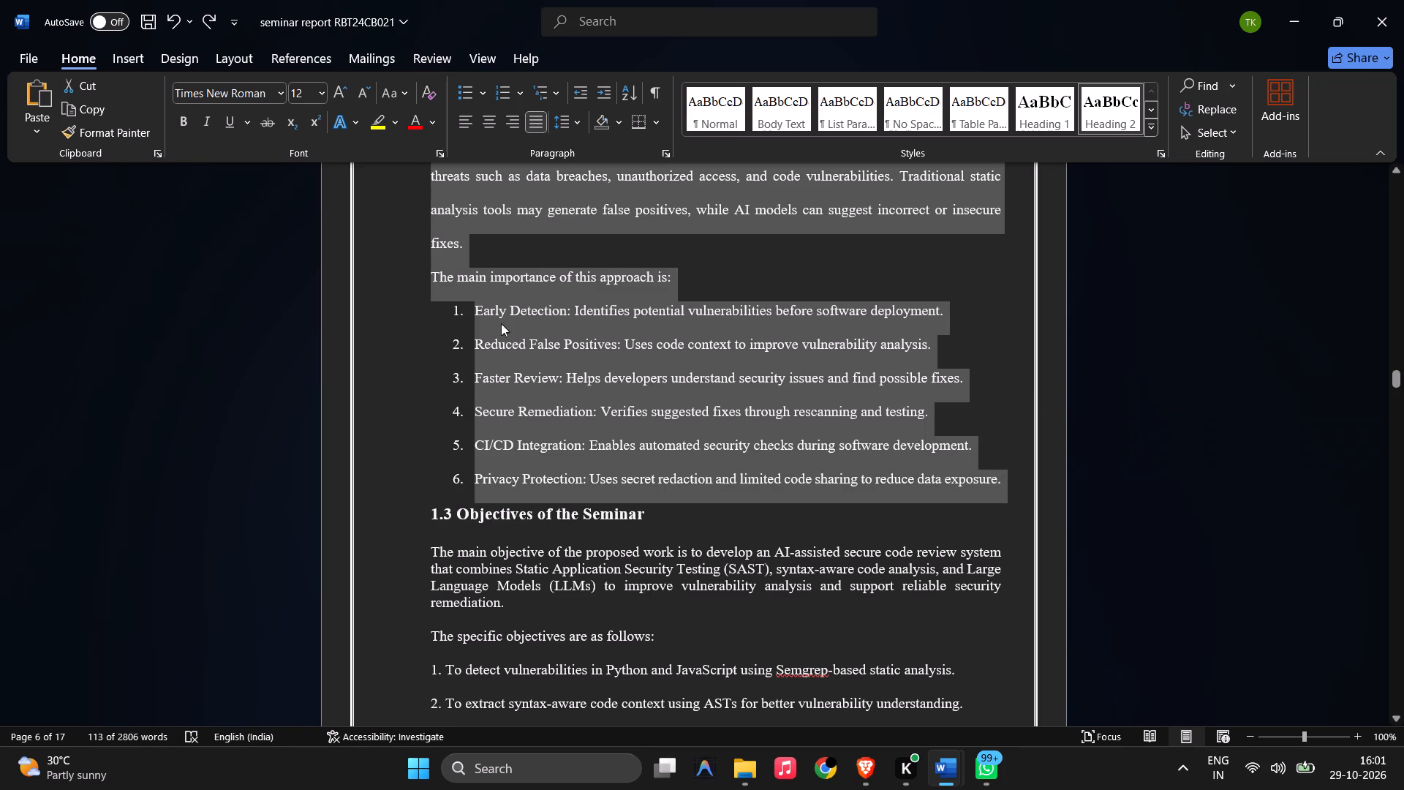
{"action": "scroll", "coordinate": [489, 353], "scroll_direction": "down", "scroll_amount": 6}
{"action": "left_click_drag", "start_coordinate": [431, 284], "coordinate": [735, 571]}
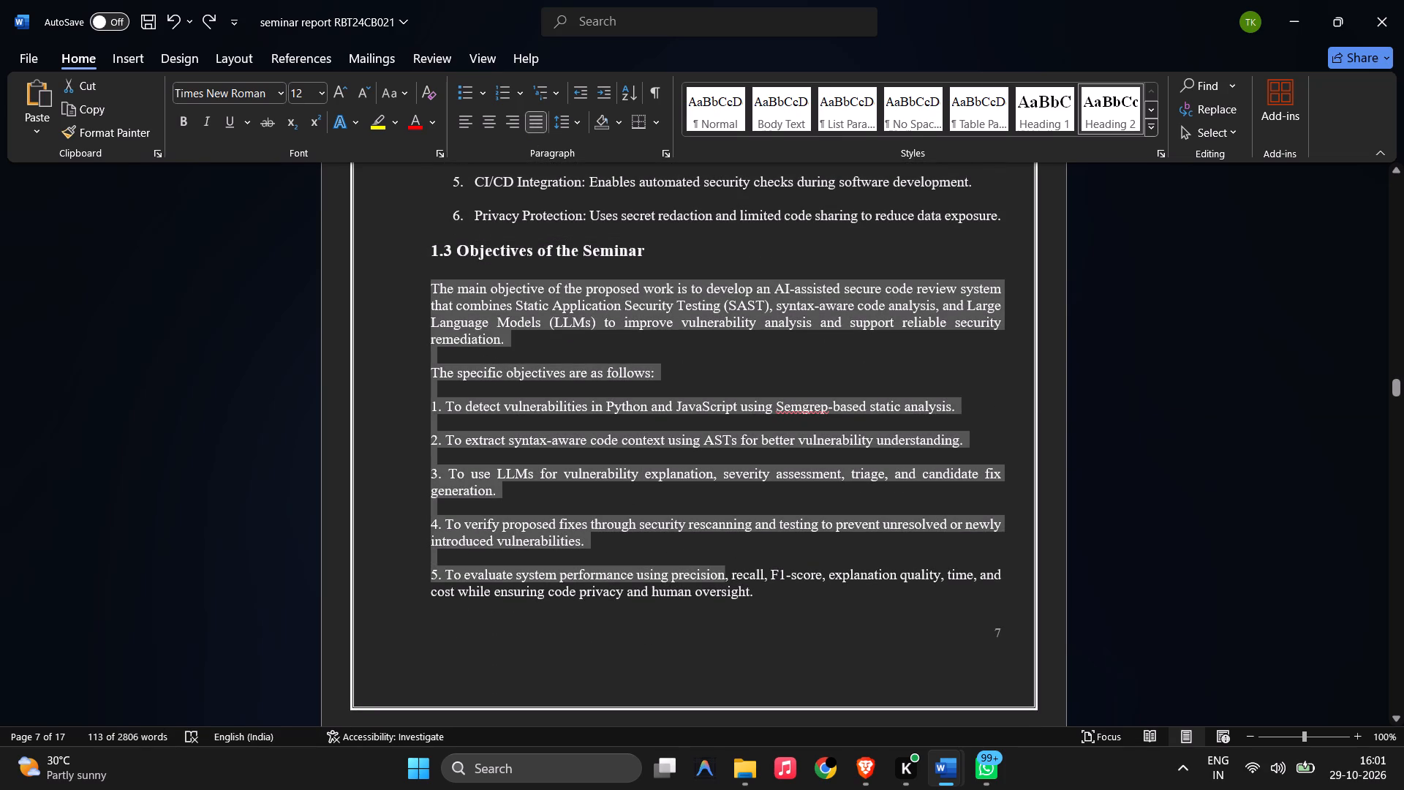
{"action": "left_click_drag", "start_coordinate": [735, 571], "coordinate": [767, 592]}
{"action": "scroll", "coordinate": [486, 276], "scroll_direction": "down", "scroll_amount": 5}
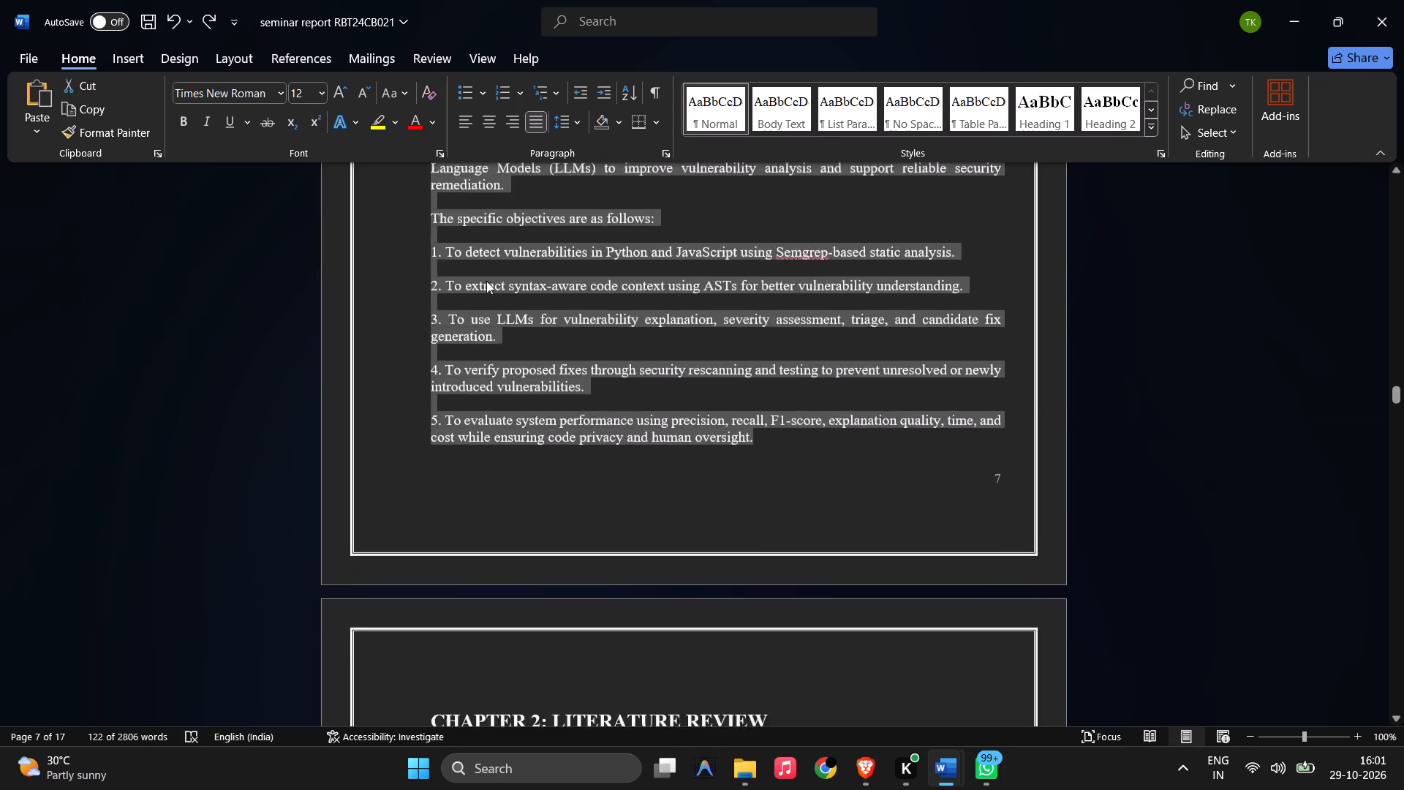
Centre the "CHAPTER 2: LITERATURE REVIEW" heading.
{"action": "scroll", "coordinate": [494, 291], "scroll_direction": "down", "scroll_amount": 9}
{"action": "left_click", "coordinate": [434, 258]}
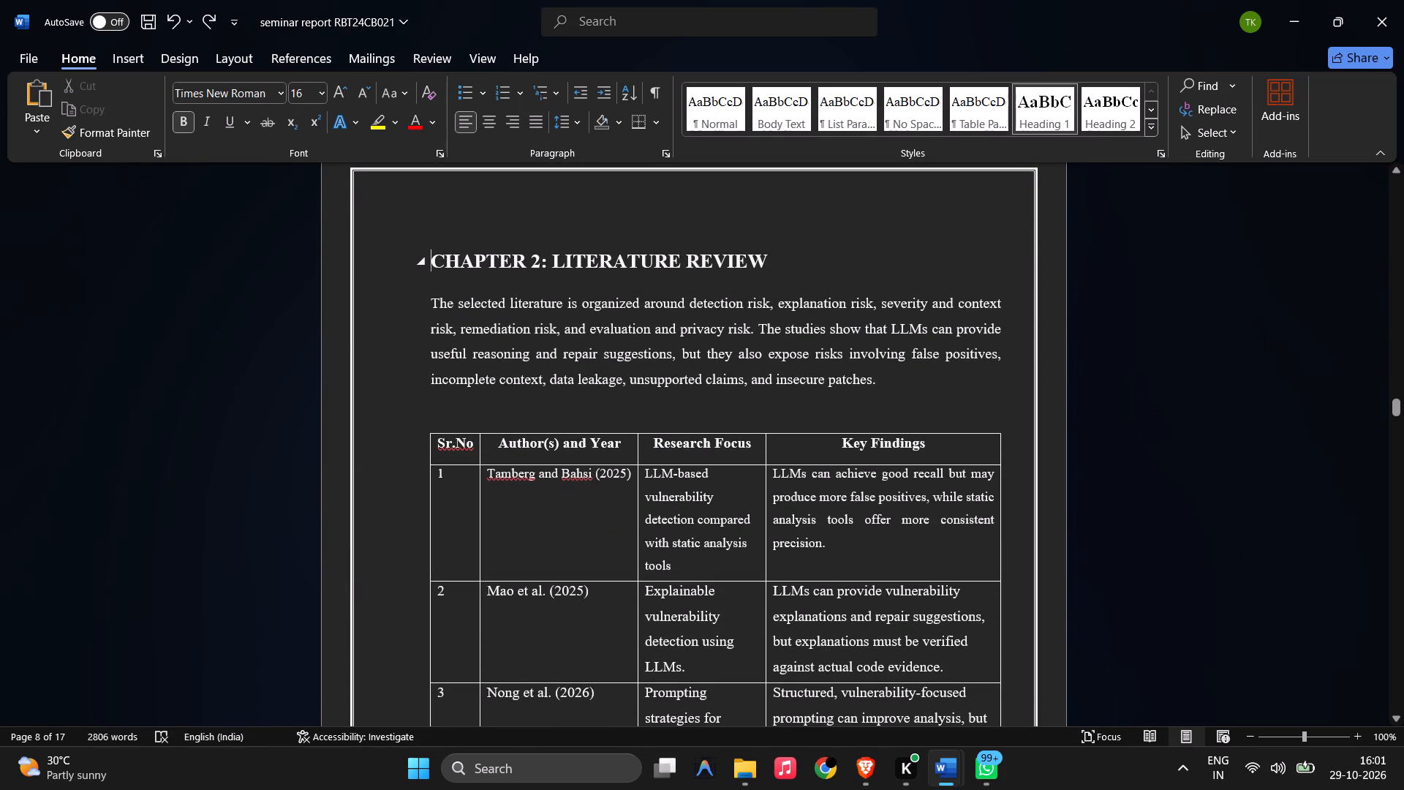
{"action": "left_click_drag", "start_coordinate": [434, 258], "coordinate": [770, 264]}
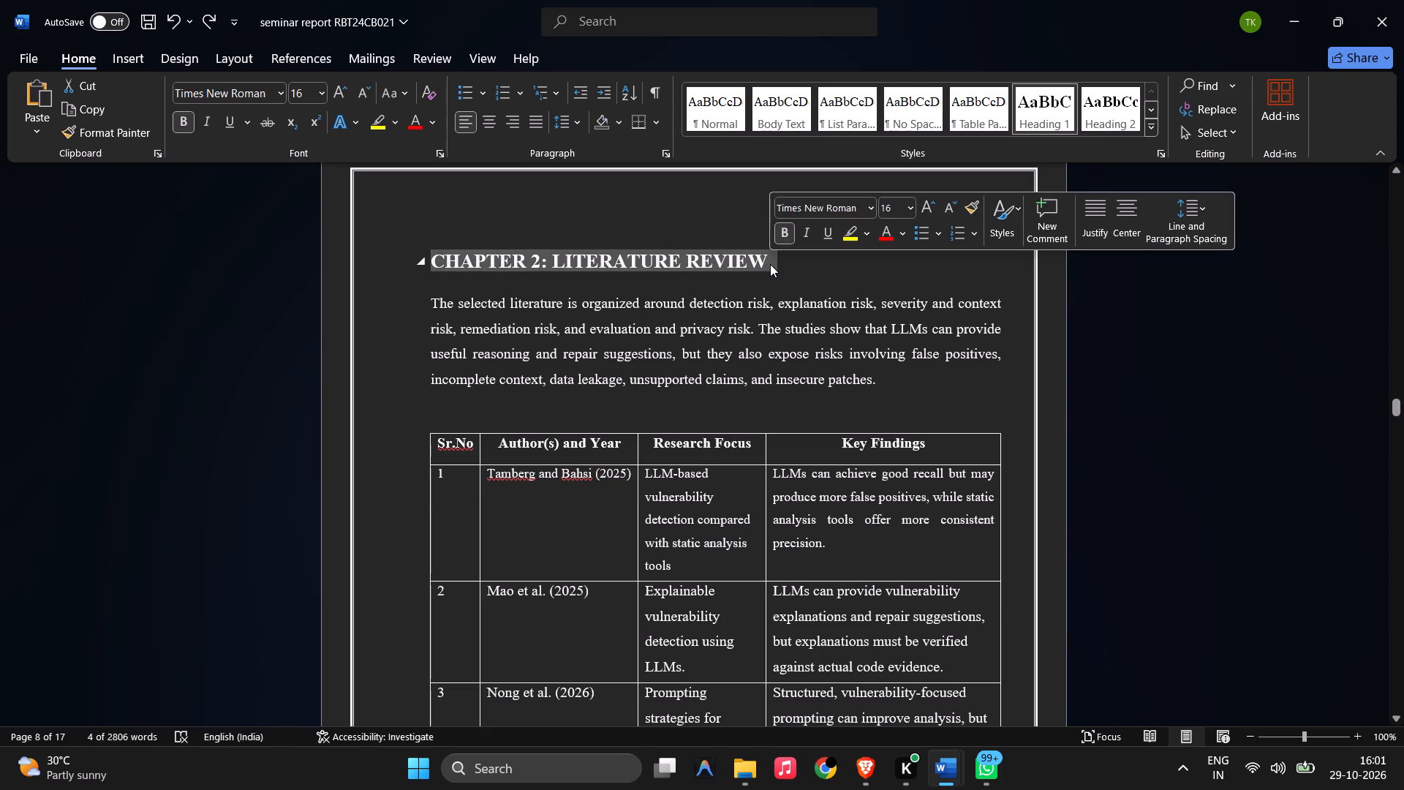
{"action": "left_click", "coordinate": [492, 125]}
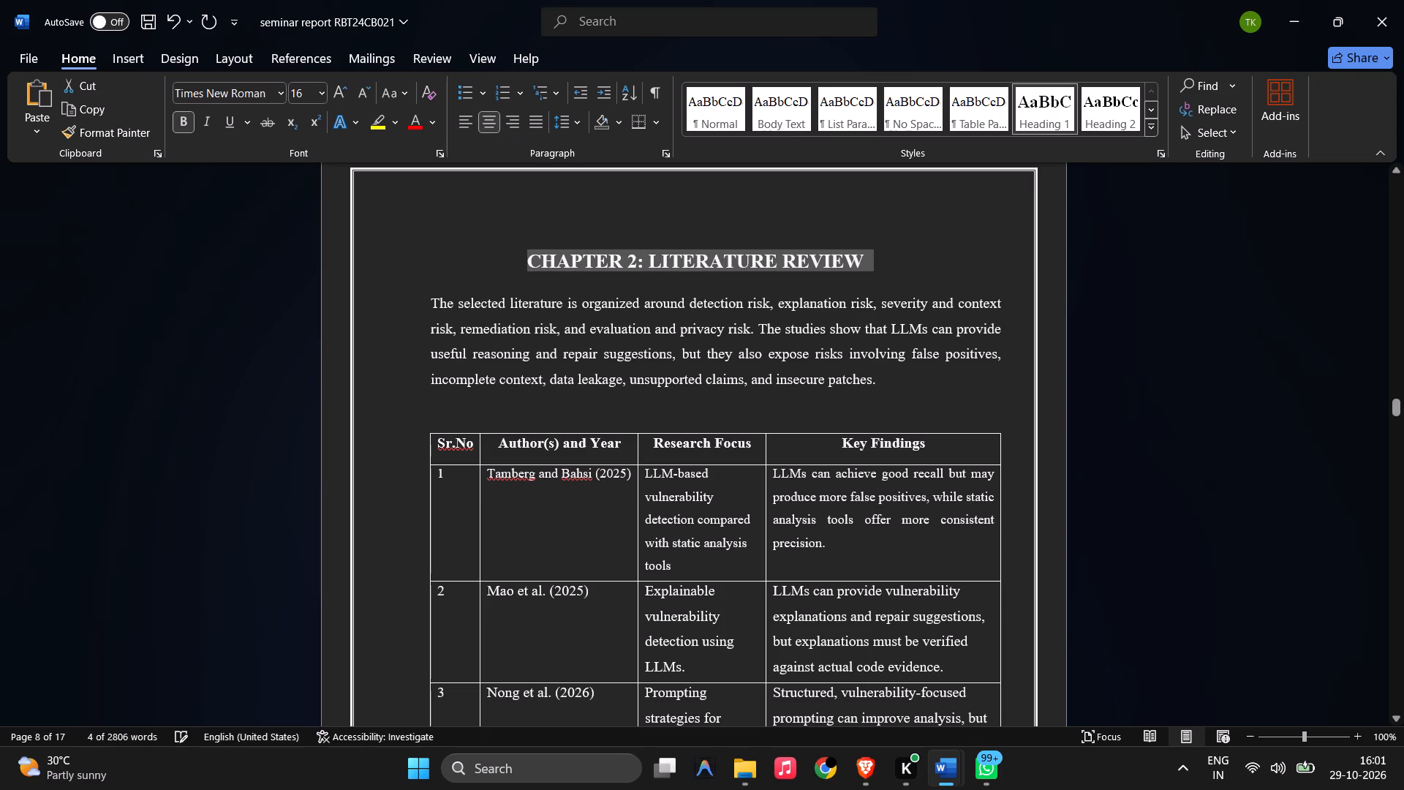
Check the alignment of the introductory paragraph under the Chapter 2 heading.
{"action": "left_click", "coordinate": [554, 365]}
{"action": "scroll", "coordinate": [554, 365], "scroll_direction": "down", "scroll_amount": 6}
{"action": "scroll", "coordinate": [554, 365], "scroll_direction": "up", "scroll_amount": 5}
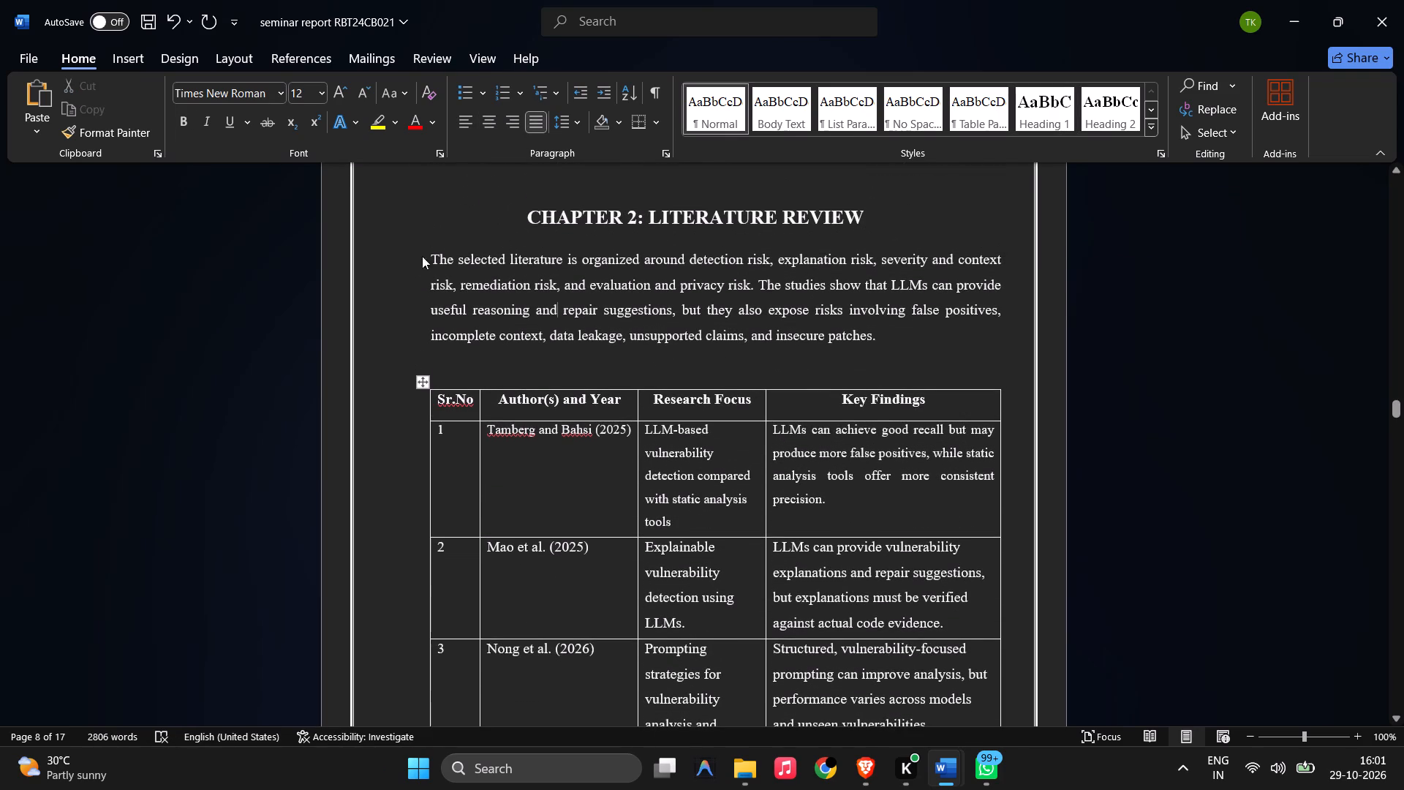
{"action": "left_click_drag", "start_coordinate": [431, 254], "coordinate": [852, 342]}
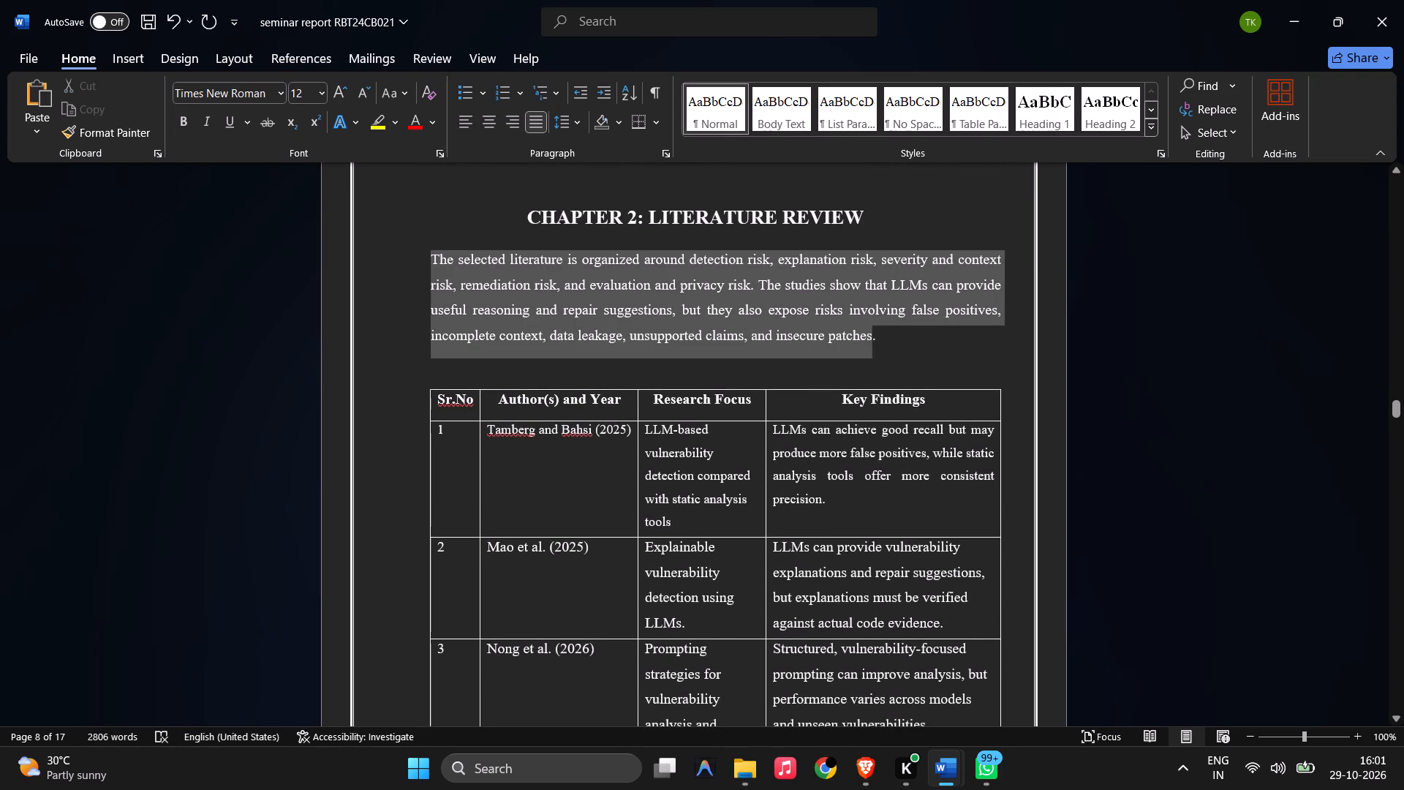
{"action": "left_click_drag", "start_coordinate": [852, 342], "coordinate": [884, 338]}
{"action": "scroll", "coordinate": [883, 342], "scroll_direction": "down", "scroll_amount": 17}
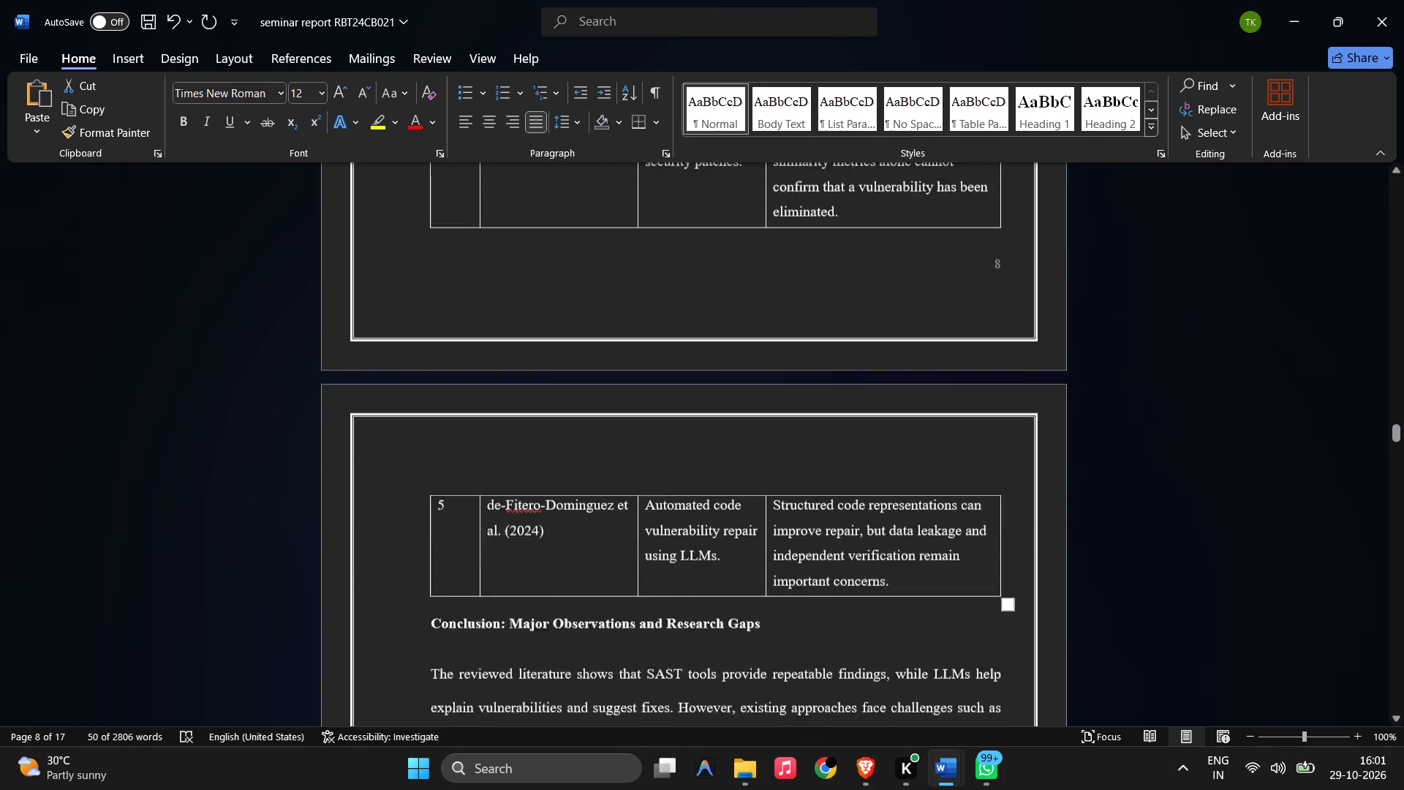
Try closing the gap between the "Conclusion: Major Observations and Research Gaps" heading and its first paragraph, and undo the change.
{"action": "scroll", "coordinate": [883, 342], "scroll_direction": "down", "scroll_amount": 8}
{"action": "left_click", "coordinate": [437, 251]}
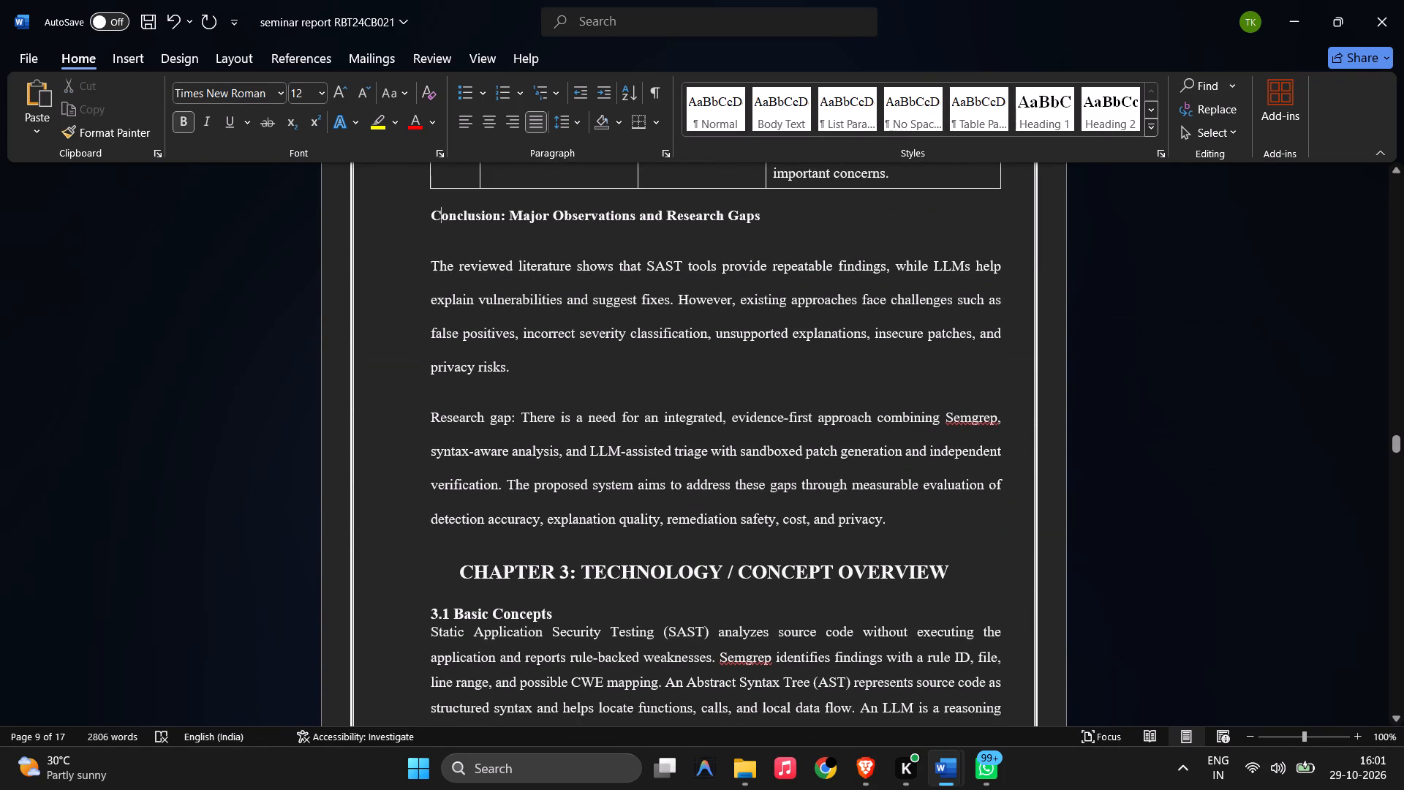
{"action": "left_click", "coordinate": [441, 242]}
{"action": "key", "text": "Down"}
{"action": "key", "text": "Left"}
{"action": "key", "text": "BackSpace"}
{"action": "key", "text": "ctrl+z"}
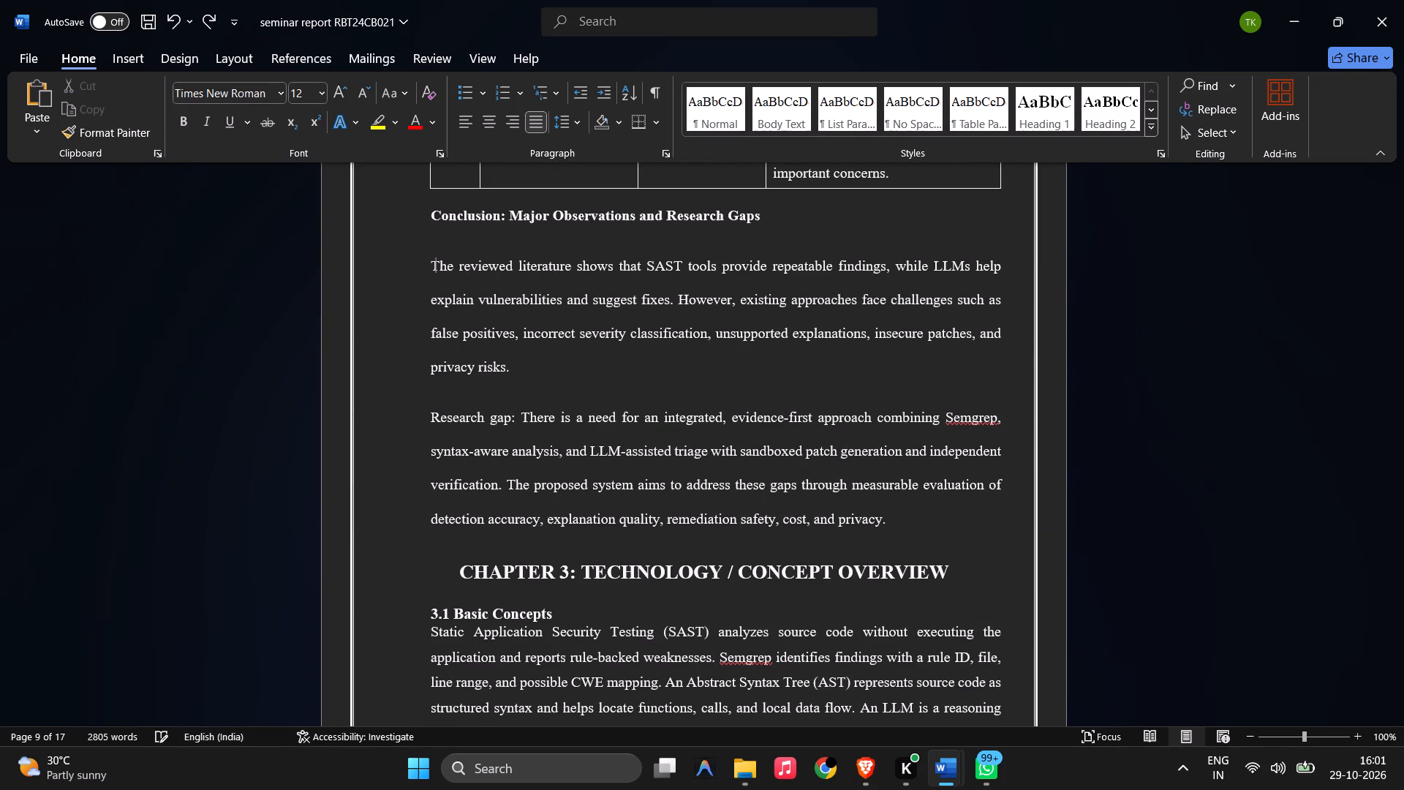
Check the alignment of the reviewed-literature and "Research gap" paragraphs at the end of Chapter 2.
{"action": "left_click_drag", "start_coordinate": [430, 258], "coordinate": [518, 356]}
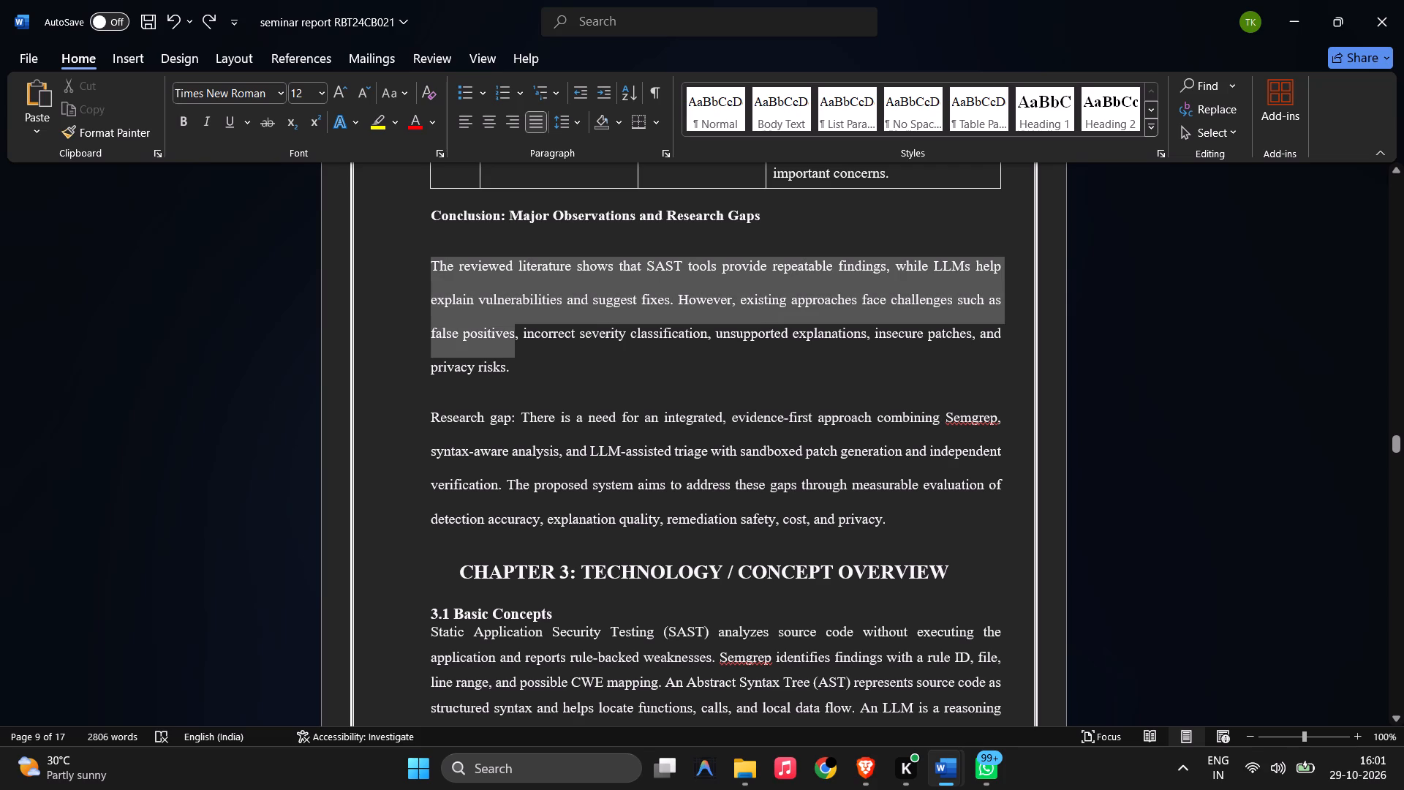
{"action": "left_click_drag", "start_coordinate": [518, 356], "coordinate": [521, 366]}
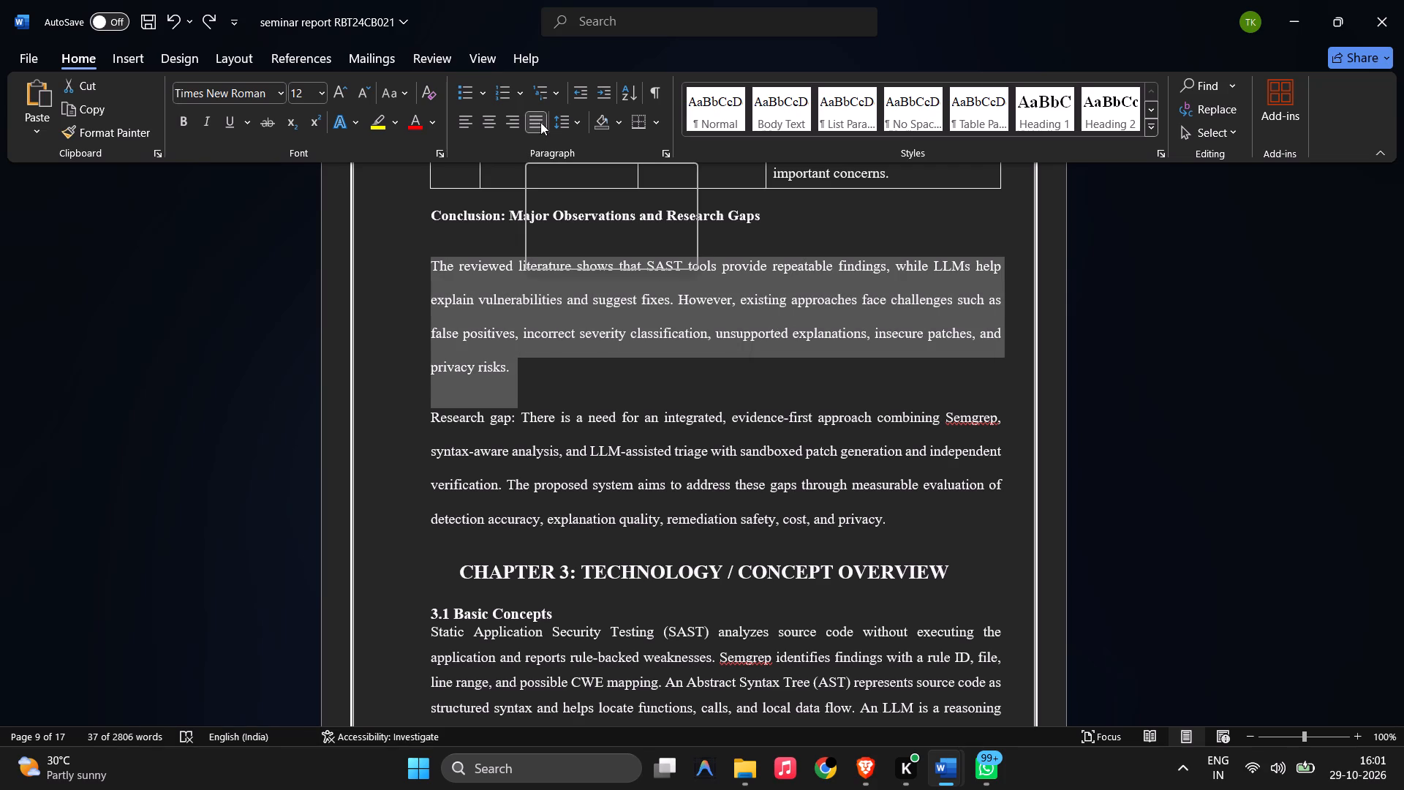
{"action": "left_click", "coordinate": [494, 383]}
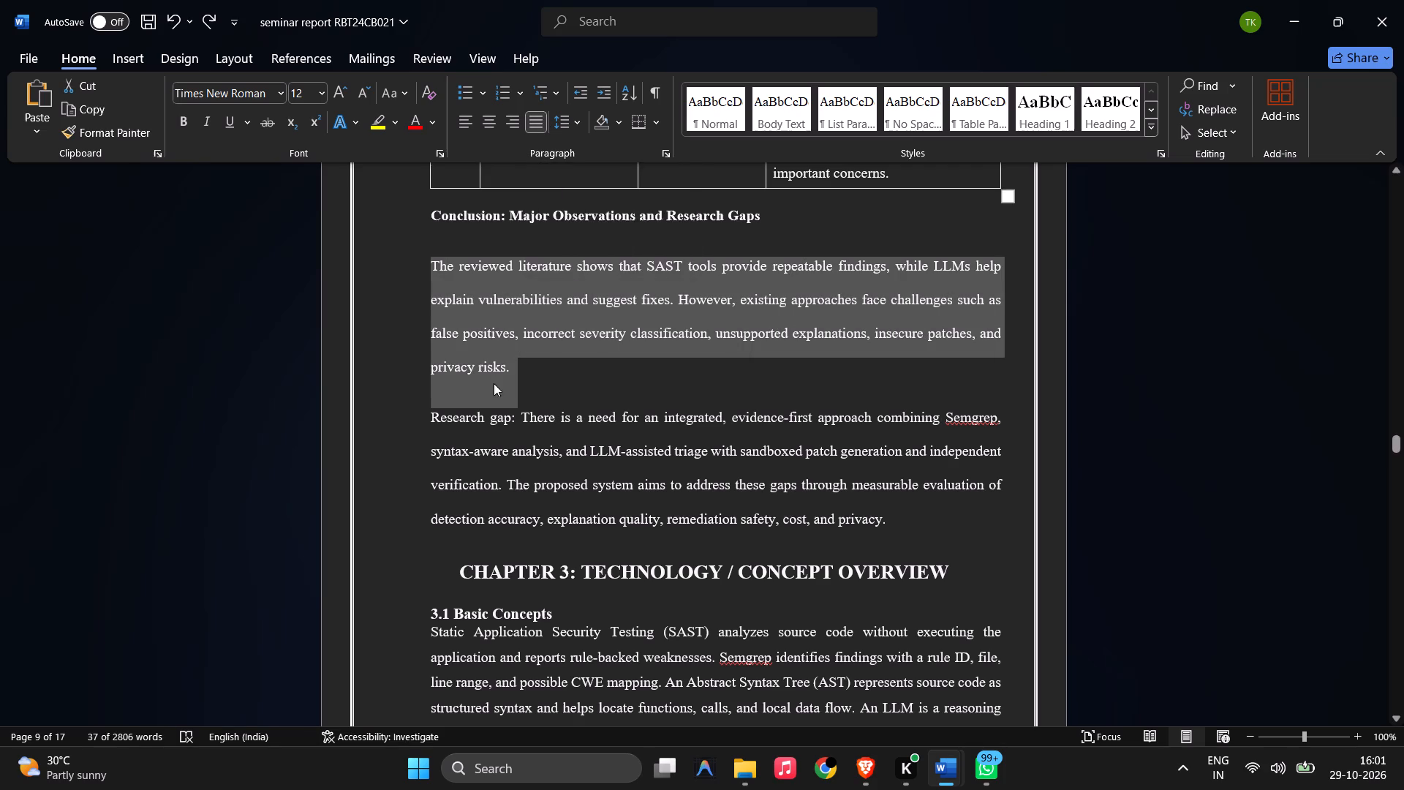
{"action": "scroll", "coordinate": [494, 394], "scroll_direction": "down", "scroll_amount": 2}
{"action": "left_click_drag", "start_coordinate": [427, 327], "coordinate": [897, 439]}
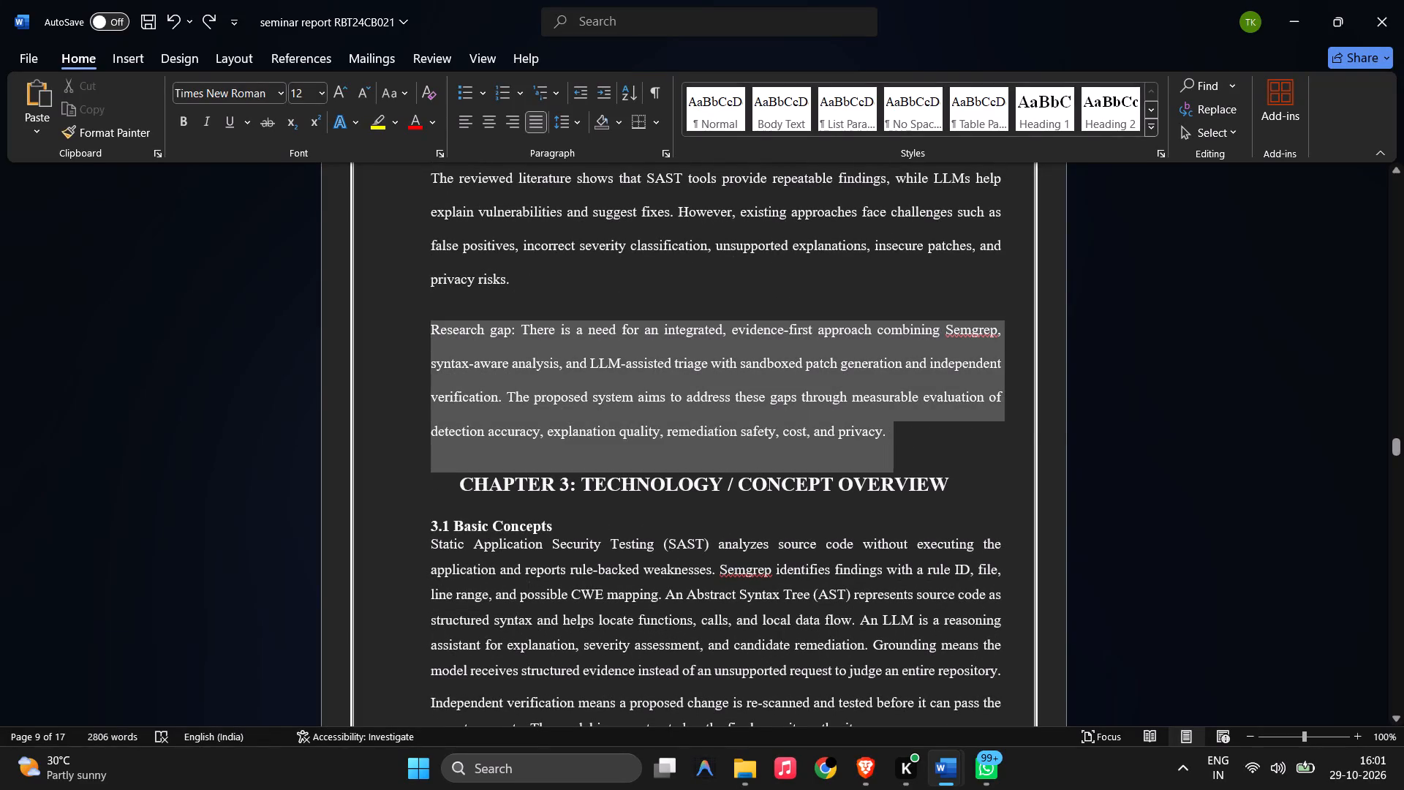
{"action": "left_click_drag", "start_coordinate": [897, 439], "coordinate": [898, 439]}
{"action": "scroll", "coordinate": [556, 342], "scroll_direction": "down", "scroll_amount": 6}
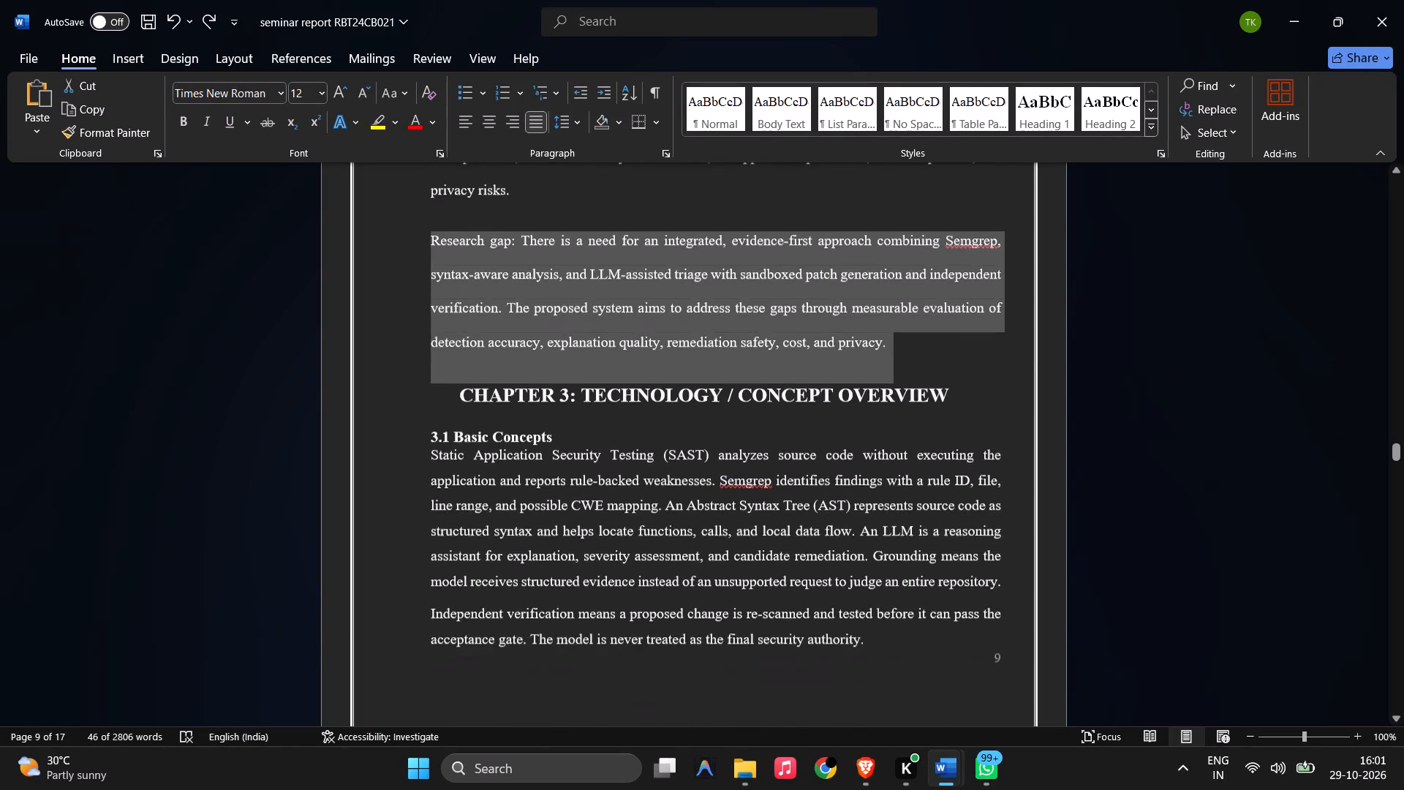
Insert 11 empty lines before the "CHAPTER 3: TECHNOLOGY / CONCEPT OVERVIEW" heading to move the chapter onto a new page.
{"action": "left_click", "coordinate": [458, 217]}
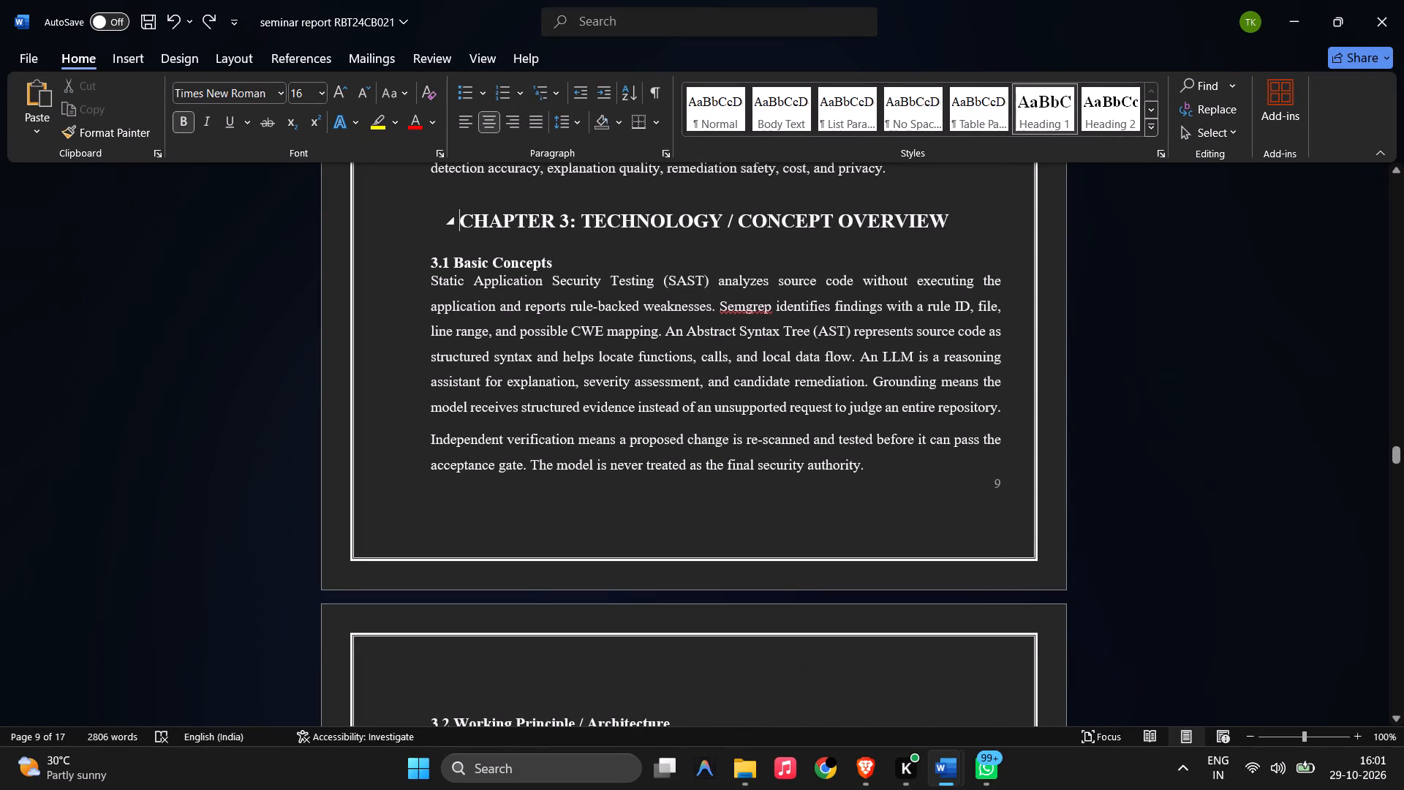
{"action": "key", "text": "Return"}
{"action": "key", "text": "Return"}
{"action": "key", "text": "Return"}
{"action": "key", "text": "Return"}
{"action": "key", "text": "Return"}
{"action": "key", "text": "Return"}
{"action": "key", "text": "Return"}
{"action": "key", "text": "Return"}
{"action": "key", "text": "Return"}
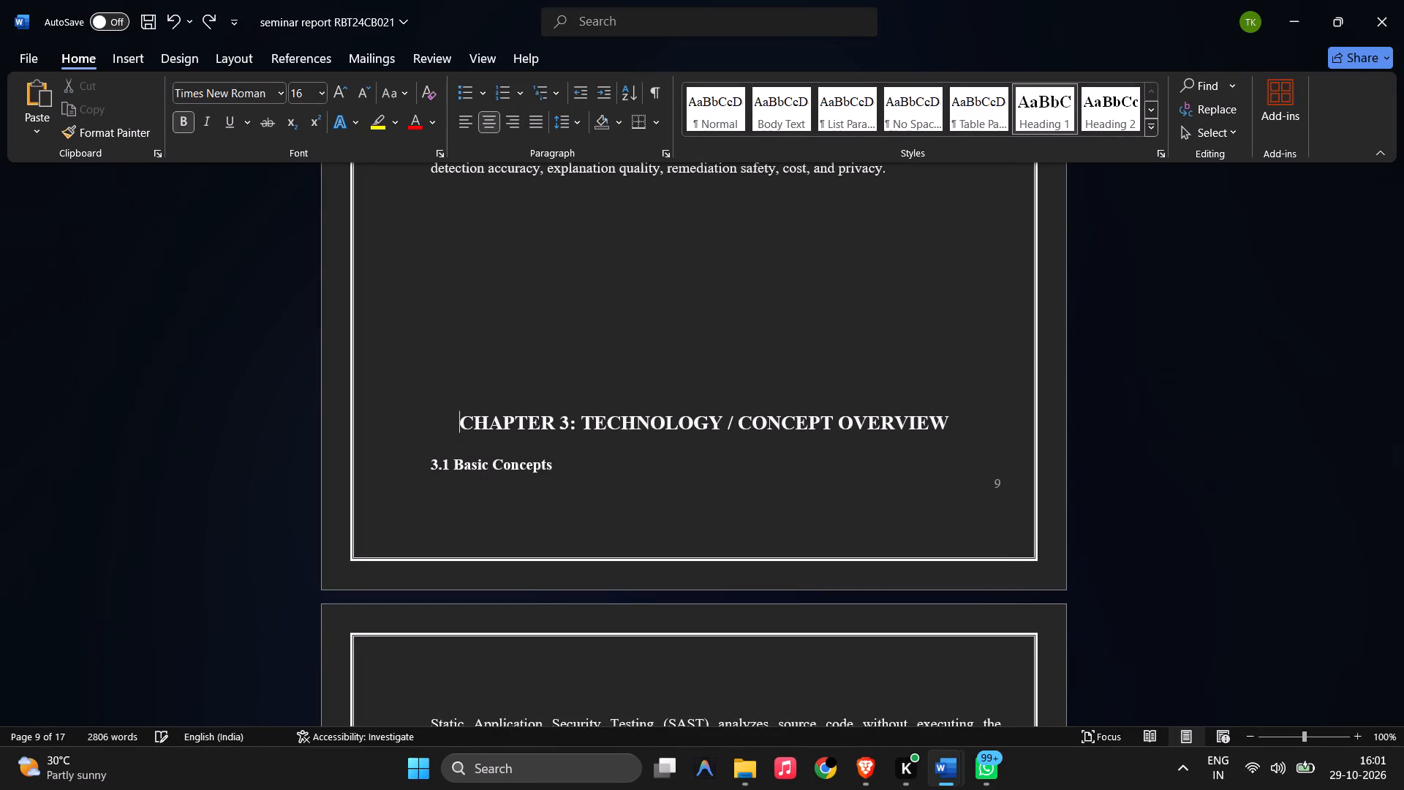
{"action": "key", "text": "Return"}
{"action": "key", "text": "Return"}
{"action": "scroll", "coordinate": [456, 219], "scroll_direction": "down", "scroll_amount": 6}
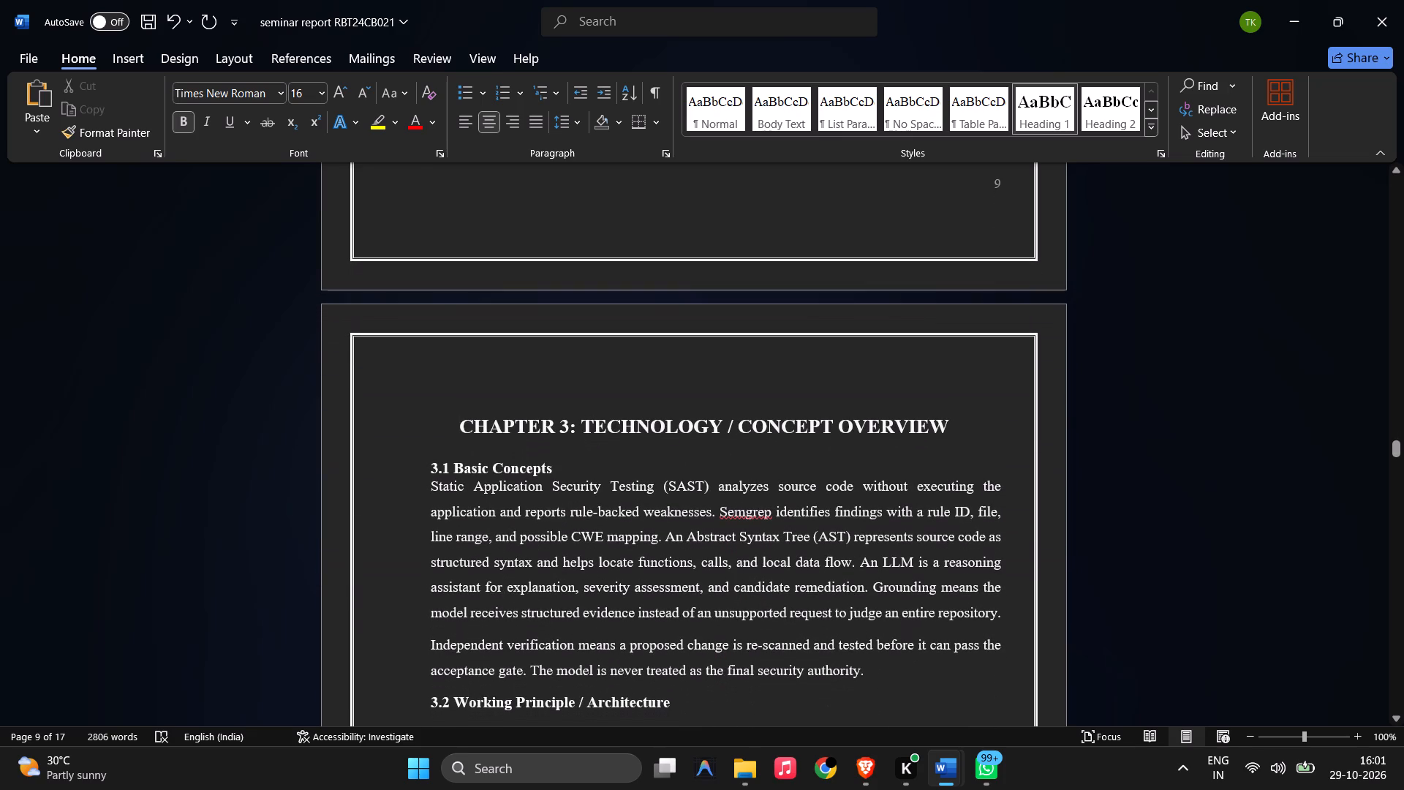
Toggle centre alignment on the whole "CHAPTER 3: TECHNOLOGY / CONCEPT OVERVIEW" heading.
{"action": "left_click_drag", "start_coordinate": [457, 427], "coordinate": [861, 440]}
{"action": "left_click", "coordinate": [725, 421]}
{"action": "left_click", "coordinate": [616, 426]}
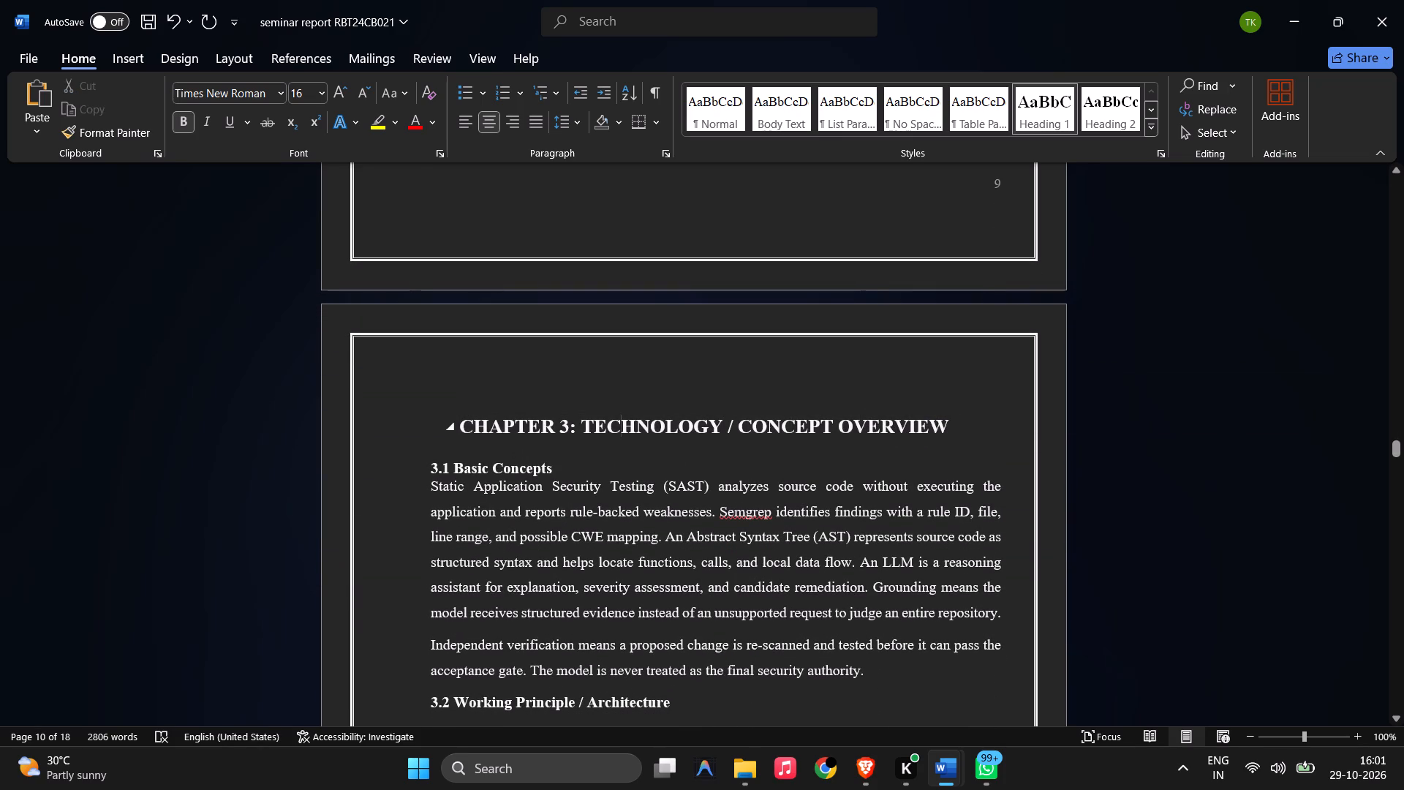
{"action": "key", "text": "ctrl+a"}
{"action": "left_click", "coordinate": [616, 426]}
{"action": "left_click_drag", "start_coordinate": [464, 424], "coordinate": [570, 429]}
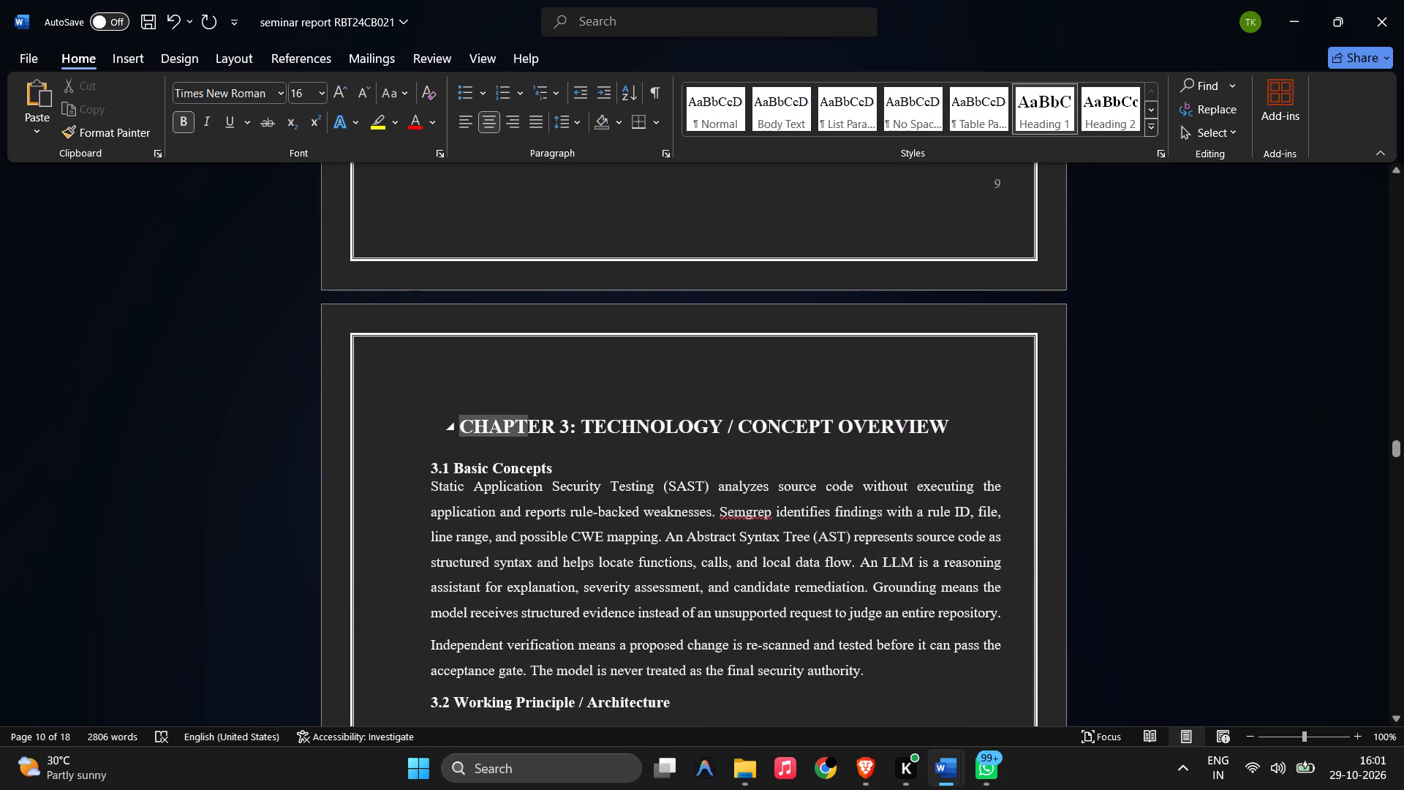
{"action": "left_click_drag", "start_coordinate": [570, 429], "coordinate": [926, 429]}
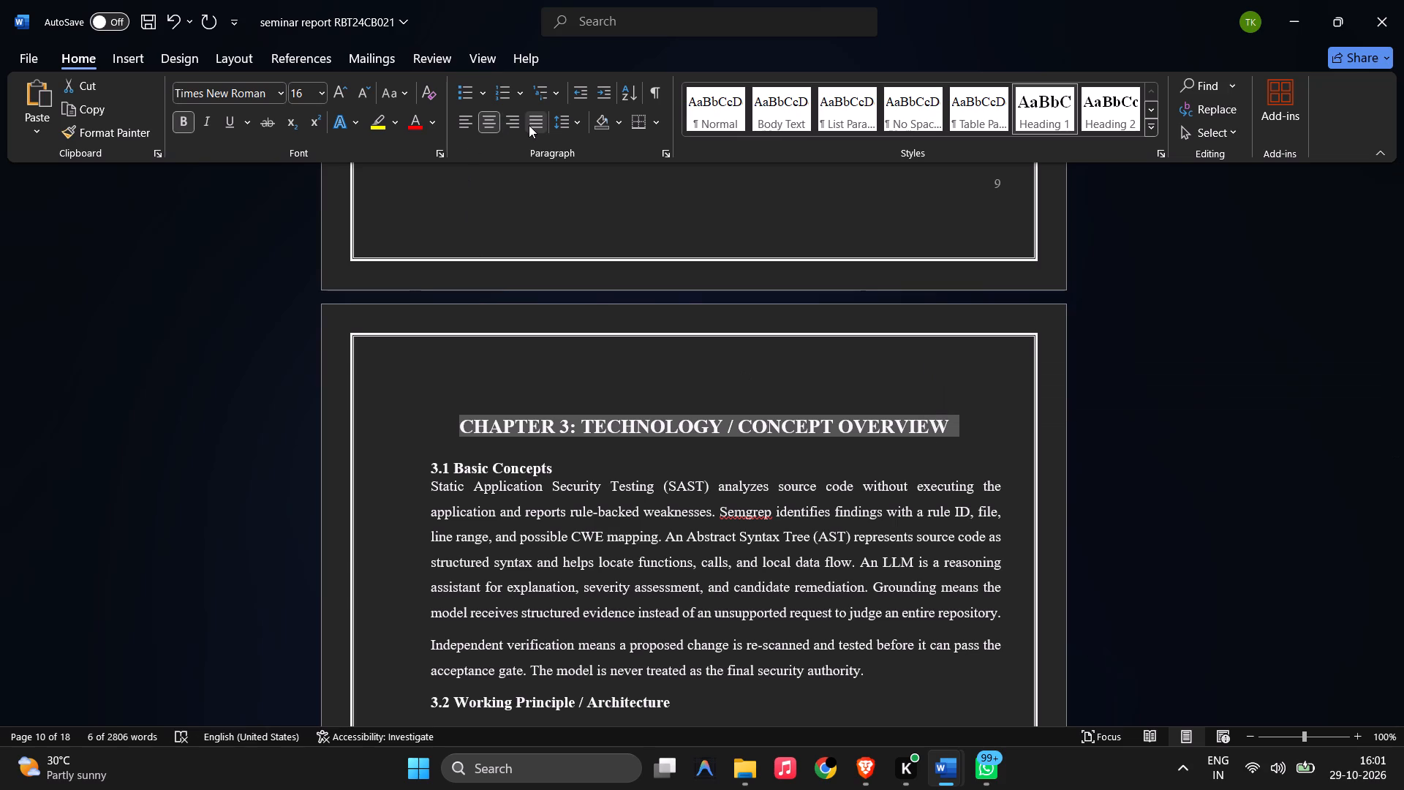
{"action": "left_click", "coordinate": [488, 125]}
{"action": "scroll", "coordinate": [488, 285], "scroll_direction": "down", "scroll_amount": 3}
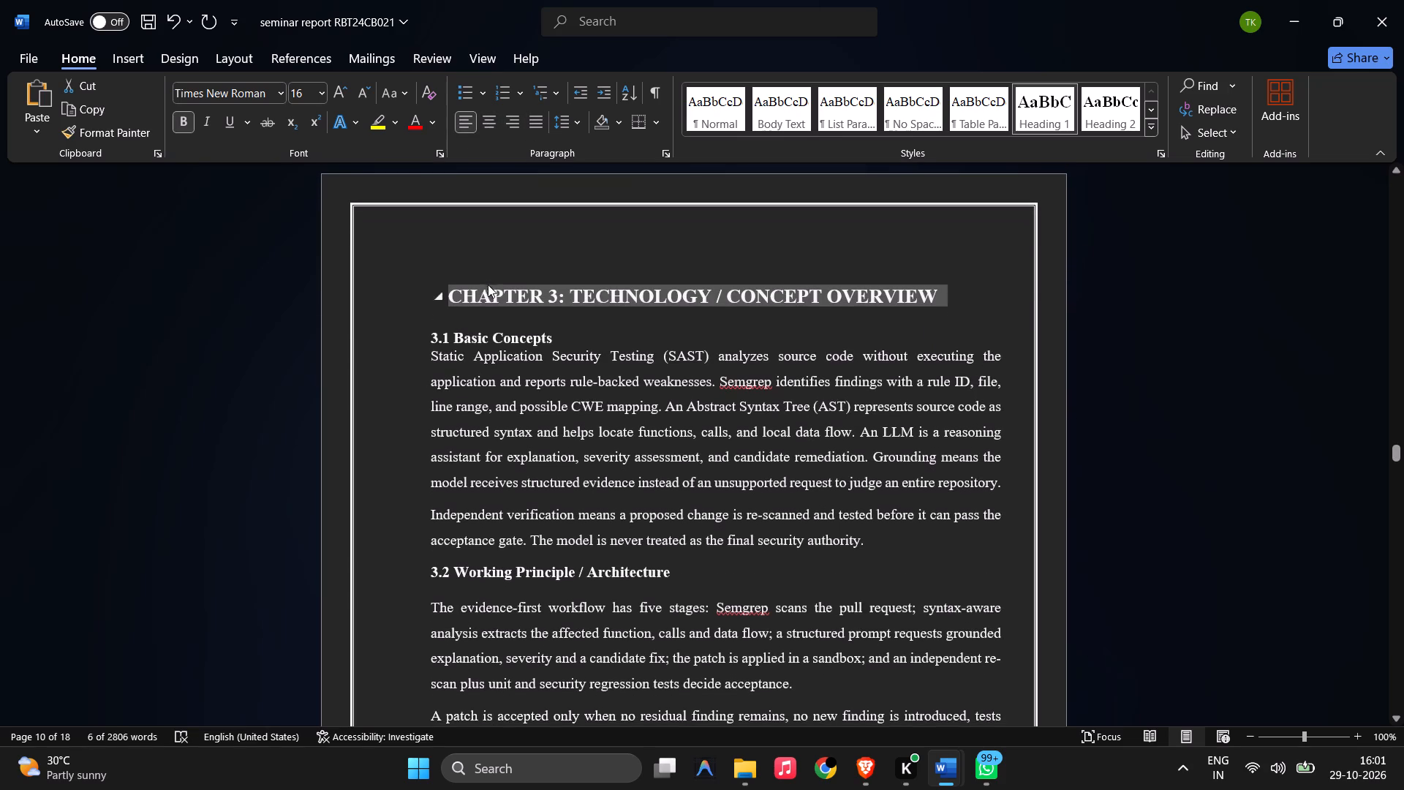
Centre the selected "CHAPTER 3: TECHNOLOGY / CONCEPT OVERVIEW" heading.
{"action": "left_click", "coordinate": [488, 118]}
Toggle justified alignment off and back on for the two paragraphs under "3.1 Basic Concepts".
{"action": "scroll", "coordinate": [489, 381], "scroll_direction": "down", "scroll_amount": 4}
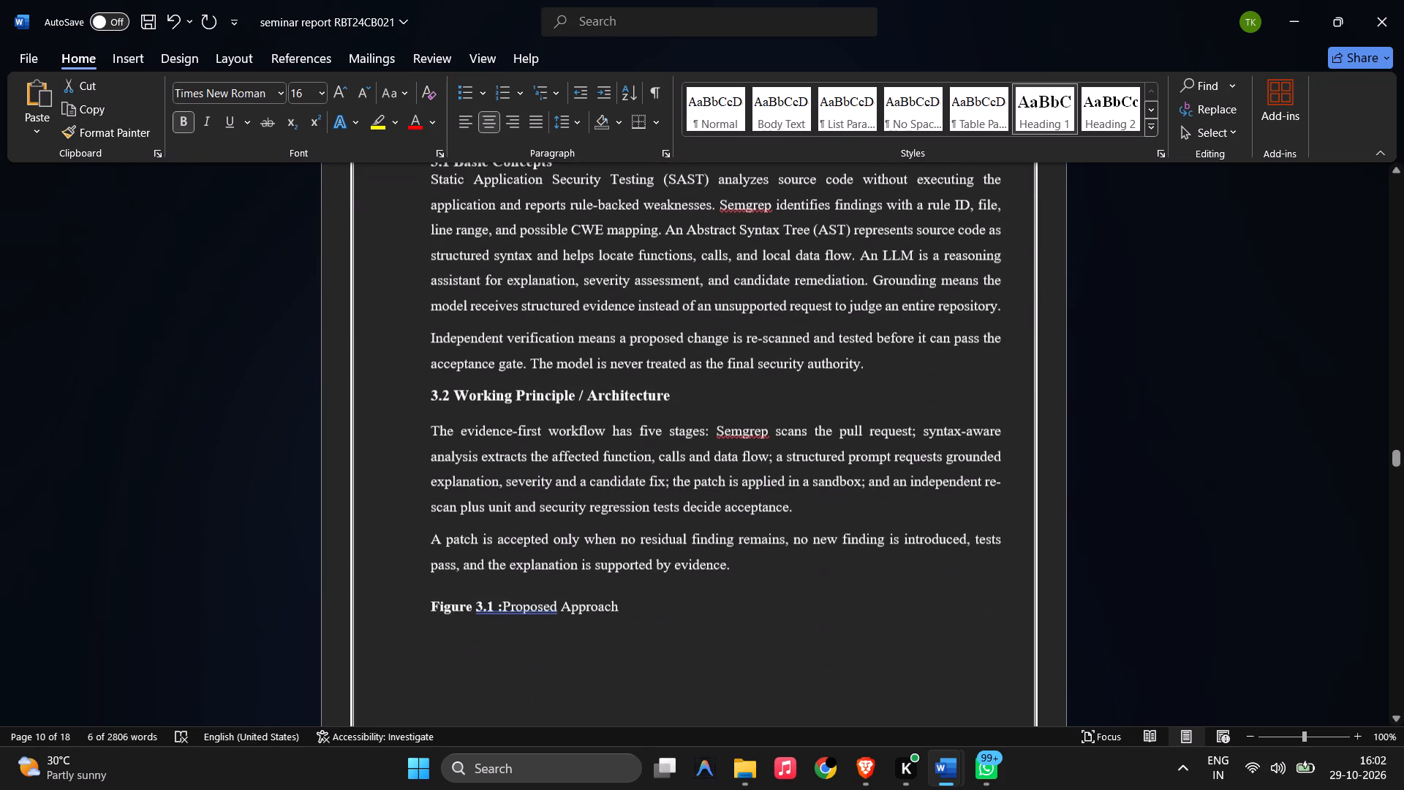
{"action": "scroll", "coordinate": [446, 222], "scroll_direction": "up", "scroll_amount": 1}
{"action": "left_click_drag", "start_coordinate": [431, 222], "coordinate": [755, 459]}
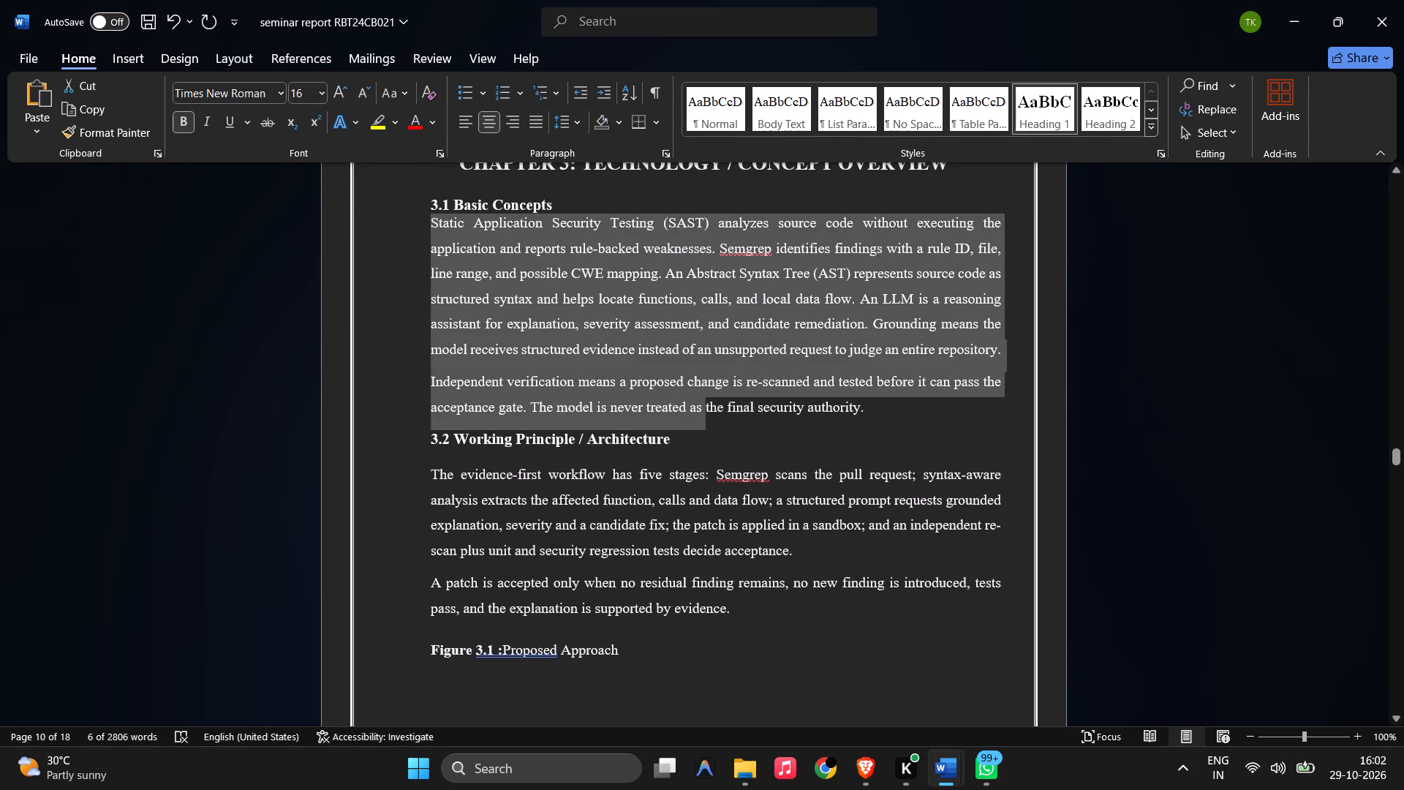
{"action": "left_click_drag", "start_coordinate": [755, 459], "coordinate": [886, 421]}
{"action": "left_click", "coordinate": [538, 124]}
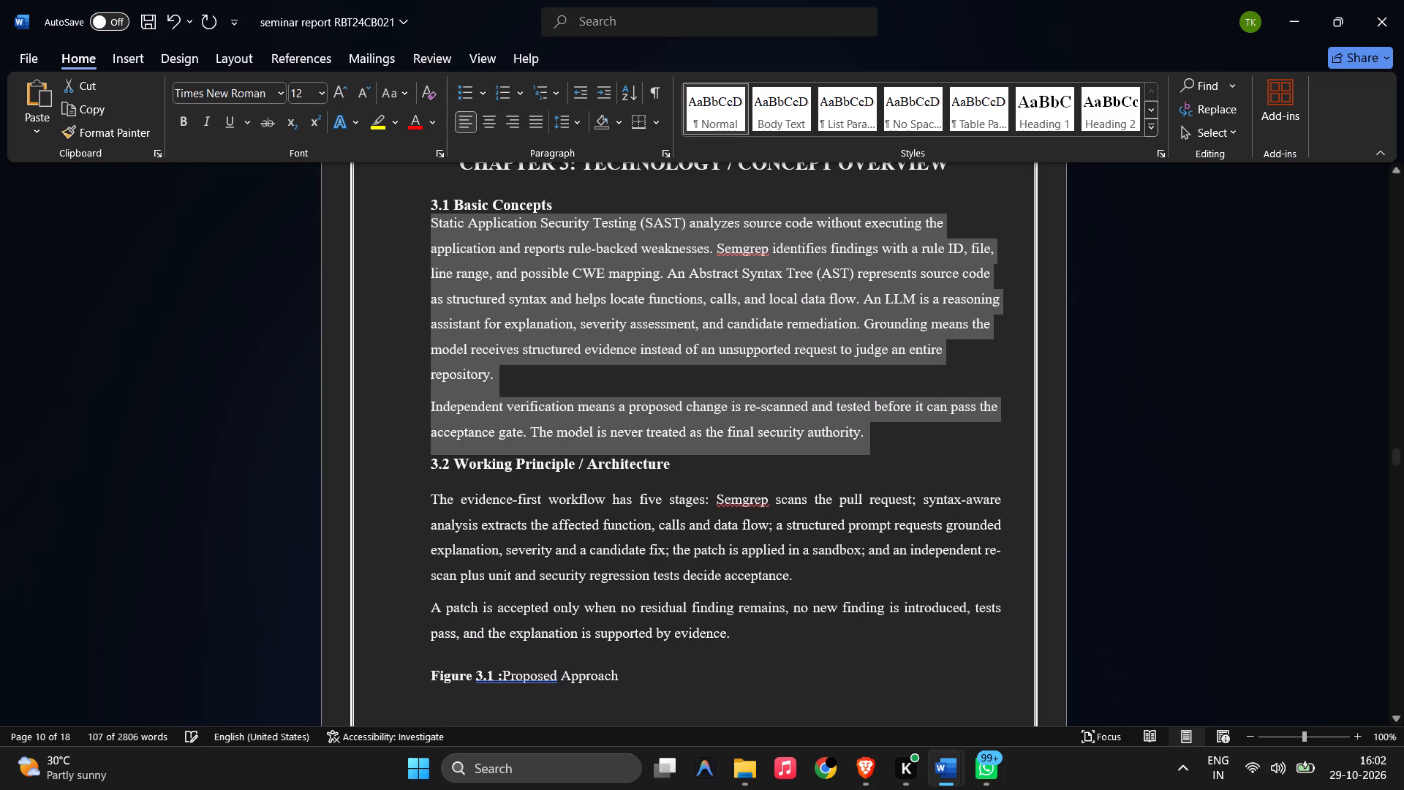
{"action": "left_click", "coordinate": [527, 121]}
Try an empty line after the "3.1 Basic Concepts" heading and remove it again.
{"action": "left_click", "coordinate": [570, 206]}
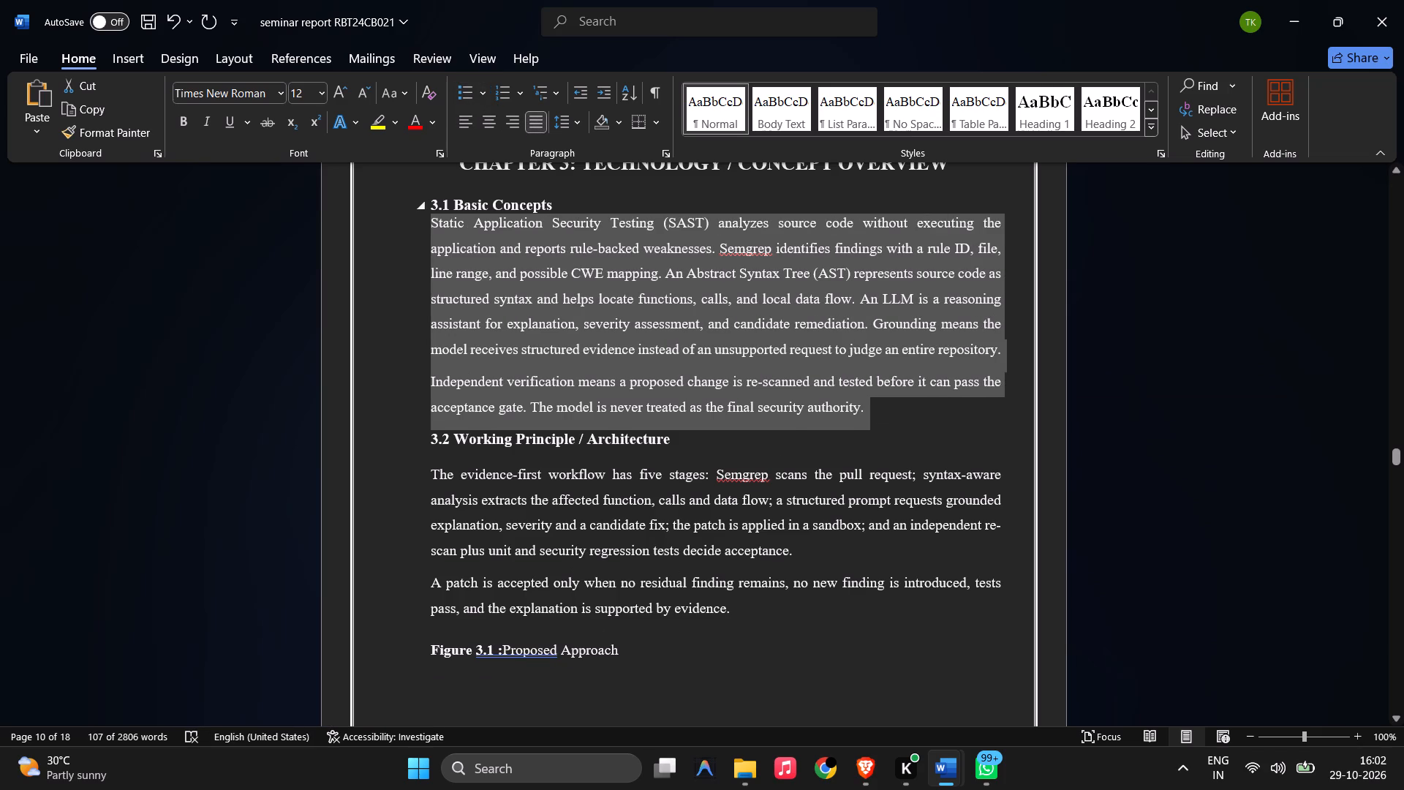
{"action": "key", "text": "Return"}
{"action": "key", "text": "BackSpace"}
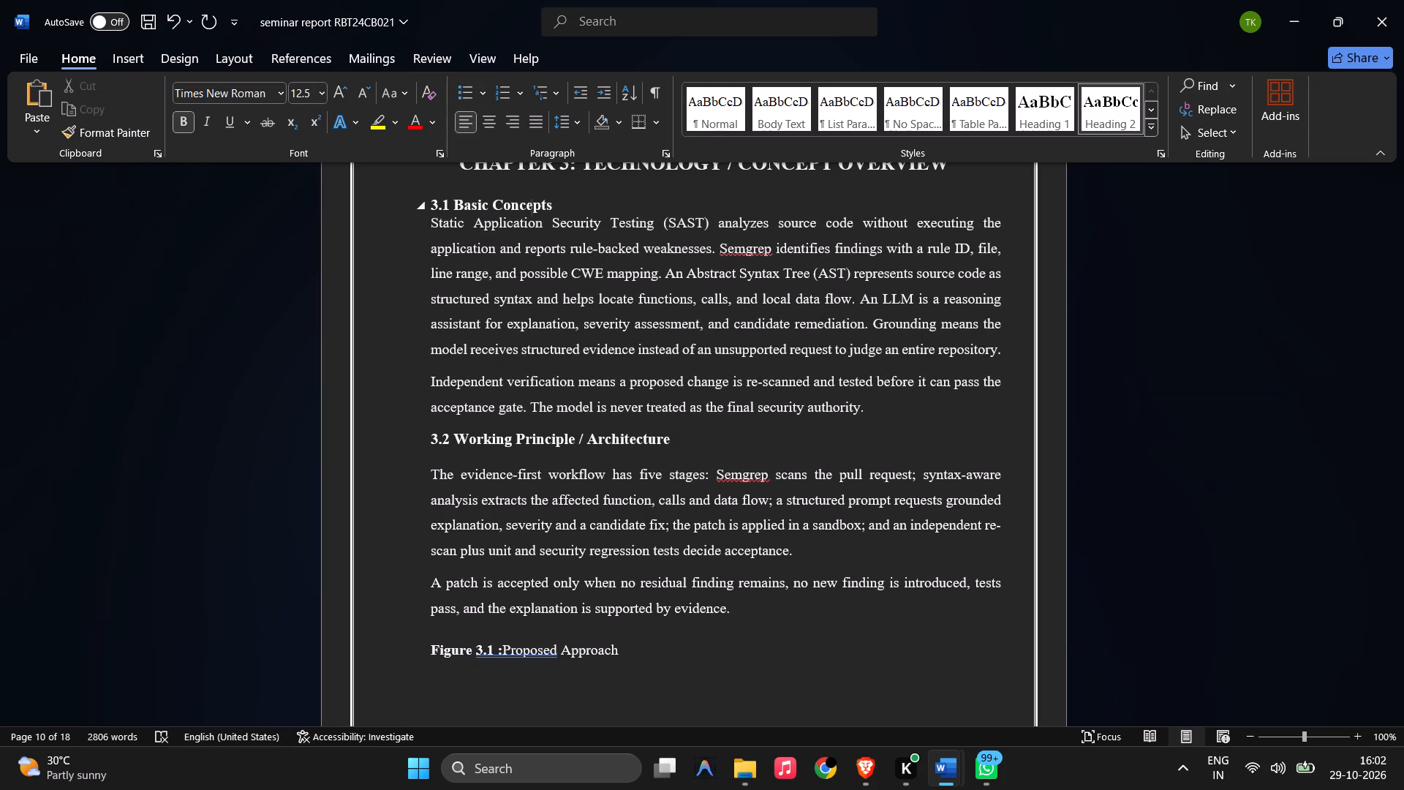
Check the alignment of the two paragraphs under "3.2 Working Principle / Architecture".
{"action": "scroll", "coordinate": [566, 203], "scroll_direction": "down", "scroll_amount": 4}
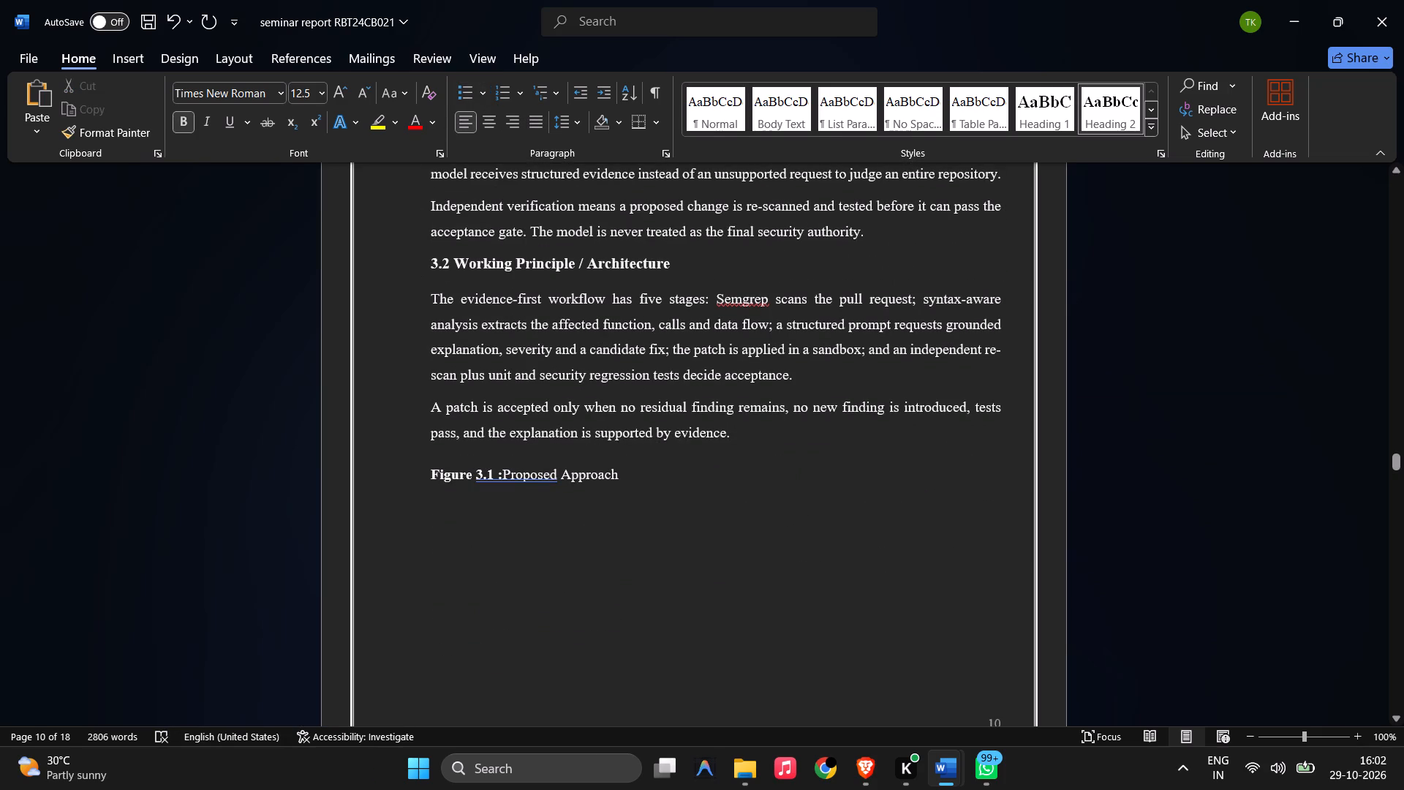
{"action": "left_click_drag", "start_coordinate": [429, 293], "coordinate": [750, 436]}
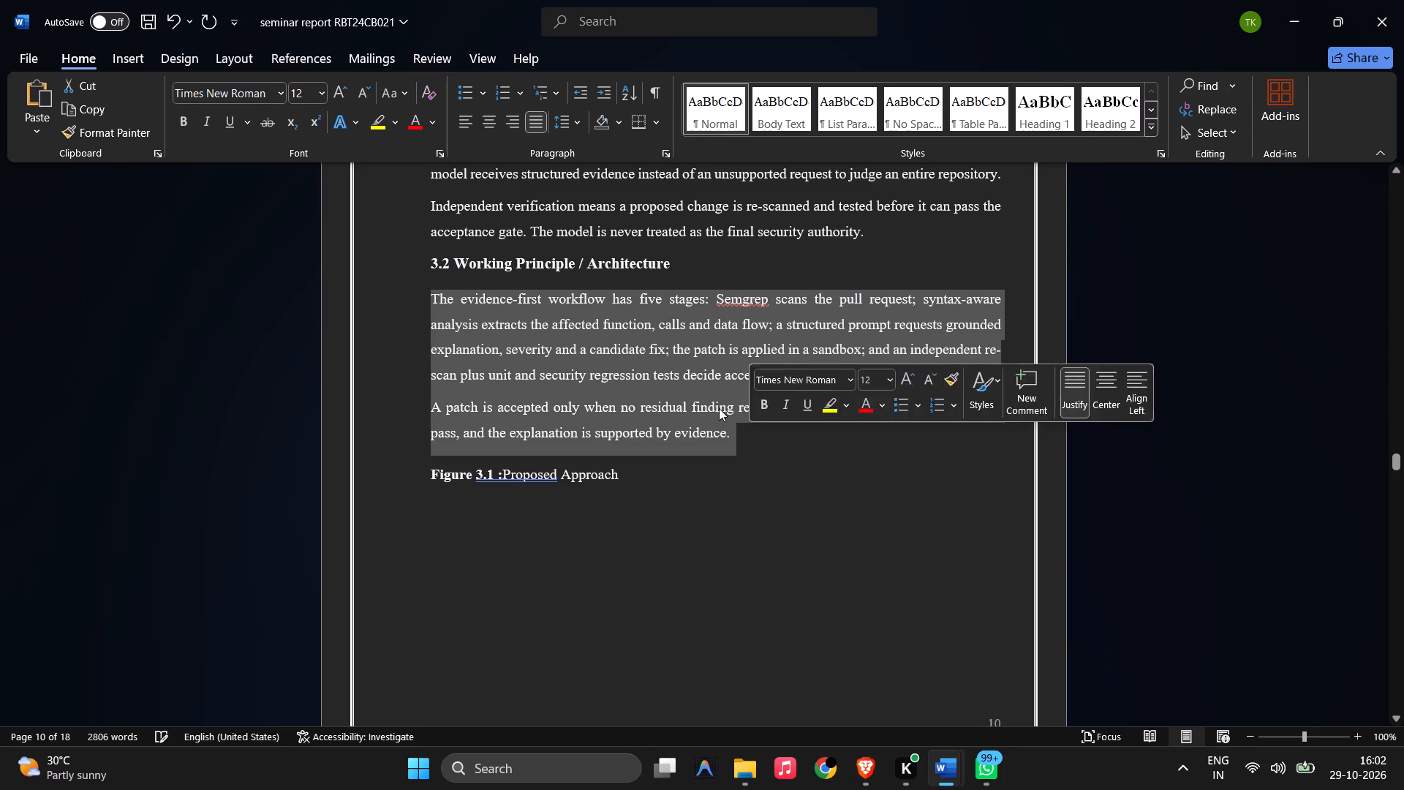
{"action": "scroll", "coordinate": [562, 380], "scroll_direction": "down", "scroll_amount": 6}
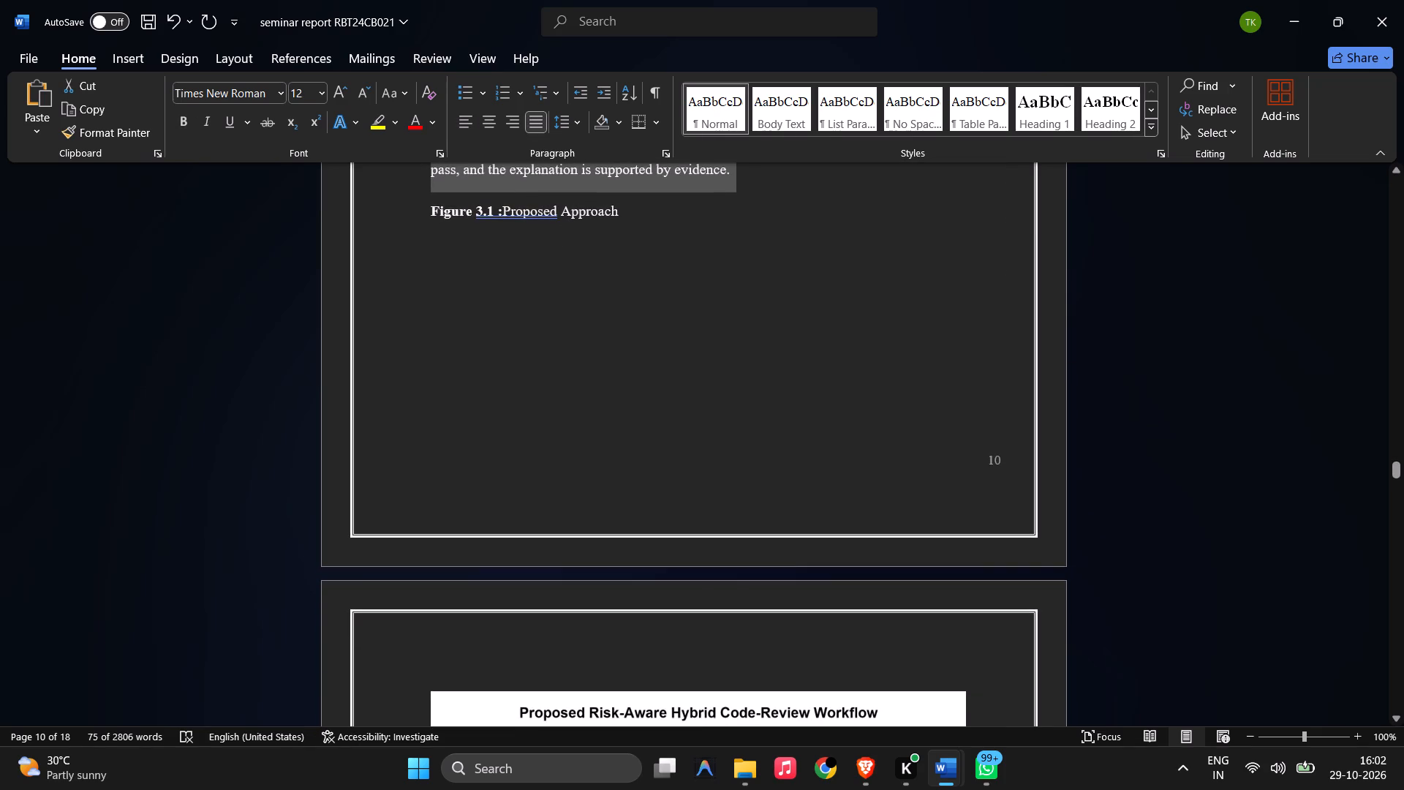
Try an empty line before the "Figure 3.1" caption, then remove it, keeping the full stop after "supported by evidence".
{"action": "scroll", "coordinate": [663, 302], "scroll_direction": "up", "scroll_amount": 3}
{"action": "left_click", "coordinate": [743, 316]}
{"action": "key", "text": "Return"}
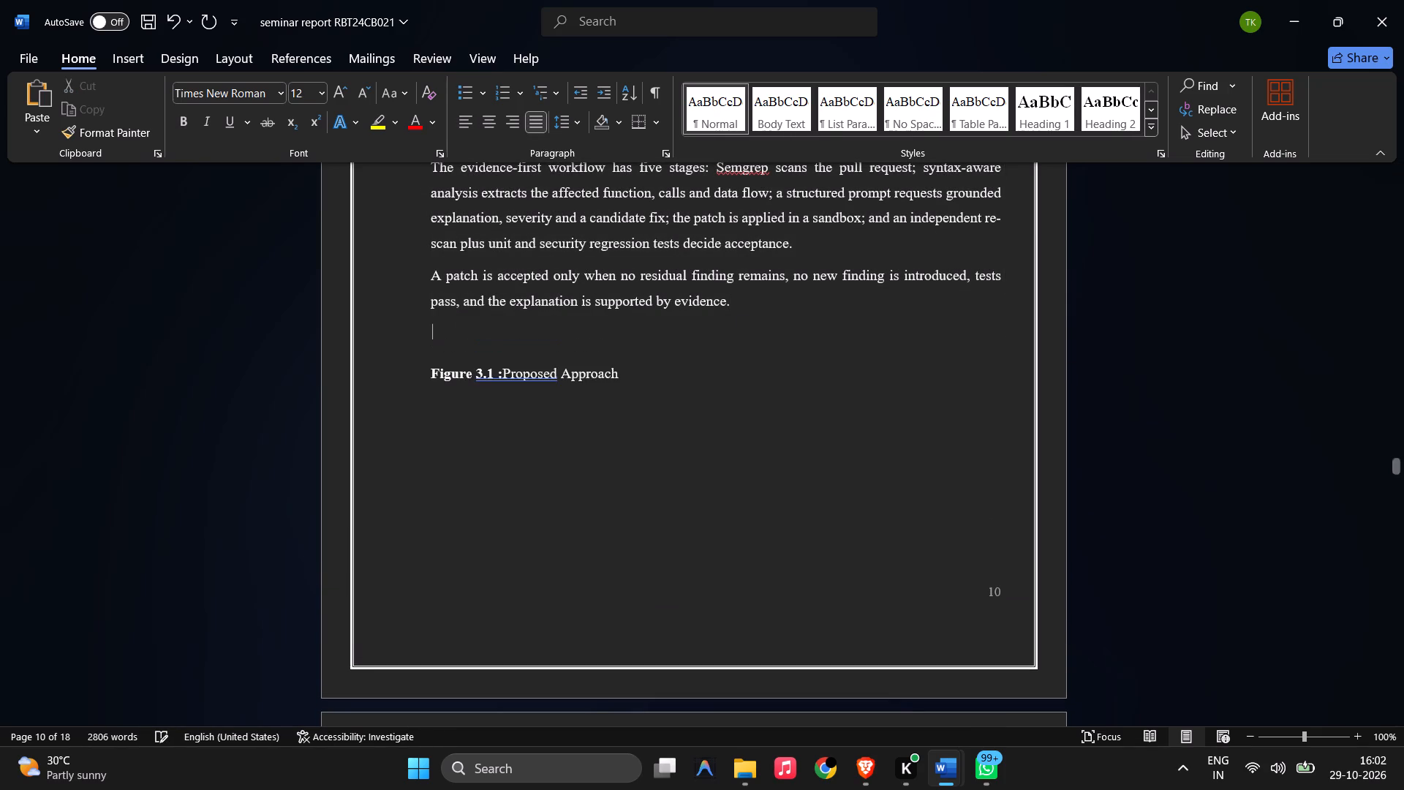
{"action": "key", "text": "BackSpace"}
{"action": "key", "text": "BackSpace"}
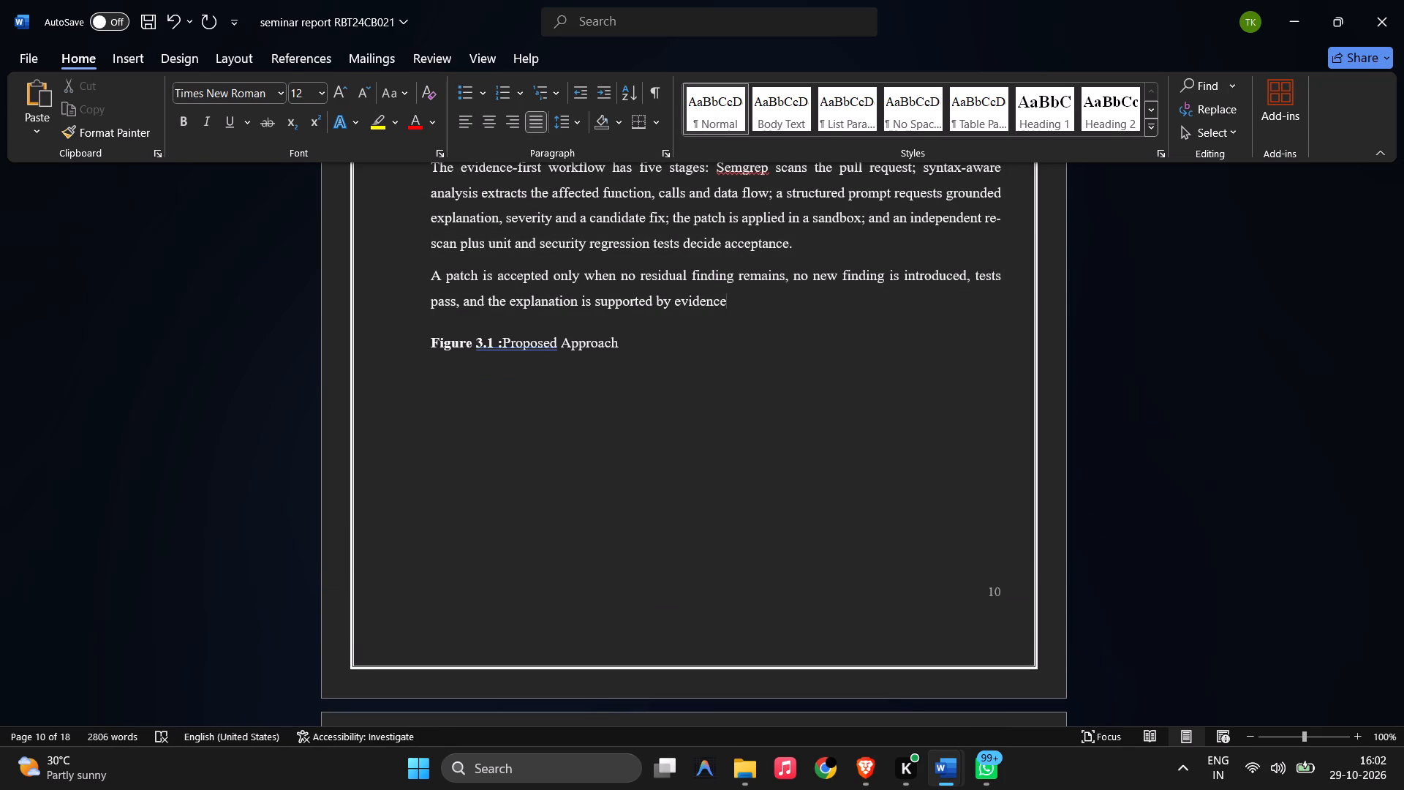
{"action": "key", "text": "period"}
Resize the "Proposed Risk-Aware Hybrid Code-Review Workflow" picture to be slightly wider and shorter.
{"action": "scroll", "coordinate": [744, 316], "scroll_direction": "down", "scroll_amount": 10}
{"action": "left_click", "coordinate": [734, 561]}
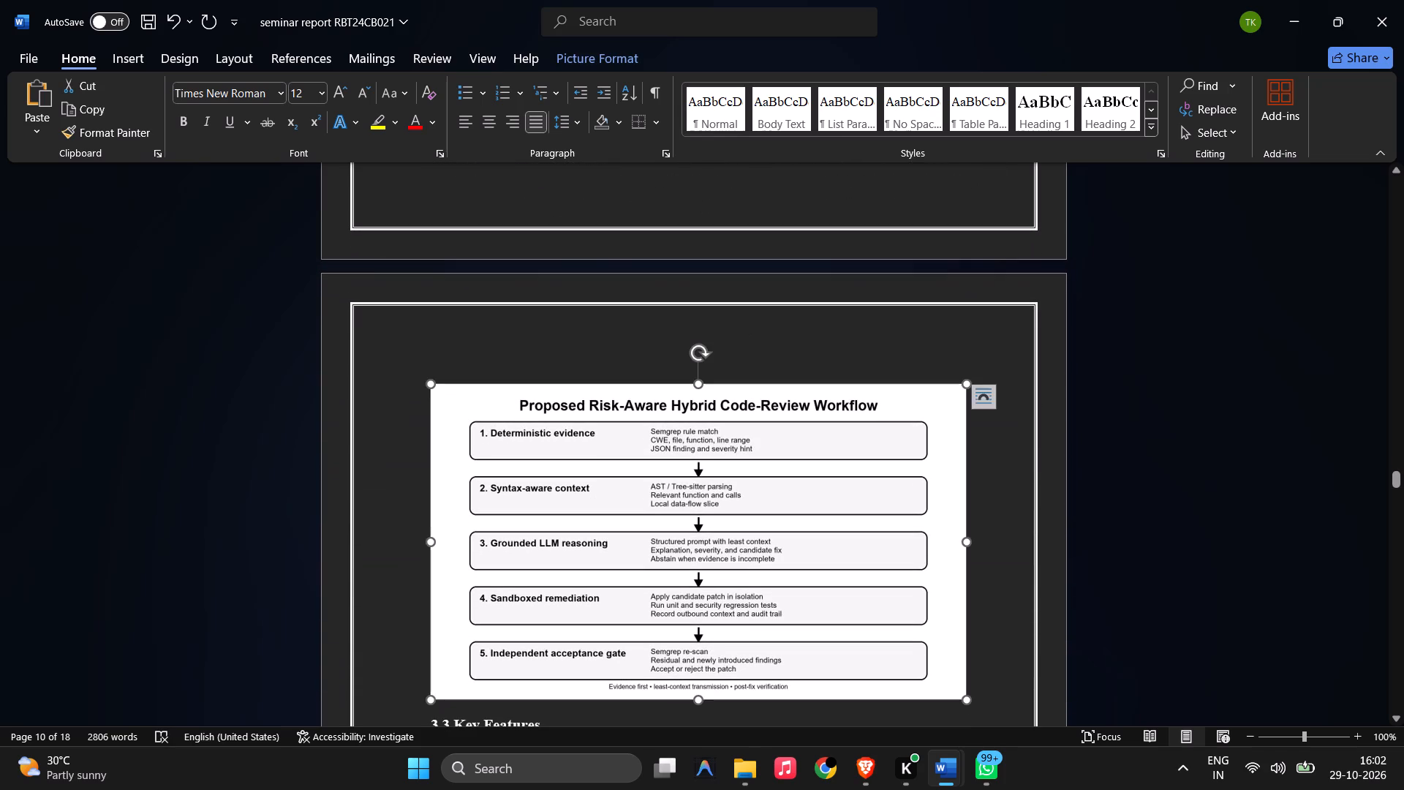
{"action": "left_click_drag", "start_coordinate": [723, 543], "coordinate": [738, 438]}
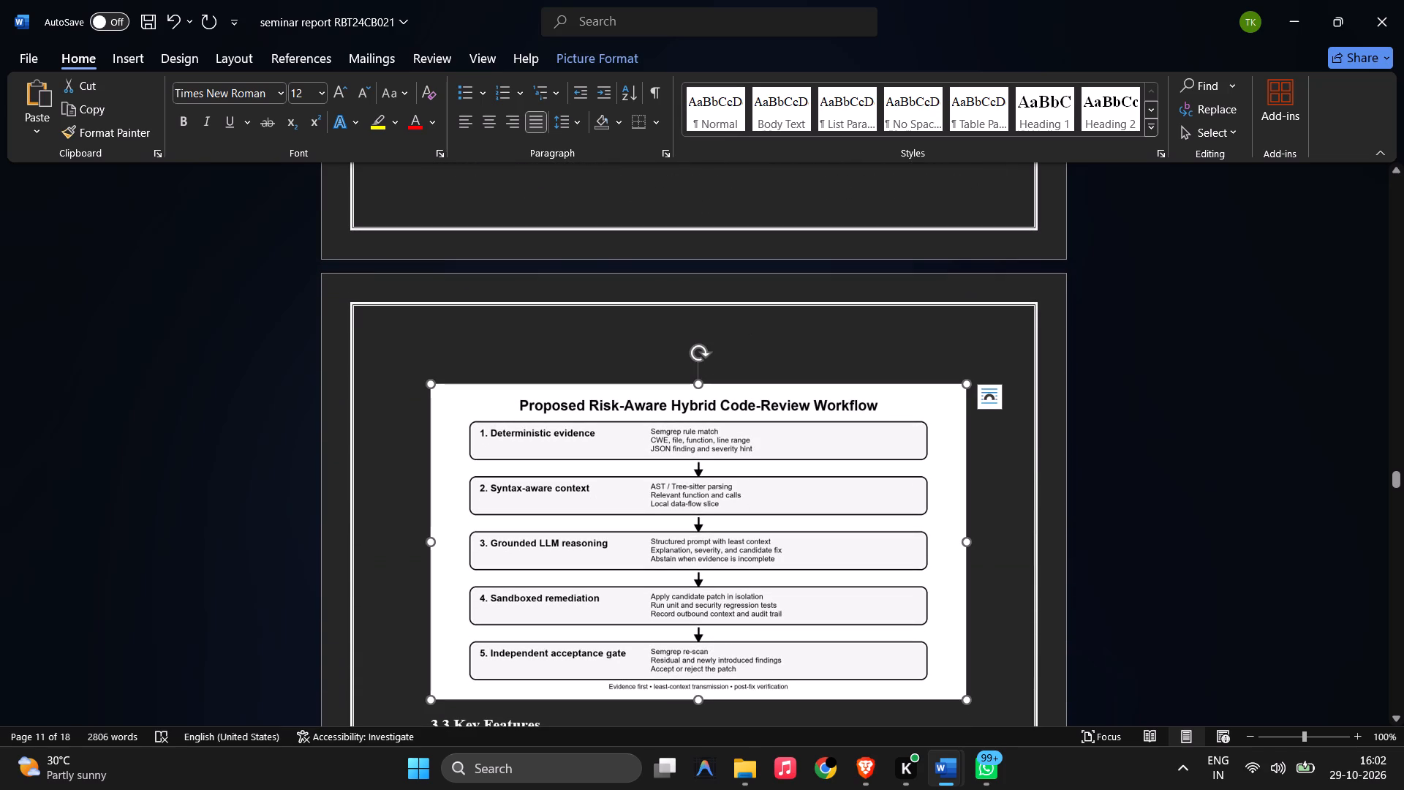
{"action": "left_click_drag", "start_coordinate": [967, 704], "coordinate": [837, 554]}
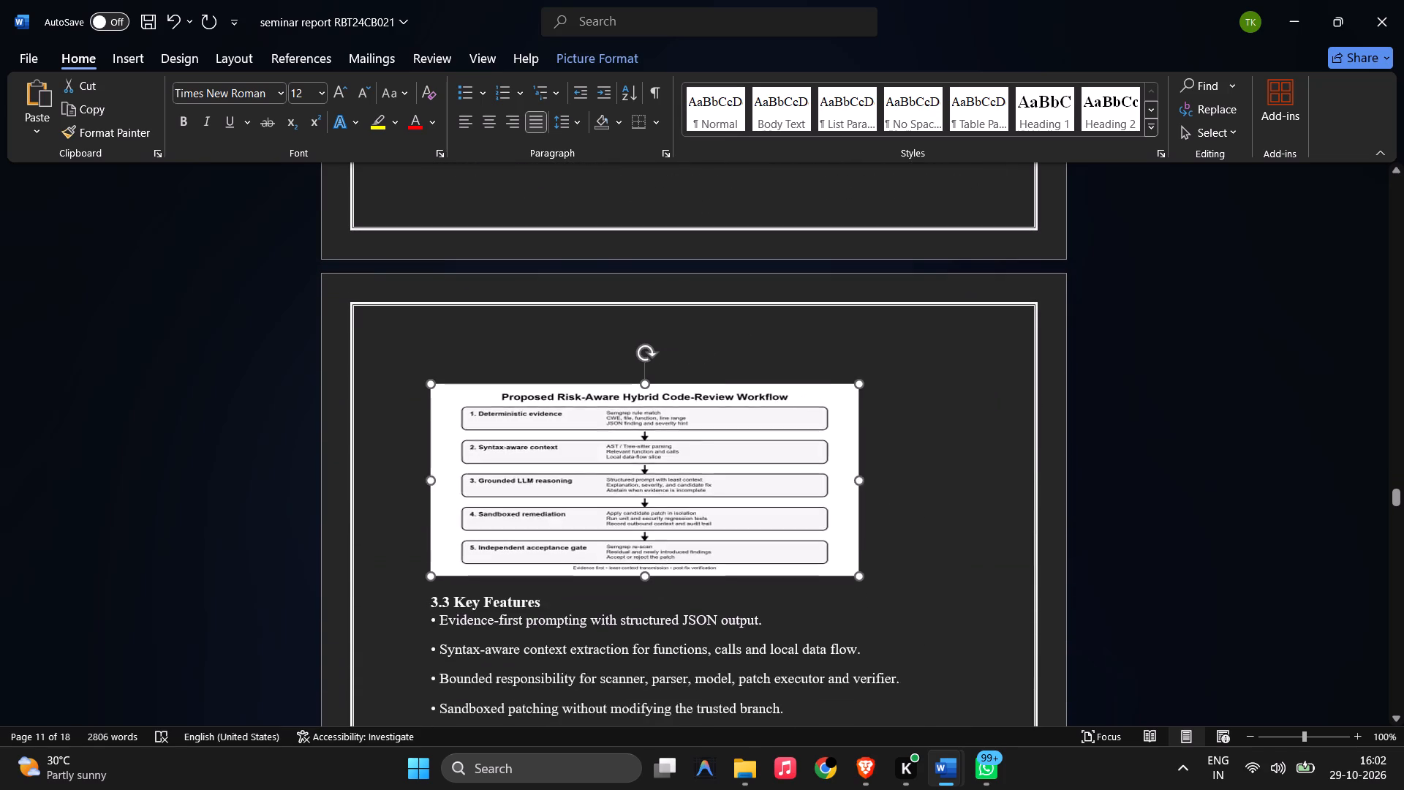
{"action": "left_click_drag", "start_coordinate": [837, 554], "coordinate": [961, 580]}
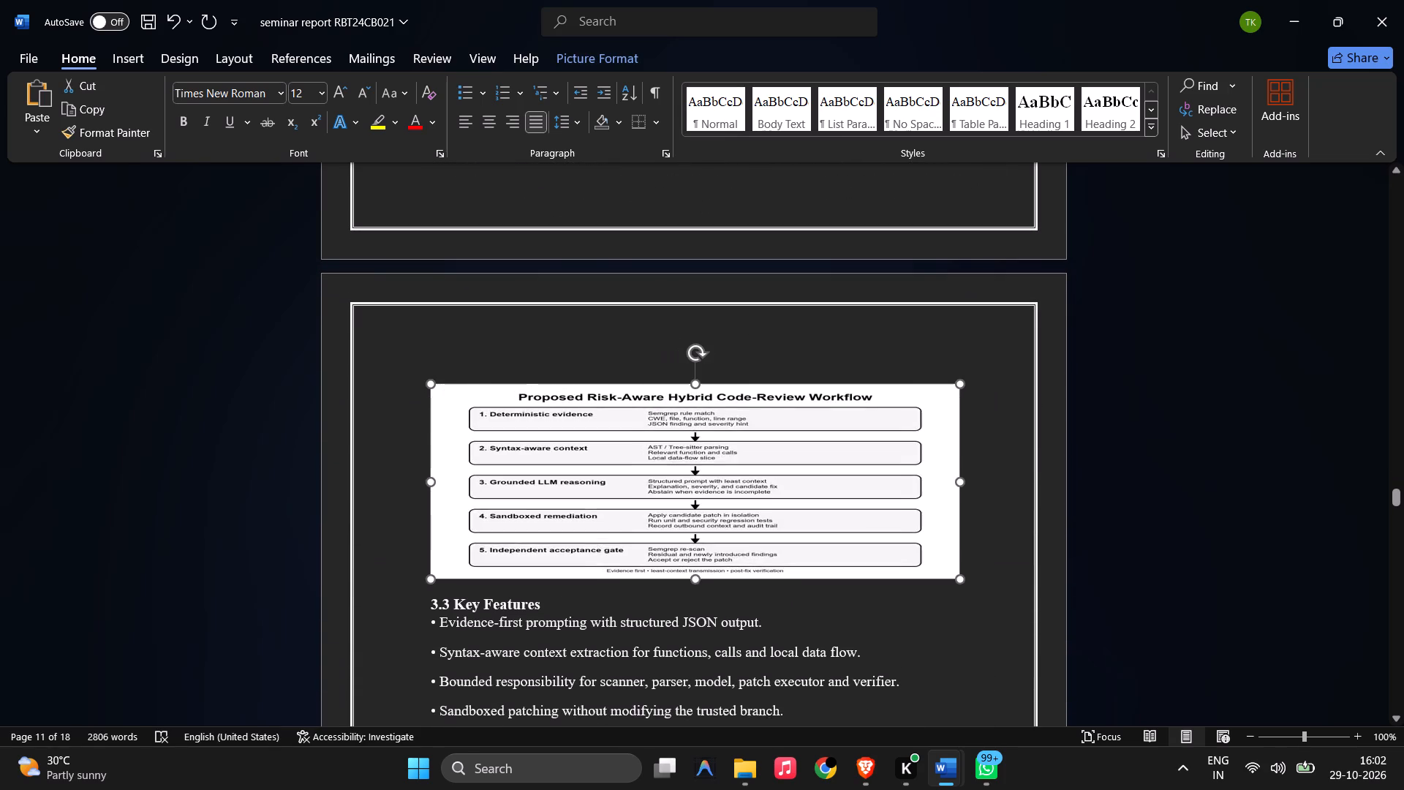
{"action": "left_click_drag", "start_coordinate": [961, 580], "coordinate": [989, 681]}
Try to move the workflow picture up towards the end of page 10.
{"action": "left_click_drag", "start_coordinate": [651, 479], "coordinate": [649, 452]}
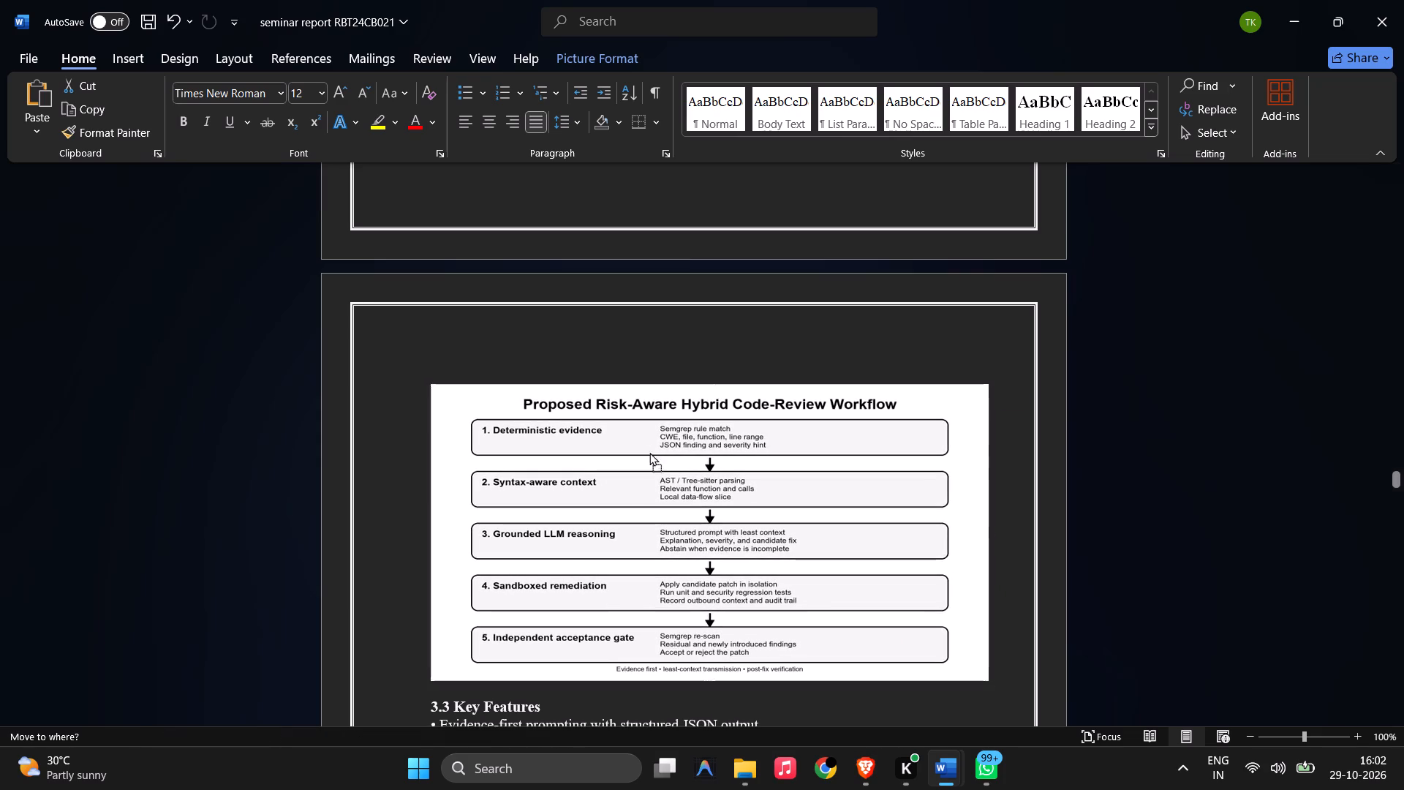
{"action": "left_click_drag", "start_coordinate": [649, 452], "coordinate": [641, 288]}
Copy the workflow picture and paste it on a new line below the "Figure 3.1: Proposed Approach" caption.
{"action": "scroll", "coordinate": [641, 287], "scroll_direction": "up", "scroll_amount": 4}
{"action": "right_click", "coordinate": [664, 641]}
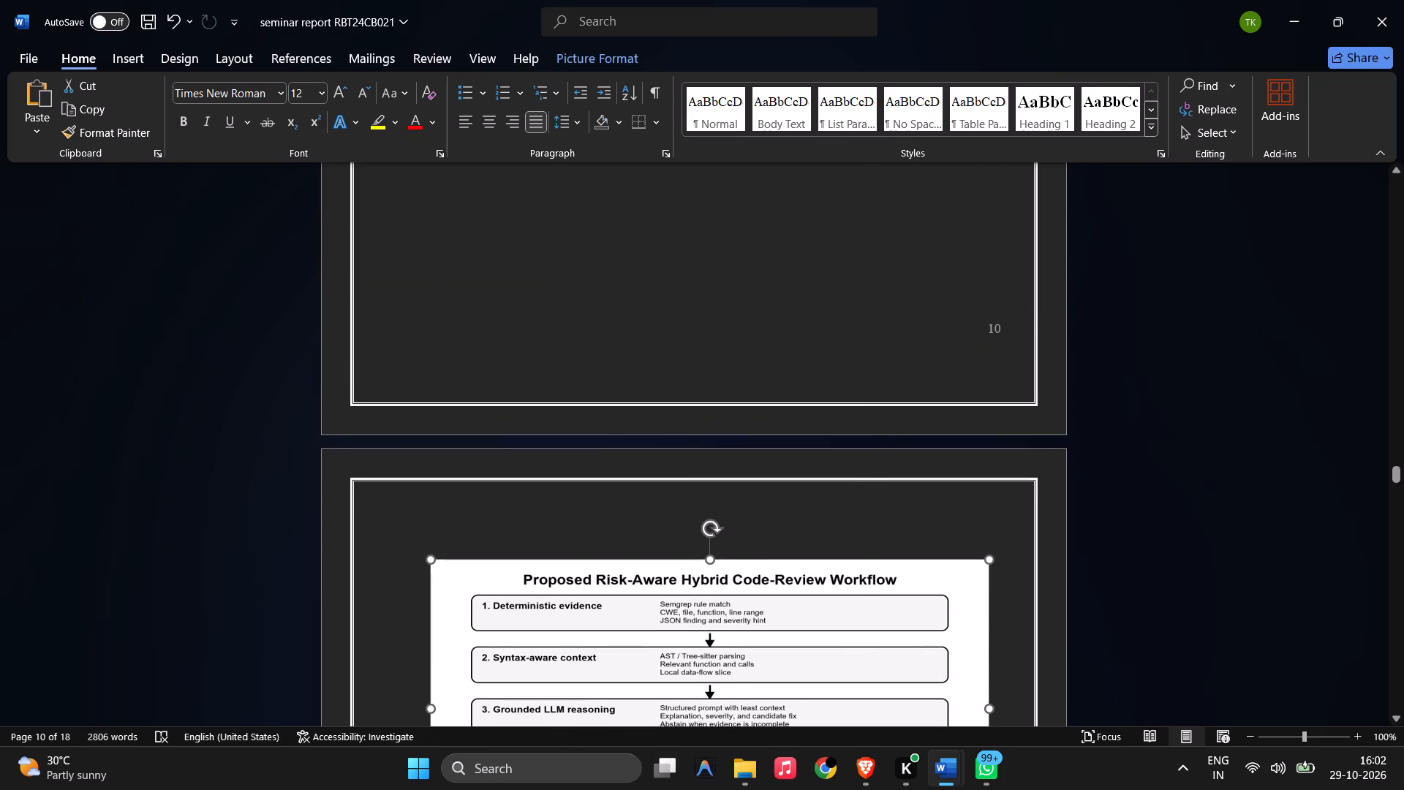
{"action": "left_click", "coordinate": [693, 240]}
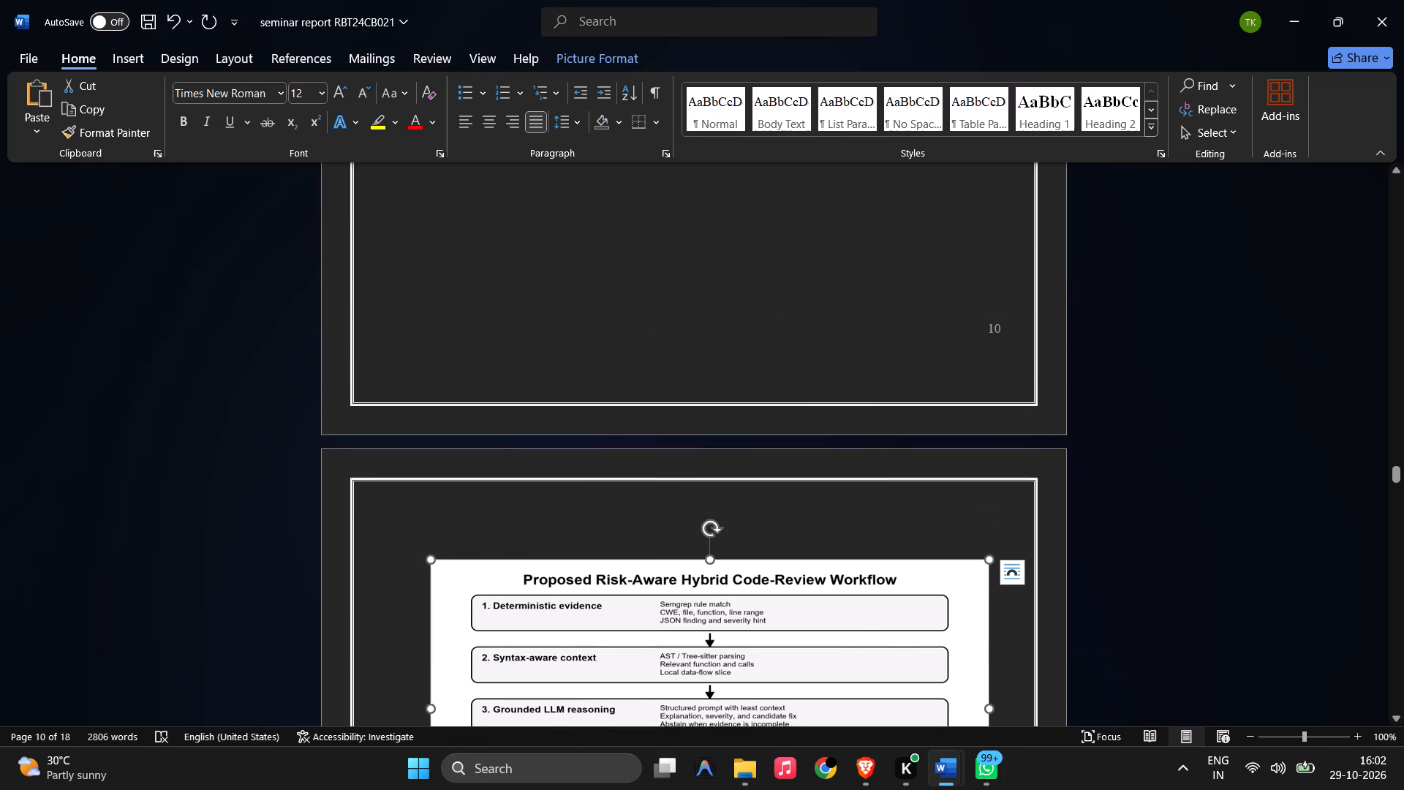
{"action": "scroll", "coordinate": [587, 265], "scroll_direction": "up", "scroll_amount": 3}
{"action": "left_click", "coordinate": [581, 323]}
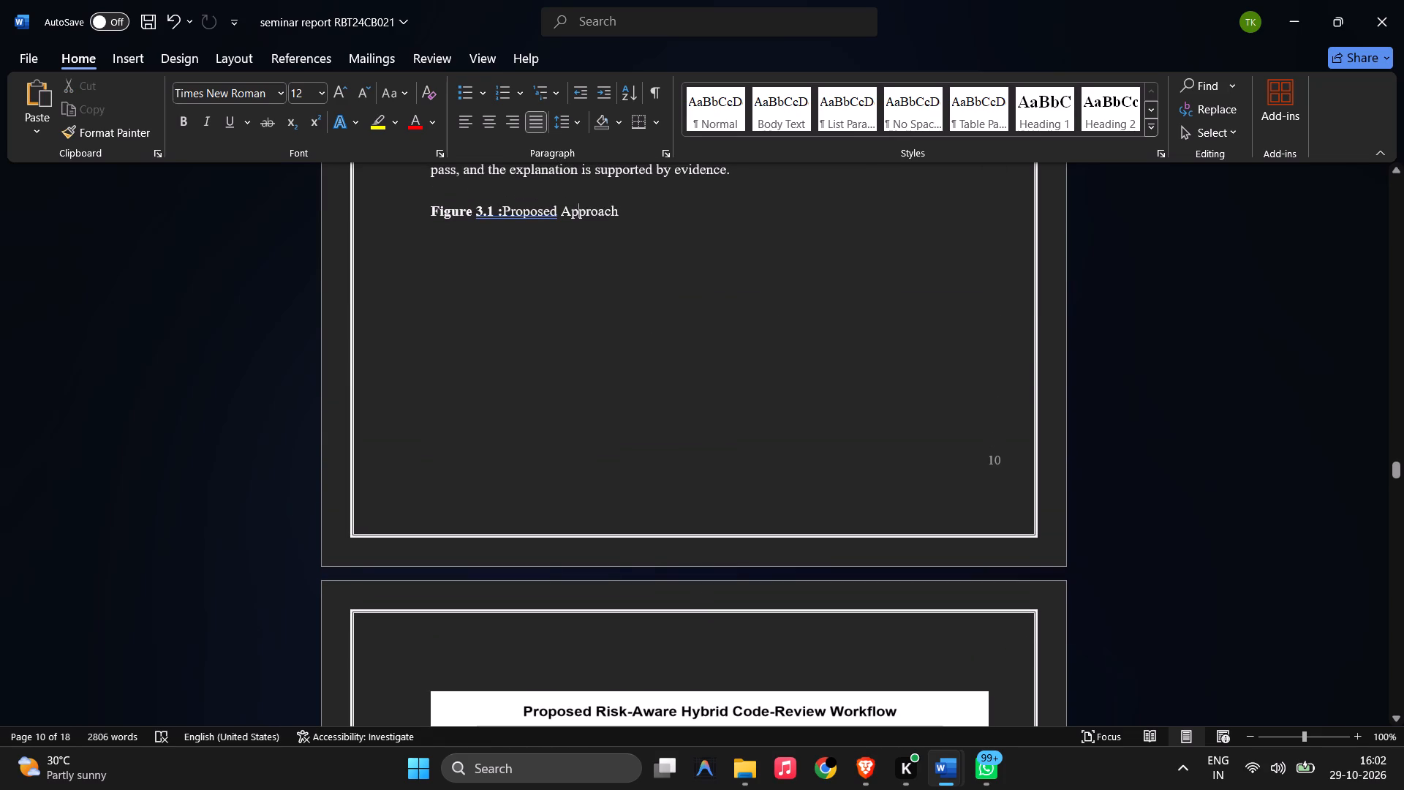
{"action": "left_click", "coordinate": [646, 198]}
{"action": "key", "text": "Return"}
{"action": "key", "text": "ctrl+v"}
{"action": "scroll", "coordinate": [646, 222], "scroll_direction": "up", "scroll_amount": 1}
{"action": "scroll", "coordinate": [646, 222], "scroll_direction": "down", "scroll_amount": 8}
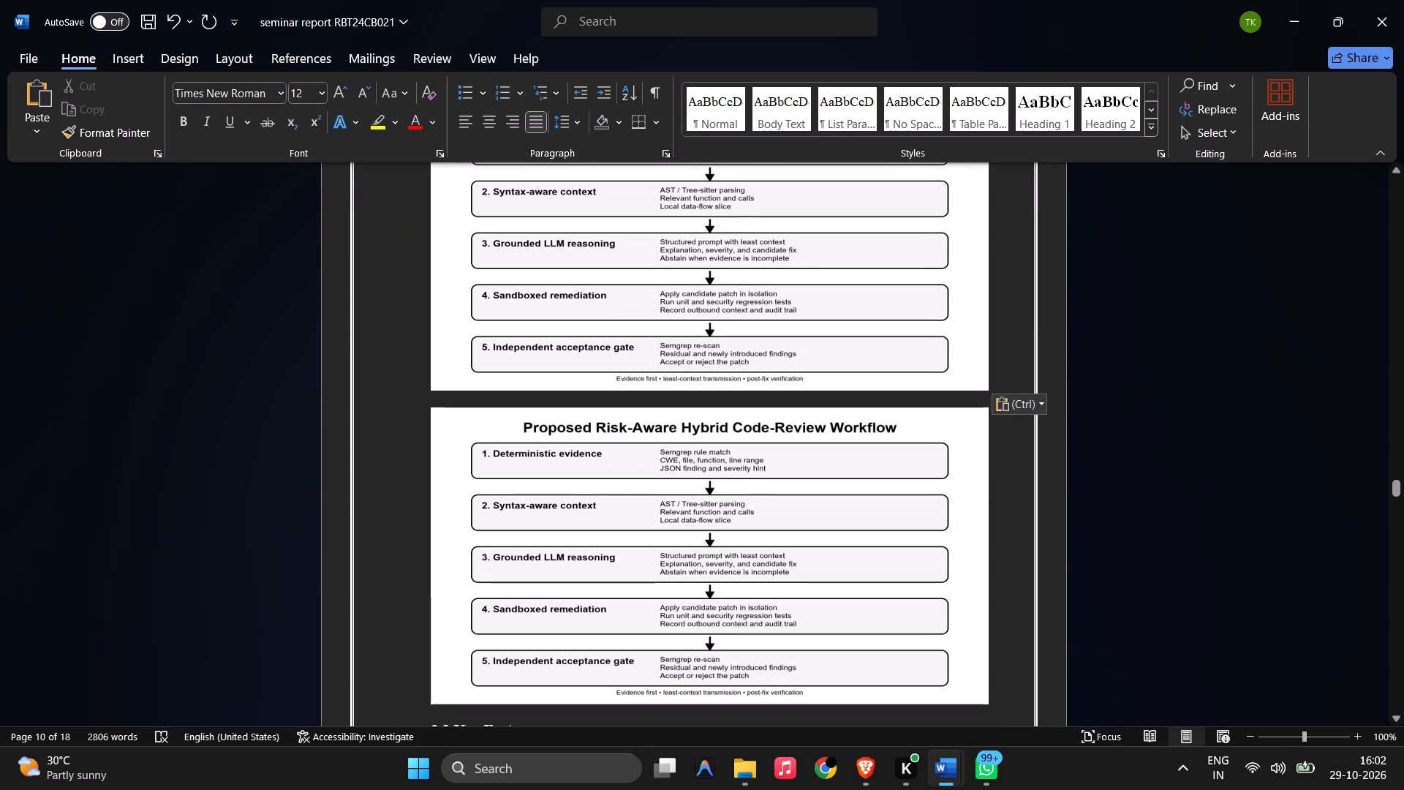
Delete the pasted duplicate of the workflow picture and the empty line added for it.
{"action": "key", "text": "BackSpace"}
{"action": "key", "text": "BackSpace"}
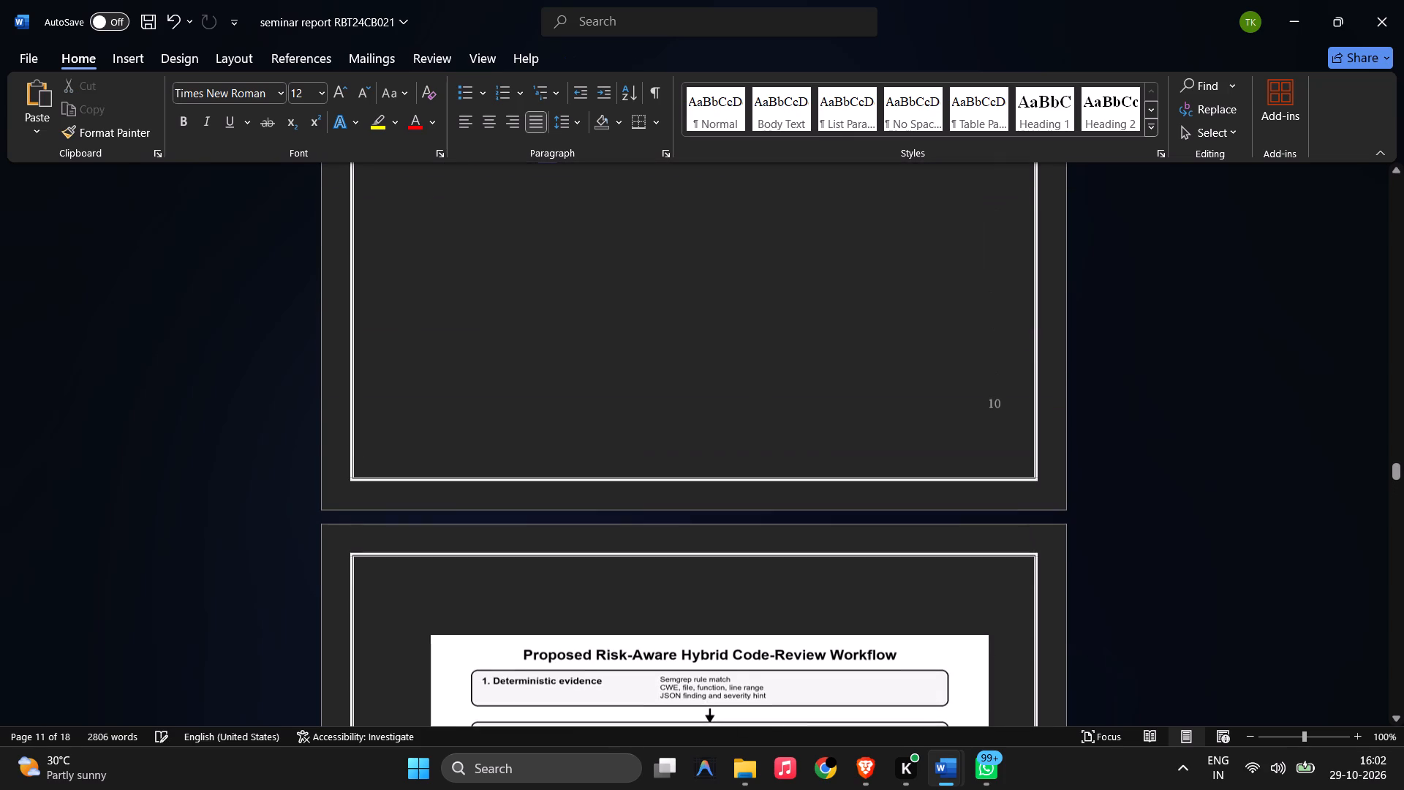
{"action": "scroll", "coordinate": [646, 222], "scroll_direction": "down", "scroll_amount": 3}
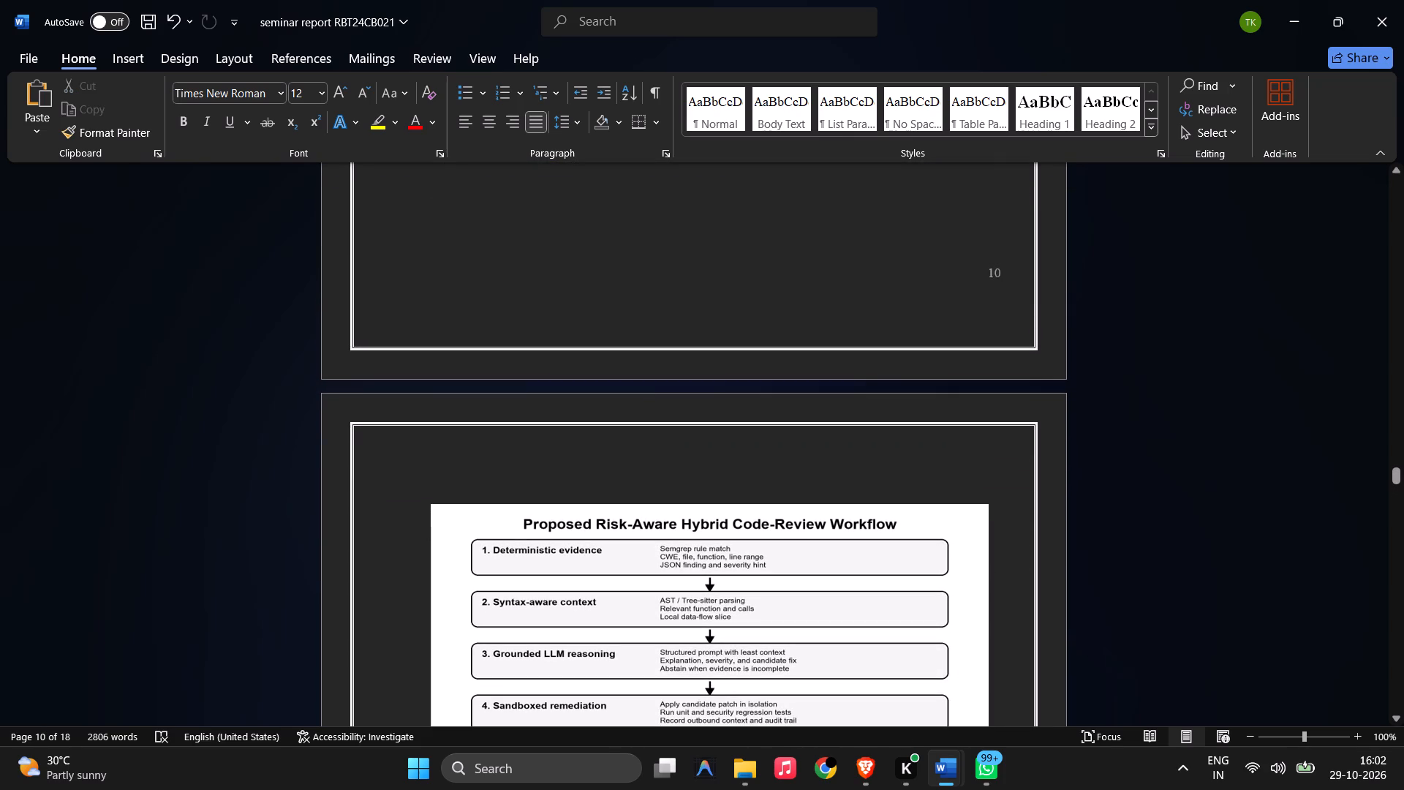
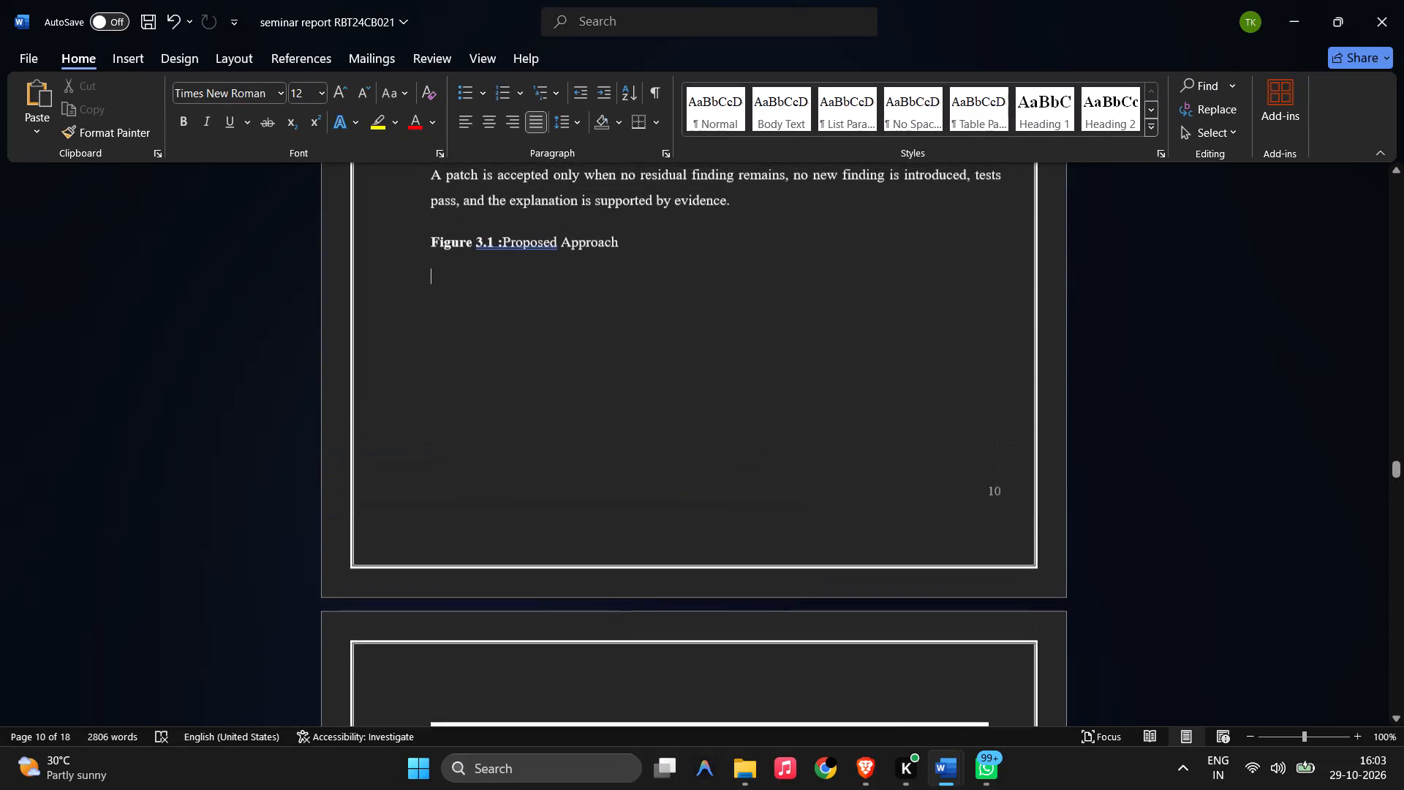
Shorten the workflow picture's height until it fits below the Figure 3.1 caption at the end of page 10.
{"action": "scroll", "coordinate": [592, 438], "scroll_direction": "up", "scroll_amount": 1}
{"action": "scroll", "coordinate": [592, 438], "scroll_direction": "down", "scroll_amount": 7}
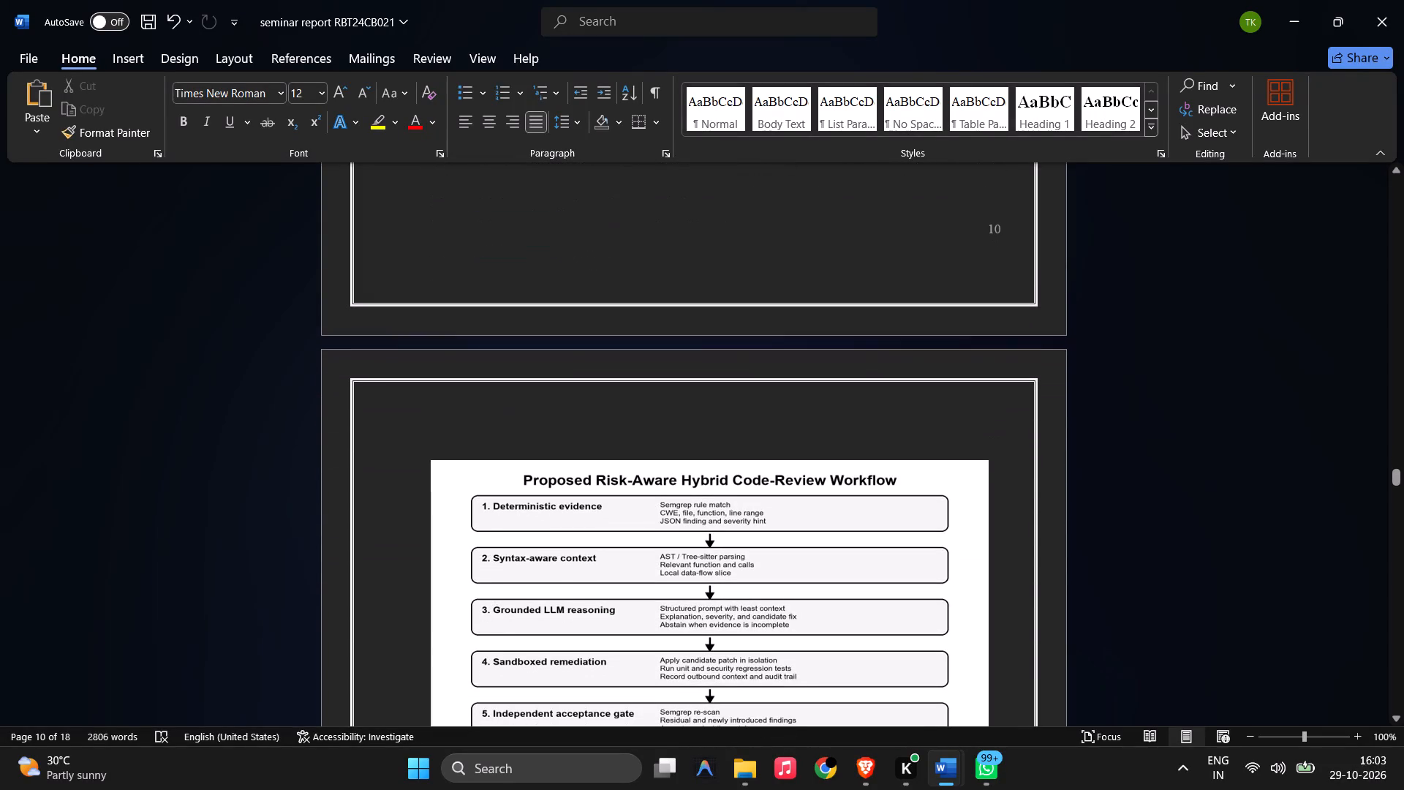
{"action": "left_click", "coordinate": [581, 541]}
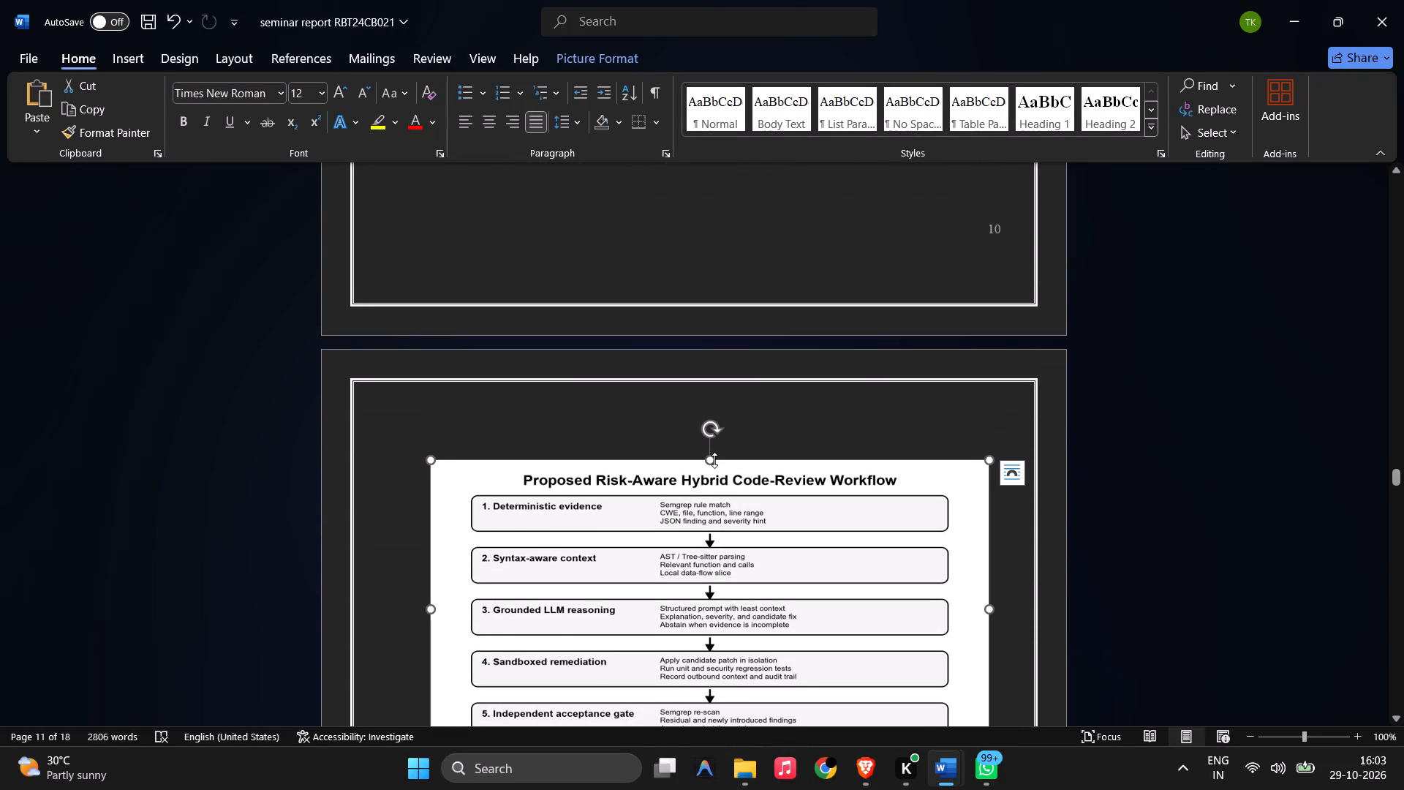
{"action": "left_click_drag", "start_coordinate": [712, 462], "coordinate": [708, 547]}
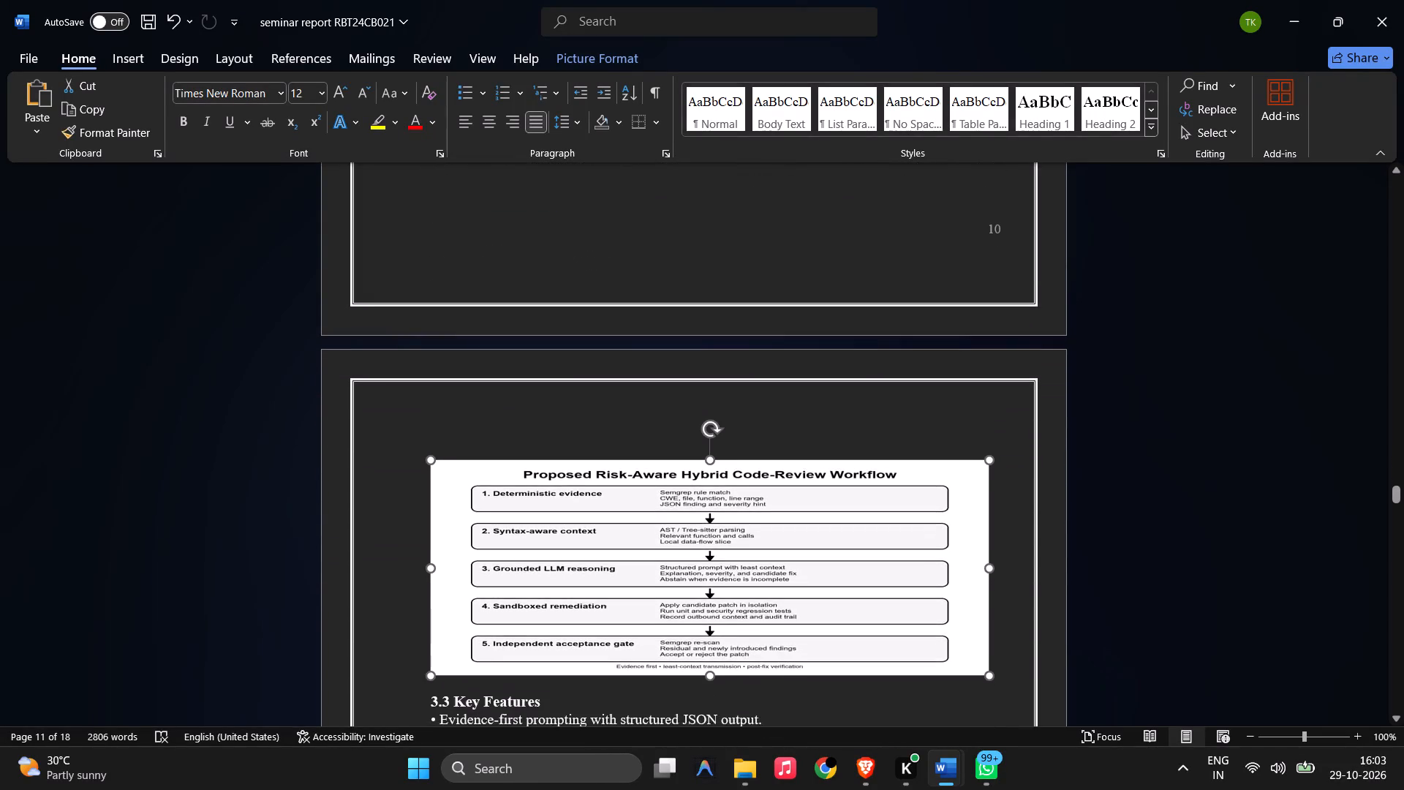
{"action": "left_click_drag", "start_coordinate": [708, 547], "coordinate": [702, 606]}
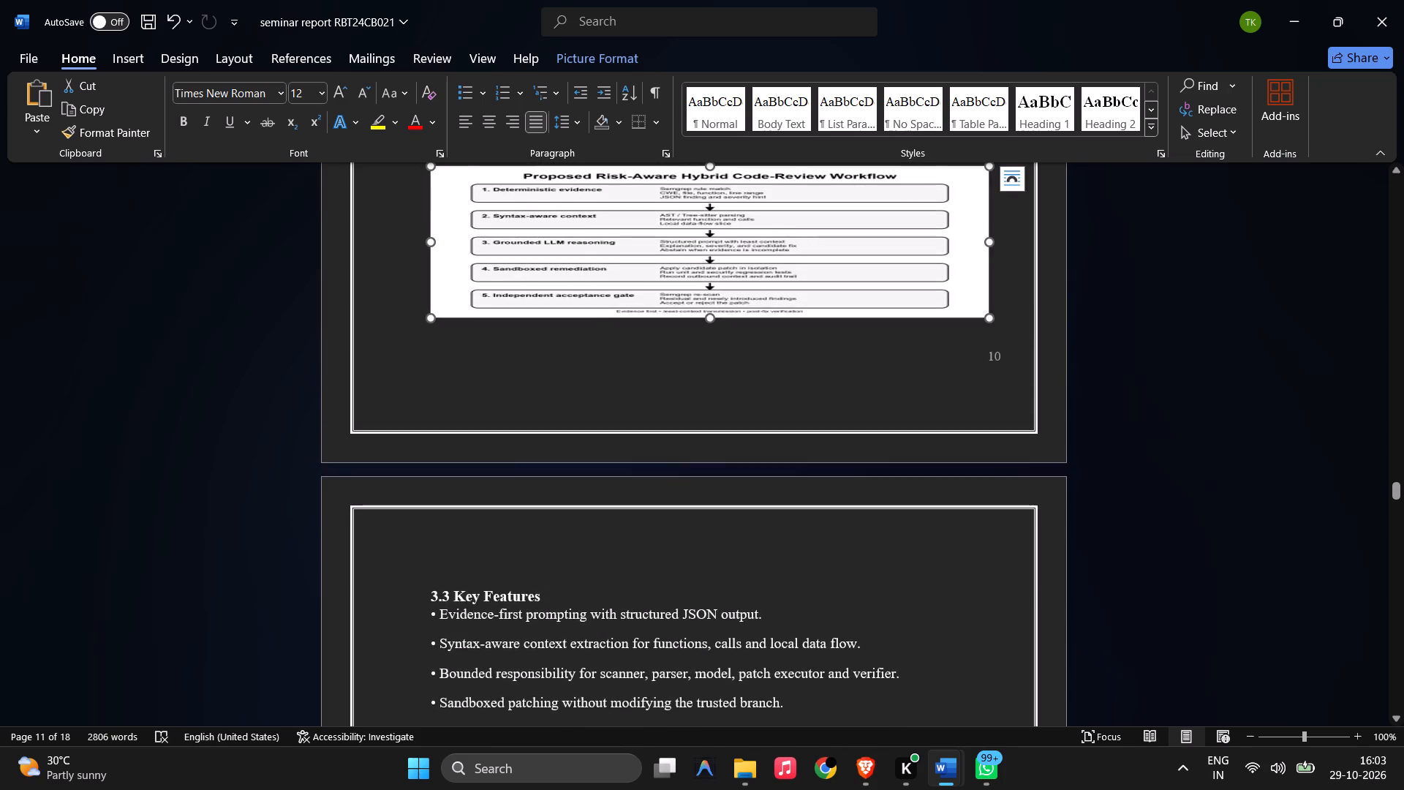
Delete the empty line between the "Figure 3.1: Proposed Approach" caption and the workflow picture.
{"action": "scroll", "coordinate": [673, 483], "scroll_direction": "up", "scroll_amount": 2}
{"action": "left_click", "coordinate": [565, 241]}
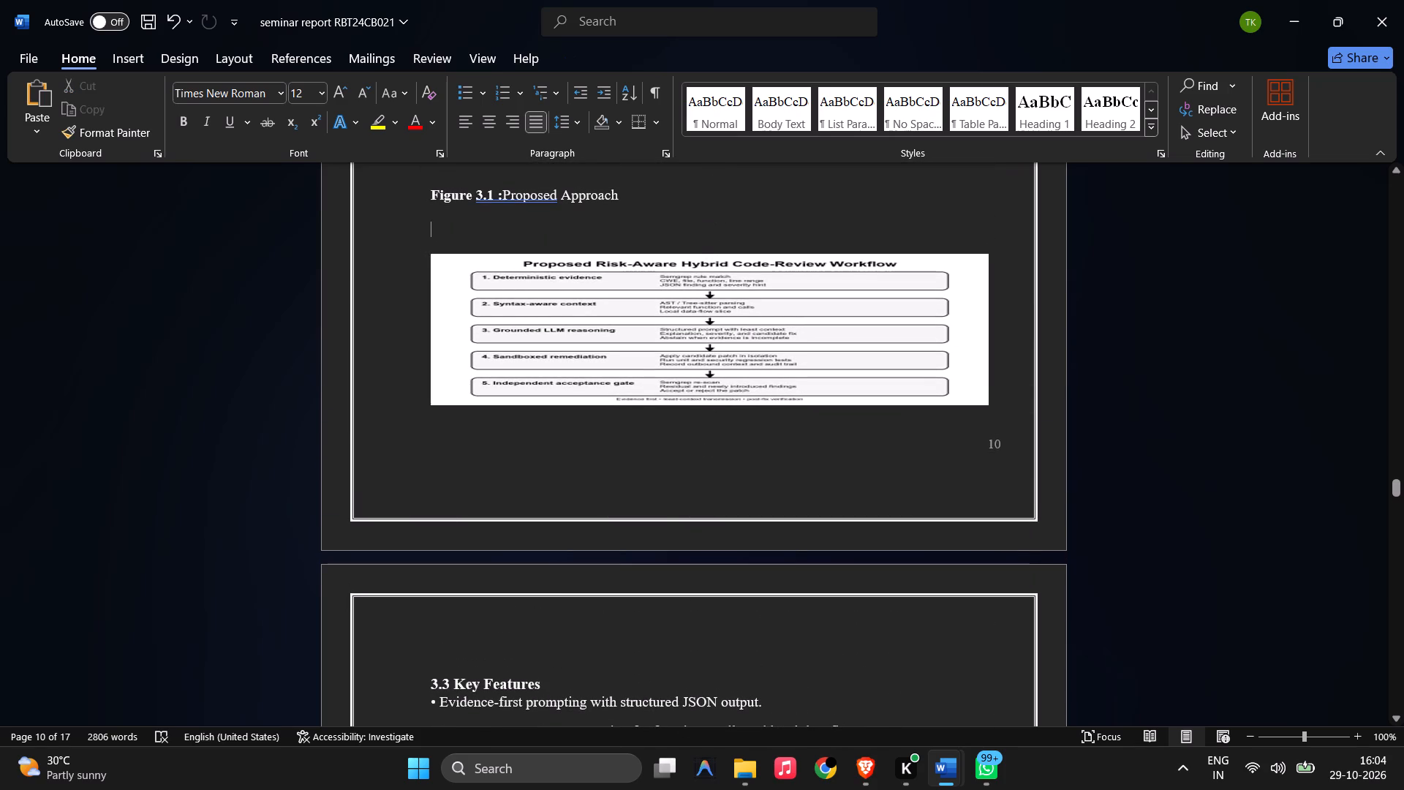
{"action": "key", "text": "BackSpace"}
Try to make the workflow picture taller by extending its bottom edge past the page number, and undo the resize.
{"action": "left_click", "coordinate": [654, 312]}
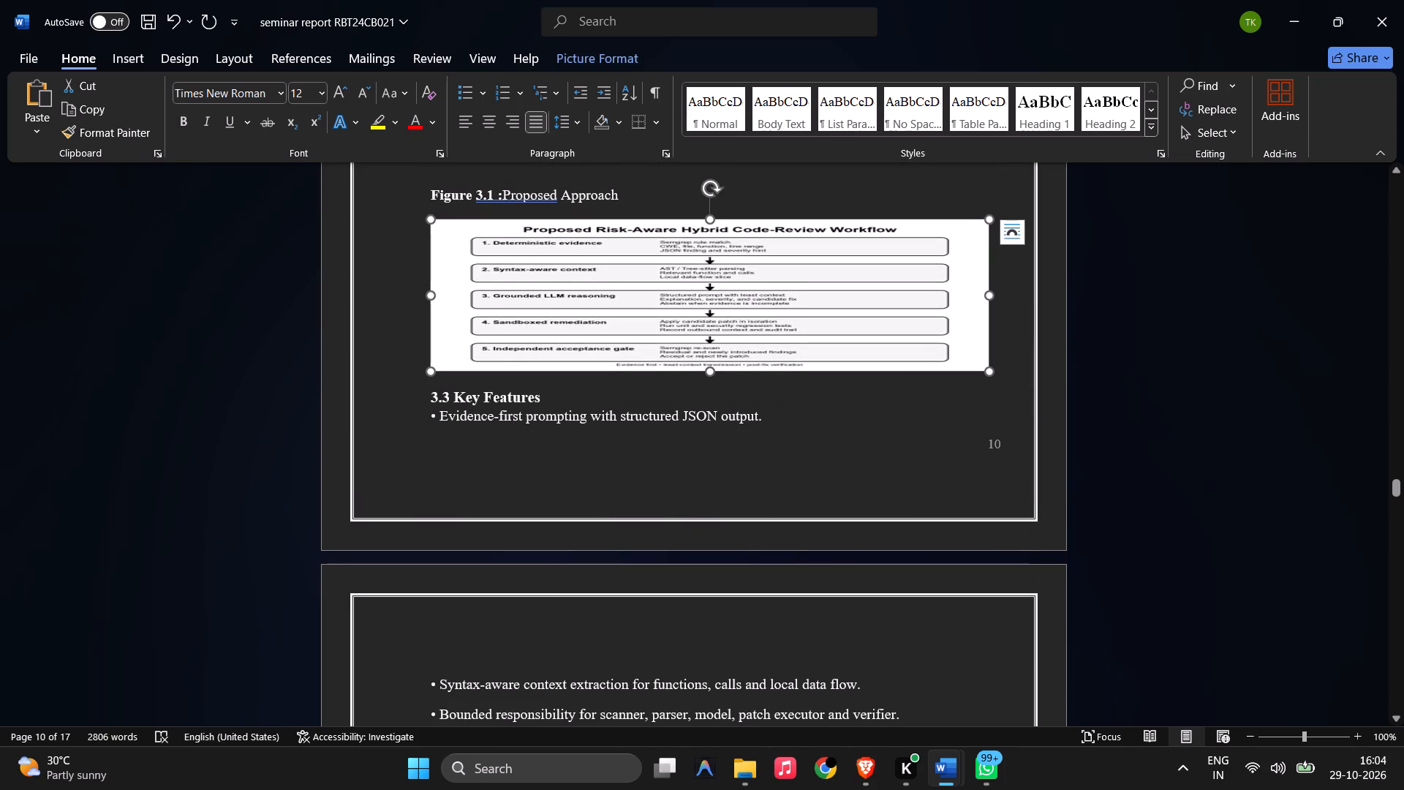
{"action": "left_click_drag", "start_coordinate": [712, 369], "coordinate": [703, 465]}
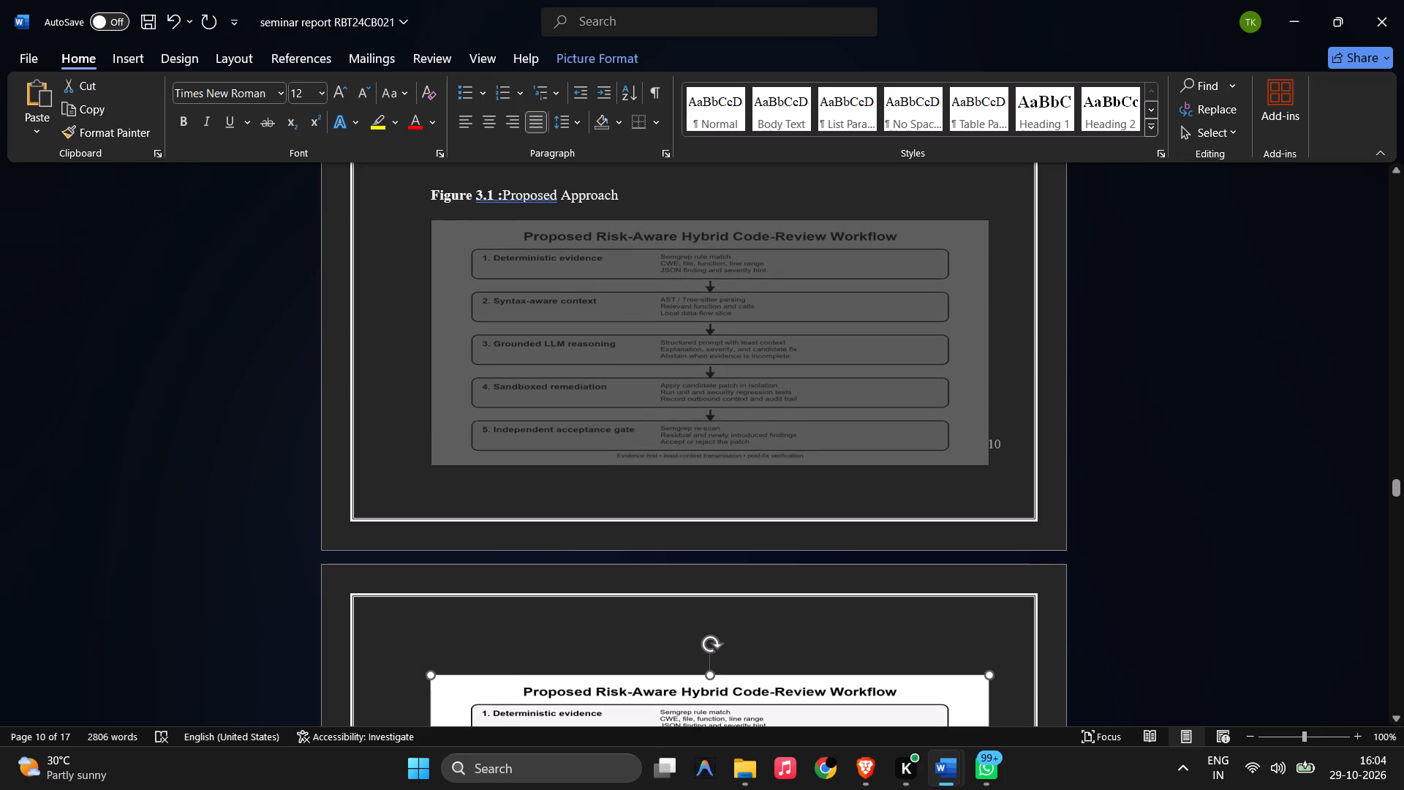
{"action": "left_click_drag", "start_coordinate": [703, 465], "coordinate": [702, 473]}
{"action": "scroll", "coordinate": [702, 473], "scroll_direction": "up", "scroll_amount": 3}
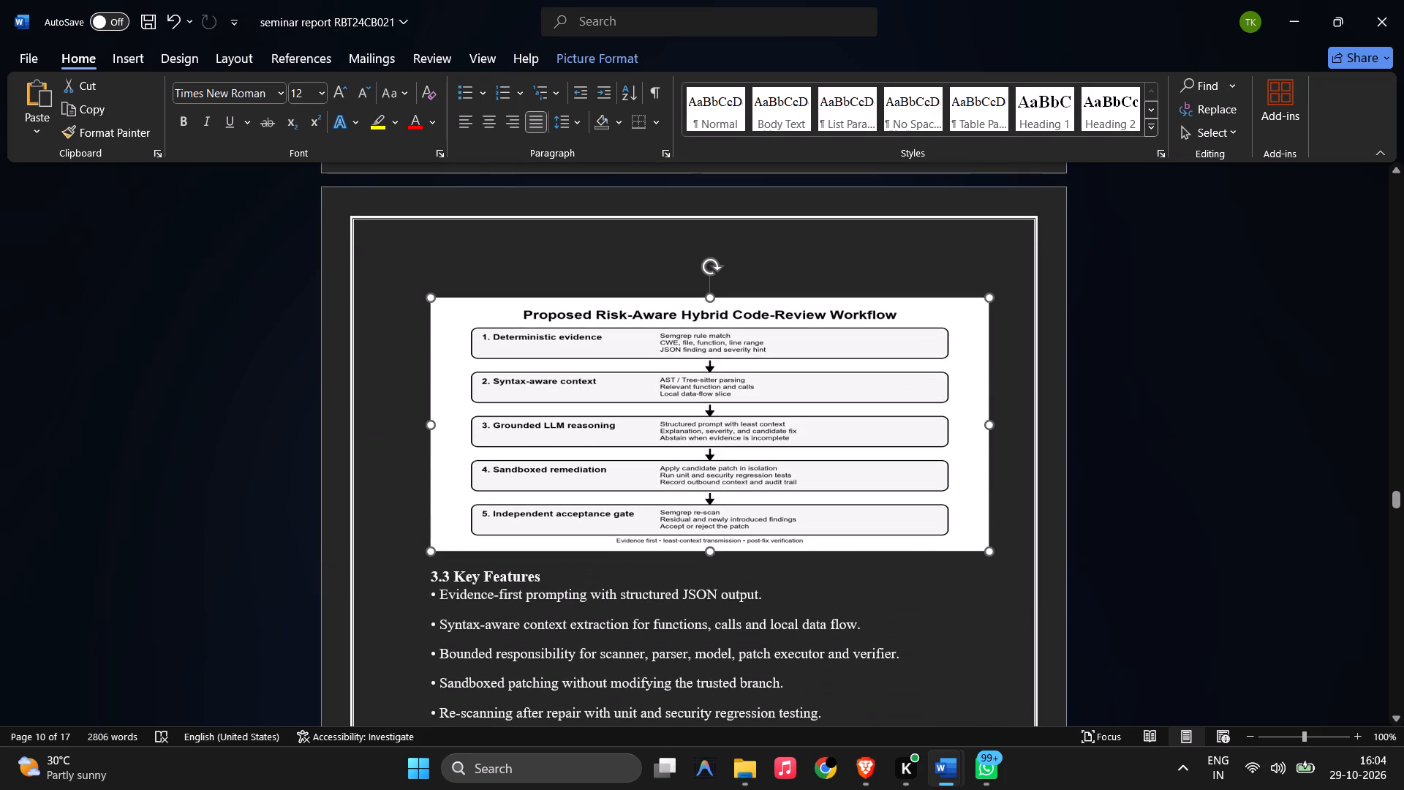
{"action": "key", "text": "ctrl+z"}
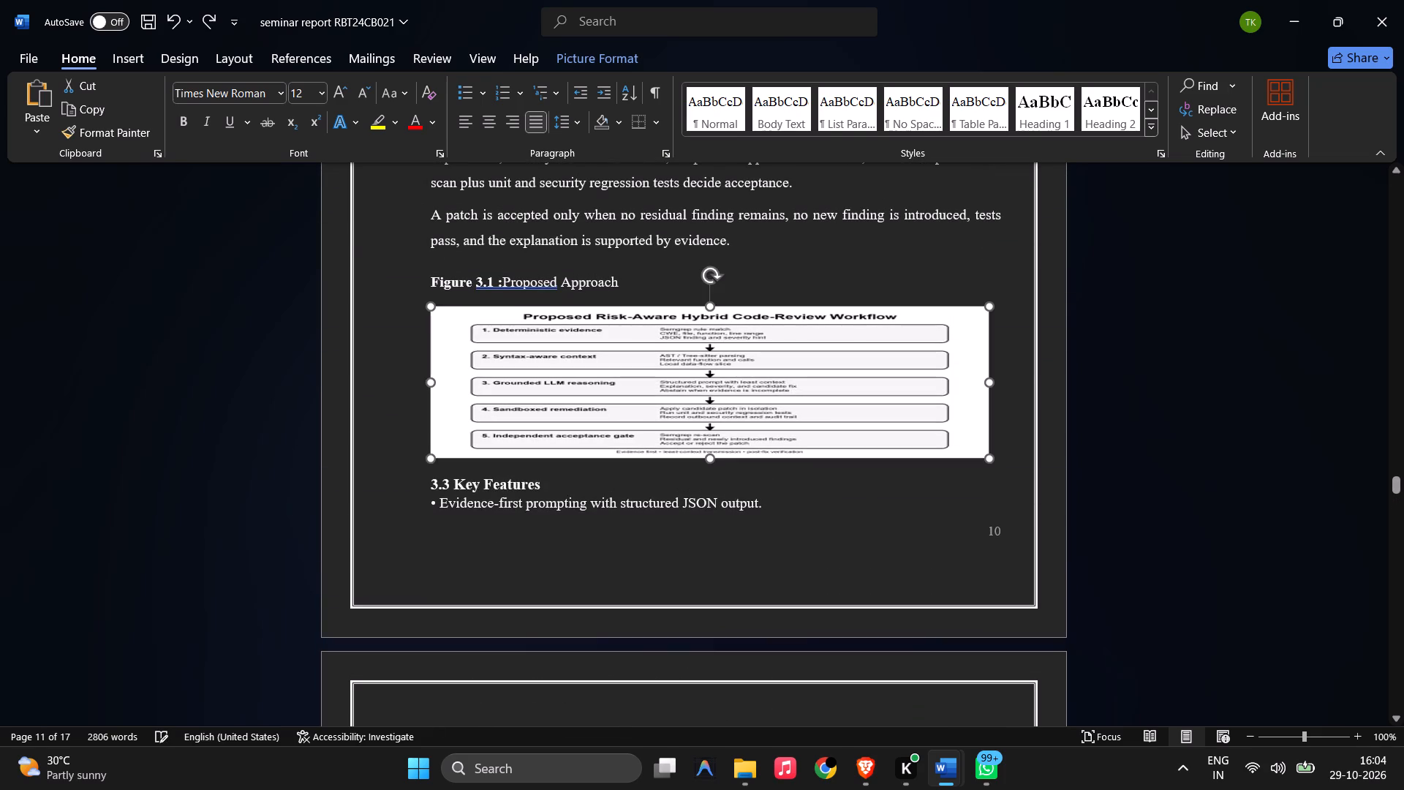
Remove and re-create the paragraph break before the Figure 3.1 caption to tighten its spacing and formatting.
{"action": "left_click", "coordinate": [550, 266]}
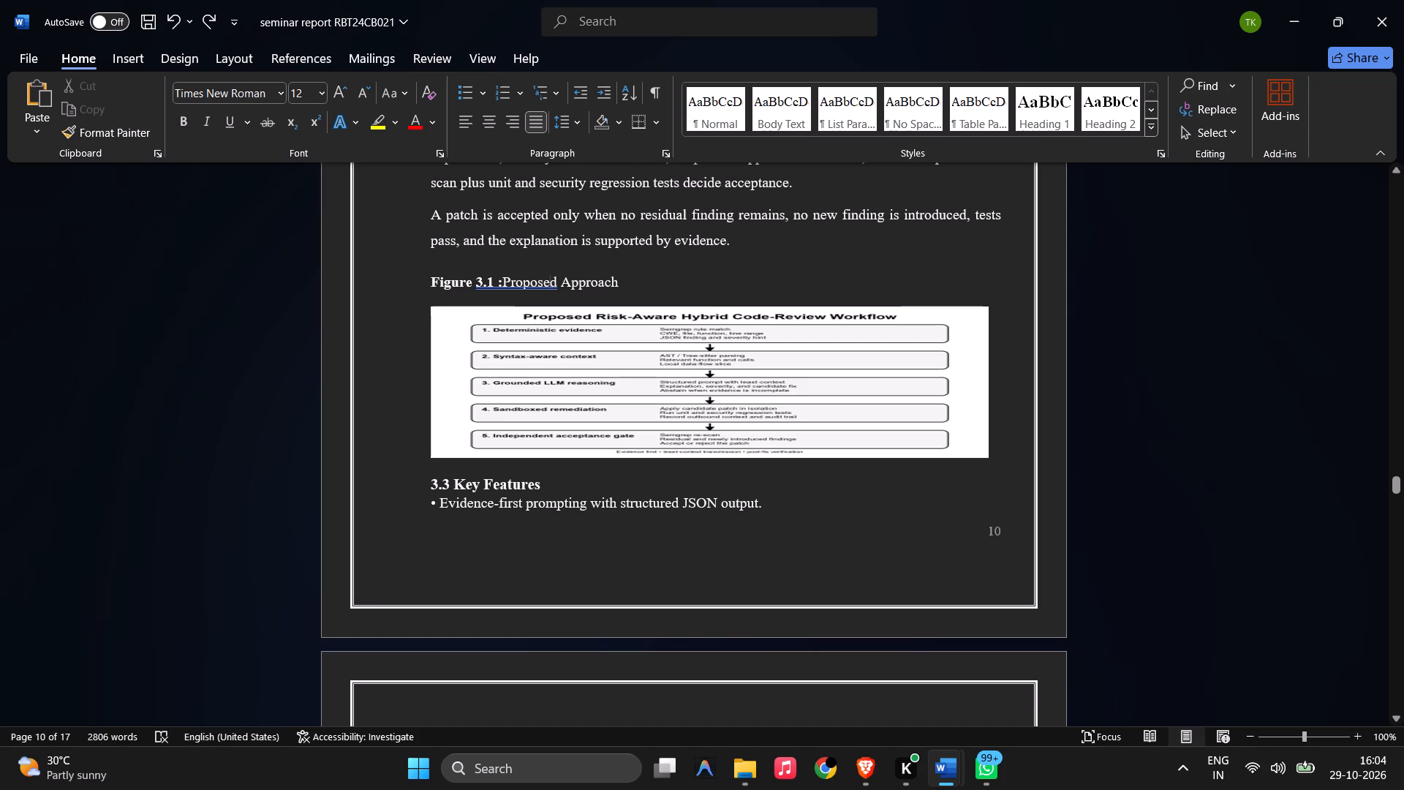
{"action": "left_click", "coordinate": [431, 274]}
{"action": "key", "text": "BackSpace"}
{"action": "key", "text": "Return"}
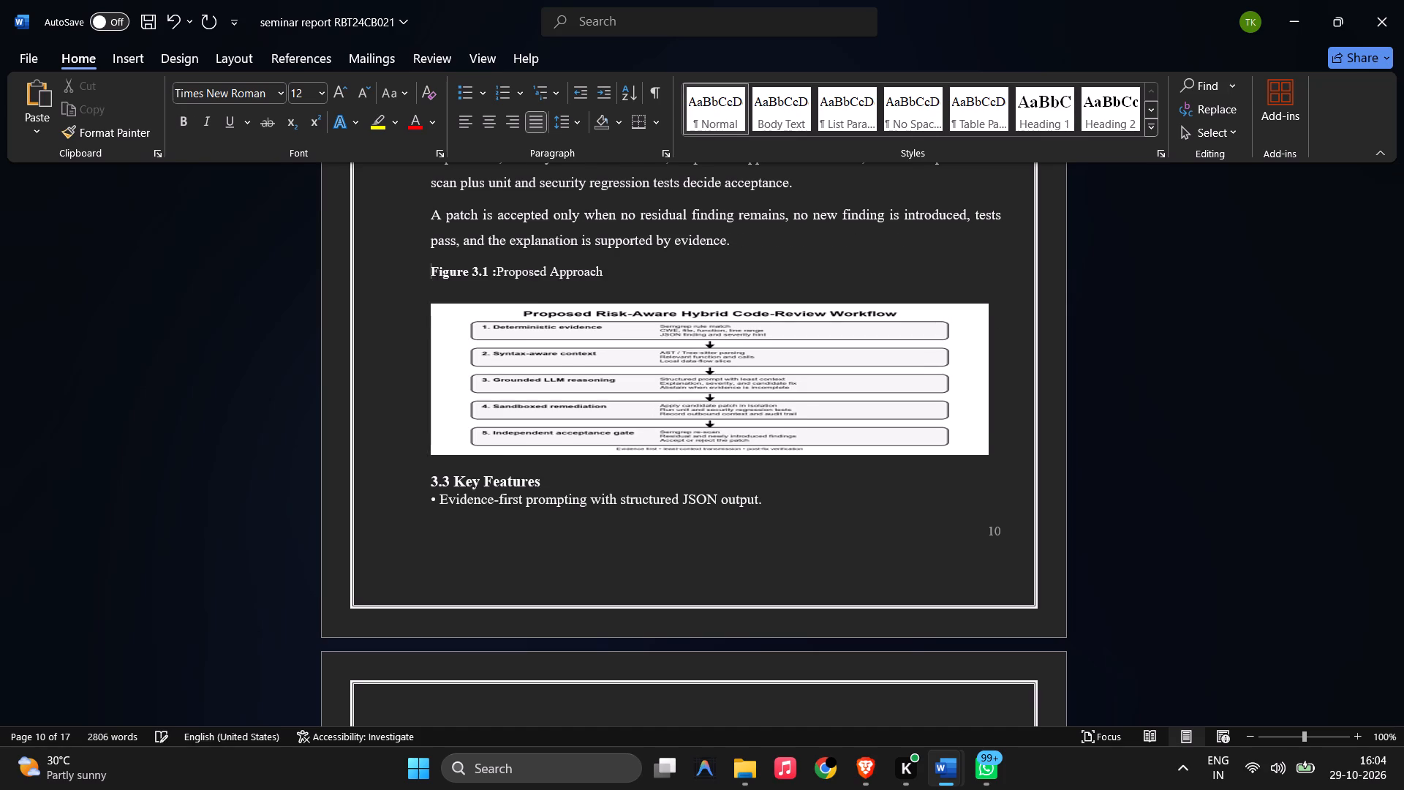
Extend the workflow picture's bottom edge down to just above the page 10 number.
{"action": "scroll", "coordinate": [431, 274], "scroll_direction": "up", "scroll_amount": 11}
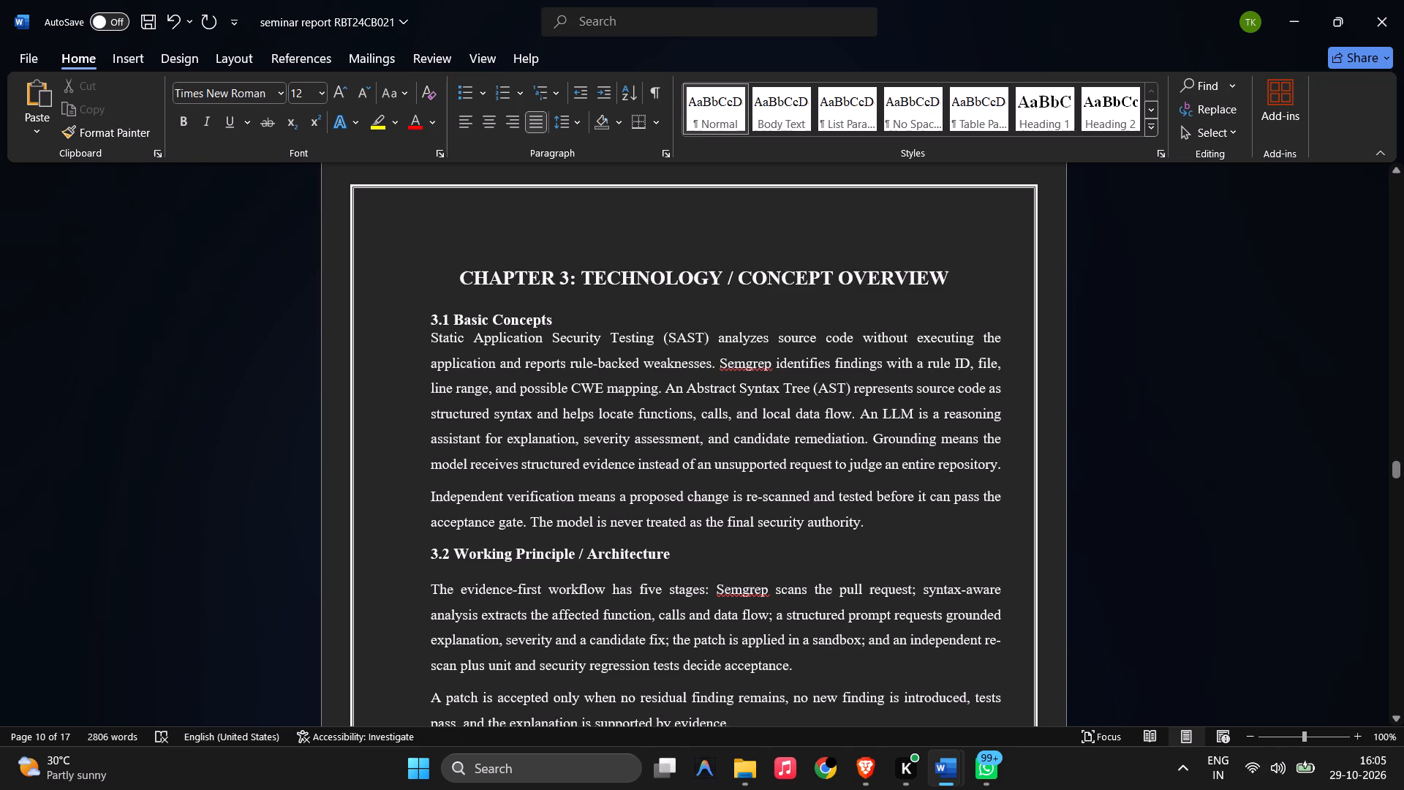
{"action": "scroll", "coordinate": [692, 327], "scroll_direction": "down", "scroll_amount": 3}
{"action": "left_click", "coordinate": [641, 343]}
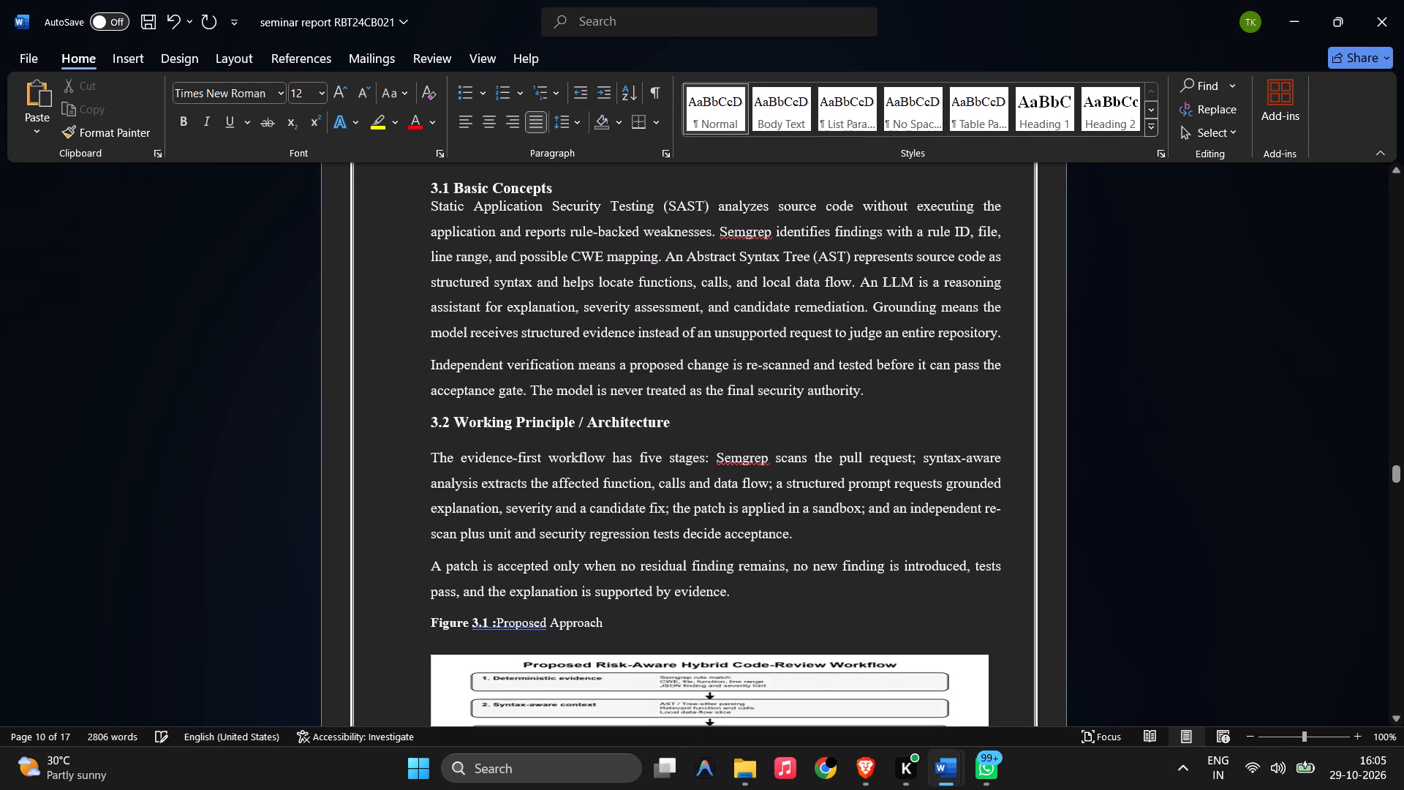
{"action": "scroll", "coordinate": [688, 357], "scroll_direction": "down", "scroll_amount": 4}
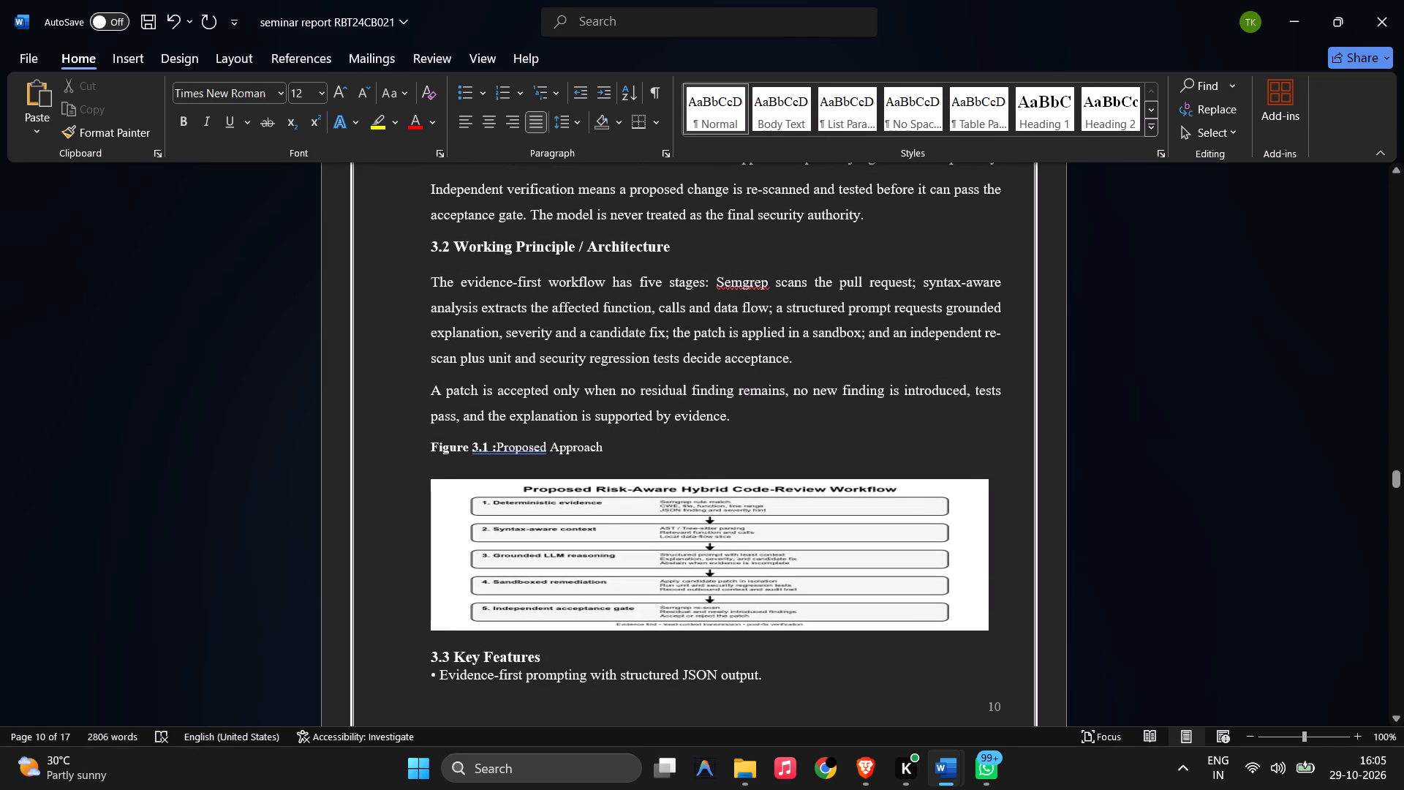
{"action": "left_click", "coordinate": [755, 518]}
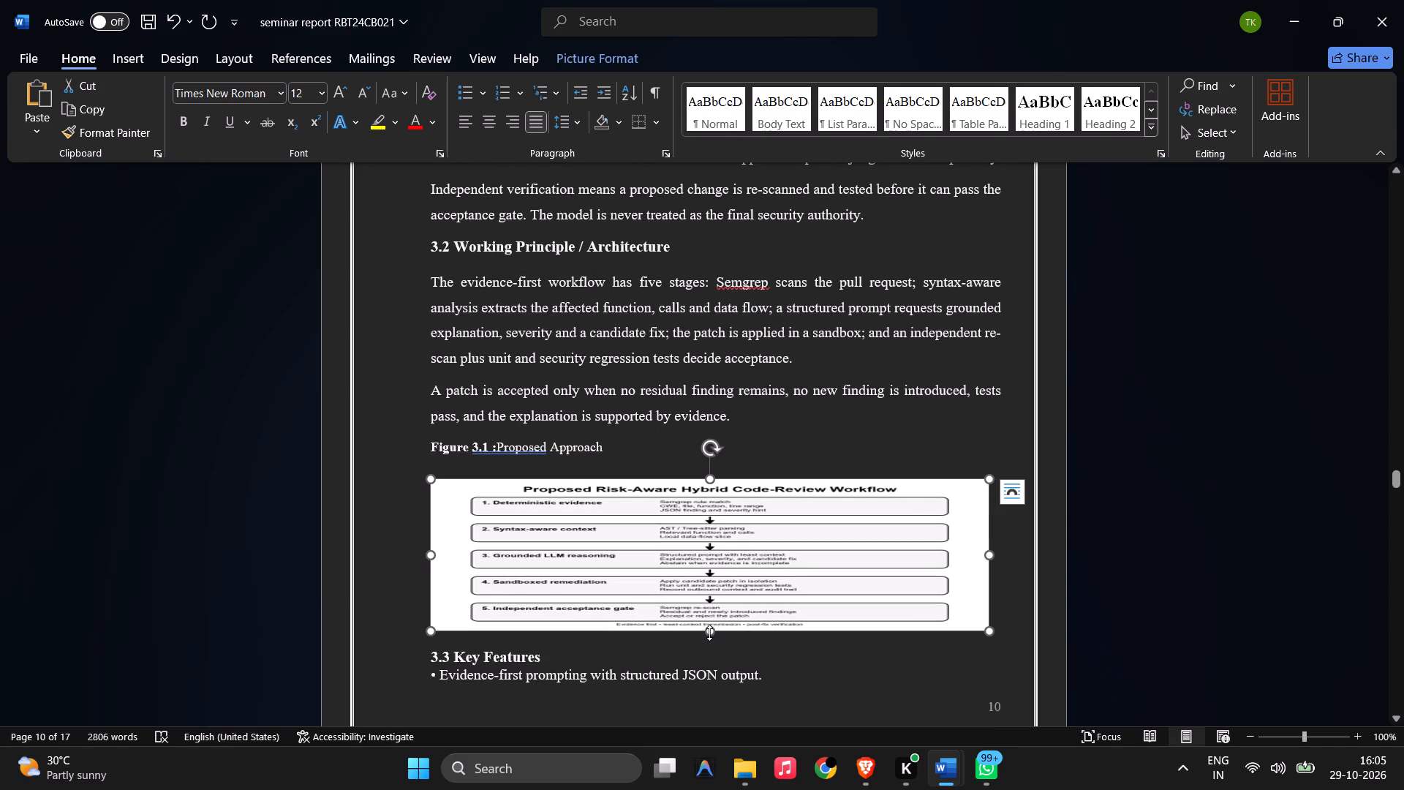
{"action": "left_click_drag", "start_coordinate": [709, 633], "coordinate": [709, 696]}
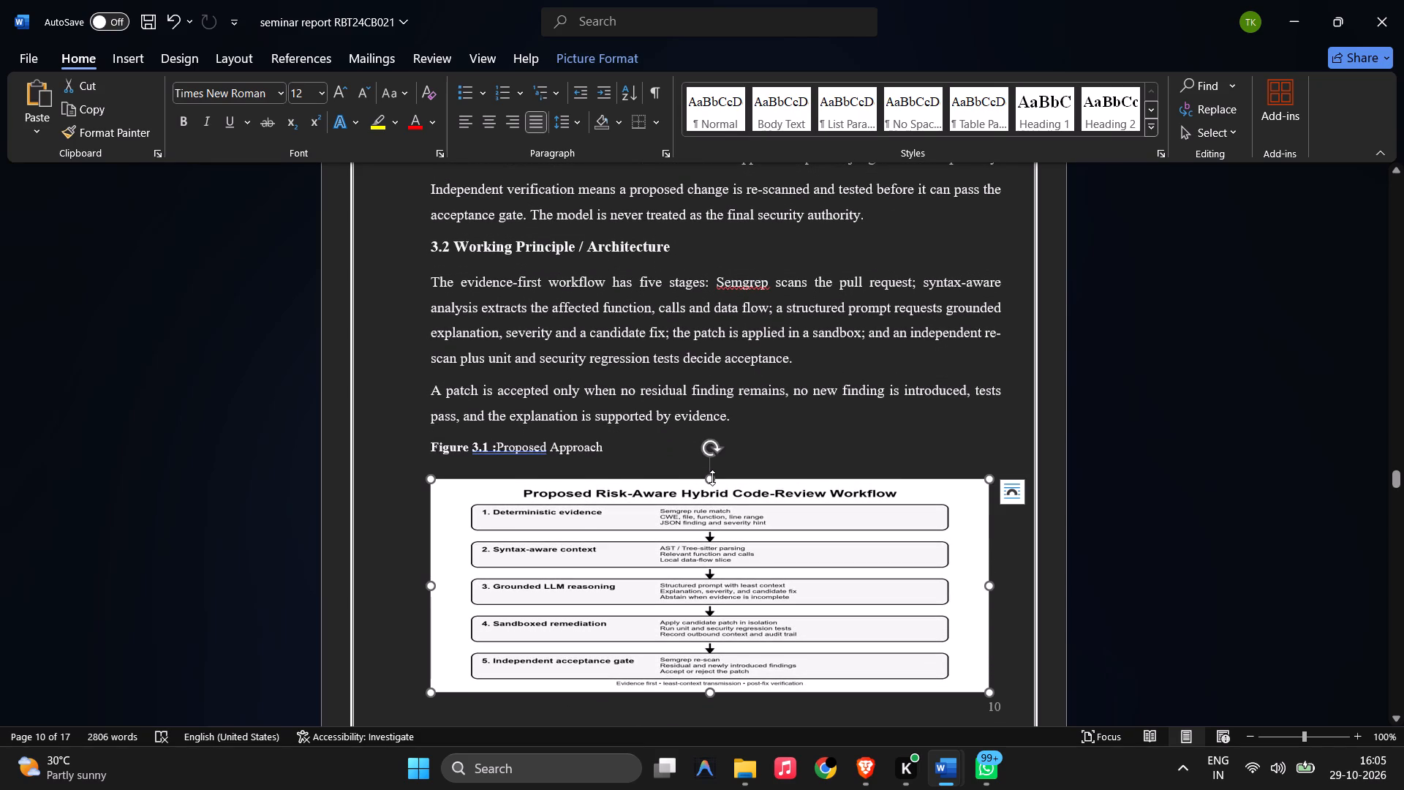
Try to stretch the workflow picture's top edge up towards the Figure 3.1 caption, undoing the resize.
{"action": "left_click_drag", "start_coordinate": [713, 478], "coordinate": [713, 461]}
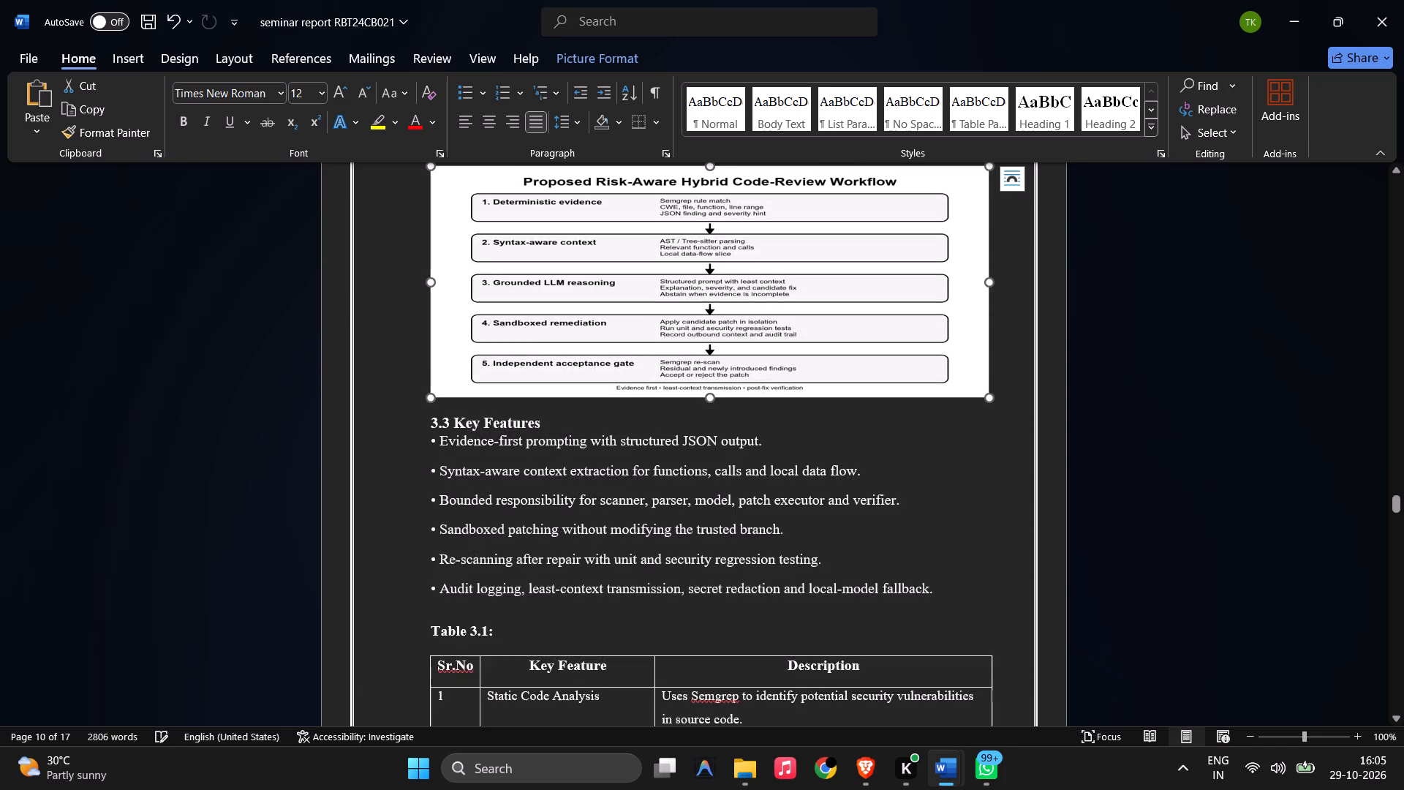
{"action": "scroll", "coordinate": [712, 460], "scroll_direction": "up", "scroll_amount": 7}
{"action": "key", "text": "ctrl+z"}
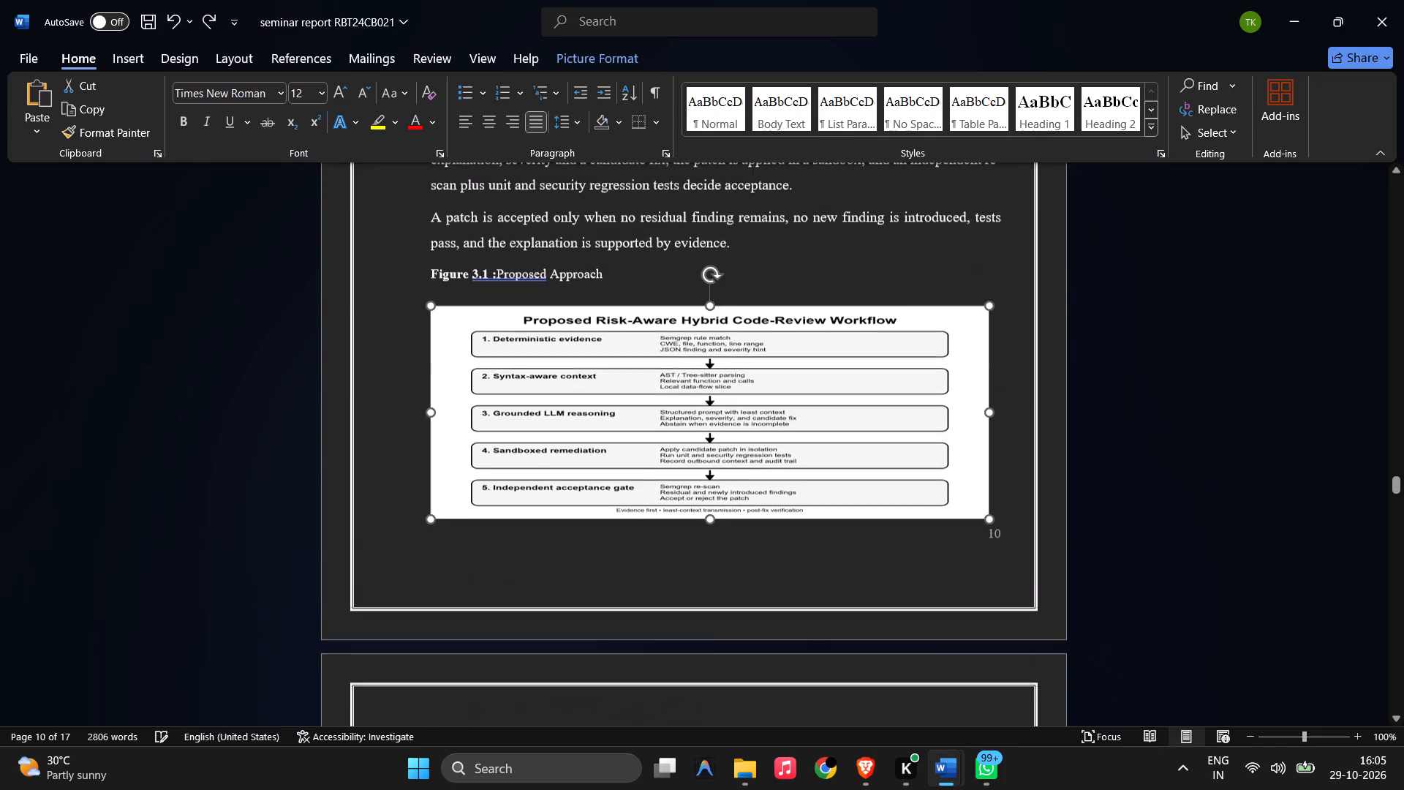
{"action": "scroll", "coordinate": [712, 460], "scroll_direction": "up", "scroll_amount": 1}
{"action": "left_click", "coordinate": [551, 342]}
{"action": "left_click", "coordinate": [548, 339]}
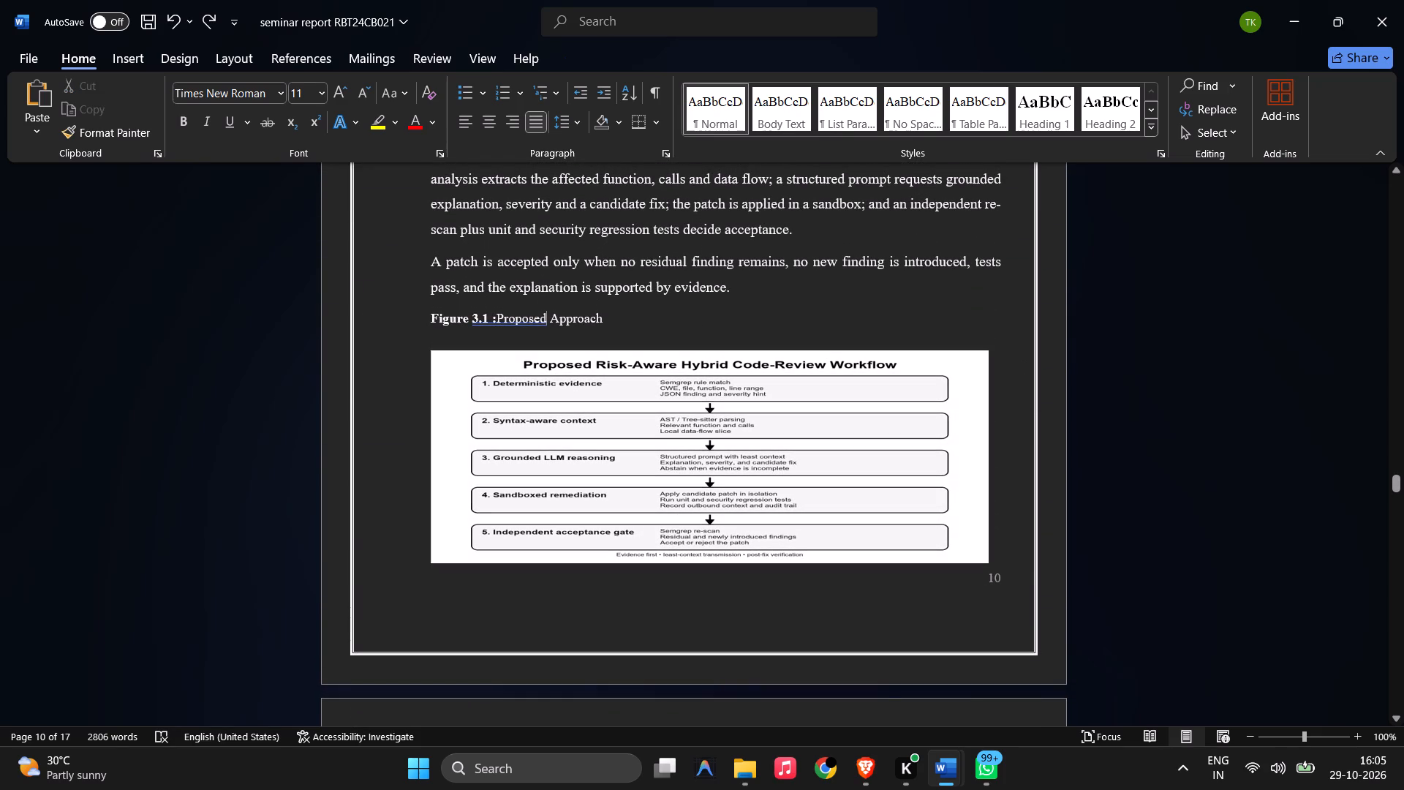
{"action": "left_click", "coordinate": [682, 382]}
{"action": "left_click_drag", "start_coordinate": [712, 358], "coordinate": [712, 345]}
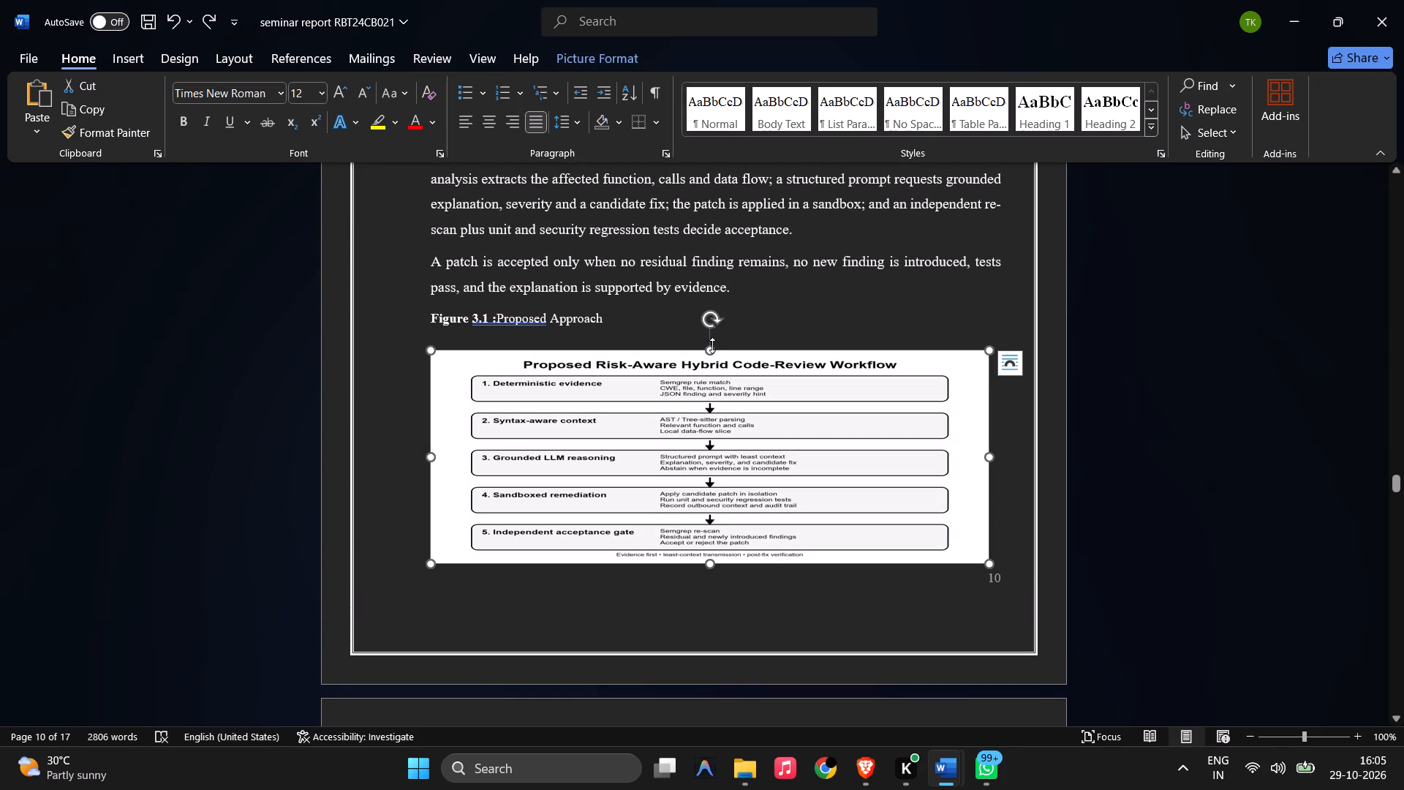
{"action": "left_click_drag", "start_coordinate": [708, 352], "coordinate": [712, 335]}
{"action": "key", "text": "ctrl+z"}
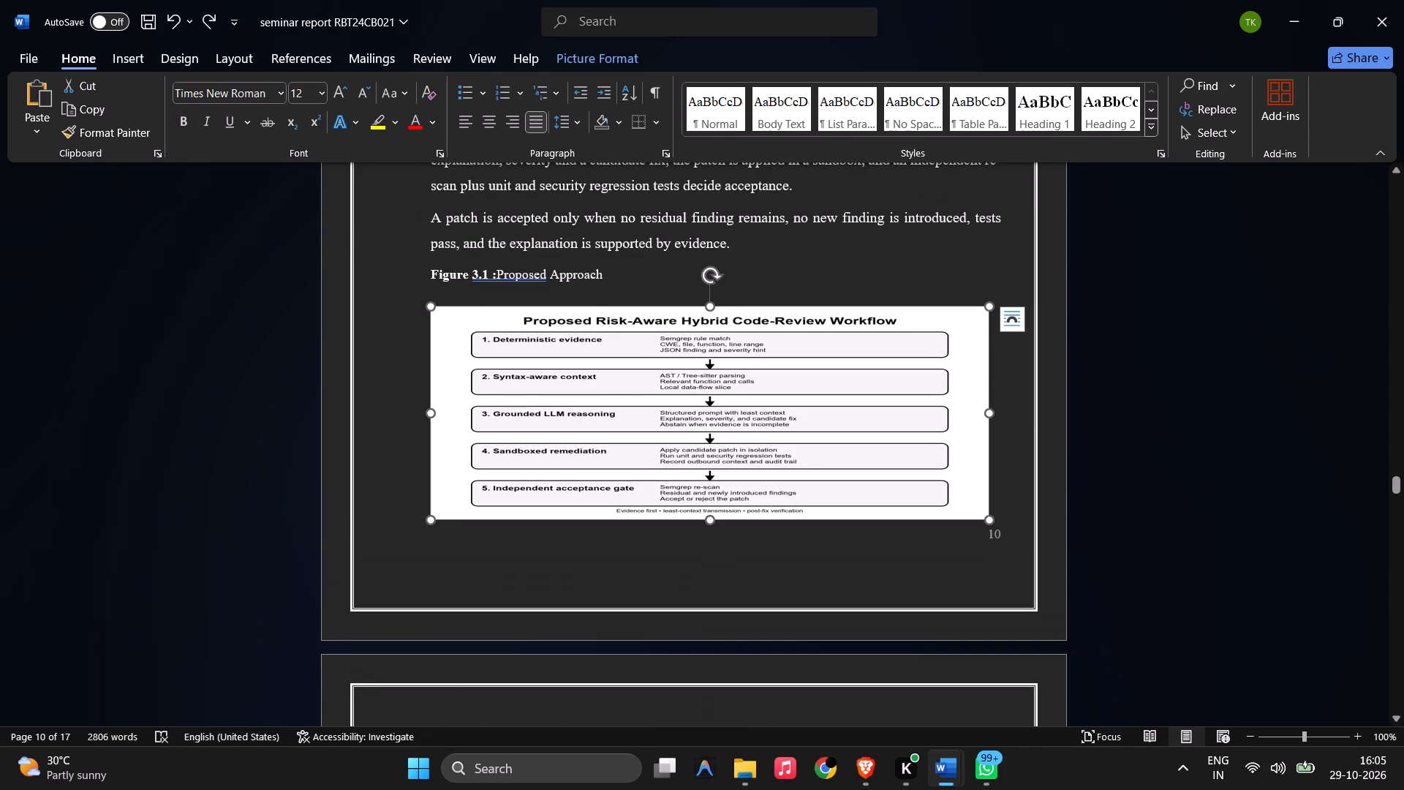
Save the seminar report.
{"action": "key", "text": "ctrl+s"}
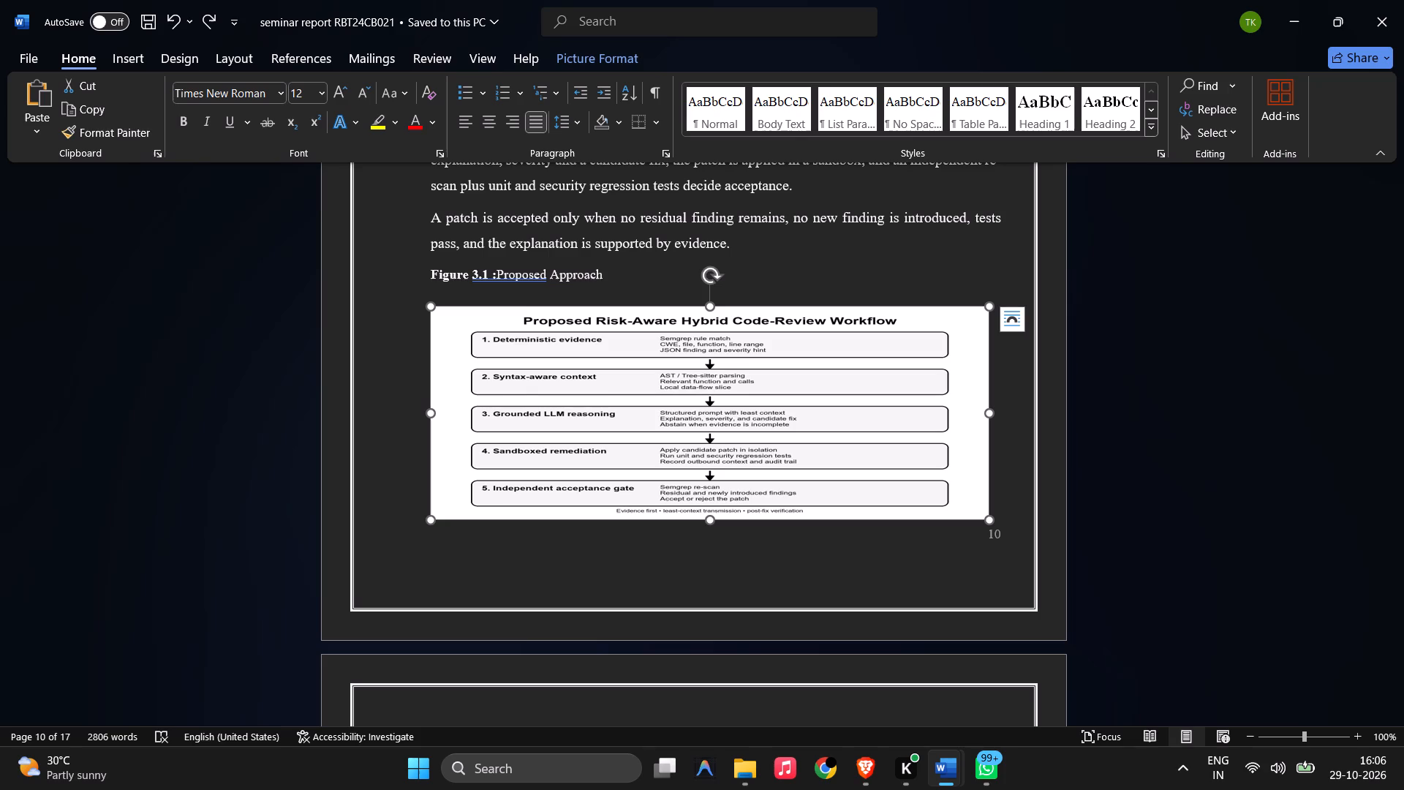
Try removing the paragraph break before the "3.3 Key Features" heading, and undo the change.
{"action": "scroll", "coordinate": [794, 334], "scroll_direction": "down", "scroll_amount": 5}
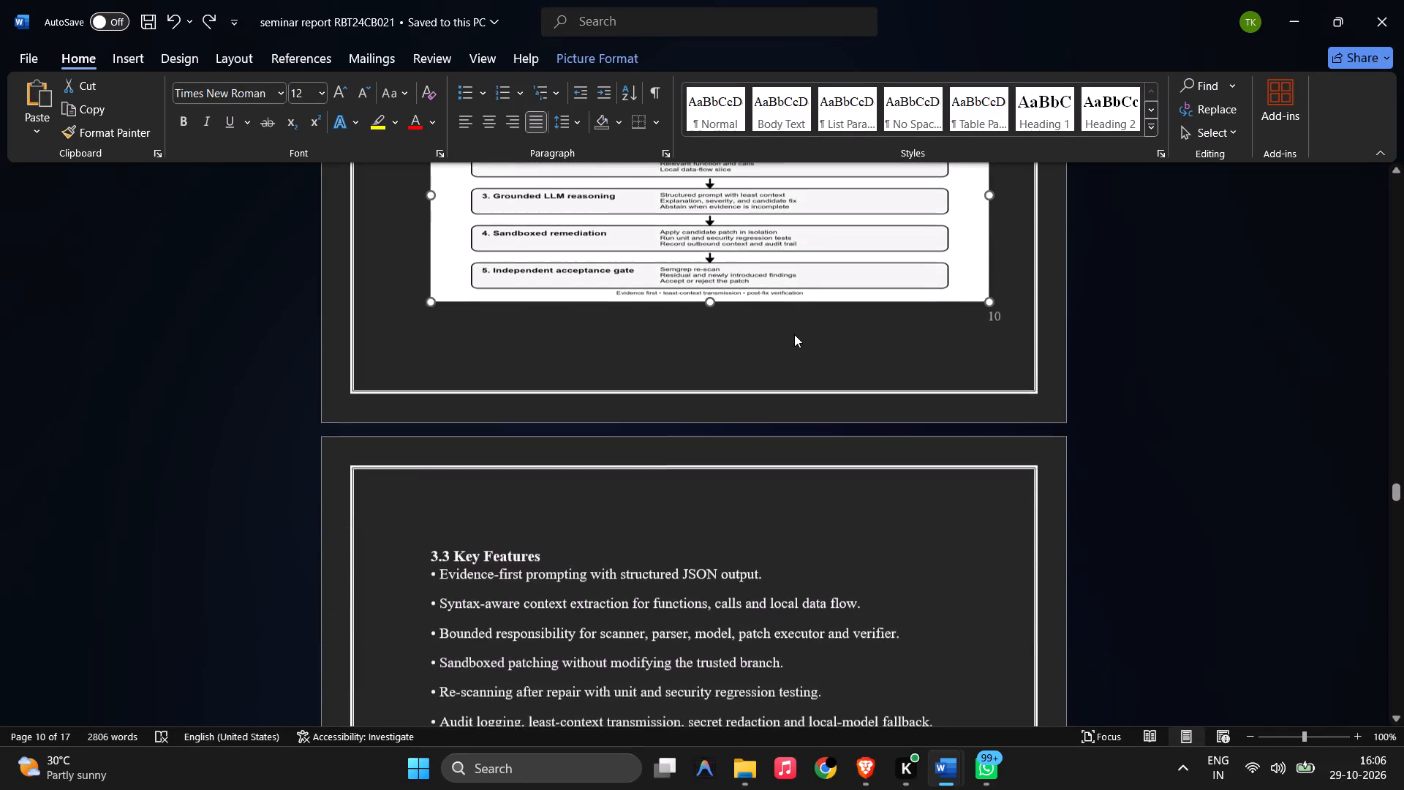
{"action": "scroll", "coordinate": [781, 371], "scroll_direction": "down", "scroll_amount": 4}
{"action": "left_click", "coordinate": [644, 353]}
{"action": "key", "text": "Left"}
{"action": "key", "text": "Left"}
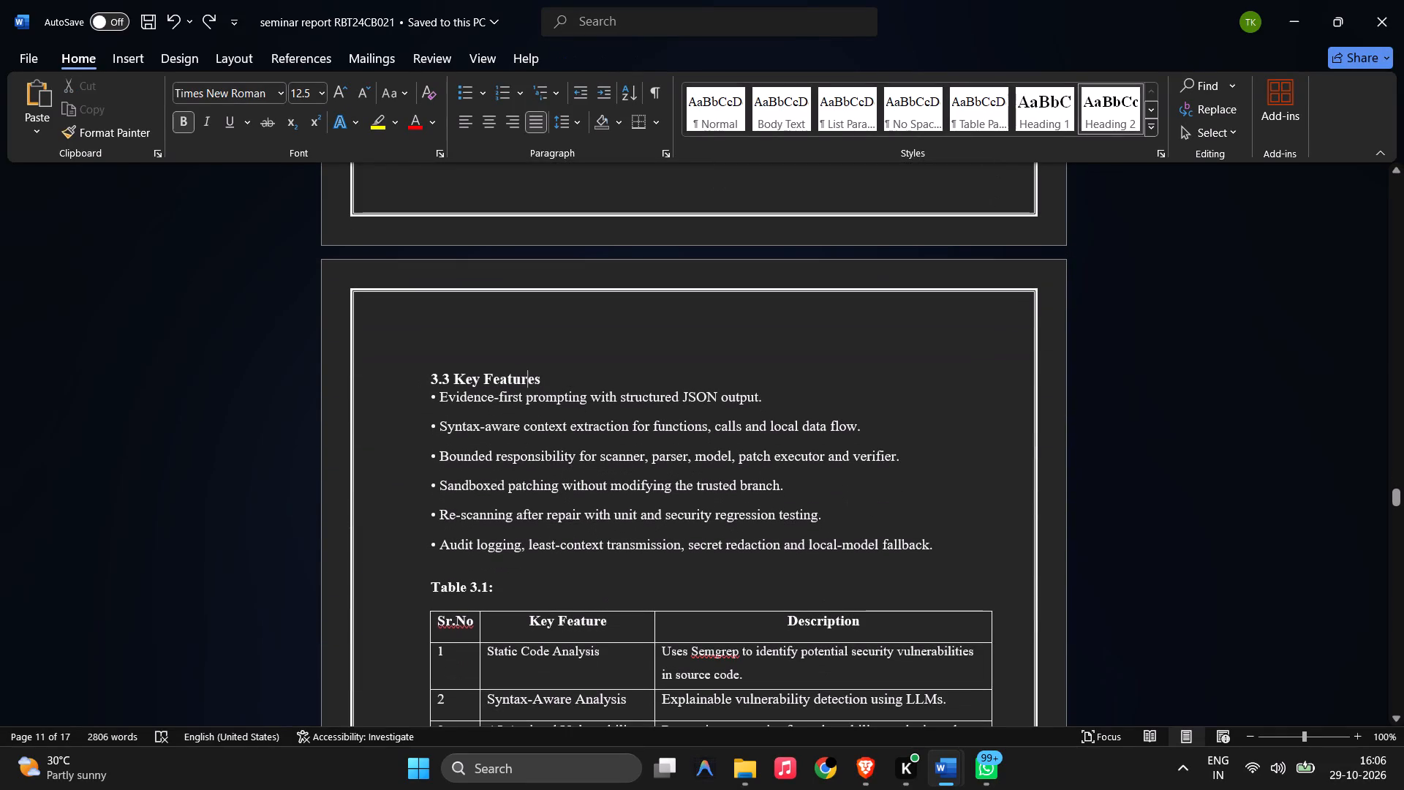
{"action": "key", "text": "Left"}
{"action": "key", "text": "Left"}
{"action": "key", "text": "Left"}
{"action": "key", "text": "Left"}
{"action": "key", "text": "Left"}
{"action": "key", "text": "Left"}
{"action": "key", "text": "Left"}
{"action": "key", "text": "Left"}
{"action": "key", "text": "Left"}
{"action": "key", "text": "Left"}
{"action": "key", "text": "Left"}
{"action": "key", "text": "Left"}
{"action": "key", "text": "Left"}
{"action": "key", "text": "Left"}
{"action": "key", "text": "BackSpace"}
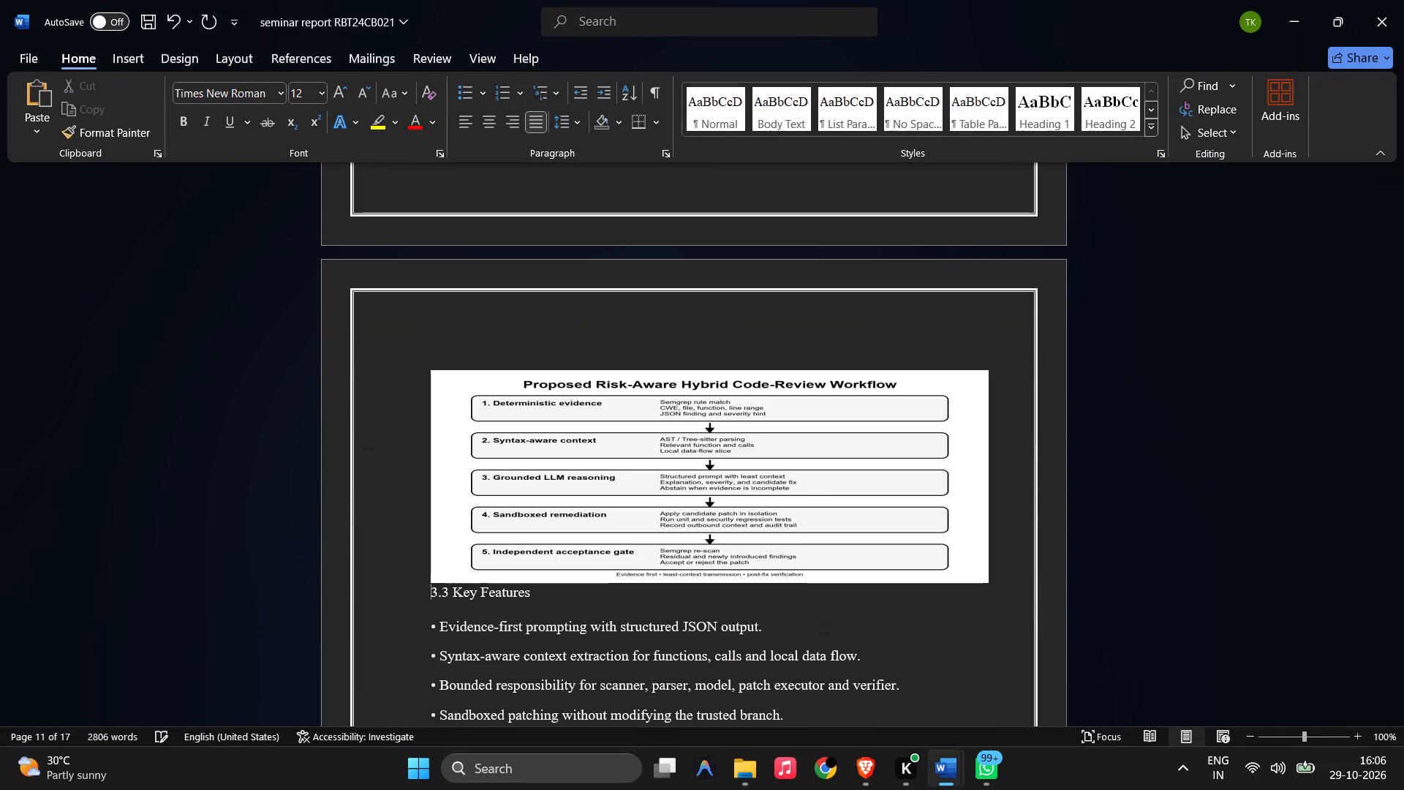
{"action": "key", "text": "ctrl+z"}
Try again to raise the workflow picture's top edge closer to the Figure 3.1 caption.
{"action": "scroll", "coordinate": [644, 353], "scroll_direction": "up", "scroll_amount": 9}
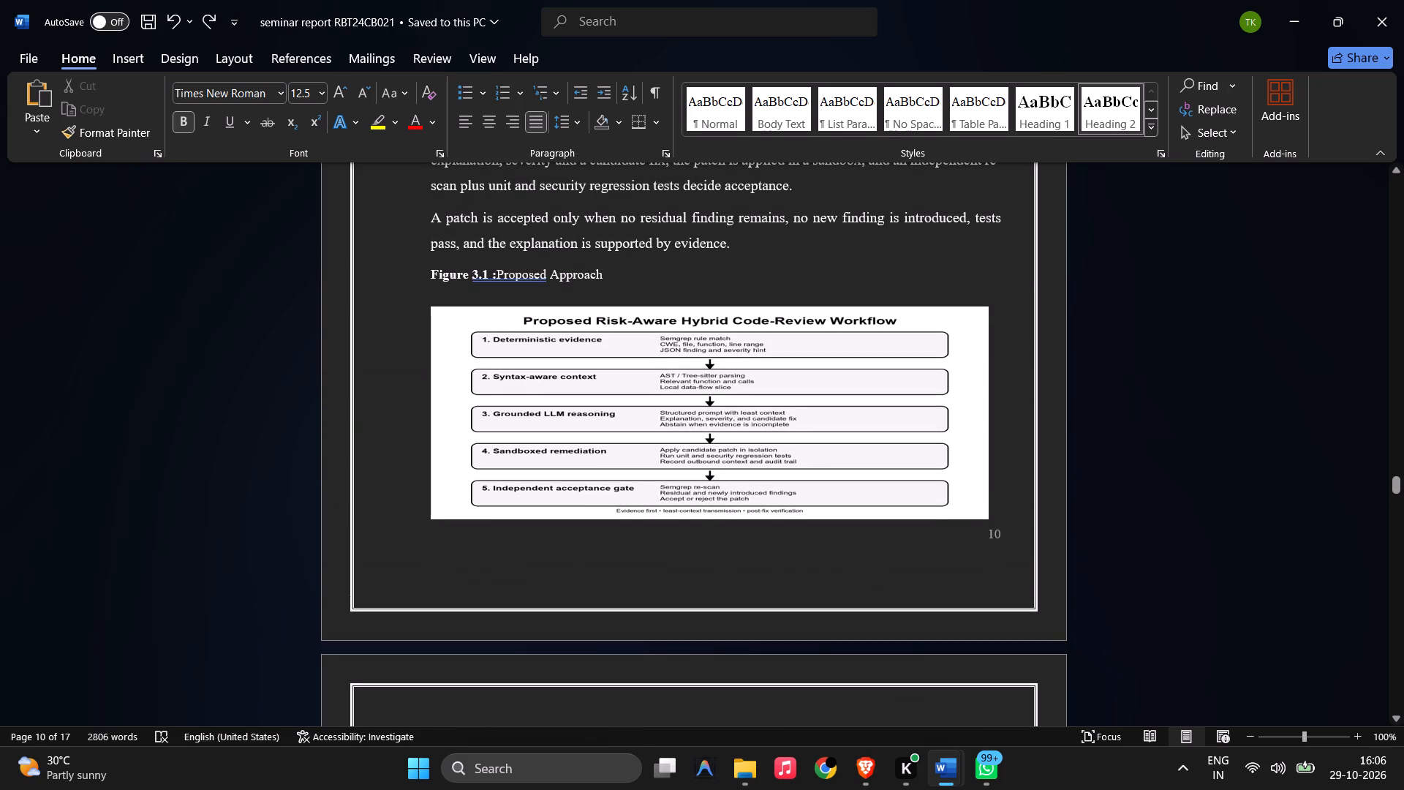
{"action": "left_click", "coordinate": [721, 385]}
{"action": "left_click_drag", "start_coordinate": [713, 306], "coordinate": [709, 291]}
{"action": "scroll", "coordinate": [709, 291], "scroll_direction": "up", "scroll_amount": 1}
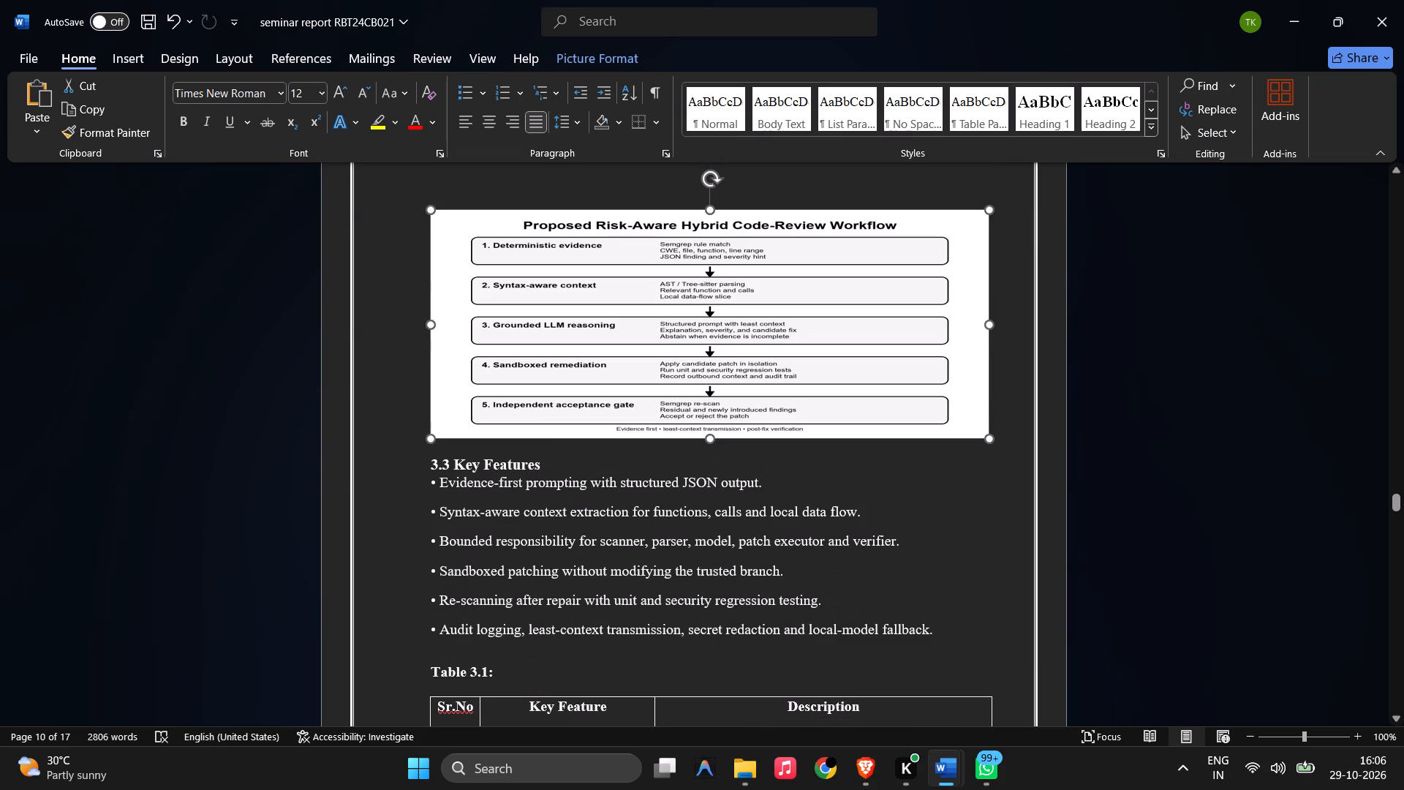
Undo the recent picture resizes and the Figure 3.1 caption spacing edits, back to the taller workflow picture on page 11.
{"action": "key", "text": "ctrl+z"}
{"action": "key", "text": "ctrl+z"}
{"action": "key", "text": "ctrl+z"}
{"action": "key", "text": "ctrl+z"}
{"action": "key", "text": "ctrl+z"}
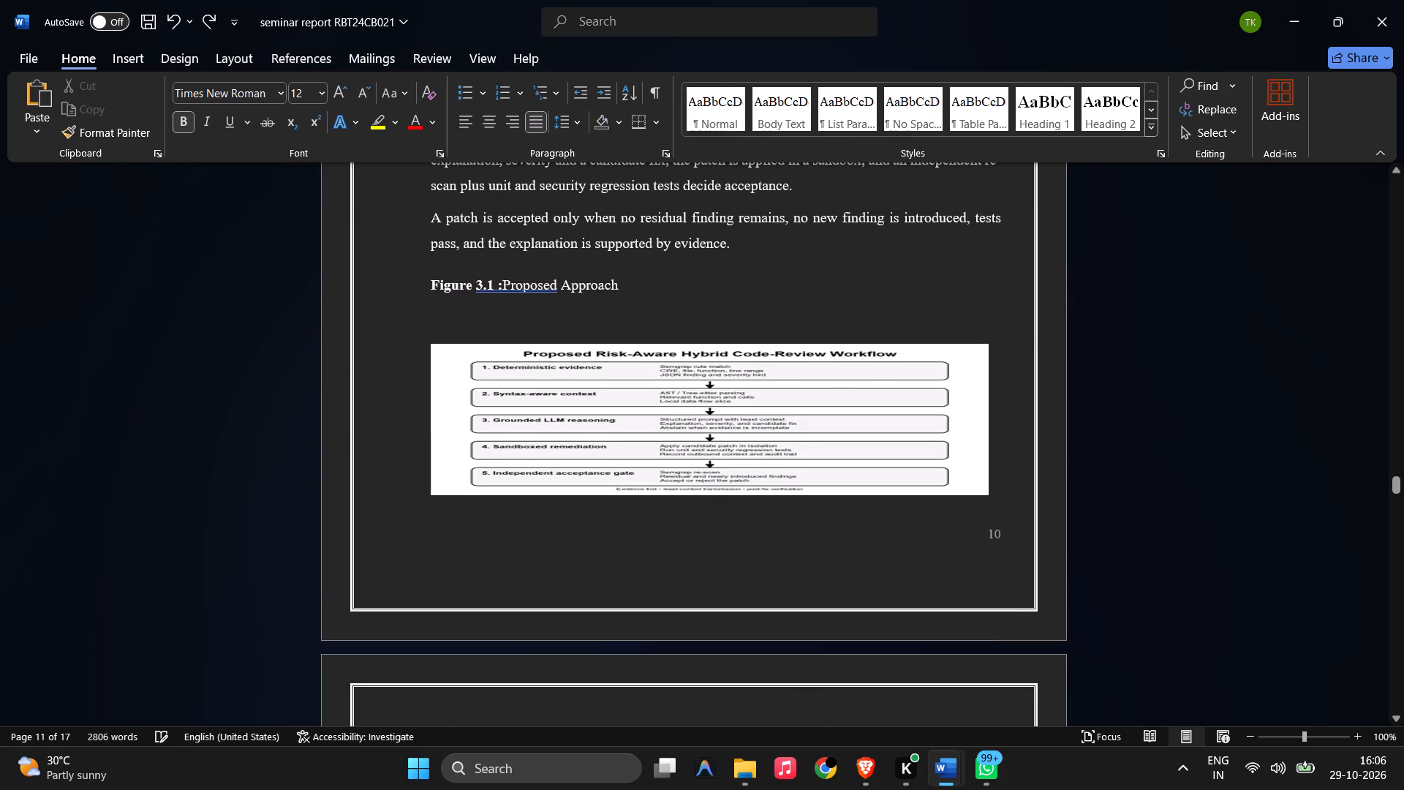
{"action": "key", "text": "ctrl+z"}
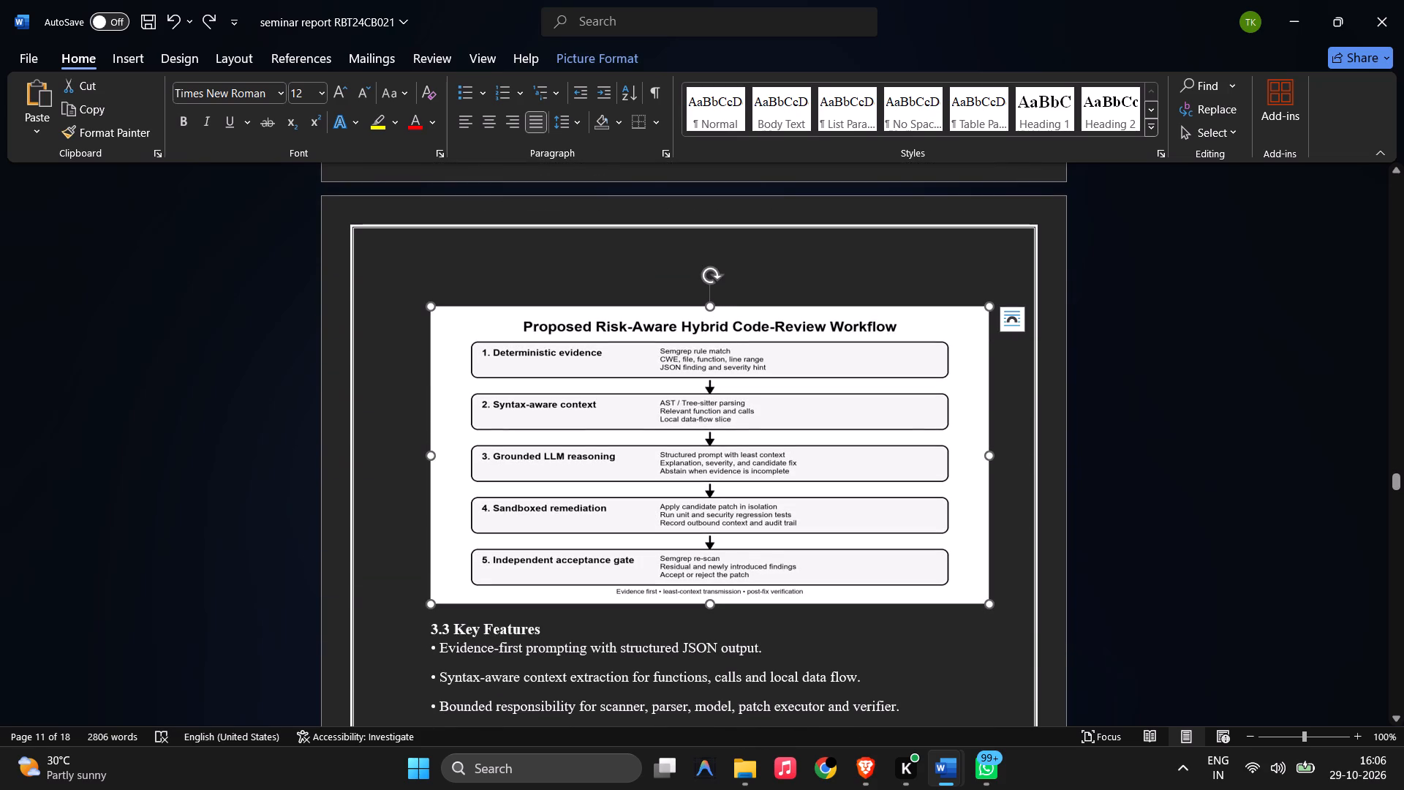
Widen the workflow picture on page 11 to slightly beyond the right text margin, keeping its height.
{"action": "left_click_drag", "start_coordinate": [989, 451], "coordinate": [957, 454]}
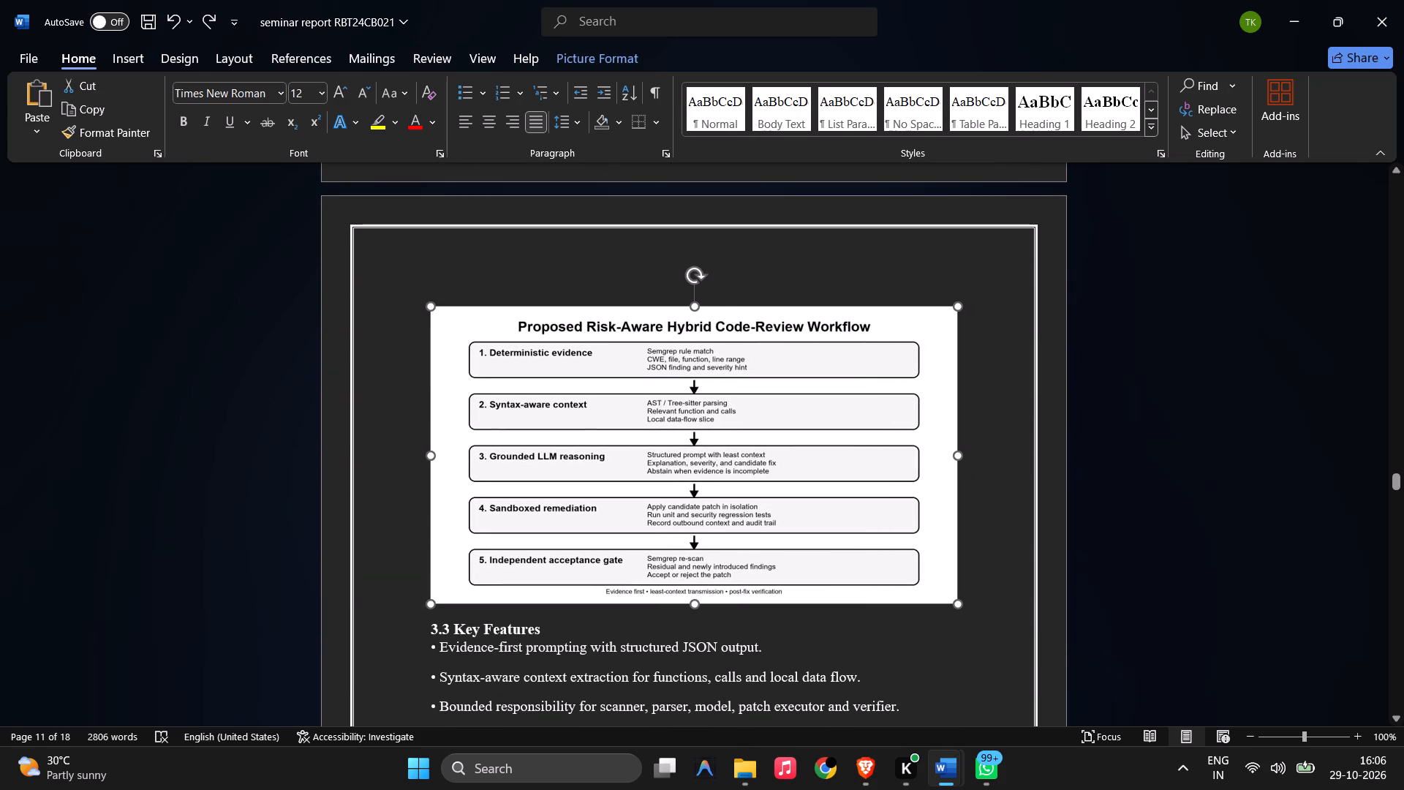
{"action": "left_click_drag", "start_coordinate": [957, 454], "coordinate": [1005, 454]}
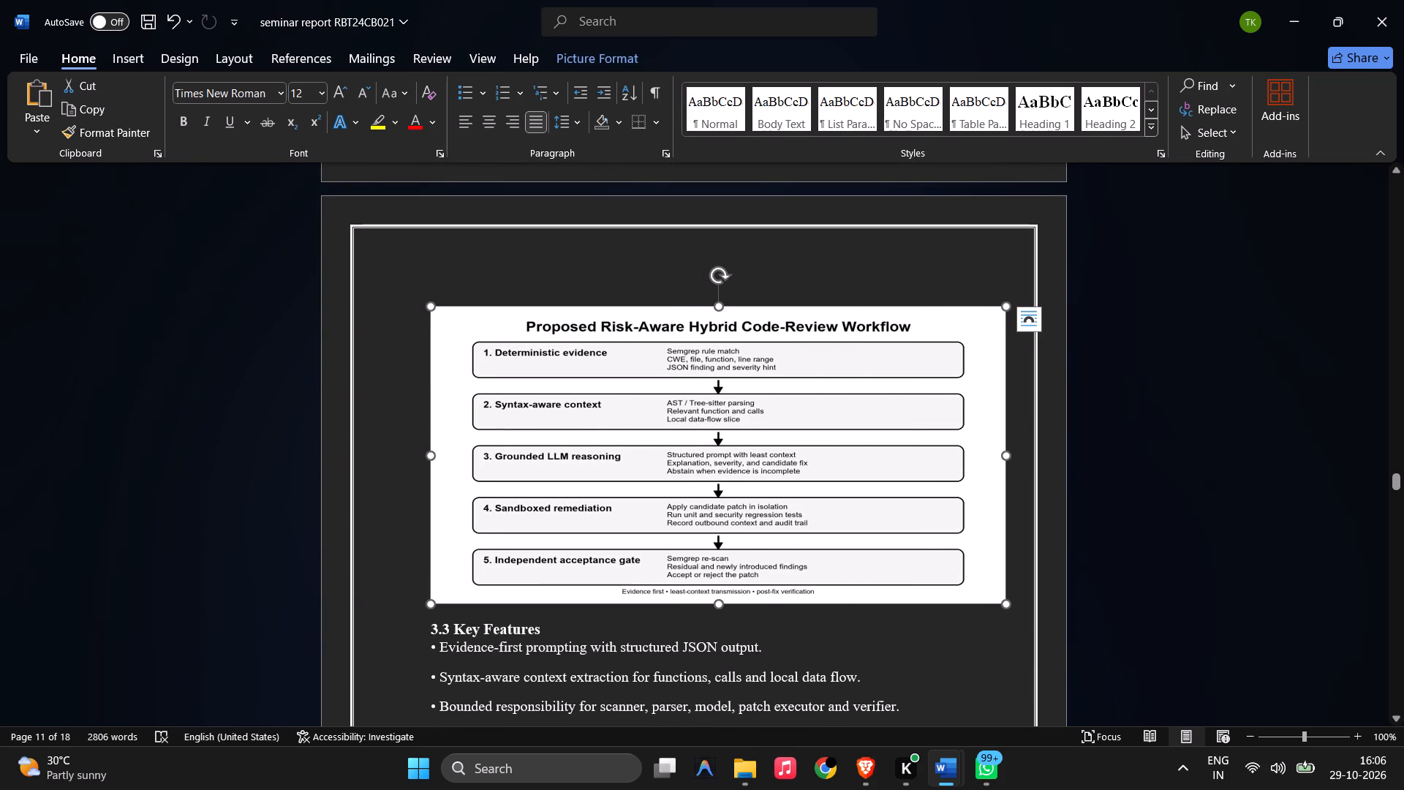
{"action": "scroll", "coordinate": [981, 439], "scroll_direction": "up", "scroll_amount": 8}
{"action": "scroll", "coordinate": [733, 322], "scroll_direction": "up", "scroll_amount": 3}
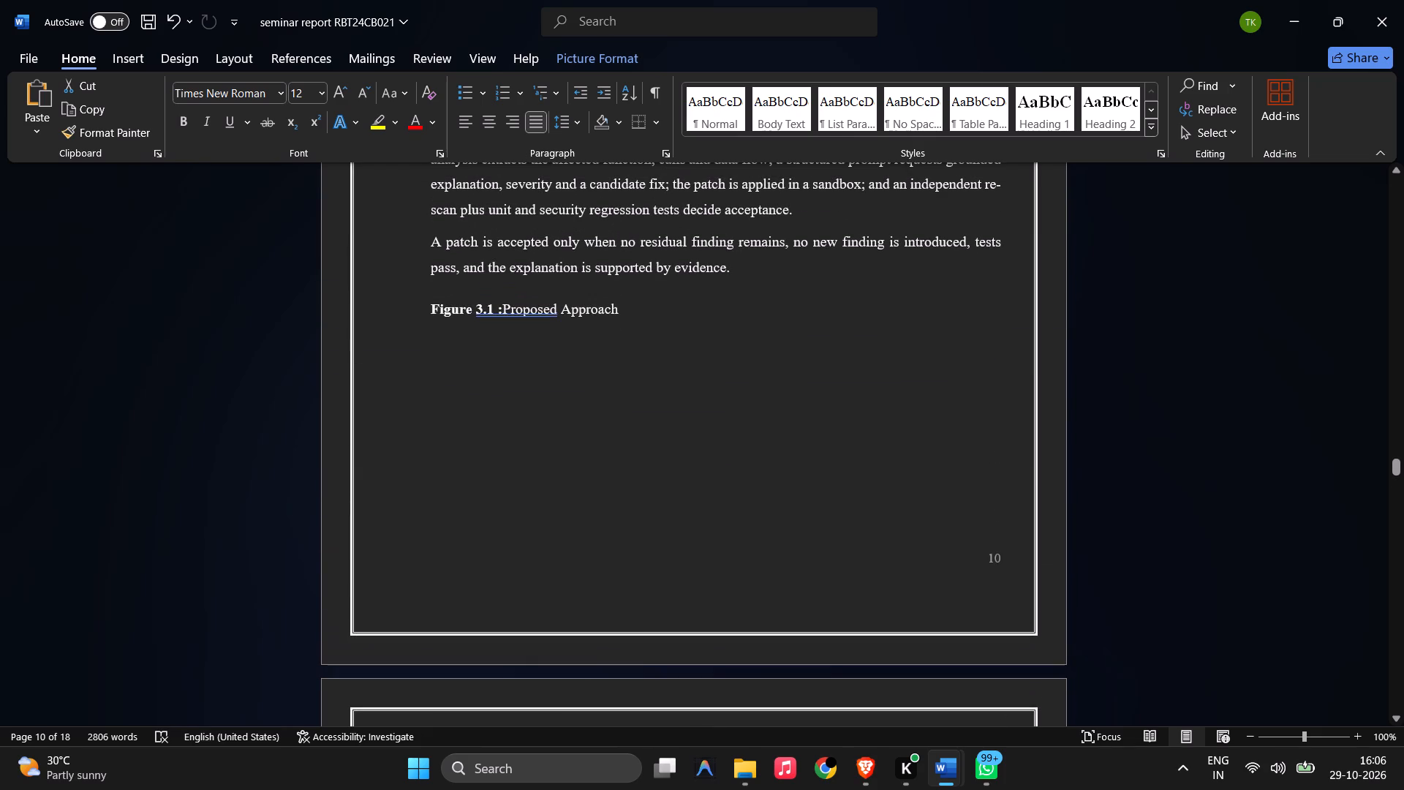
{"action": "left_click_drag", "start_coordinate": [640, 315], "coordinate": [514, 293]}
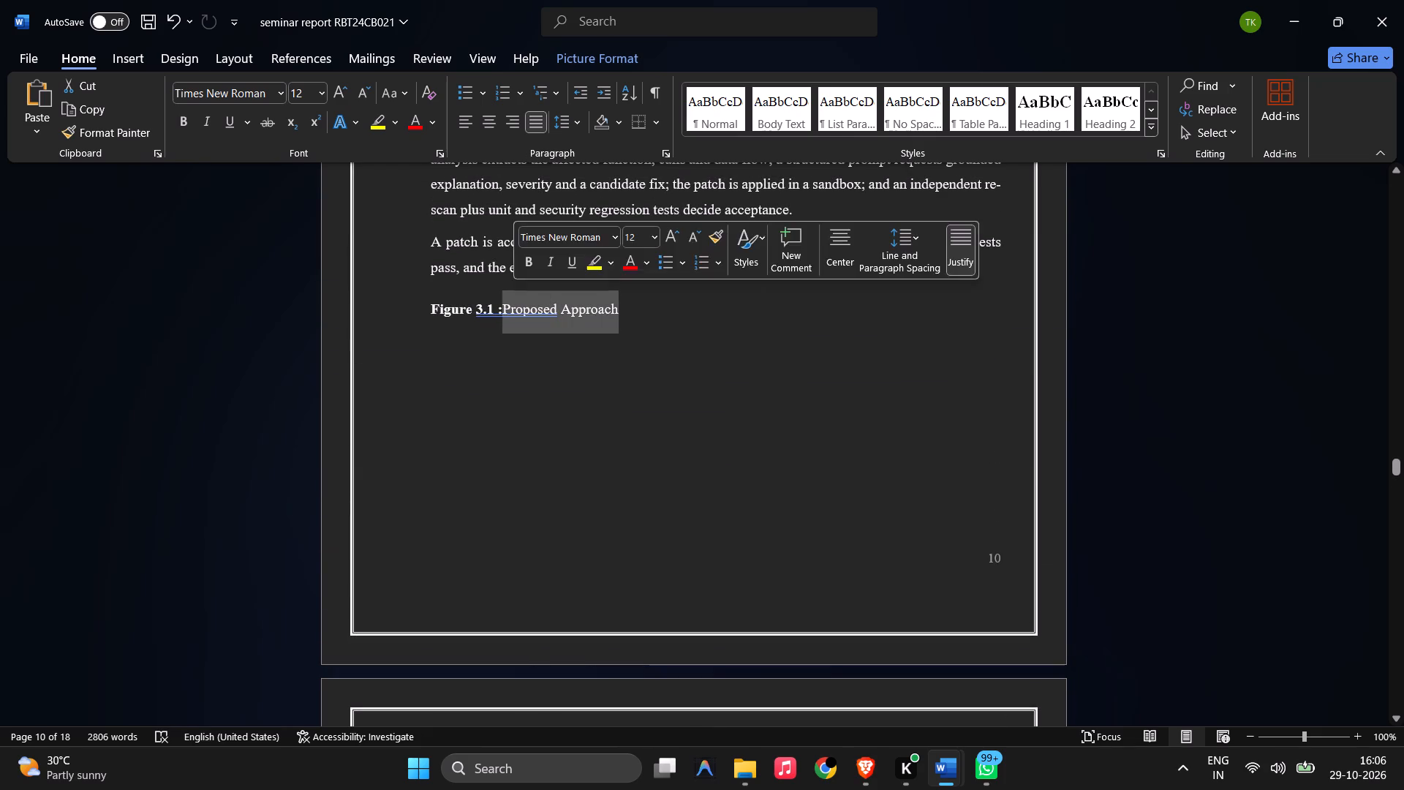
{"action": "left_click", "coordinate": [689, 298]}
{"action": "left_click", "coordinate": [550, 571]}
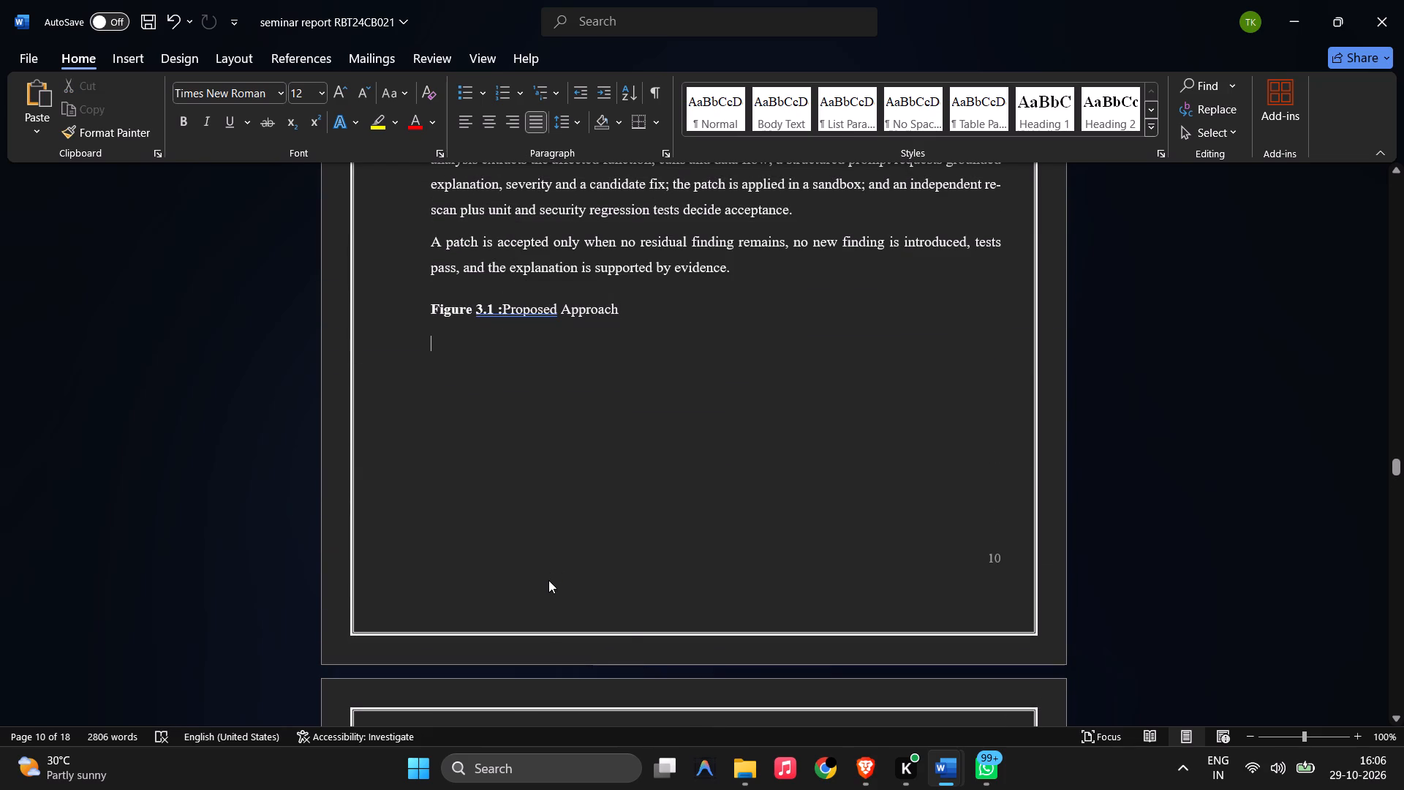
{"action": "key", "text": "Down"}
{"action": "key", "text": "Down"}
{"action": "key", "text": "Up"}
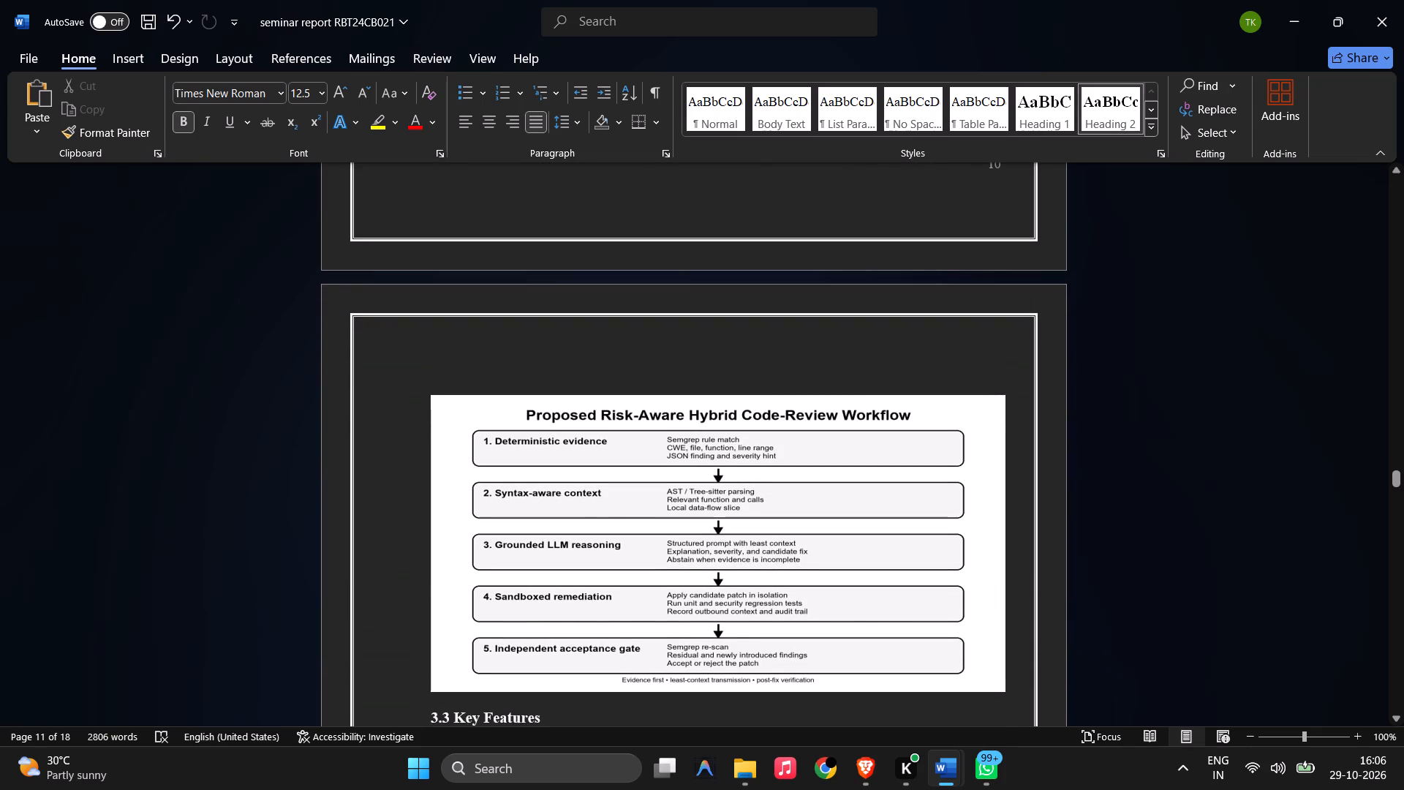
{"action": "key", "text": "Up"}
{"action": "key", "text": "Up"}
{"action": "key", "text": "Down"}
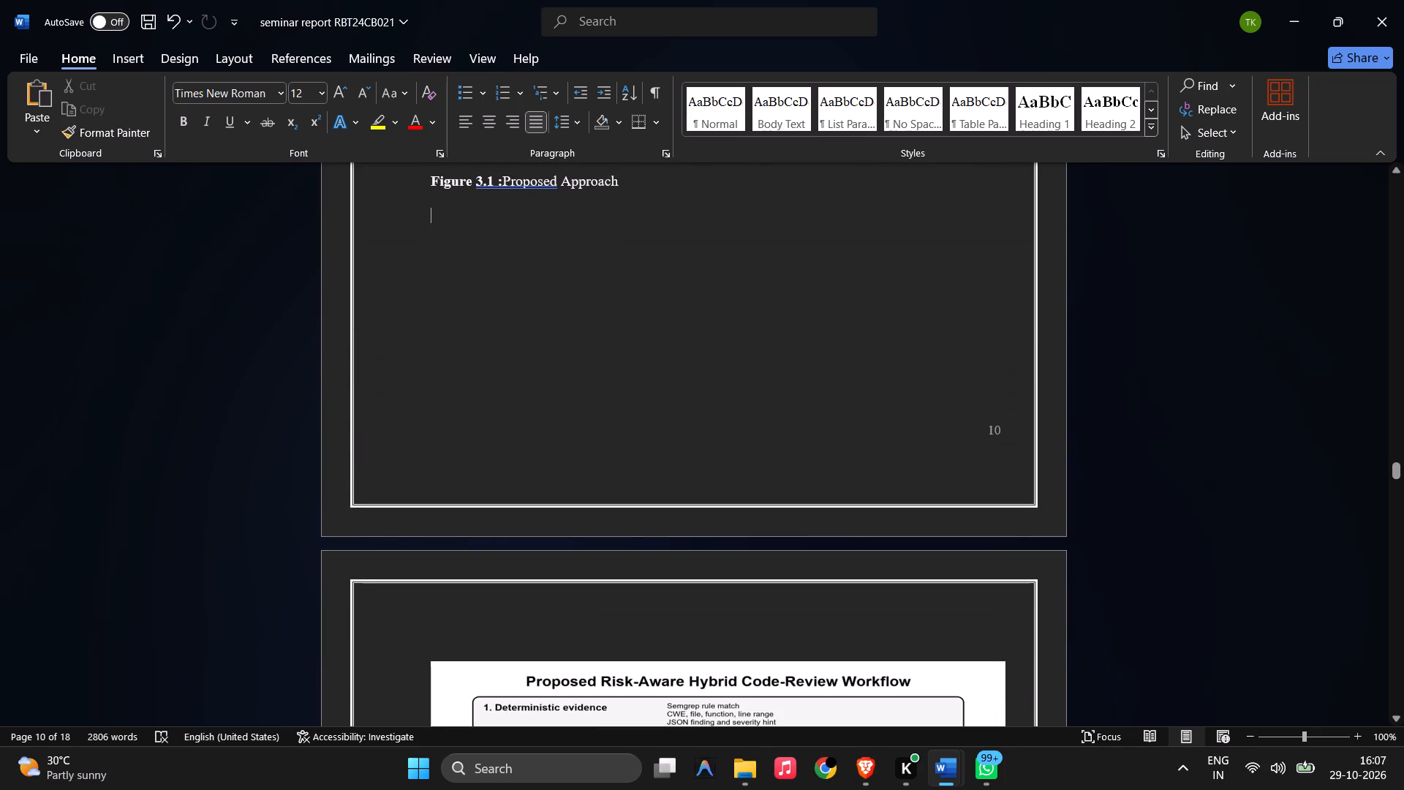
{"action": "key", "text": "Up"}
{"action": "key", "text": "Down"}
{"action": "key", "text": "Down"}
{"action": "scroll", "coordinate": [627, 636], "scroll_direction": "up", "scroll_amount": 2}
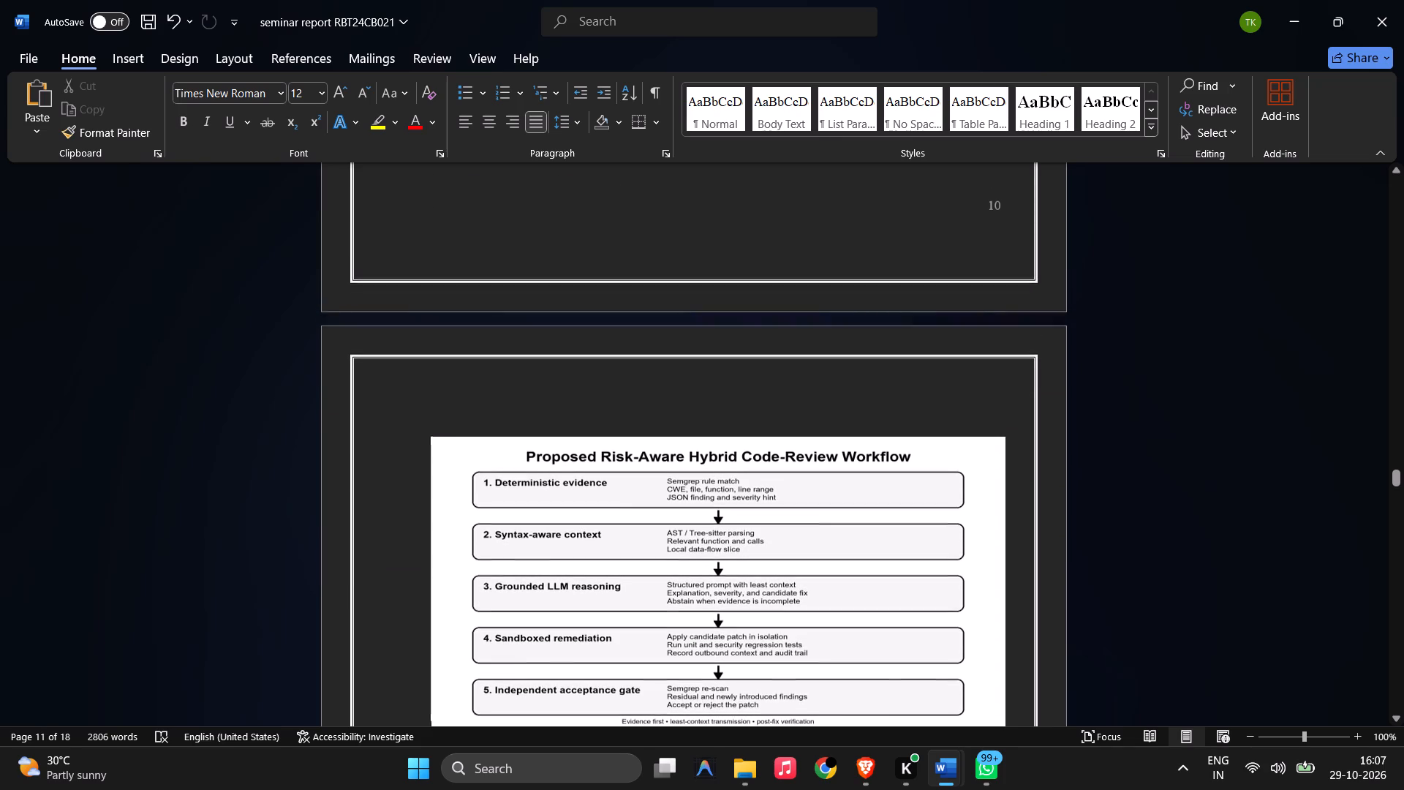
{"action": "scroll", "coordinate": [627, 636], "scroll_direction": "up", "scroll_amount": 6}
Remove the blank line below the "Figure 3.1 :Proposed Approach" caption on page 10.
{"action": "left_click", "coordinate": [603, 560]}
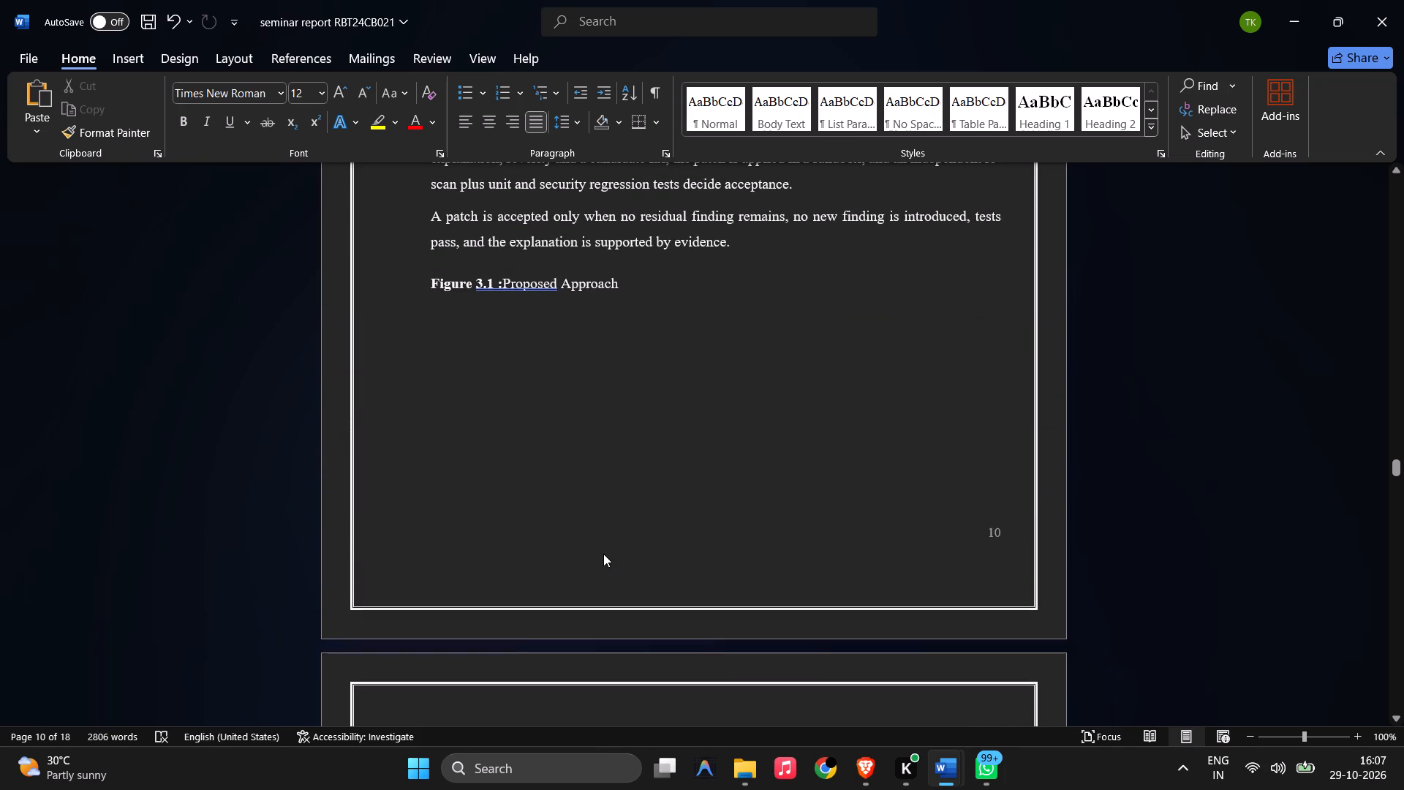
{"action": "key", "text": "BackSpace"}
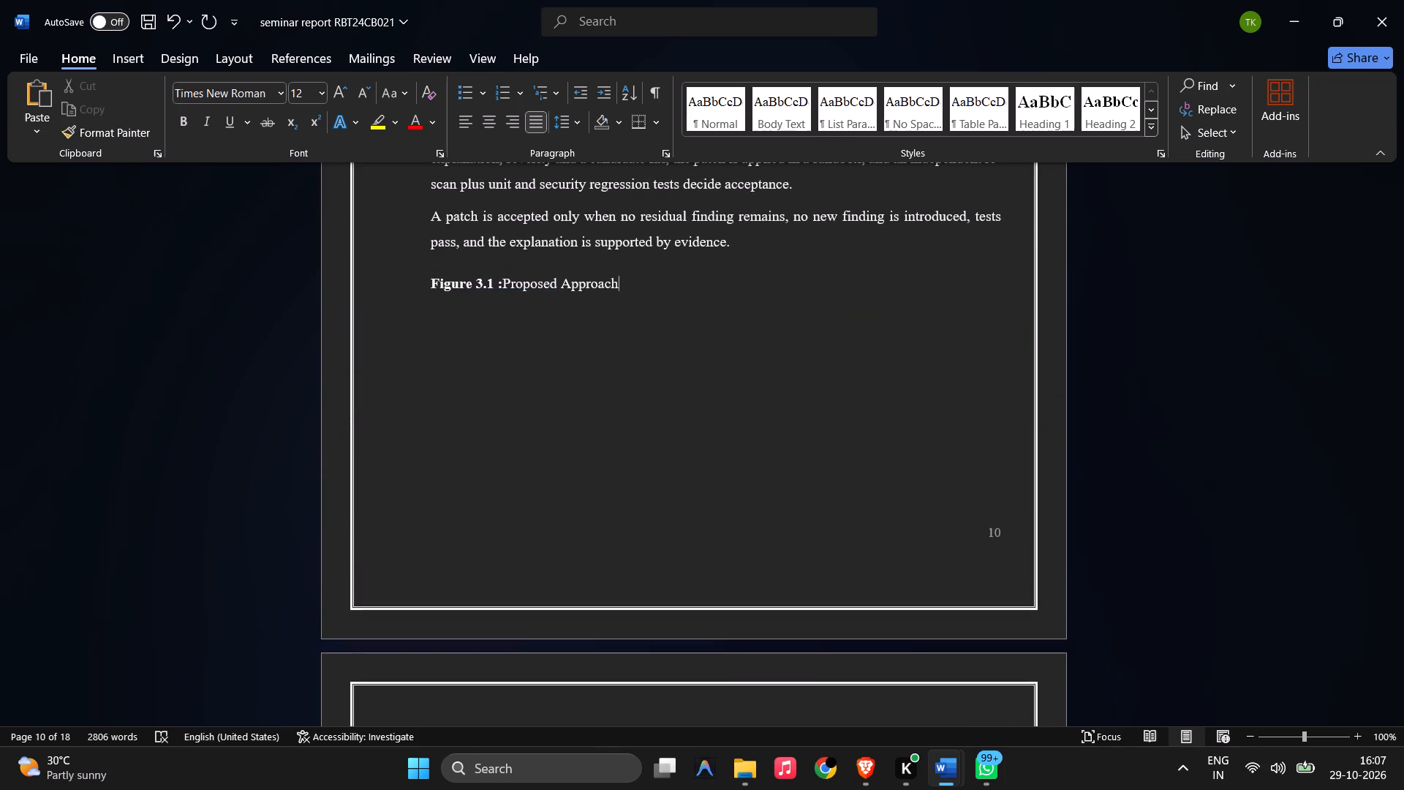
Insert blank lines before the Figure 3.1 caption so it moves to the top of page 11, directly above the workflow picture.
{"action": "left_click", "coordinate": [512, 267]}
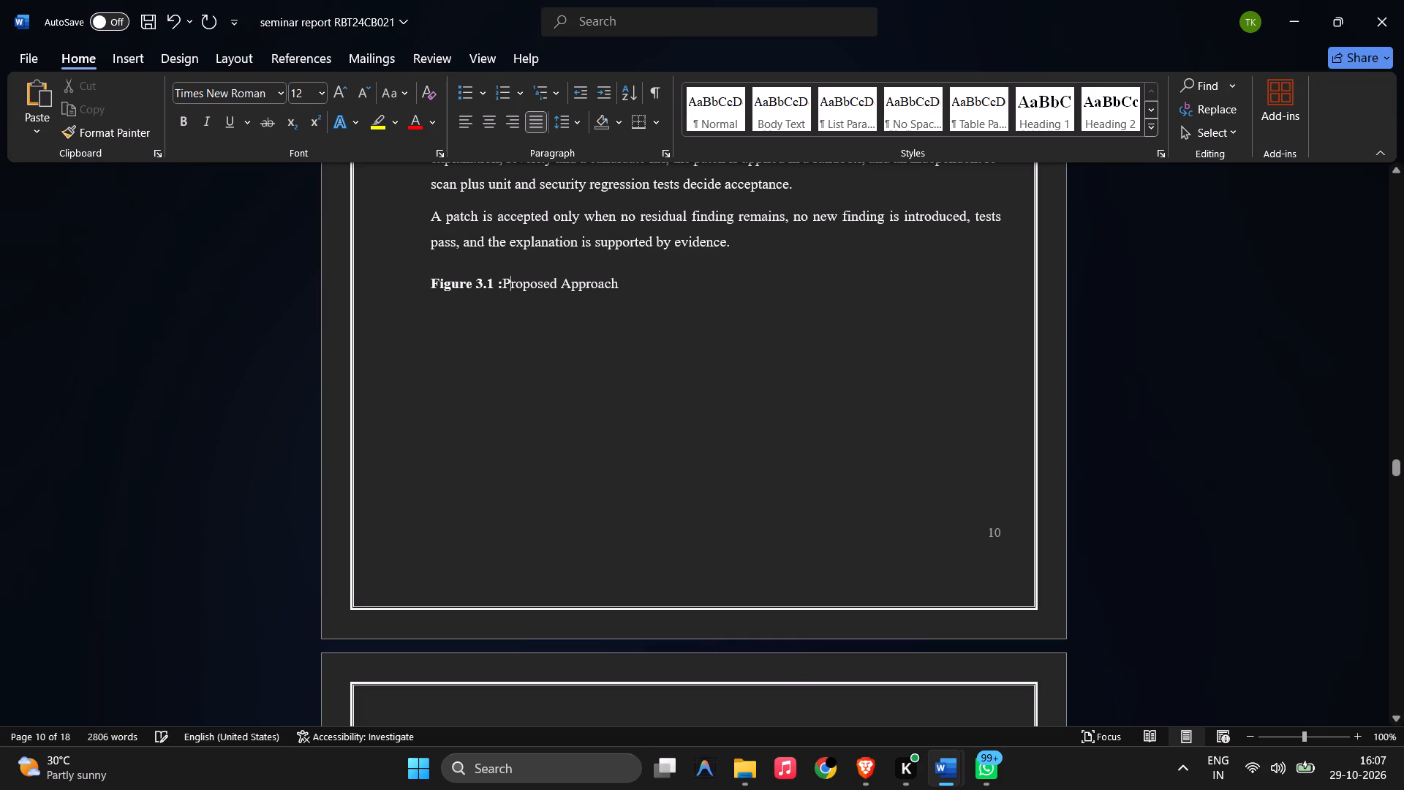
{"action": "key", "text": "Left"}
{"action": "key", "text": "Left"}
{"action": "key", "text": "Left"}
{"action": "key", "text": "Left"}
{"action": "key", "text": "Left"}
{"action": "key", "text": "Left"}
{"action": "key", "text": "Left"}
{"action": "key", "text": "Left"}
{"action": "key", "text": "Left"}
{"action": "key", "text": "Left"}
{"action": "key", "text": "Left"}
{"action": "key", "text": "Left"}
{"action": "key", "text": "Left"}
{"action": "key", "text": "Return"}
{"action": "key", "text": "Return"}
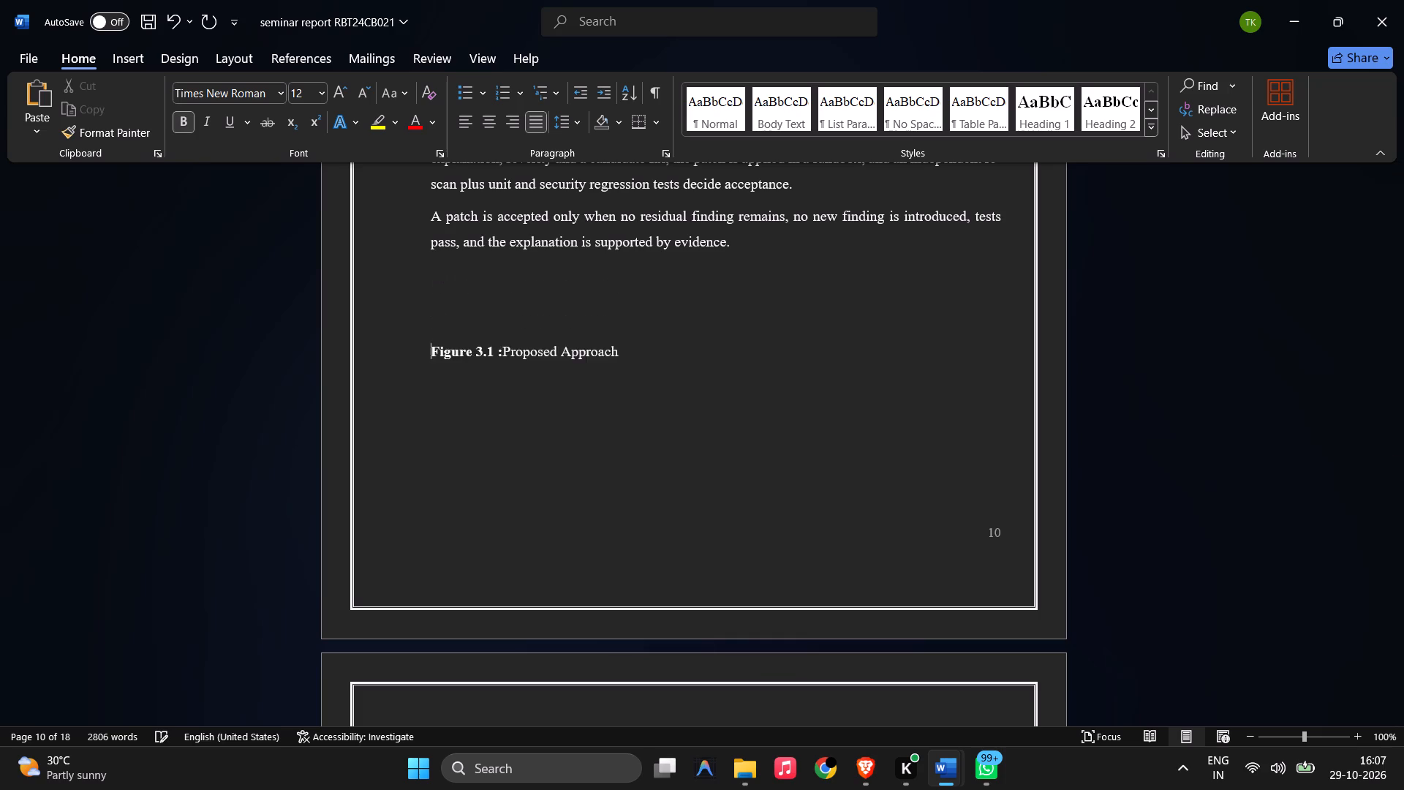
{"action": "key", "text": "Return"}
{"action": "key", "text": "Return"}
{"action": "key", "text": "Return"}
{"action": "key", "text": "Return"}
{"action": "key", "text": "Return"}
{"action": "key", "text": "Return"}
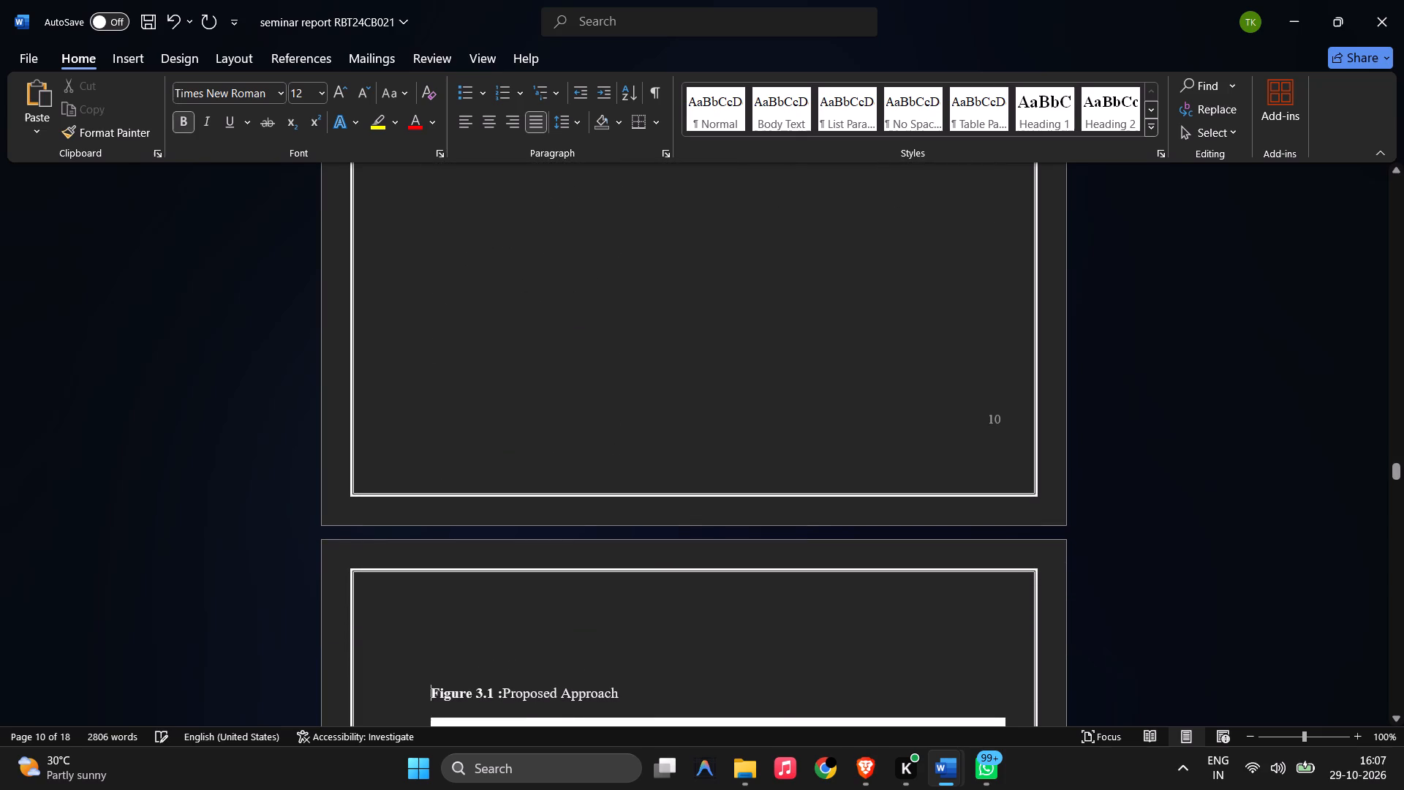
{"action": "key", "text": "BackSpace"}
{"action": "key", "text": "BackSpace"}
{"action": "key", "text": "Return"}
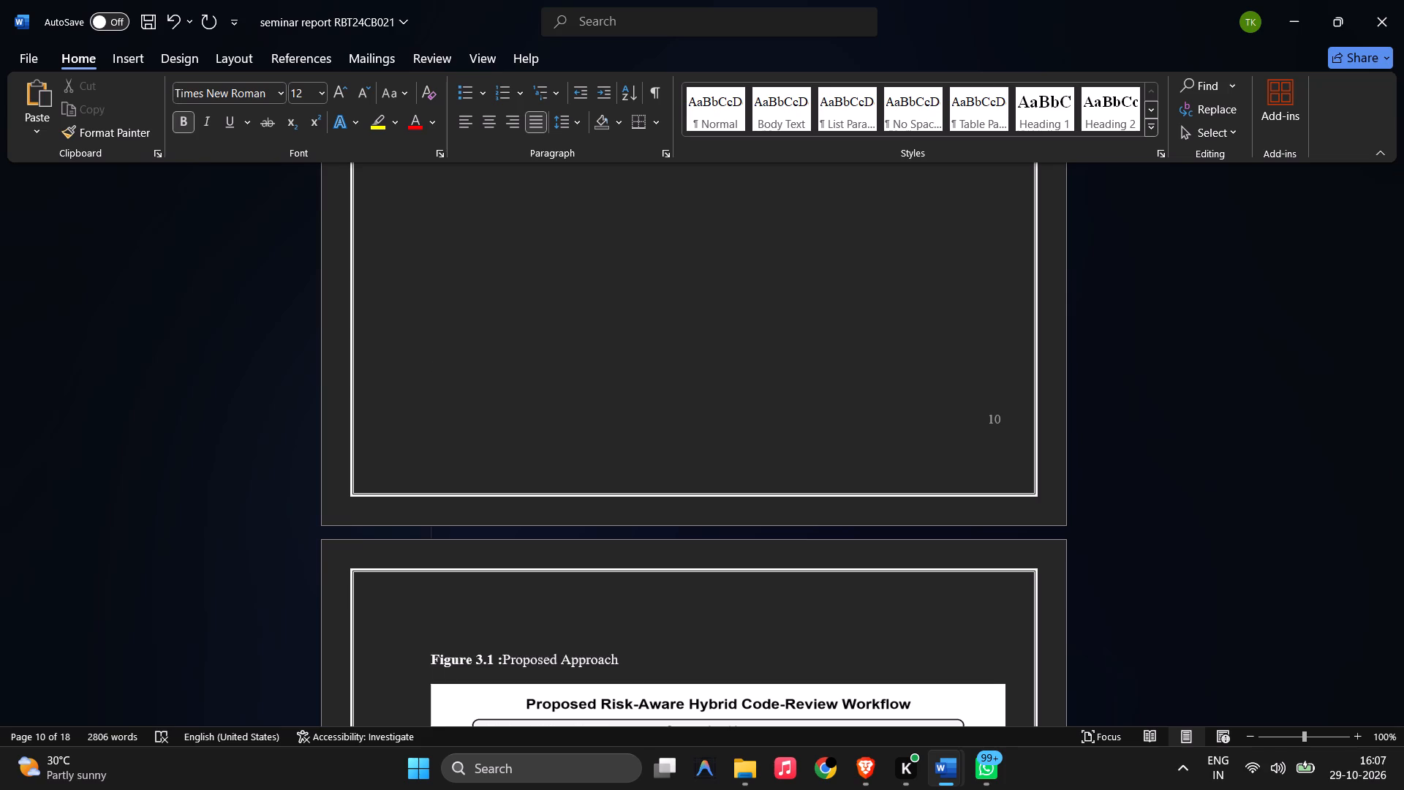
{"action": "scroll", "coordinate": [512, 267], "scroll_direction": "up", "scroll_amount": 4}
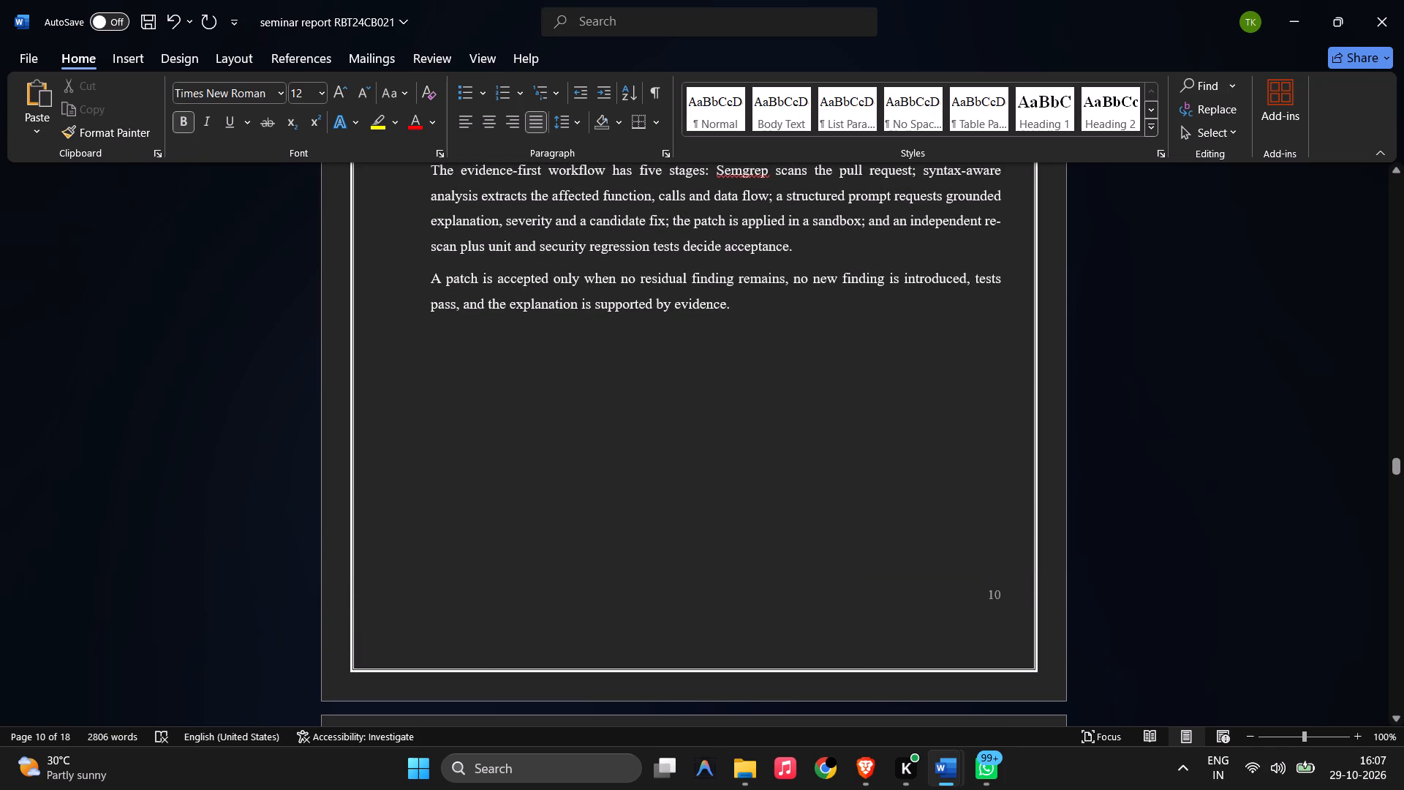
Save the report.
{"action": "key", "text": "ctrl+s"}
Remove the extra blank line between Table 3.1 and the "3.4 Components and Their Interaction" heading.
{"action": "scroll", "coordinate": [1278, 311], "scroll_direction": "up", "scroll_amount": 9}
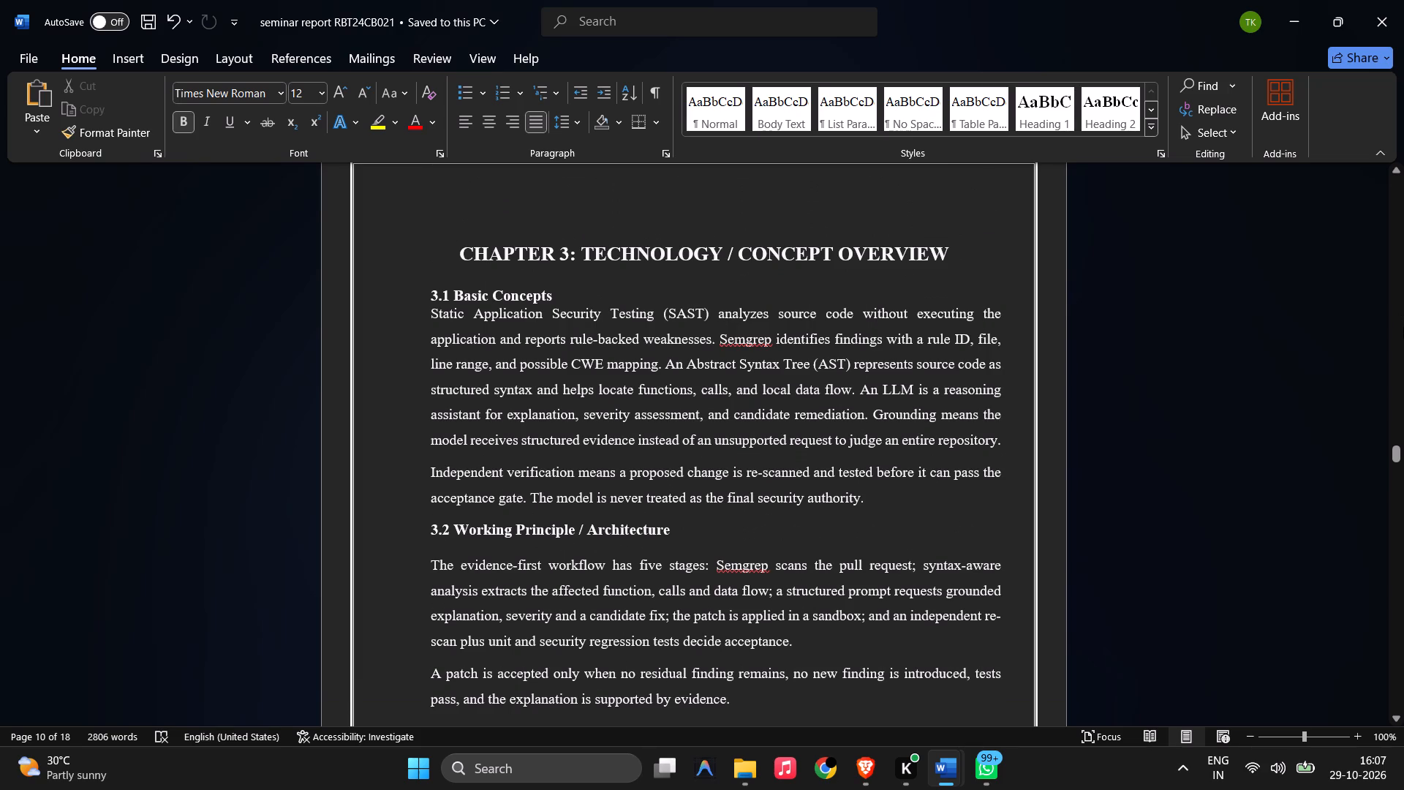
{"action": "scroll", "coordinate": [1403, 338], "scroll_direction": "down", "scroll_amount": 12}
{"action": "scroll", "coordinate": [1403, 358], "scroll_direction": "up", "scroll_amount": 6}
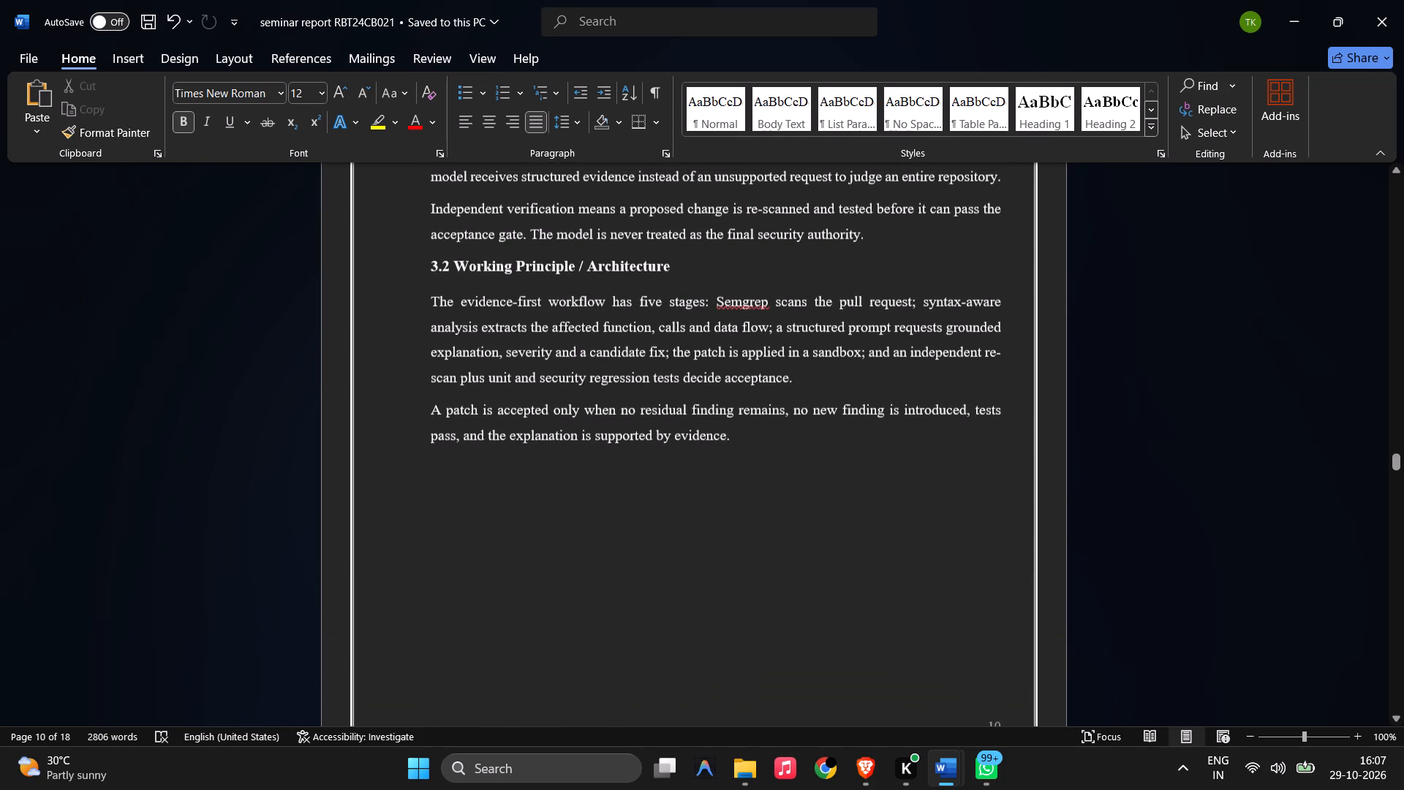
{"action": "left_click", "coordinate": [799, 426]}
{"action": "scroll", "coordinate": [530, 508], "scroll_direction": "down", "scroll_amount": 2}
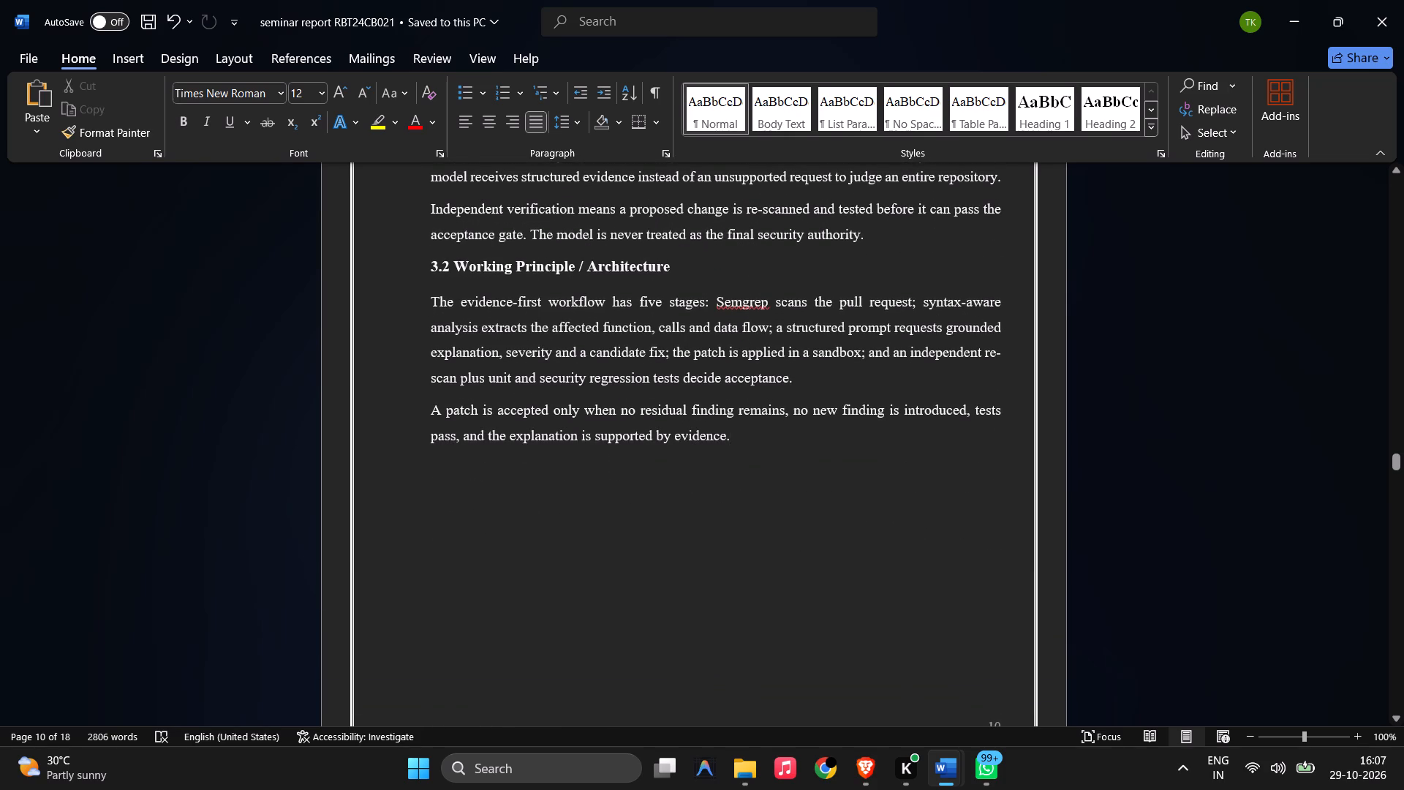
{"action": "scroll", "coordinate": [530, 508], "scroll_direction": "down", "scroll_amount": 10}
{"action": "scroll", "coordinate": [531, 507], "scroll_direction": "down", "scroll_amount": 12}
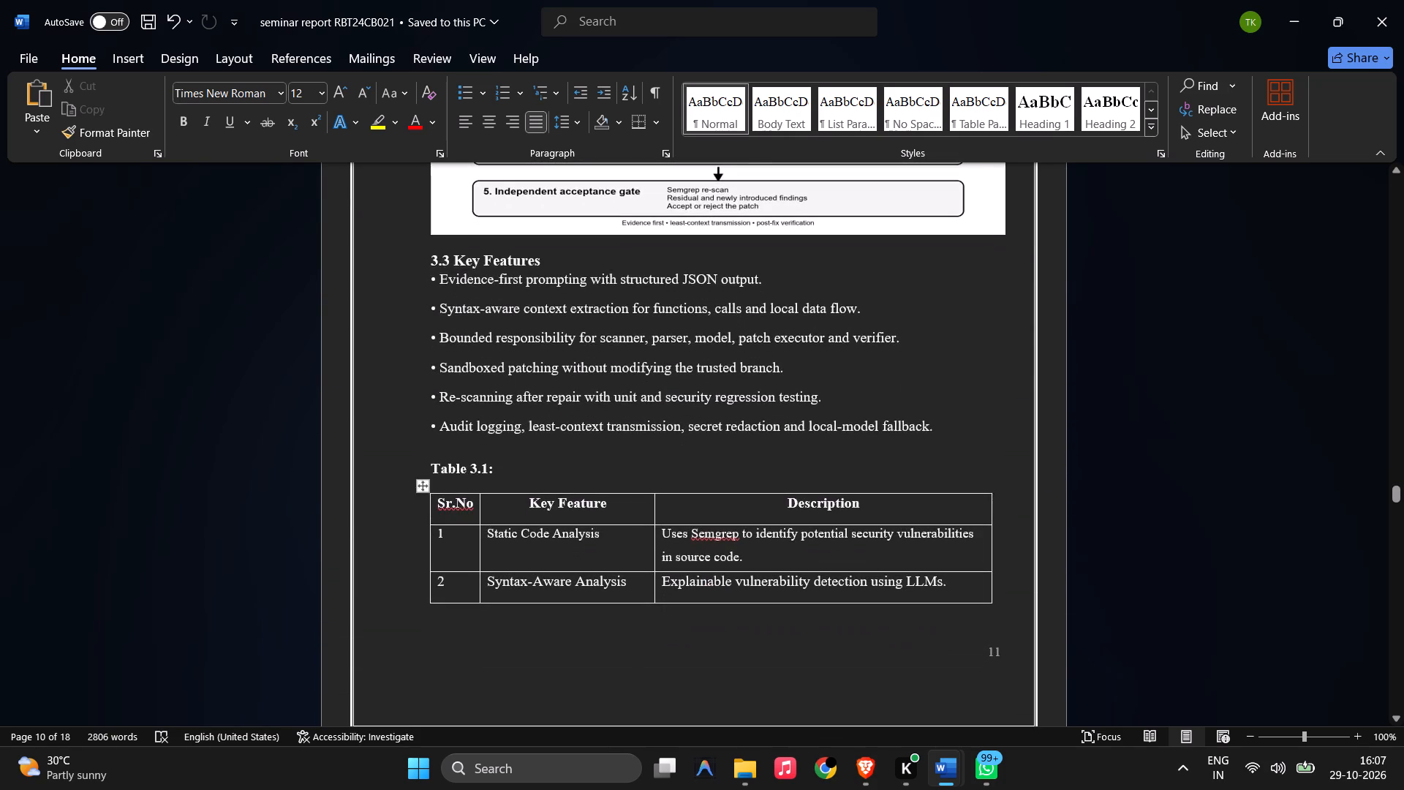
{"action": "scroll", "coordinate": [476, 424], "scroll_direction": "down", "scroll_amount": 16}
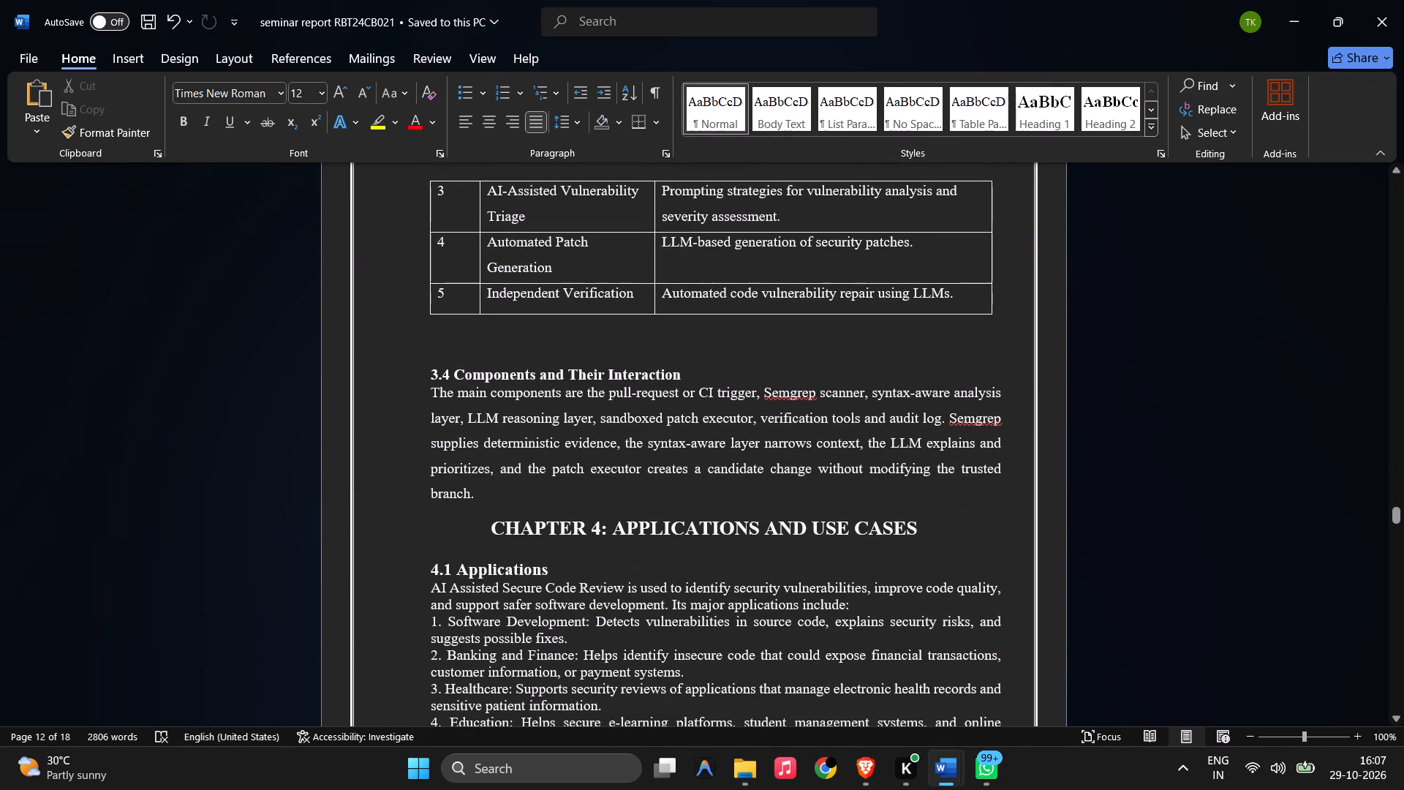
{"action": "left_click", "coordinate": [522, 336]}
{"action": "key", "text": "BackSpace"}
{"action": "left_click", "coordinate": [429, 372]}
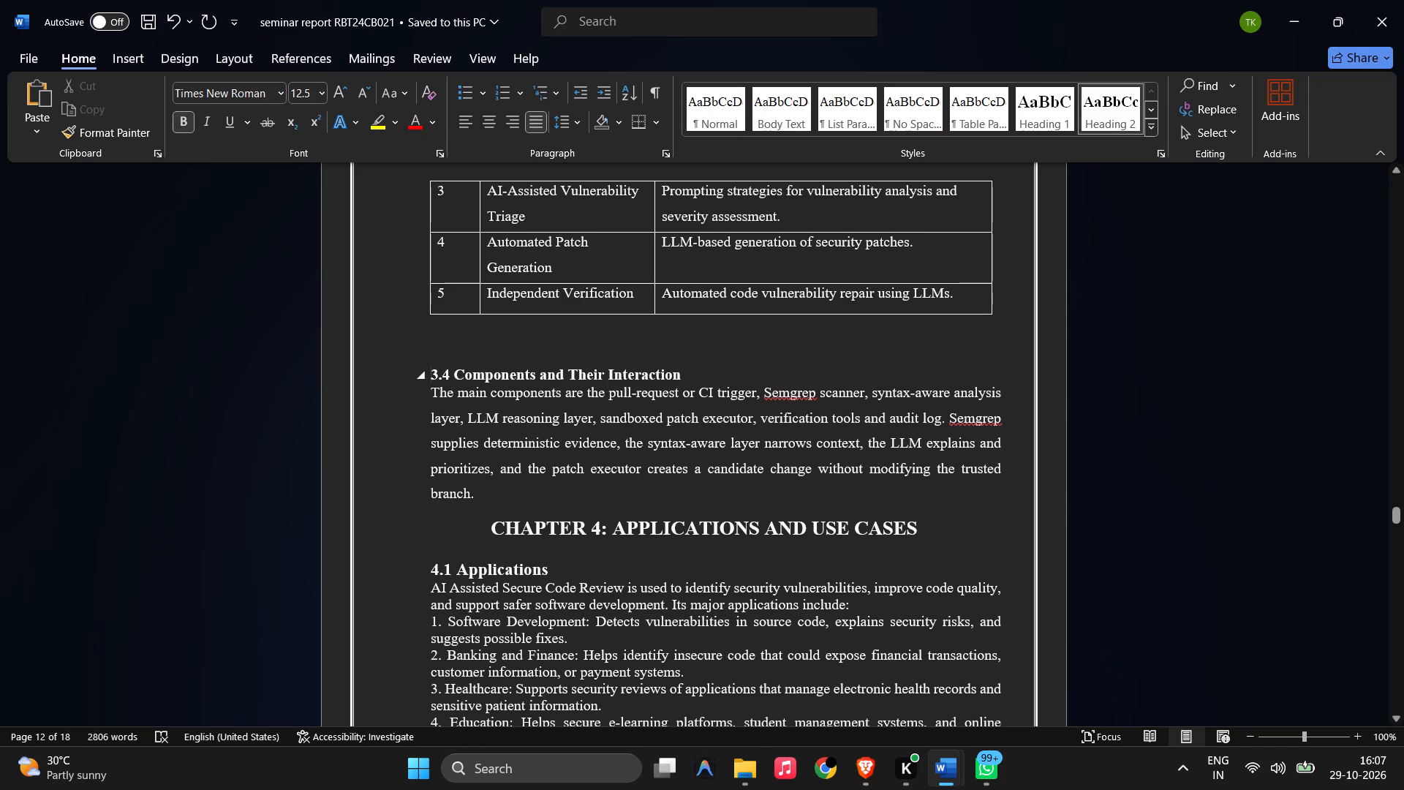
{"action": "key", "text": "BackSpace"}
{"action": "key", "text": "Return"}
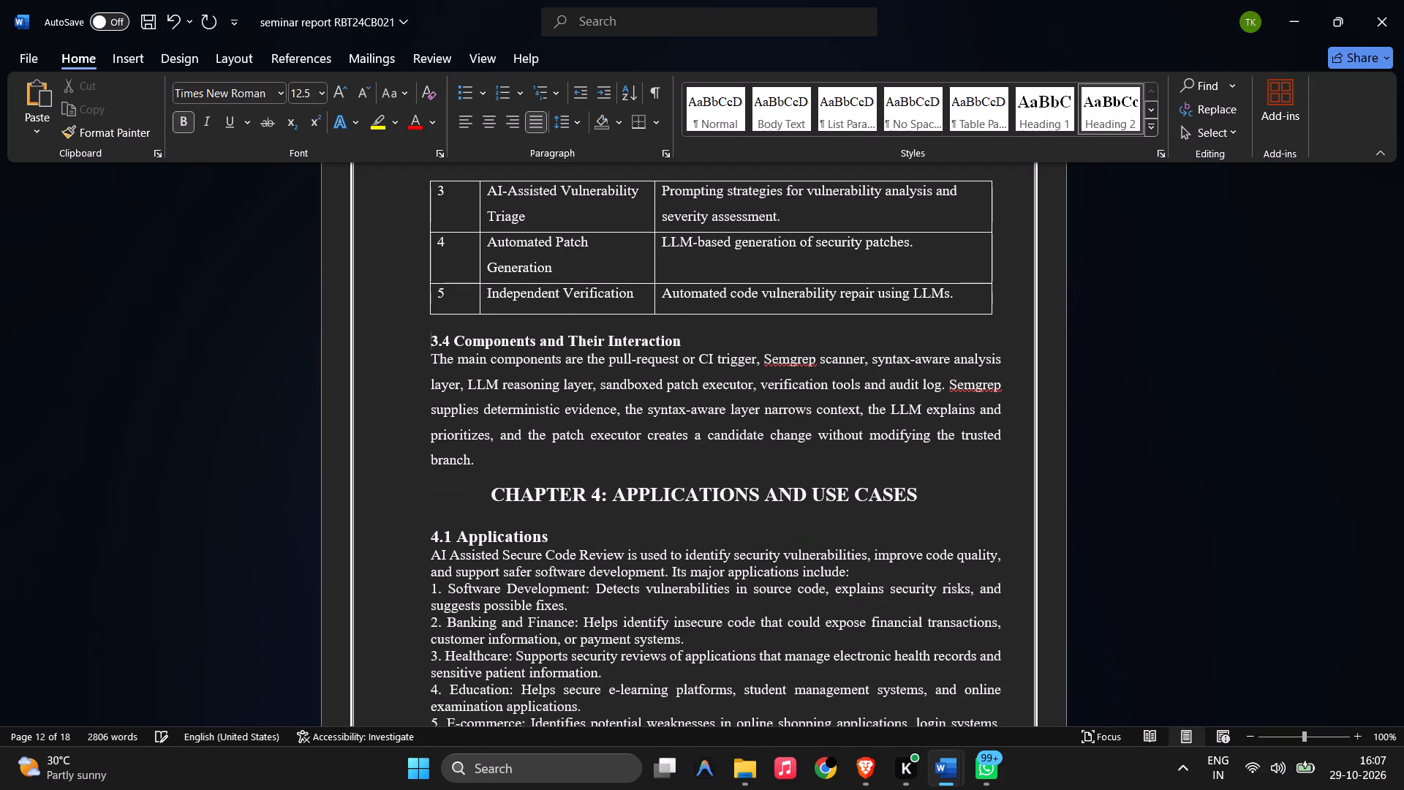
Insert blank lines after the section 3.4 paragraph so the "CHAPTER 4: APPLICATIONS AND USE CASES" heading starts on a new page.
{"action": "left_click", "coordinate": [503, 477]}
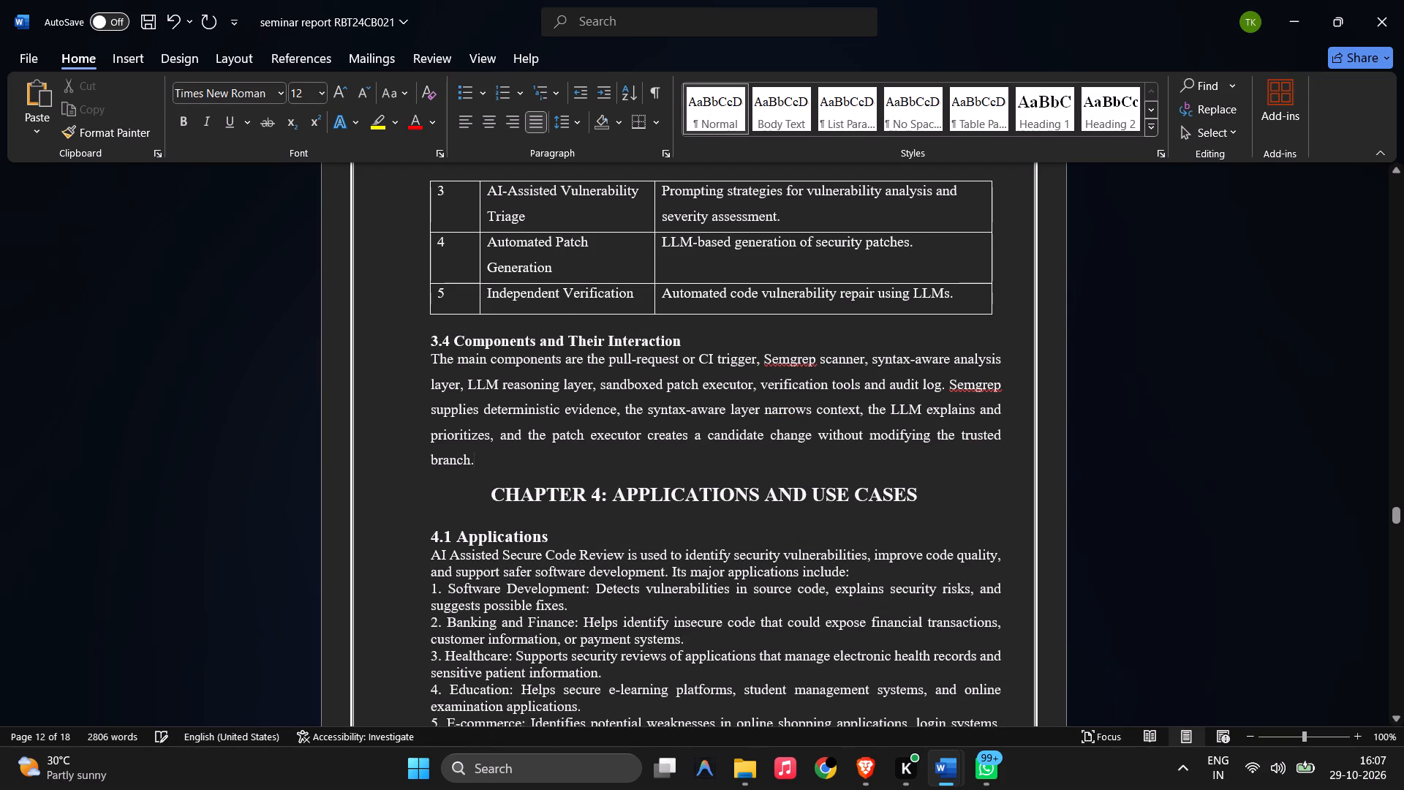
{"action": "key", "text": "Return"}
{"action": "key", "text": "Return"}
{"action": "key", "text": "Return"}
{"action": "key", "text": "Return"}
{"action": "key", "text": "Return"}
{"action": "key", "text": "Return"}
{"action": "key", "text": "Return"}
{"action": "scroll", "coordinate": [503, 477], "scroll_direction": "down", "scroll_amount": 7}
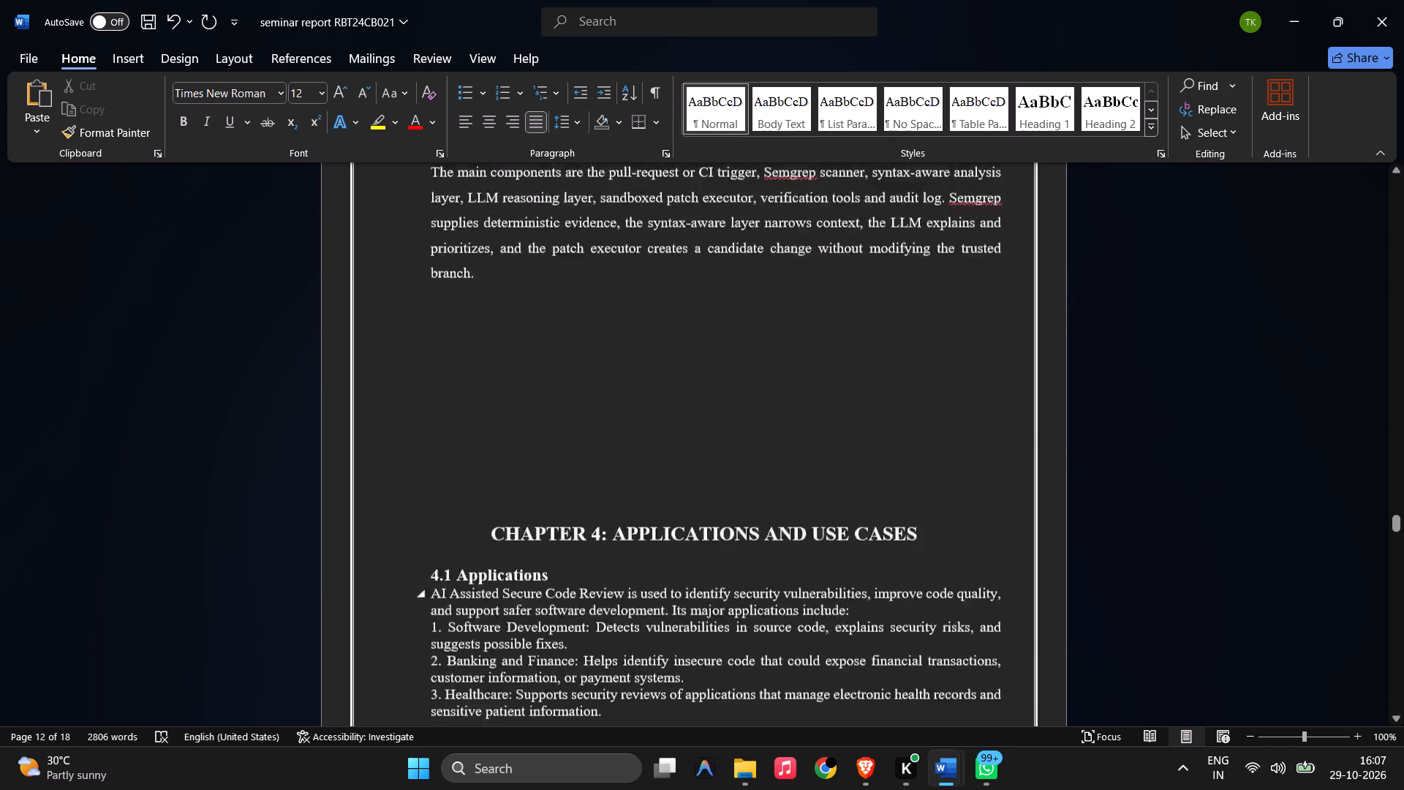
{"action": "key", "text": "Return"}
{"action": "key", "text": "Return"}
{"action": "key", "text": "Return"}
{"action": "key", "text": "Return"}
{"action": "key", "text": "Return"}
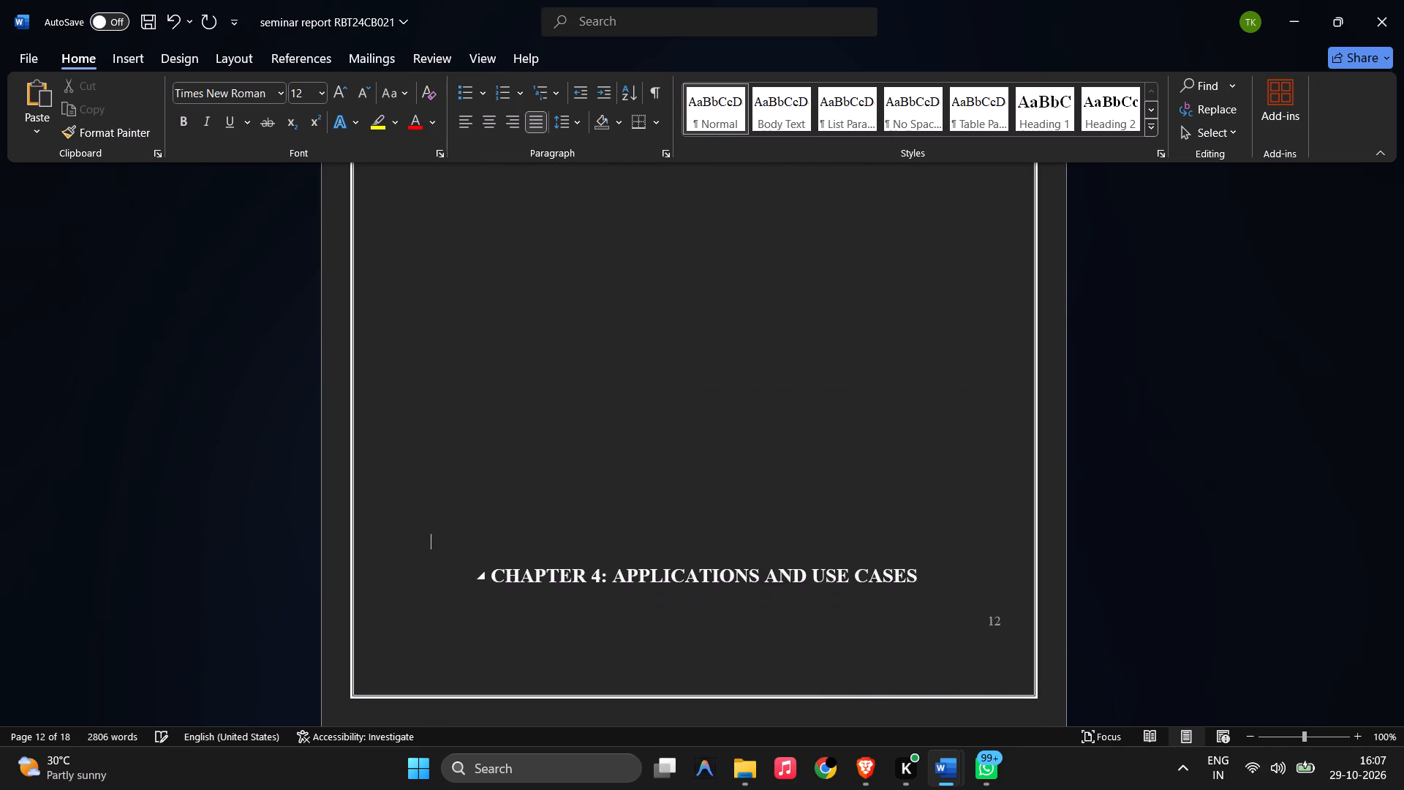
{"action": "key", "text": "Return"}
{"action": "scroll", "coordinate": [542, 527], "scroll_direction": "down", "scroll_amount": 15}
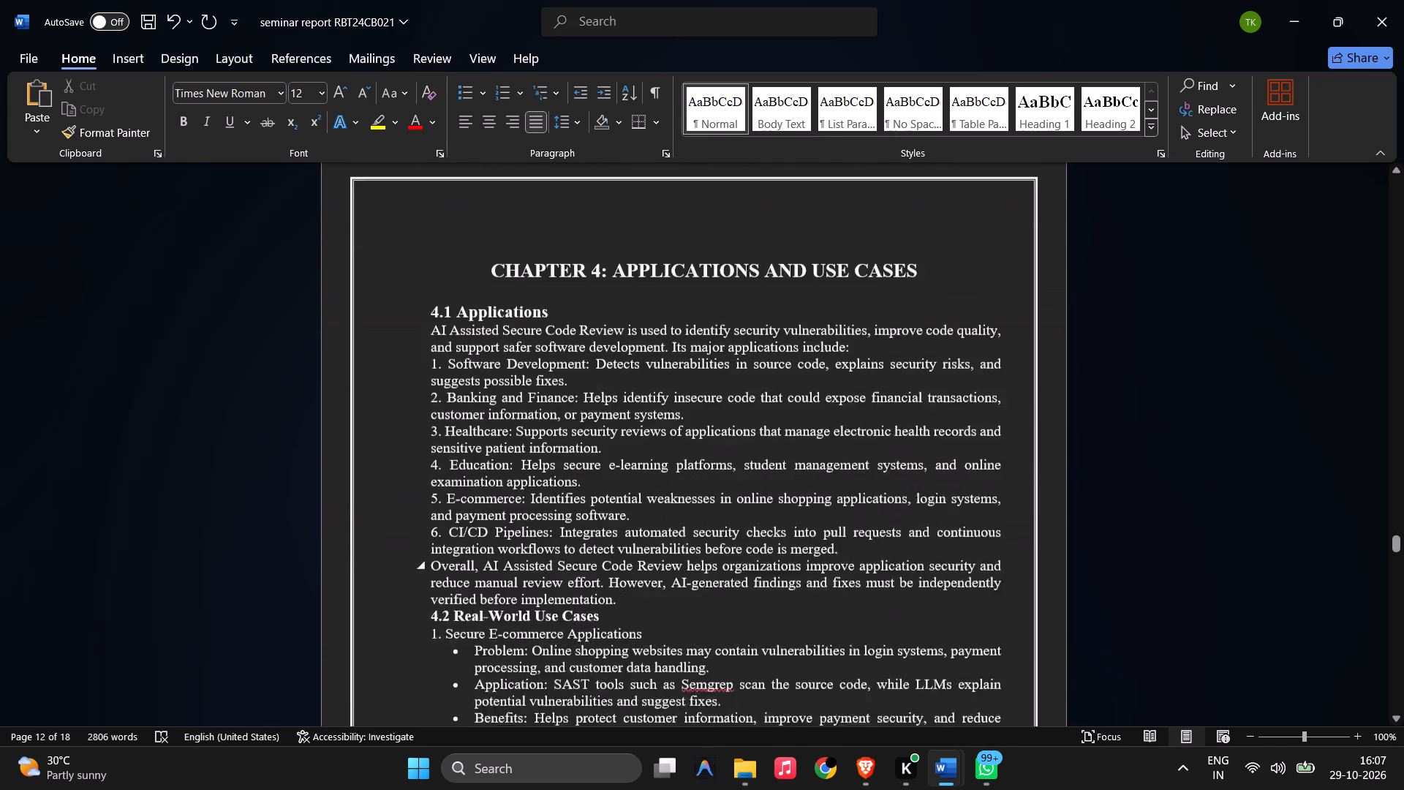
Review the page layout from Chapter 4 back to the contents table and on to section 1.2.
{"action": "scroll", "coordinate": [542, 527], "scroll_direction": "down", "scroll_amount": 11}
{"action": "scroll", "coordinate": [542, 527], "scroll_direction": "up", "scroll_amount": 9}
{"action": "scroll", "coordinate": [509, 491], "scroll_direction": "up", "scroll_amount": 20}
{"action": "scroll", "coordinate": [509, 491], "scroll_direction": "up", "scroll_amount": 6}
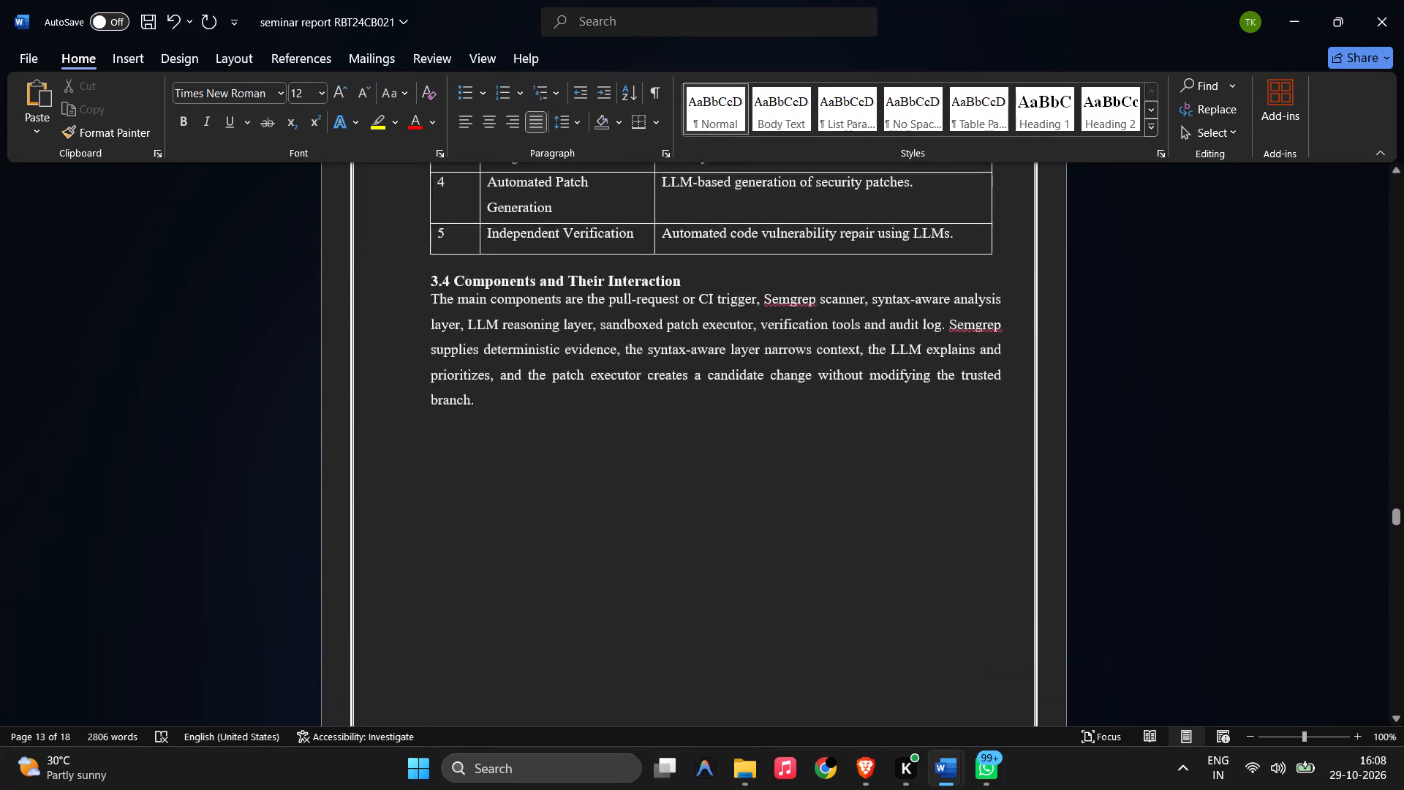
{"action": "scroll", "coordinate": [513, 474], "scroll_direction": "up", "scroll_amount": 3}
{"action": "scroll", "coordinate": [513, 474], "scroll_direction": "up", "scroll_amount": 20}
{"action": "scroll", "coordinate": [513, 474], "scroll_direction": "up", "scroll_amount": 11}
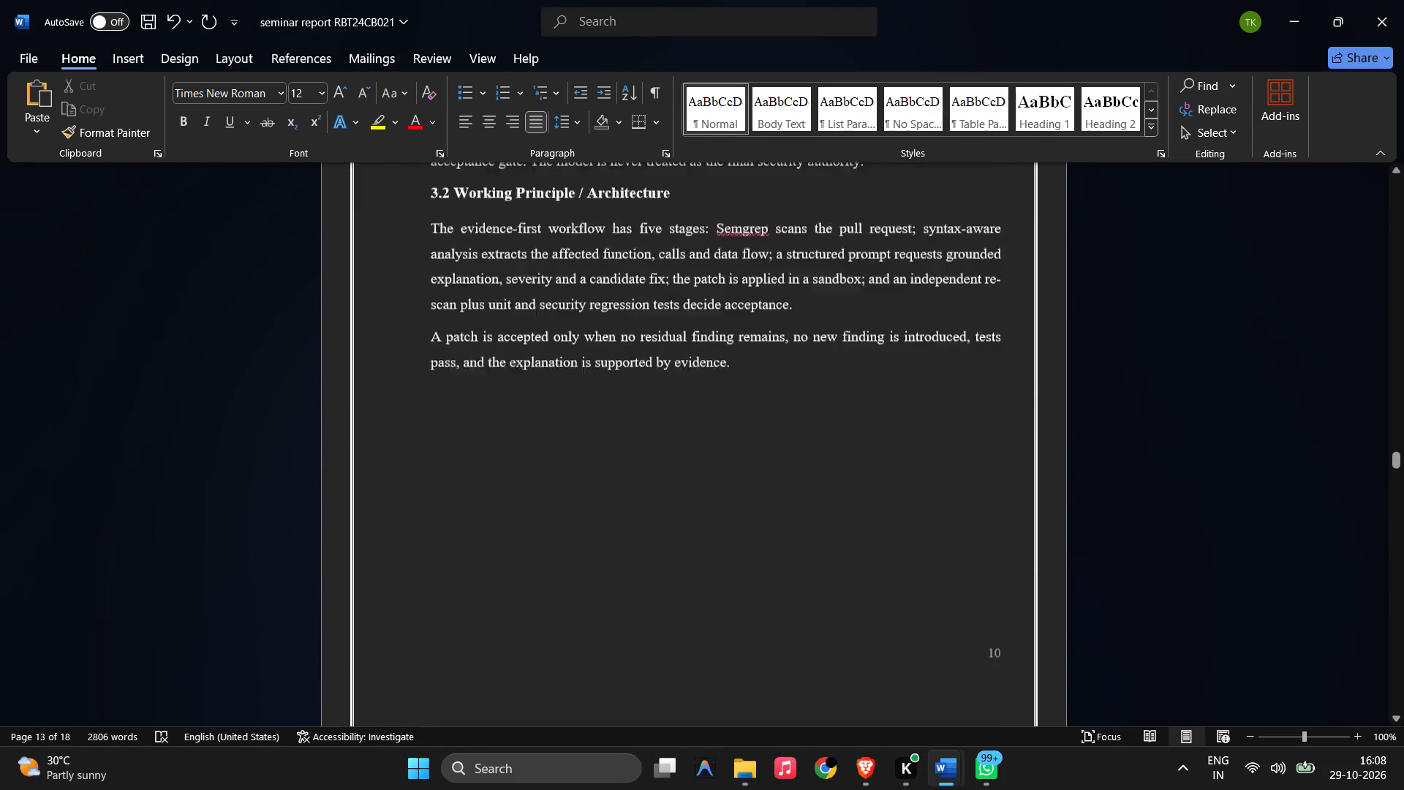
{"action": "scroll", "coordinate": [522, 464], "scroll_direction": "up", "scroll_amount": 20}
{"action": "scroll", "coordinate": [522, 464], "scroll_direction": "up", "scroll_amount": 19}
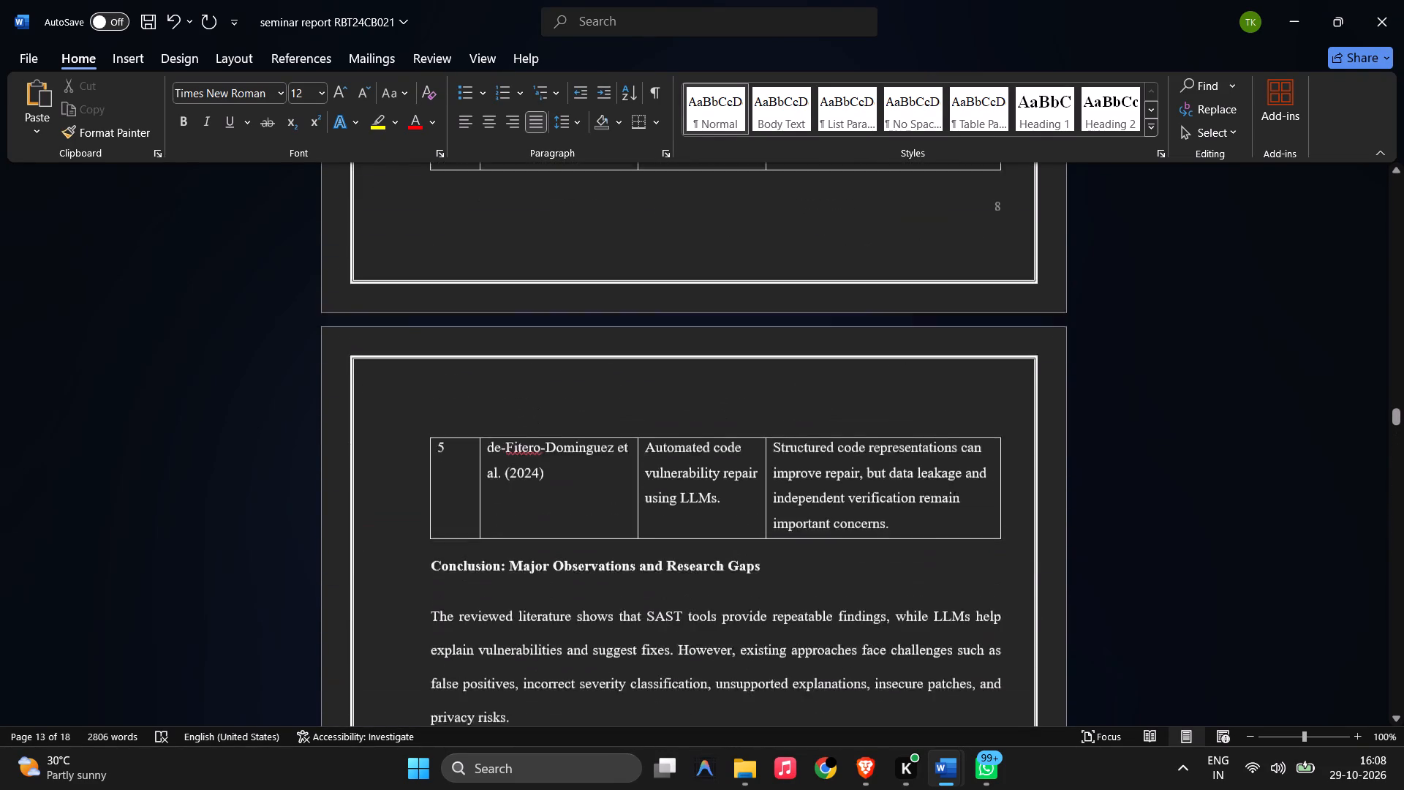
{"action": "scroll", "coordinate": [535, 456], "scroll_direction": "up", "scroll_amount": 4}
{"action": "scroll", "coordinate": [535, 456], "scroll_direction": "up", "scroll_amount": 18}
{"action": "scroll", "coordinate": [535, 456], "scroll_direction": "up", "scroll_amount": 3}
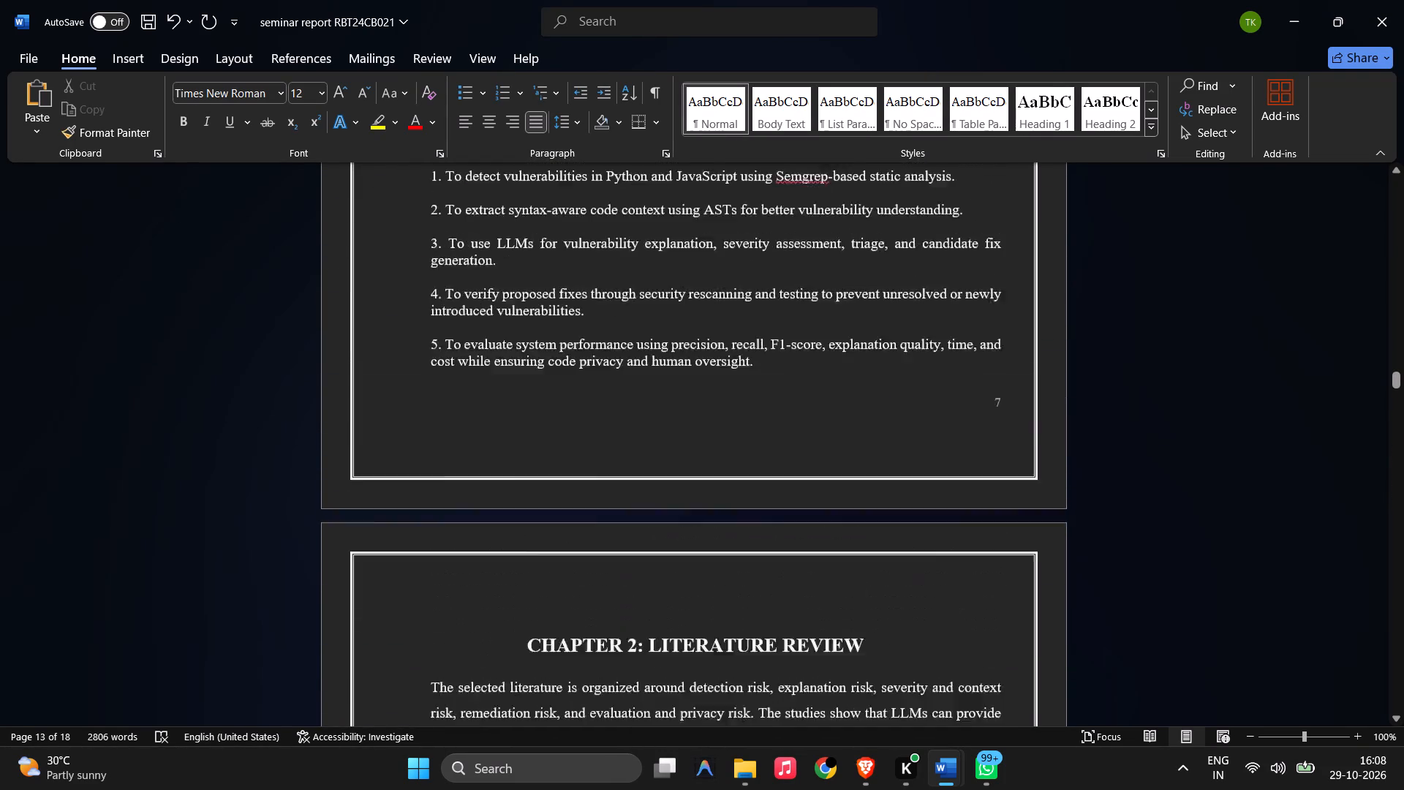
{"action": "scroll", "coordinate": [535, 456], "scroll_direction": "up", "scroll_amount": 20}
{"action": "scroll", "coordinate": [535, 456], "scroll_direction": "up", "scroll_amount": 20}
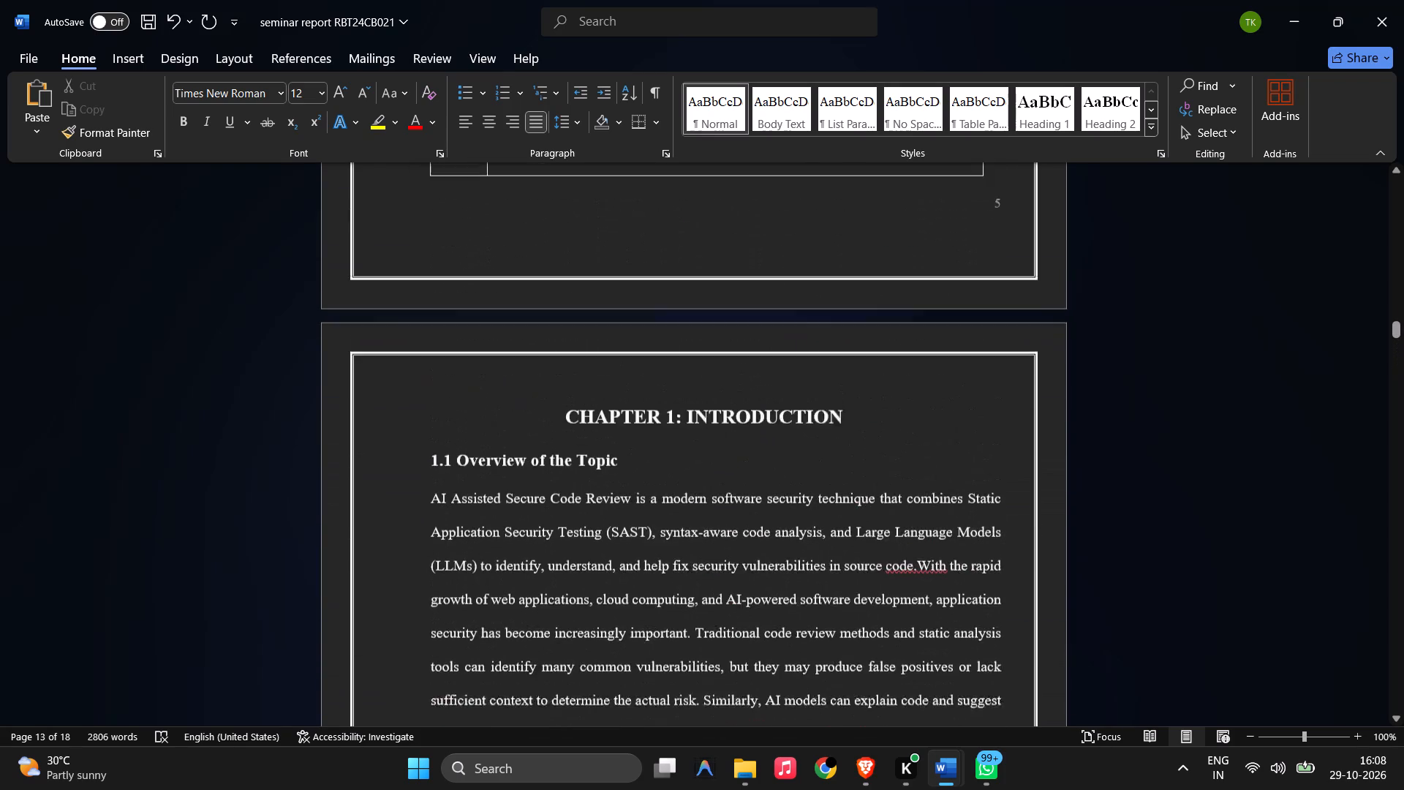
{"action": "scroll", "coordinate": [535, 456], "scroll_direction": "up", "scroll_amount": 11}
{"action": "scroll", "coordinate": [535, 456], "scroll_direction": "down", "scroll_amount": 11}
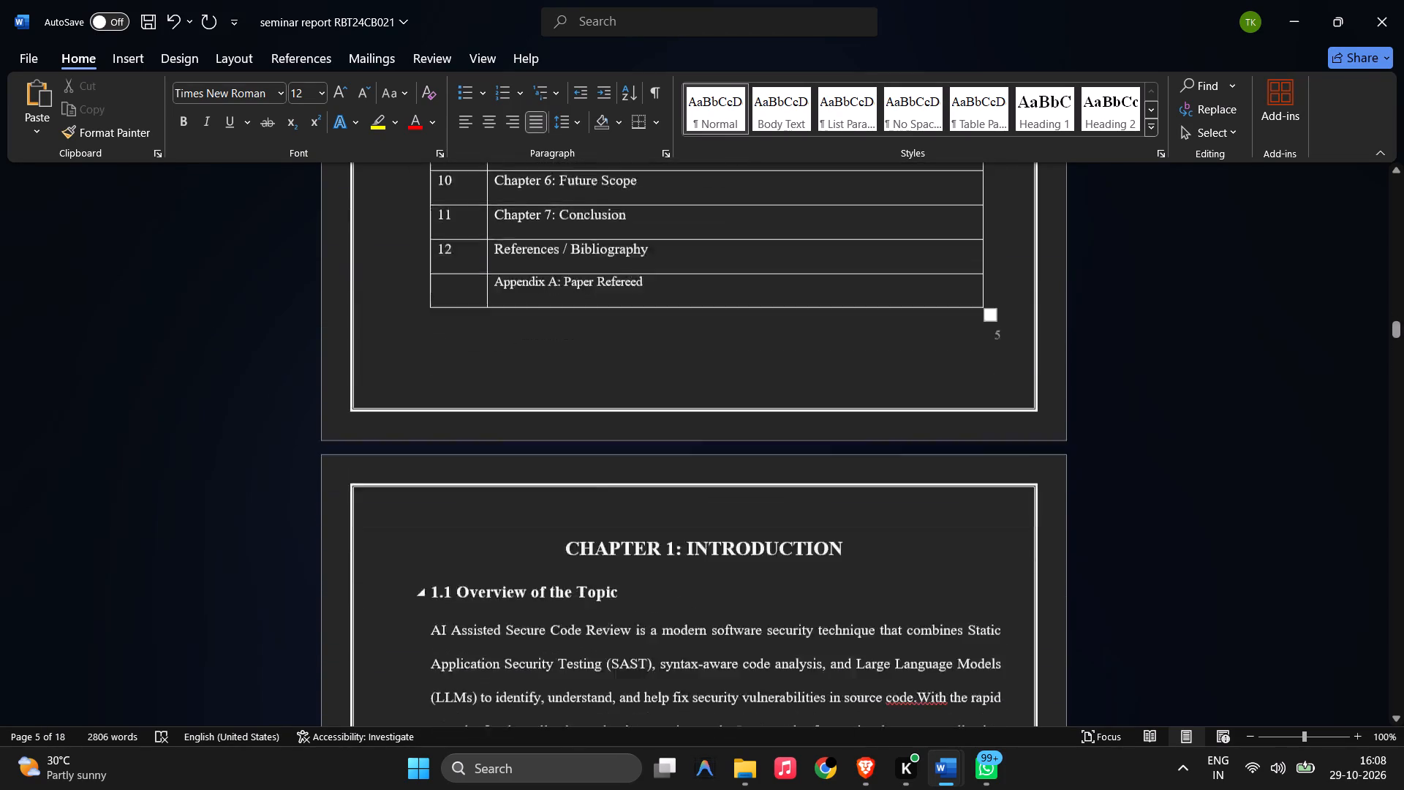
{"action": "scroll", "coordinate": [535, 456], "scroll_direction": "down", "scroll_amount": 20}
{"action": "scroll", "coordinate": [535, 456], "scroll_direction": "down", "scroll_amount": 5}
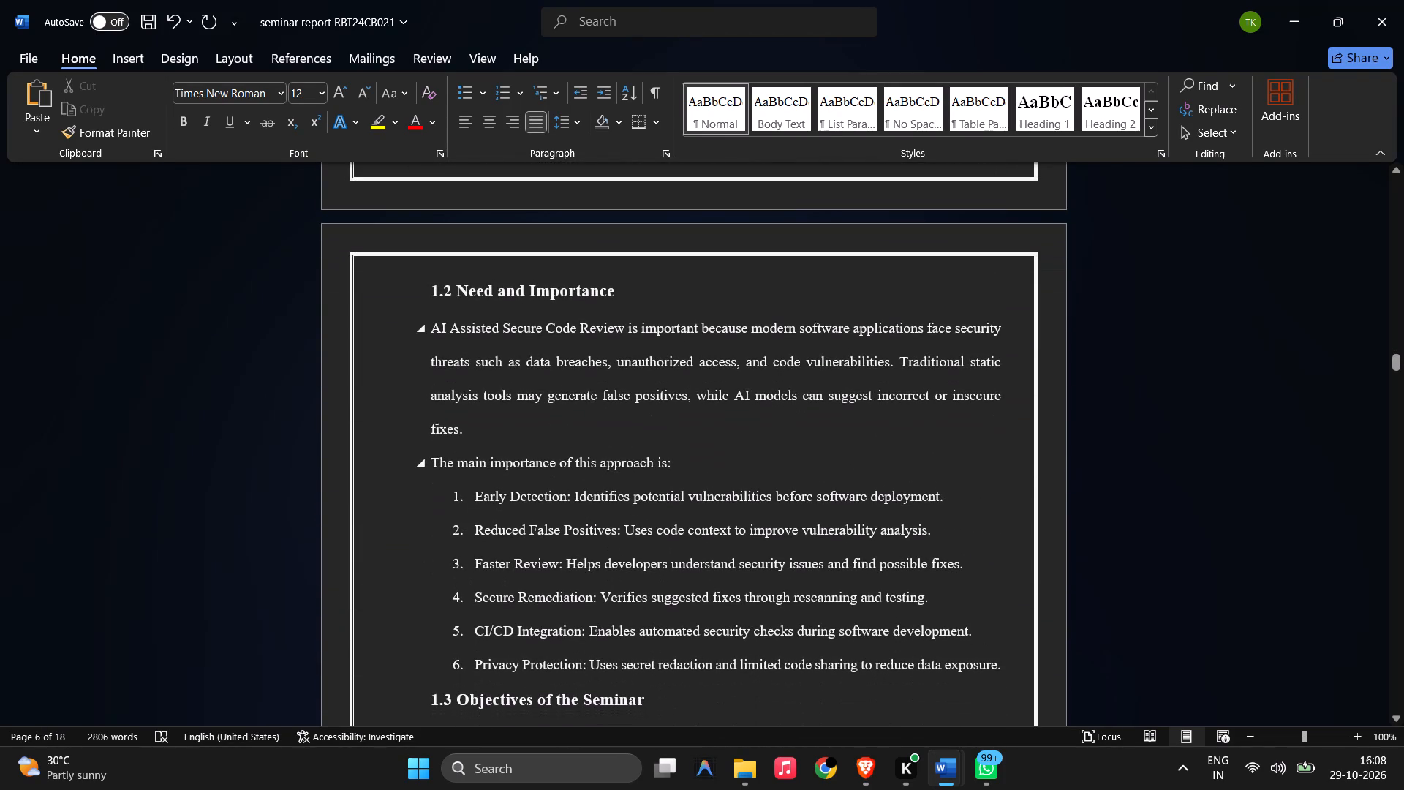
Check the text formatting of section 1.2 Need and Importance and section 1.3 Objectives of the Seminar.
{"action": "left_click_drag", "start_coordinate": [432, 326], "coordinate": [473, 428]}
{"action": "left_click", "coordinate": [437, 507]}
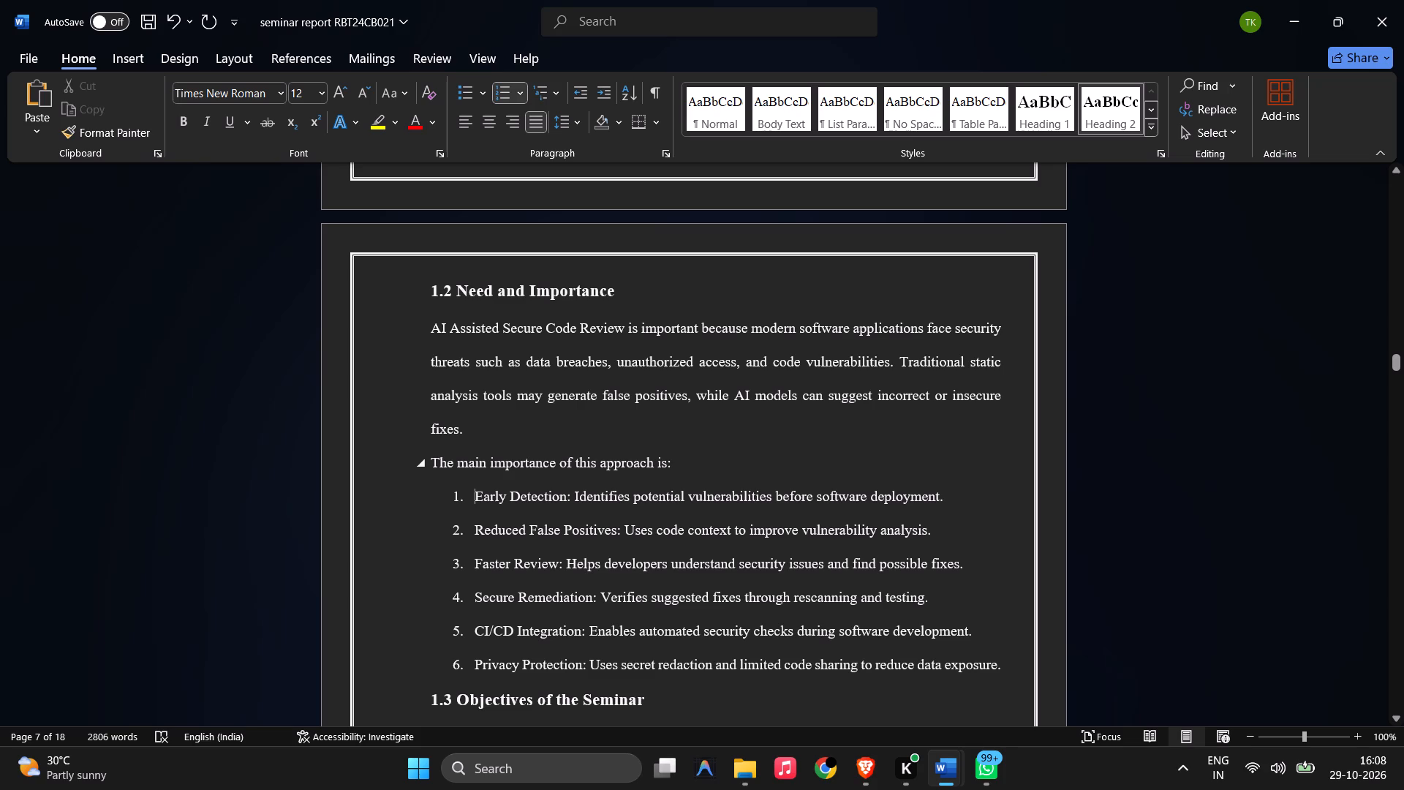
{"action": "left_click_drag", "start_coordinate": [434, 462], "coordinate": [652, 669]}
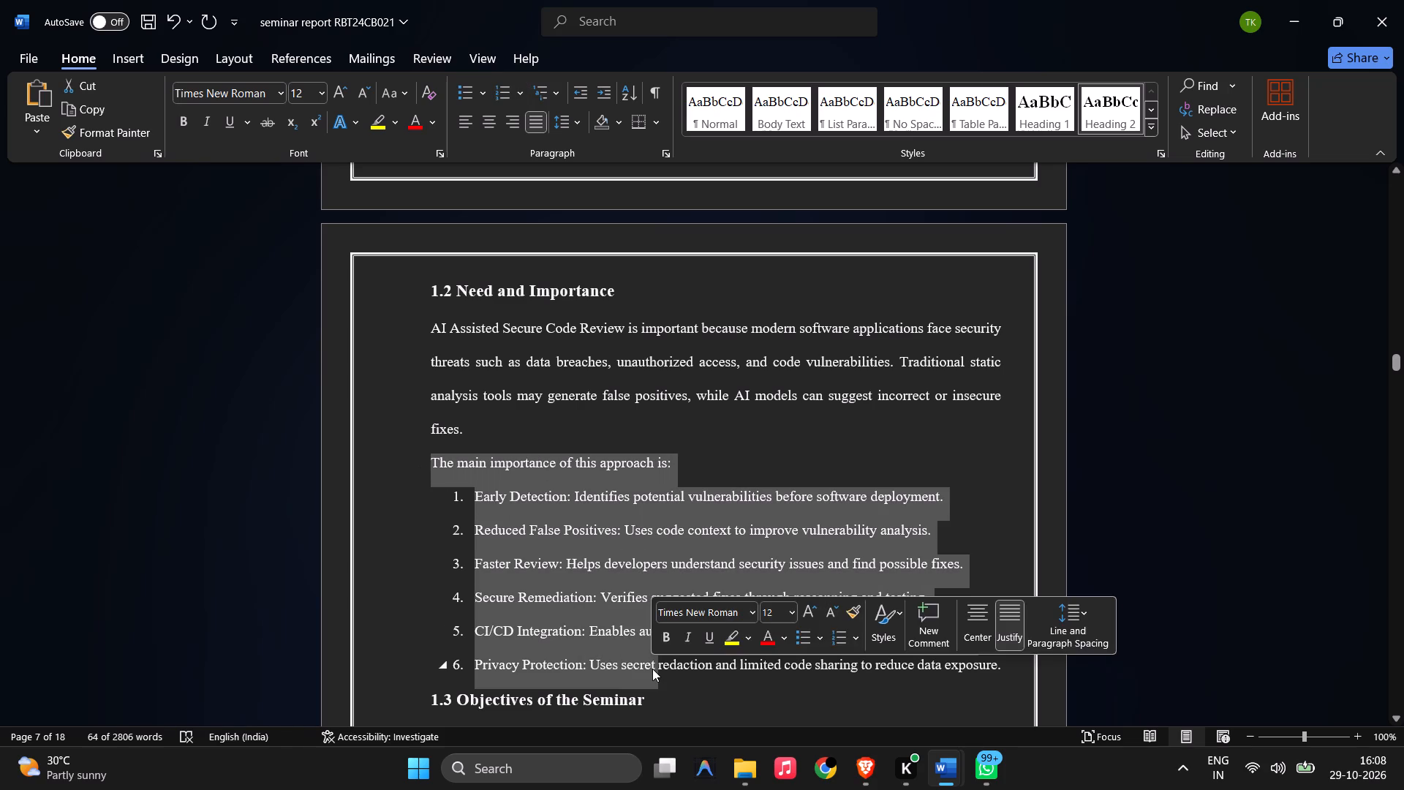
{"action": "scroll", "coordinate": [492, 691], "scroll_direction": "down", "scroll_amount": 6}
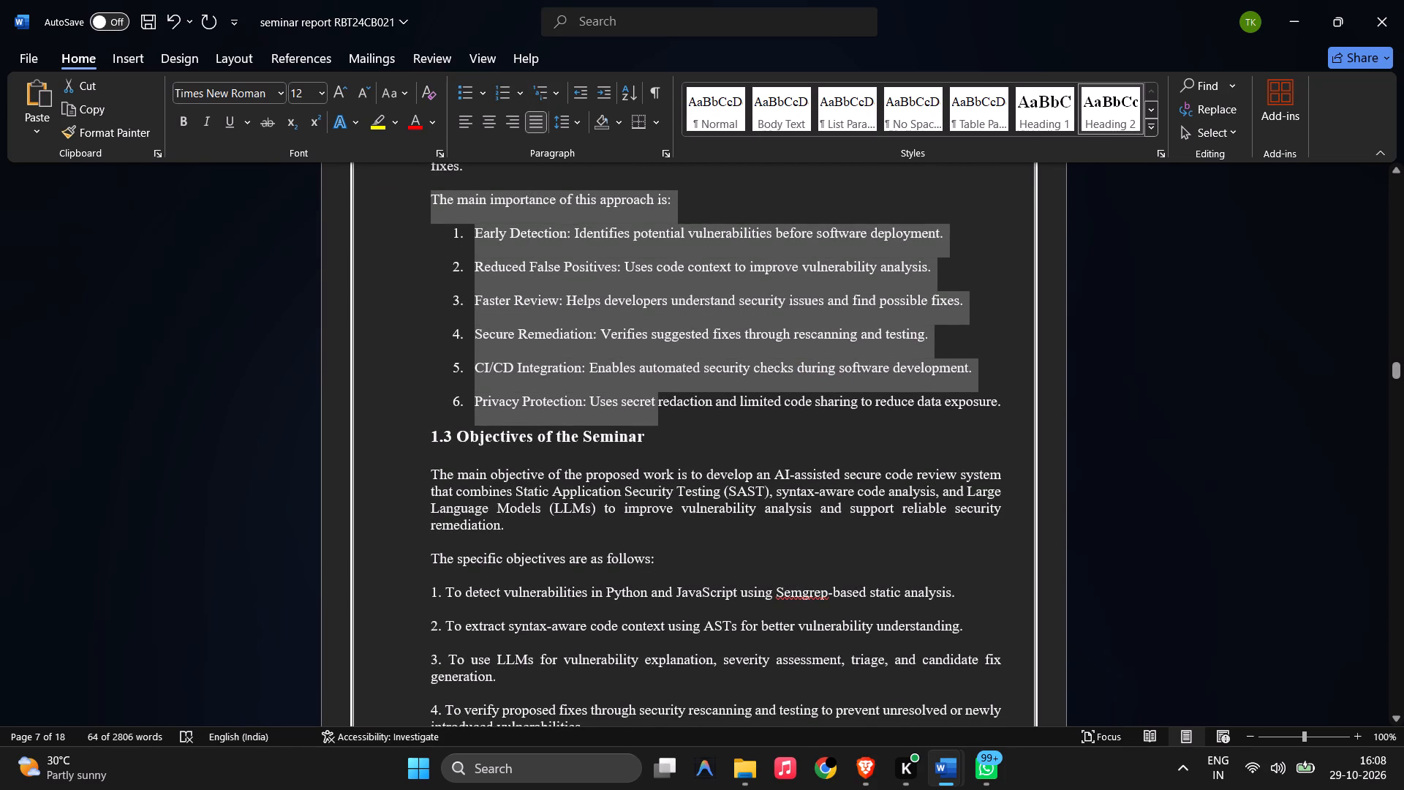
{"action": "left_click_drag", "start_coordinate": [429, 473], "coordinate": [520, 527]}
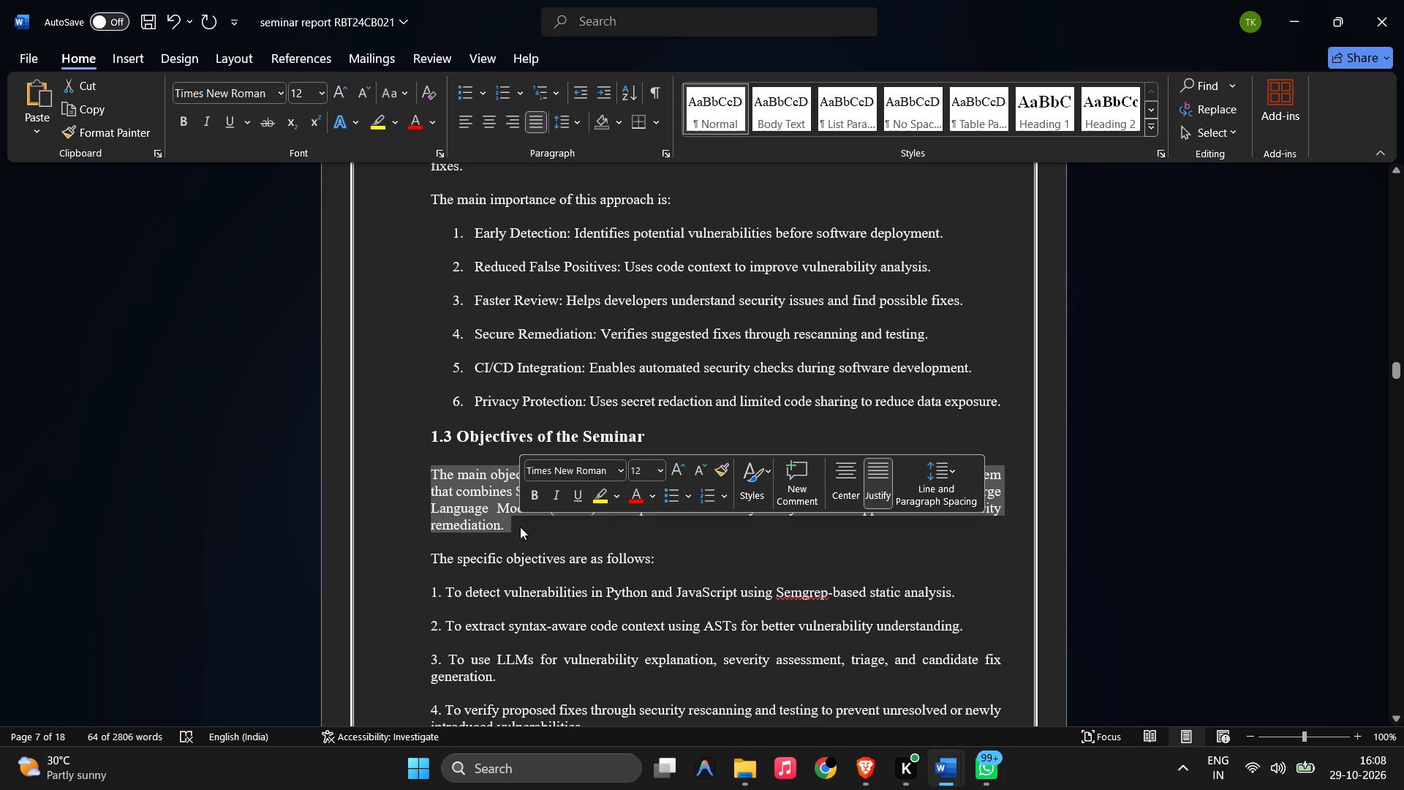
{"action": "left_click", "coordinate": [494, 547]}
{"action": "scroll", "coordinate": [494, 547], "scroll_direction": "down", "scroll_amount": 2}
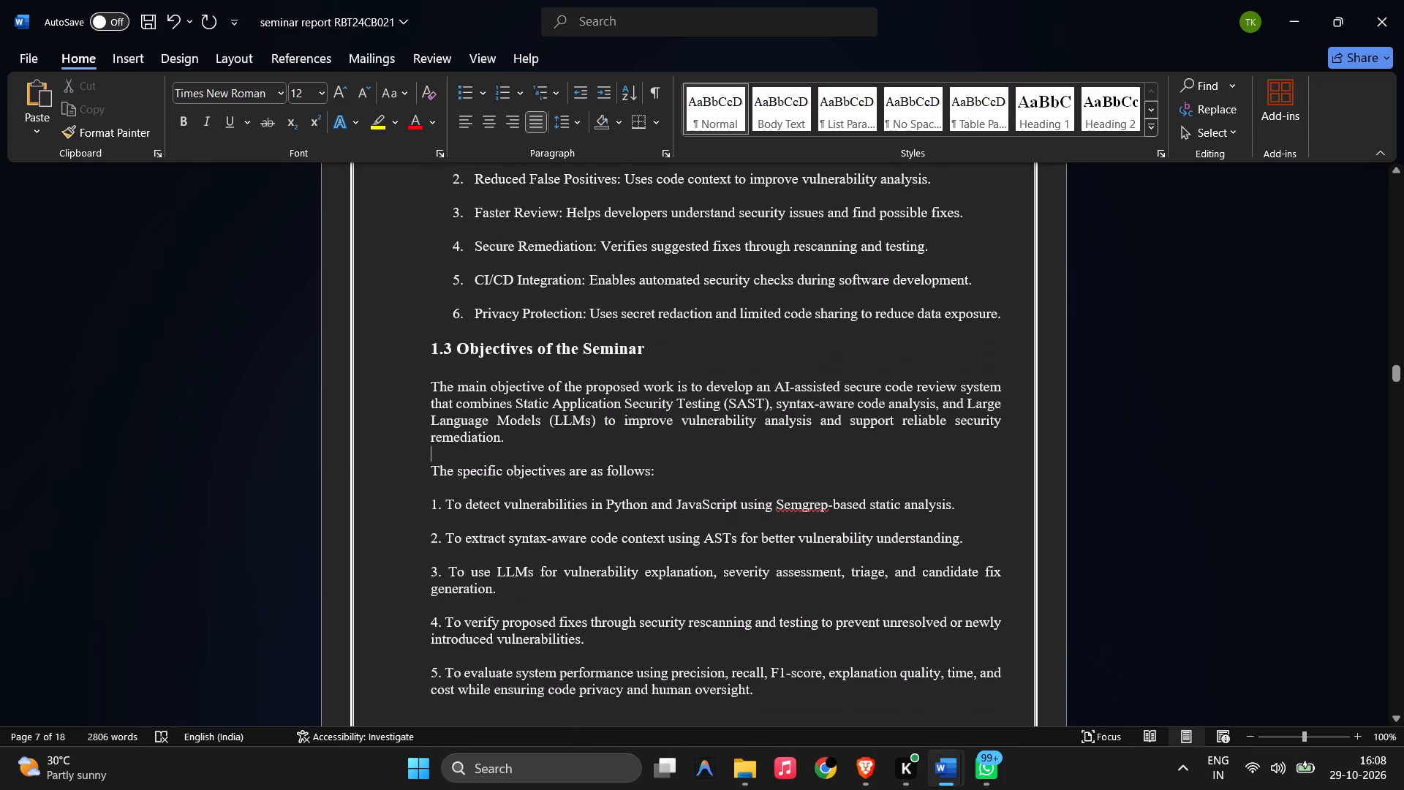
{"action": "scroll", "coordinate": [494, 547], "scroll_direction": "down", "scroll_amount": 3}
{"action": "left_click_drag", "start_coordinate": [437, 341], "coordinate": [759, 557]}
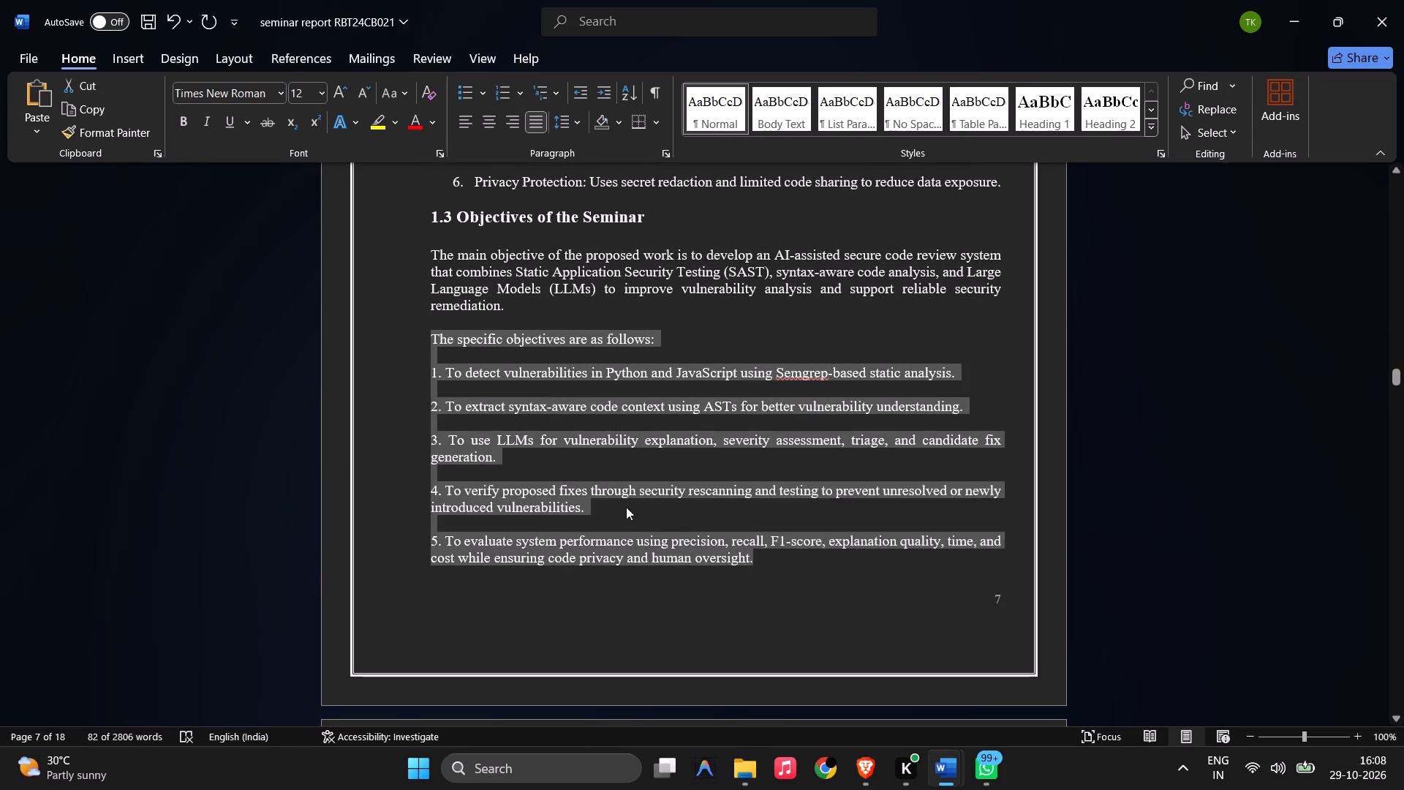
Check the formatting of the Chapter 2 introductory paragraph and review the literature review table.
{"action": "scroll", "coordinate": [626, 507], "scroll_direction": "down", "scroll_amount": 11}
{"action": "left_click_drag", "start_coordinate": [430, 397], "coordinate": [549, 412]}
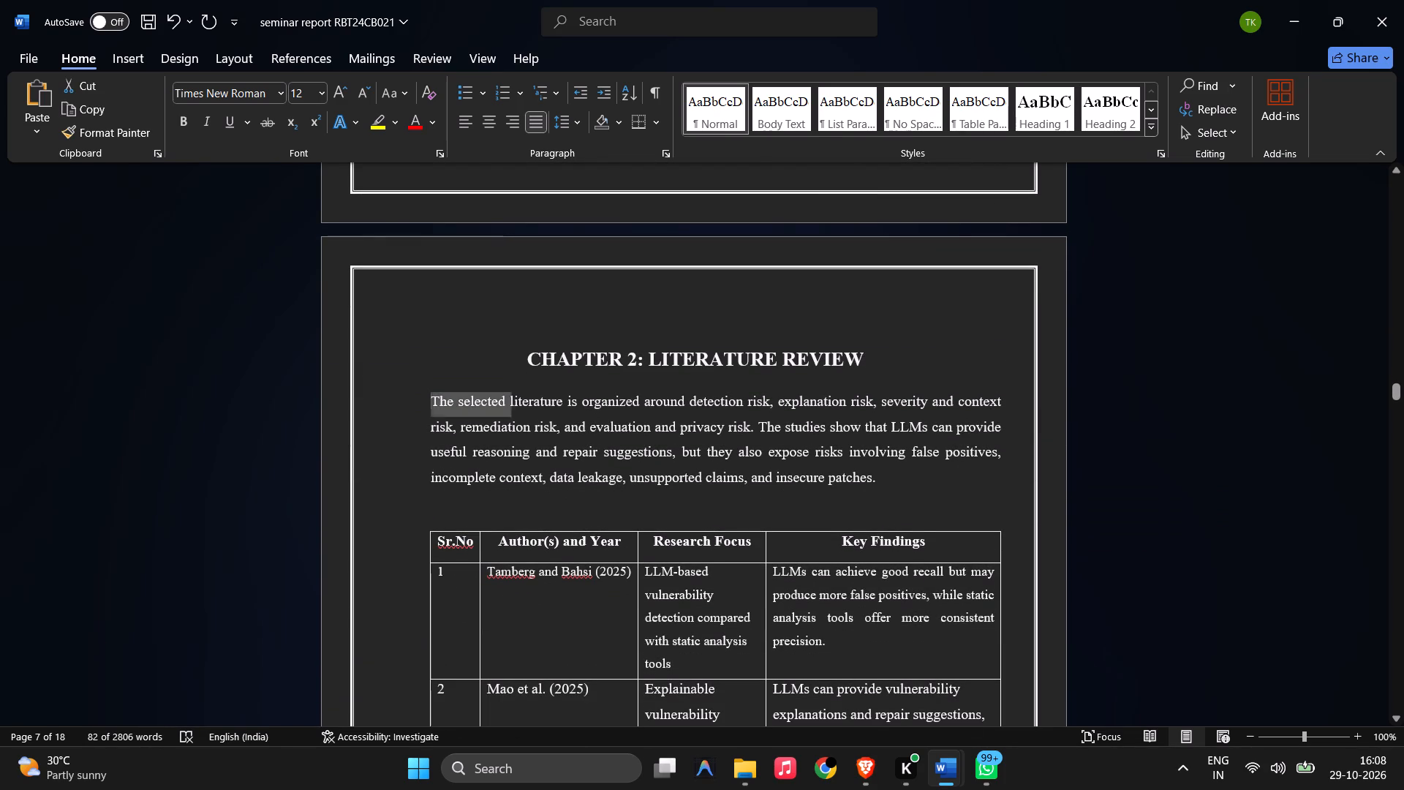
{"action": "left_click_drag", "start_coordinate": [549, 412], "coordinate": [961, 488]}
{"action": "left_click", "coordinate": [624, 445]}
{"action": "scroll", "coordinate": [624, 445], "scroll_direction": "down", "scroll_amount": 5}
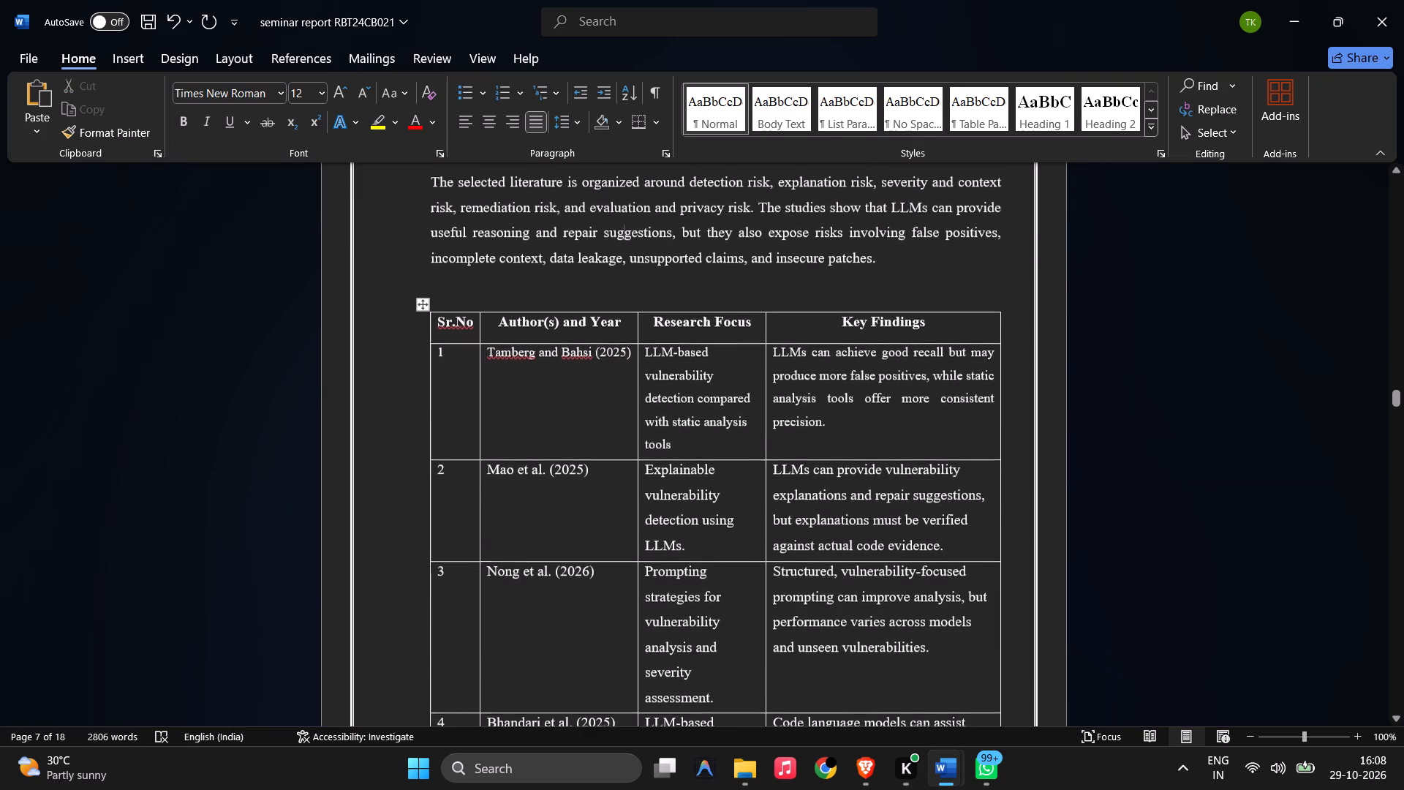
{"action": "scroll", "coordinate": [508, 446], "scroll_direction": "down", "scroll_amount": 19}
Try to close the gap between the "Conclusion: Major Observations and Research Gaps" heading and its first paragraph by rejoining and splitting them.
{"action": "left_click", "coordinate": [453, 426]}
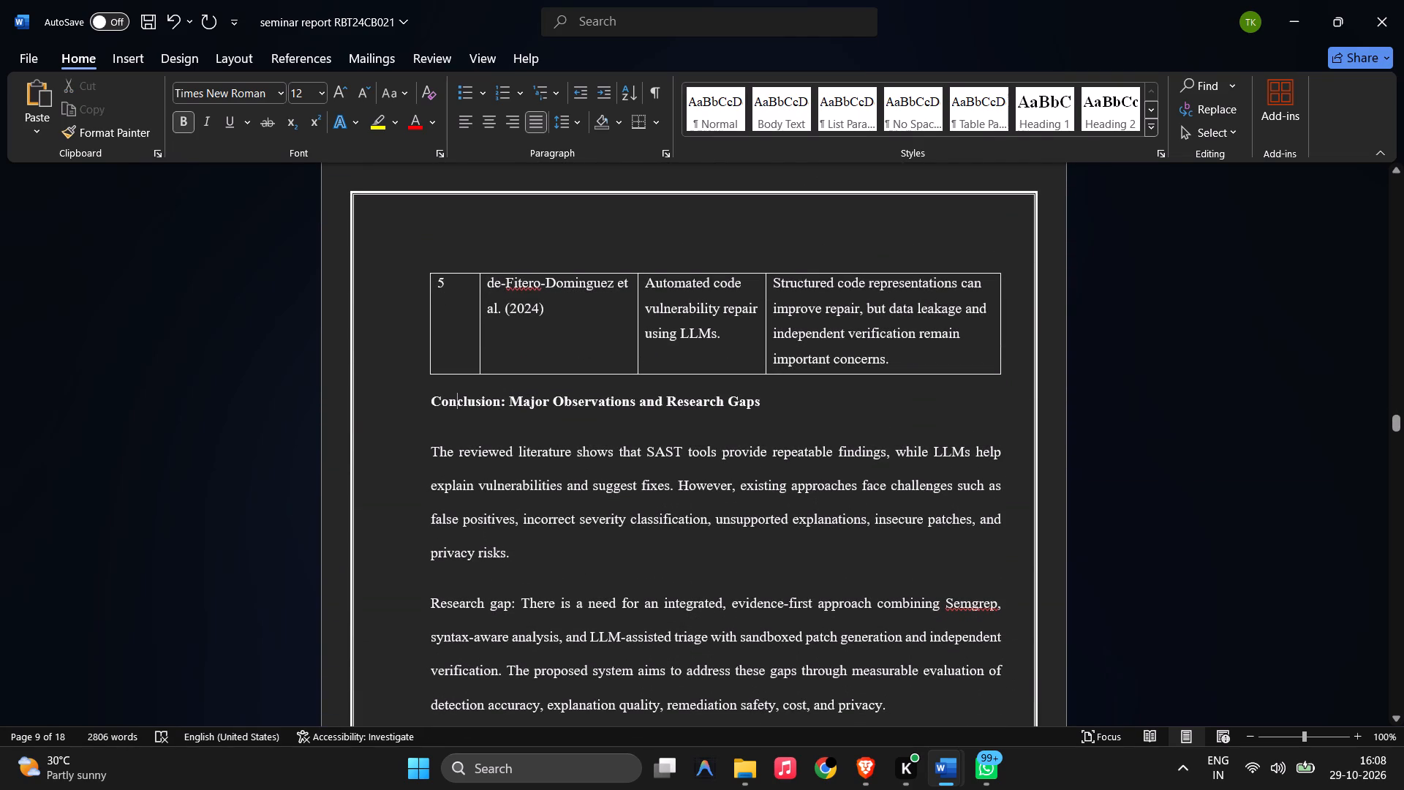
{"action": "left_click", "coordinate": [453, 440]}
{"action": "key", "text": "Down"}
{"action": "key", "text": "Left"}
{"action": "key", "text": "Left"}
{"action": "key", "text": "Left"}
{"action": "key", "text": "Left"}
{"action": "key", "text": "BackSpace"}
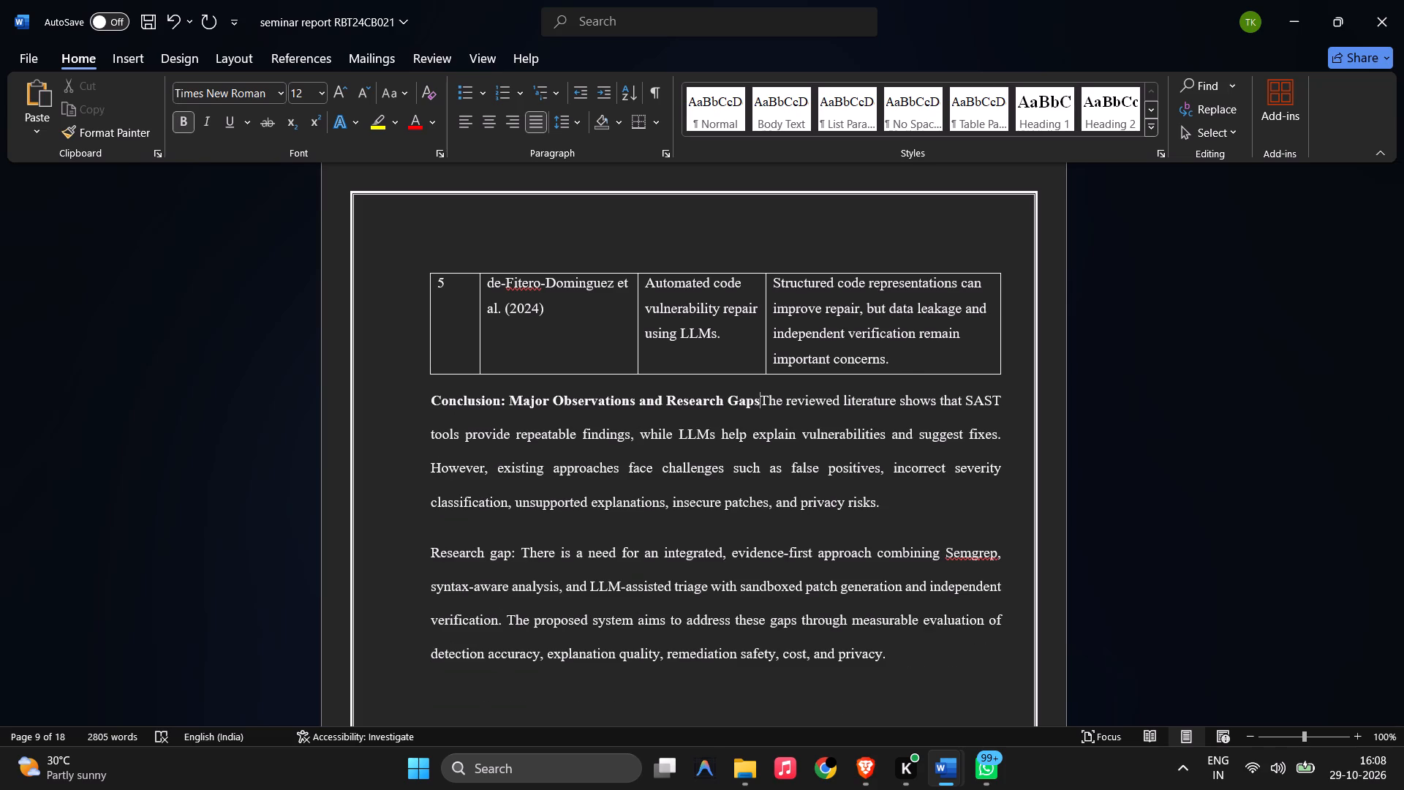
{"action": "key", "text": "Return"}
Insert a blank line between the end of section 3.1 and the "3.2 Working Principle / Architecture" heading.
{"action": "scroll", "coordinate": [453, 440], "scroll_direction": "down", "scroll_amount": 14}
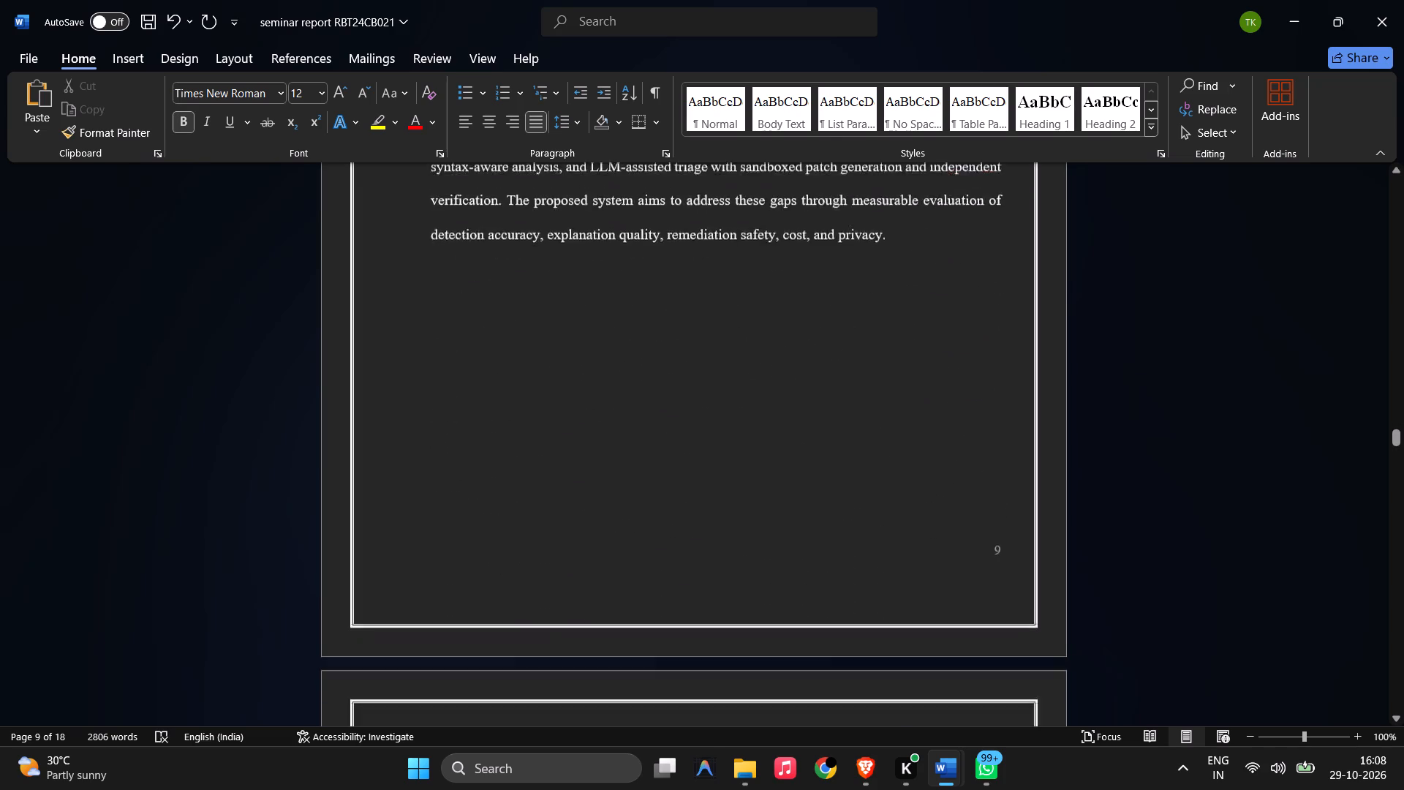
{"action": "scroll", "coordinate": [453, 440], "scroll_direction": "down", "scroll_amount": 4}
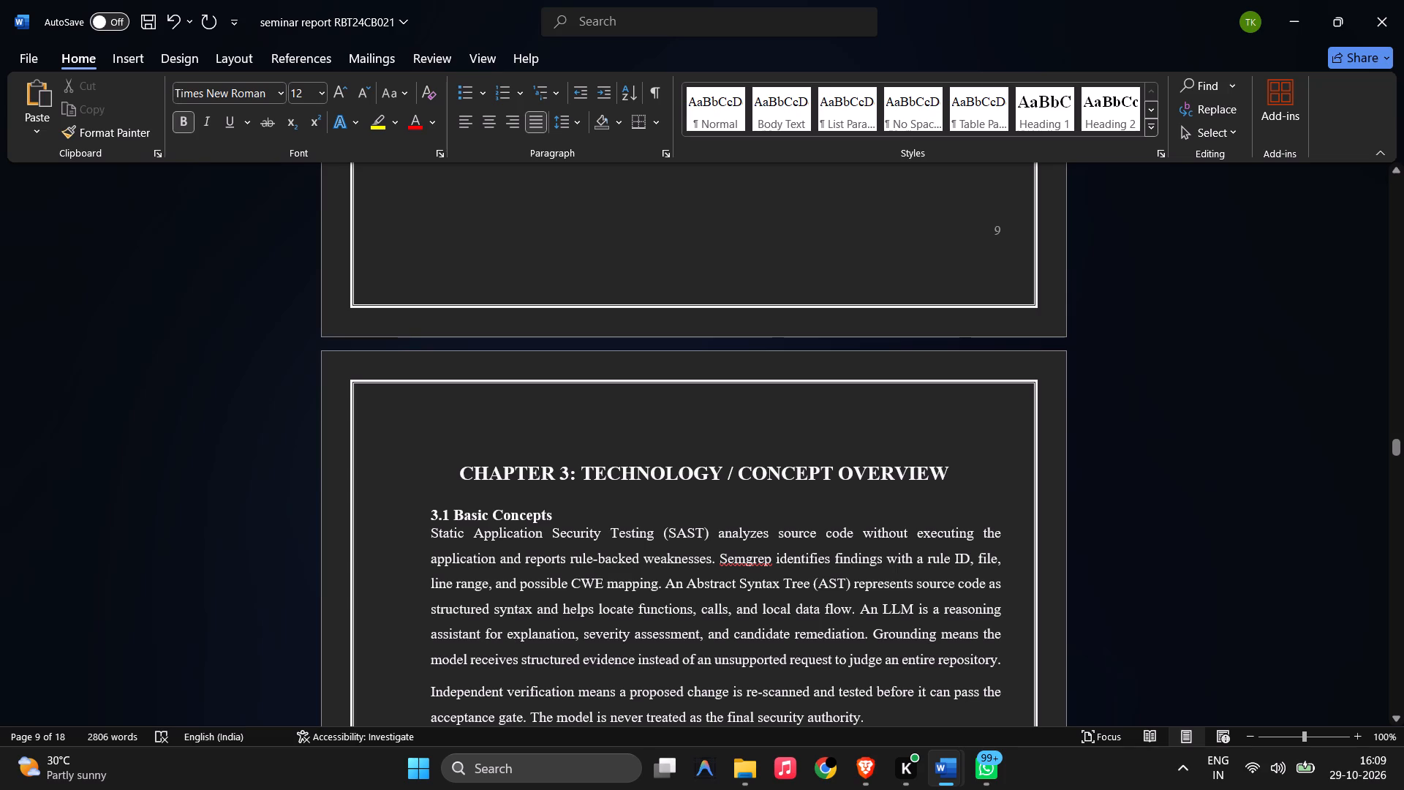
{"action": "scroll", "coordinate": [404, 435], "scroll_direction": "down", "scroll_amount": 5}
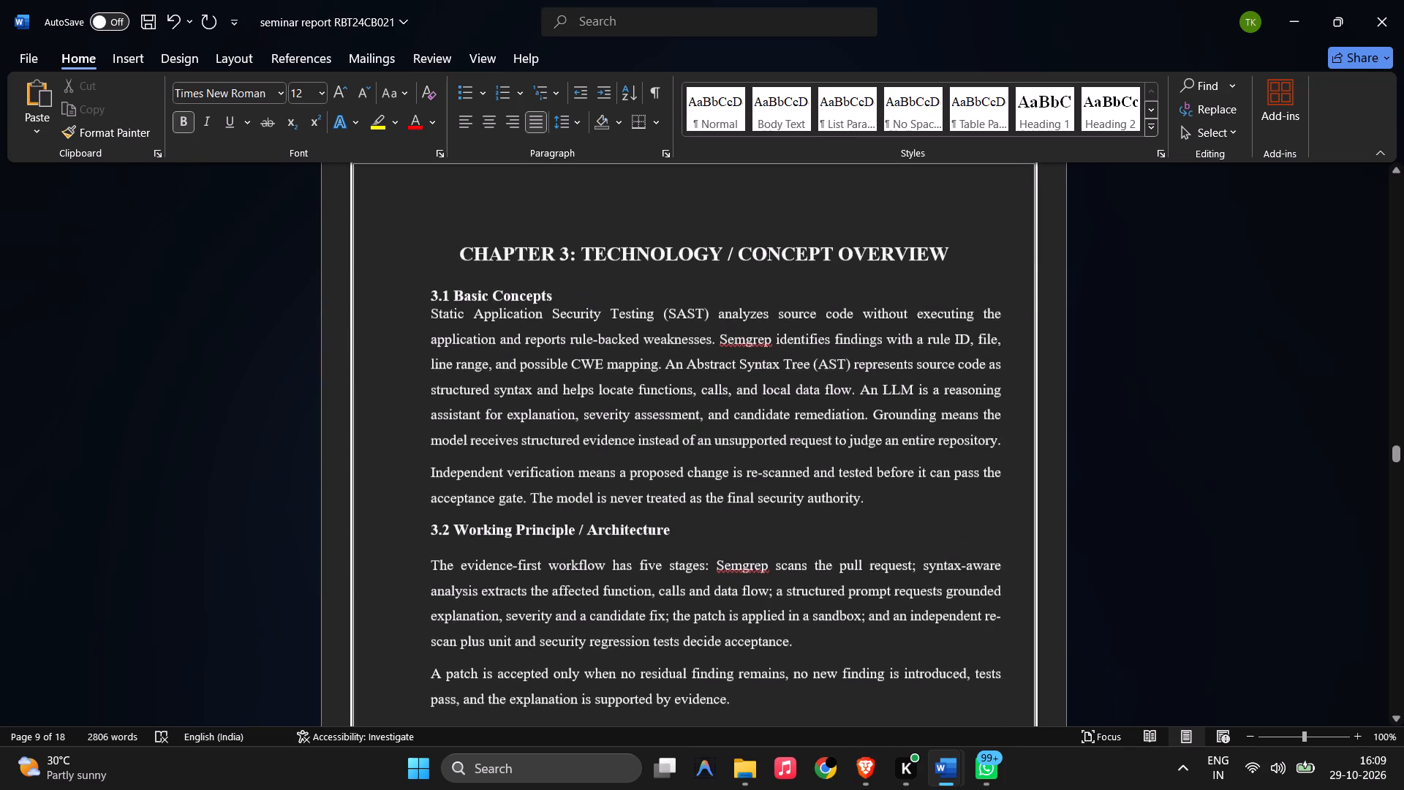
{"action": "scroll", "coordinate": [404, 435], "scroll_direction": "down", "scroll_amount": 5}
{"action": "scroll", "coordinate": [404, 435], "scroll_direction": "up", "scroll_amount": 4}
{"action": "scroll", "coordinate": [405, 436], "scroll_direction": "down", "scroll_amount": 4}
{"action": "scroll", "coordinate": [405, 436], "scroll_direction": "up", "scroll_amount": 3}
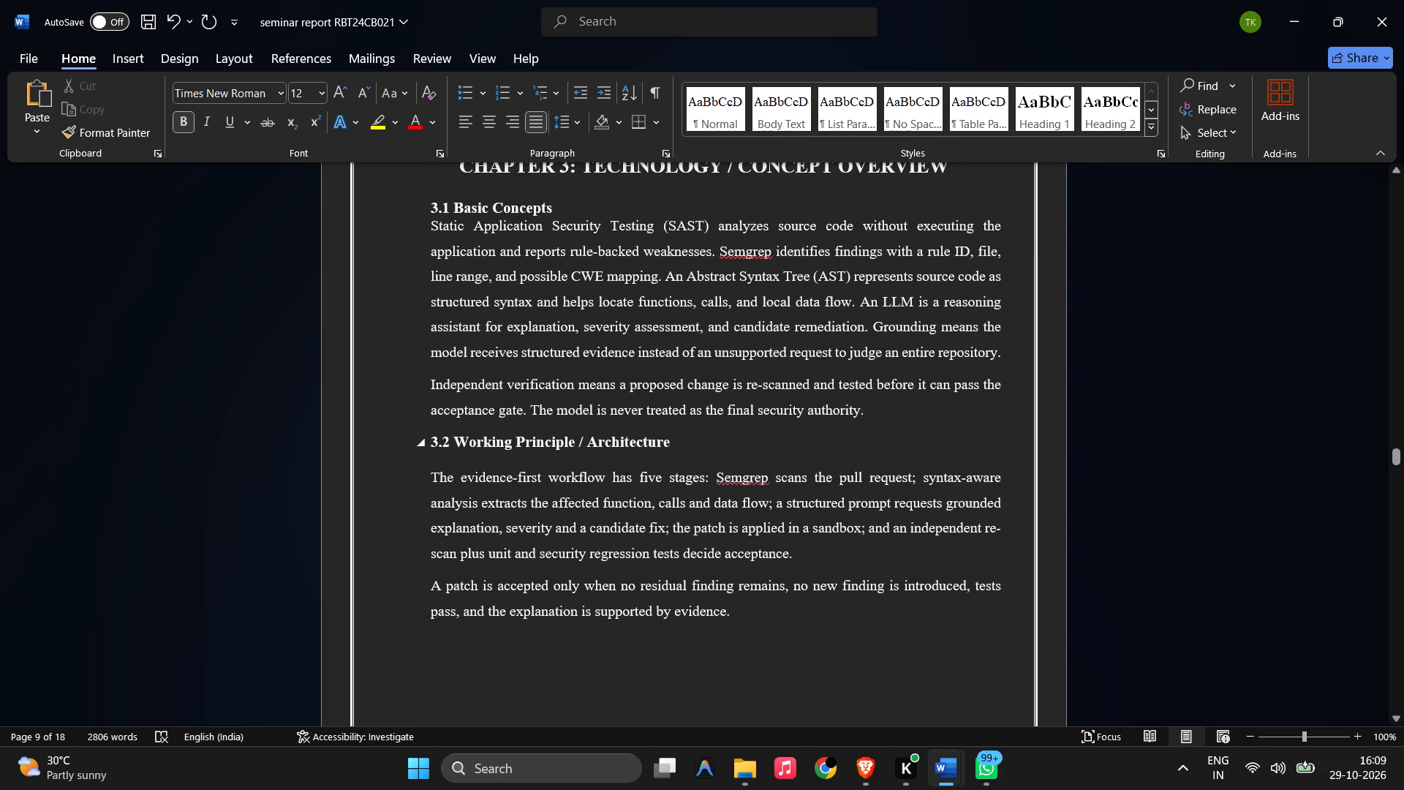
{"action": "left_click", "coordinate": [864, 413]}
{"action": "key", "text": "Return"}
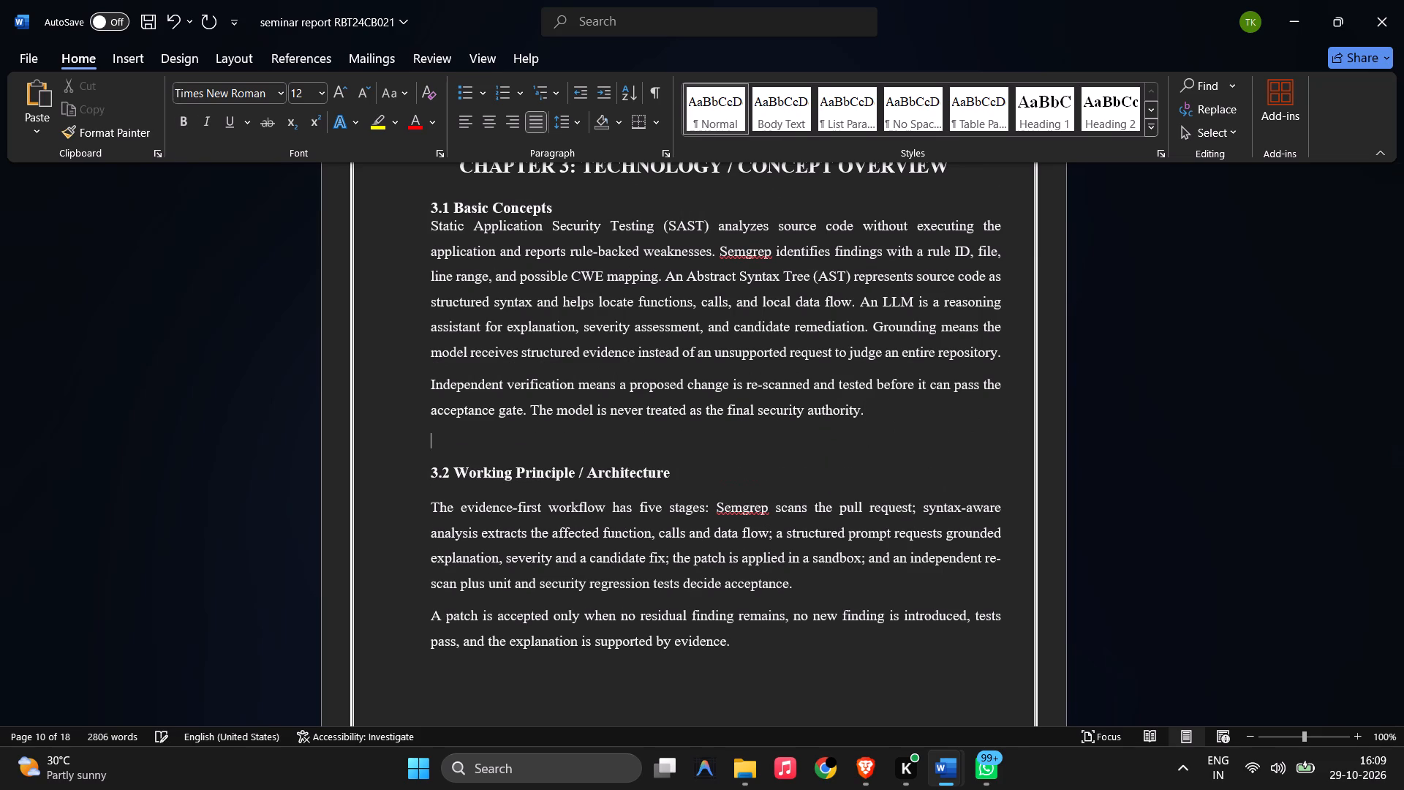
Remove the blank line above the "Figure 3.1: Proposed Approach" caption, undoing any deletion beyond it.
{"action": "scroll", "coordinate": [846, 451], "scroll_direction": "down", "scroll_amount": 7}
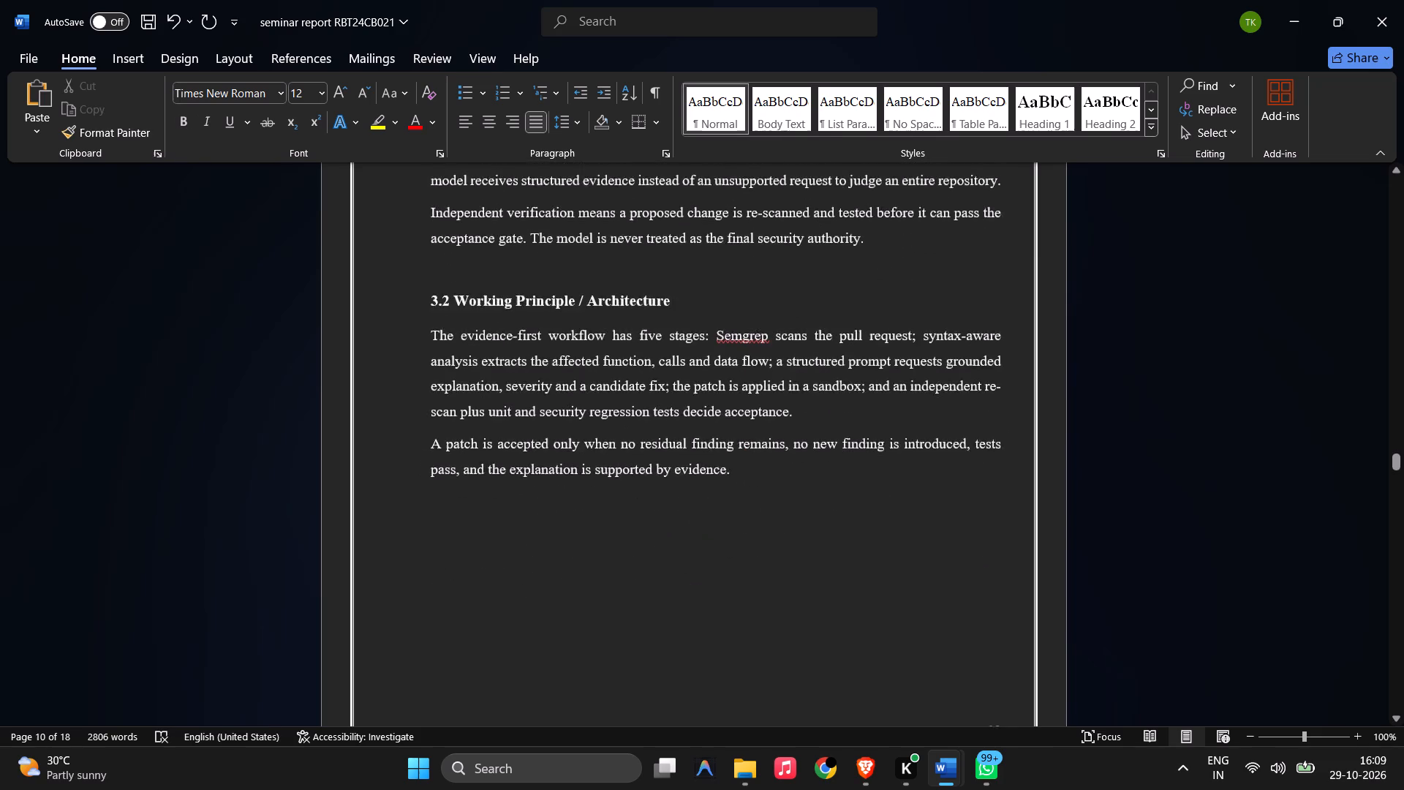
{"action": "scroll", "coordinate": [846, 451], "scroll_direction": "down", "scroll_amount": 11}
{"action": "left_click", "coordinate": [670, 350]}
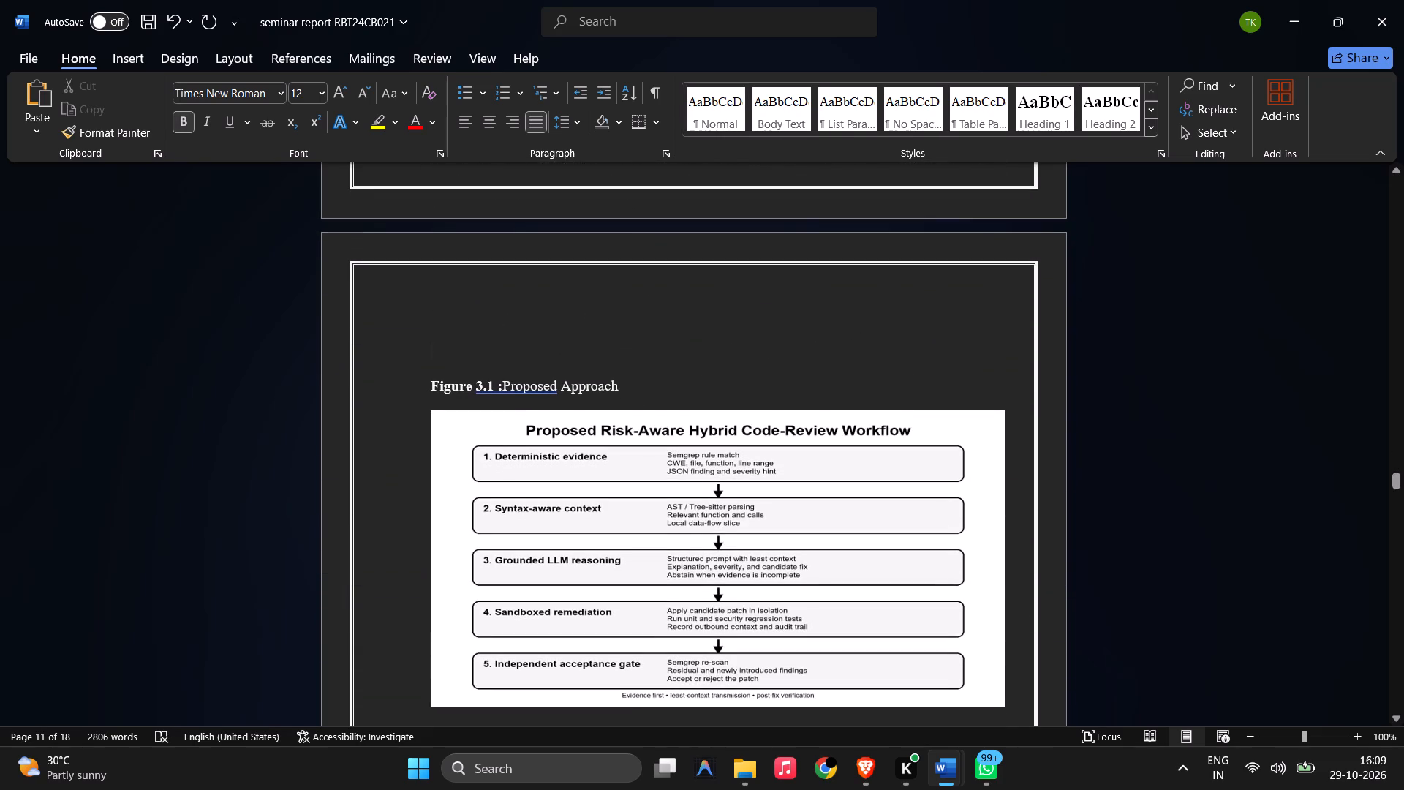
{"action": "key", "text": "BackSpace"}
{"action": "key", "text": "Down"}
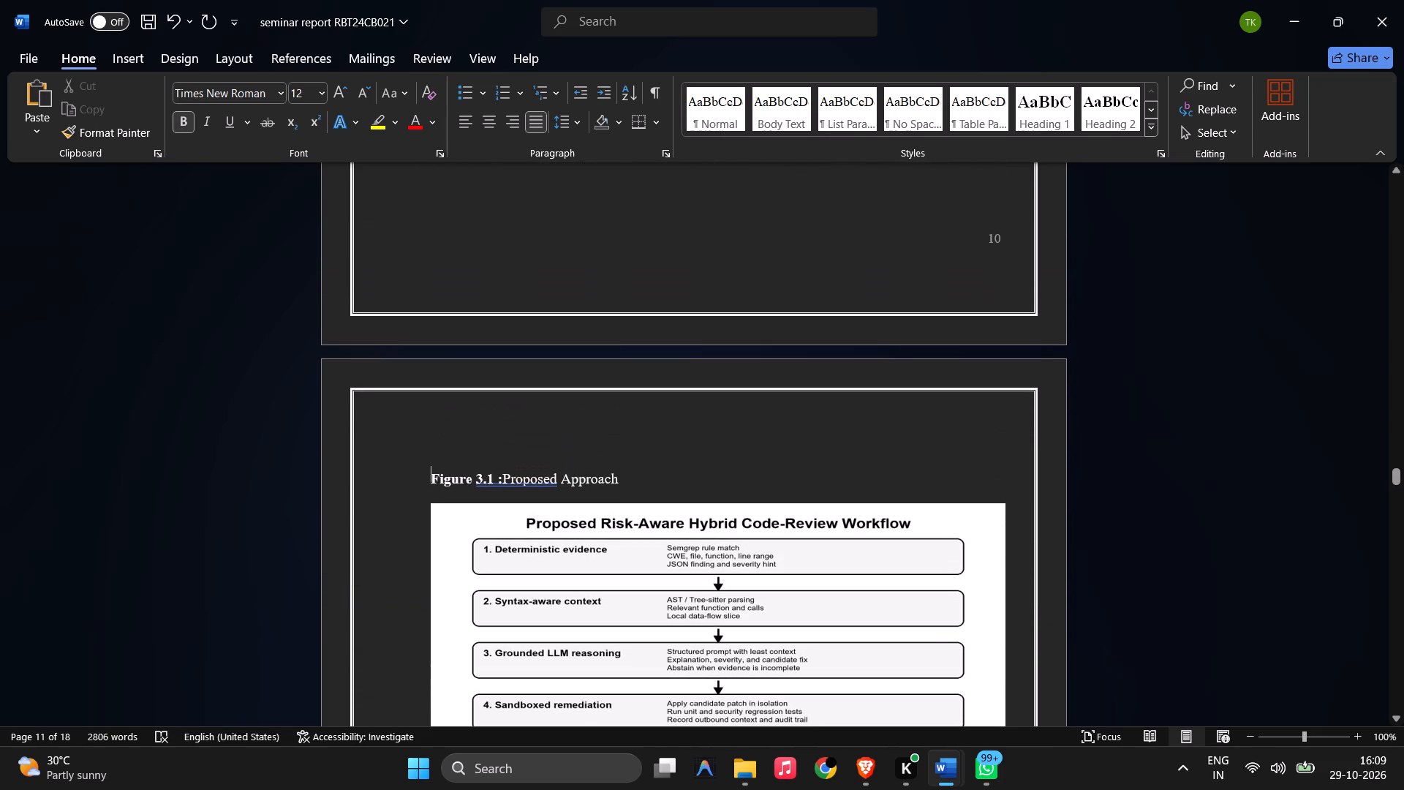
{"action": "key", "text": "BackSpace"}
{"action": "key", "text": "ctrl+z"}
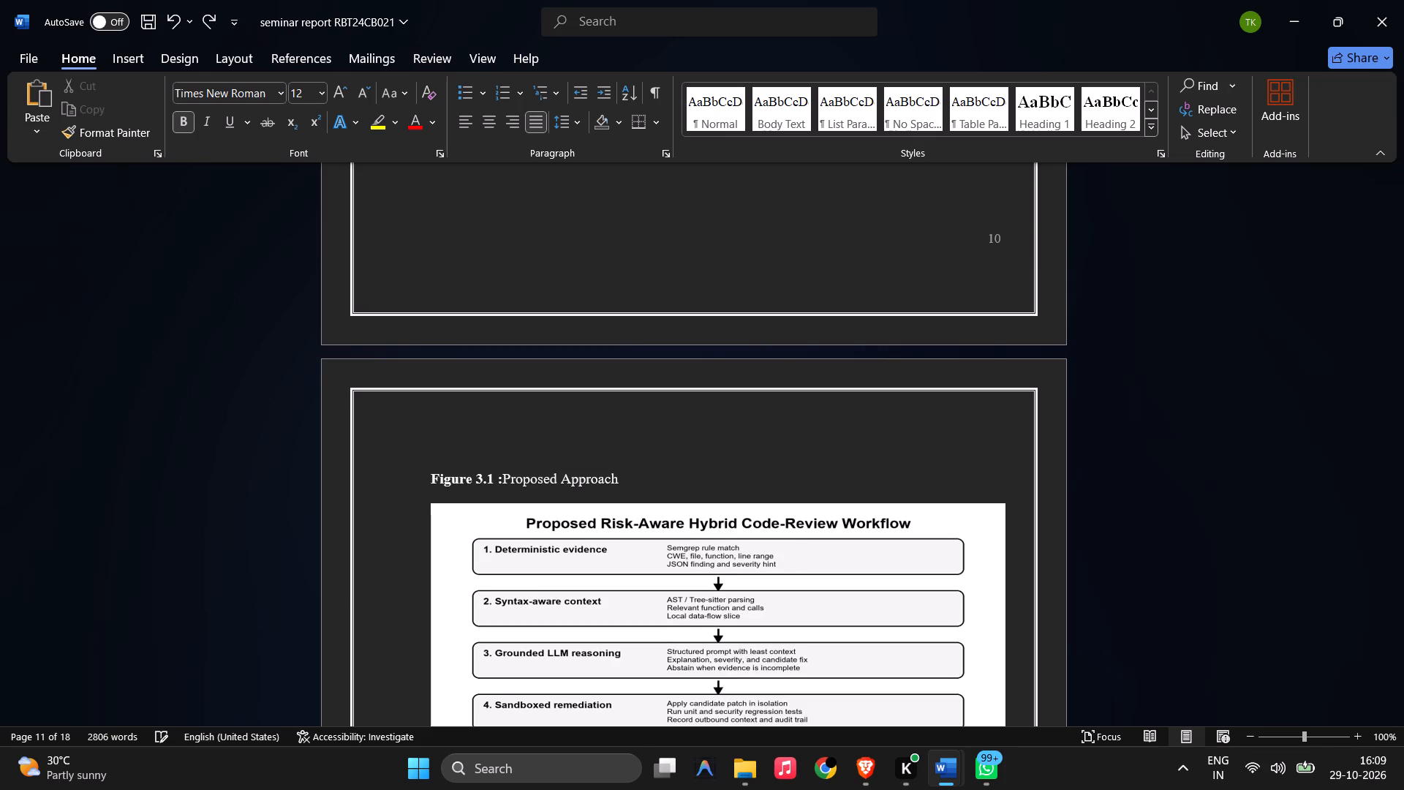
Review the layout from Figure 3.1 to Chapter 4 and check the formatting of the 4.1 Applications text.
{"action": "scroll", "coordinate": [670, 350], "scroll_direction": "down", "scroll_amount": 18}
{"action": "scroll", "coordinate": [670, 361], "scroll_direction": "down", "scroll_amount": 10}
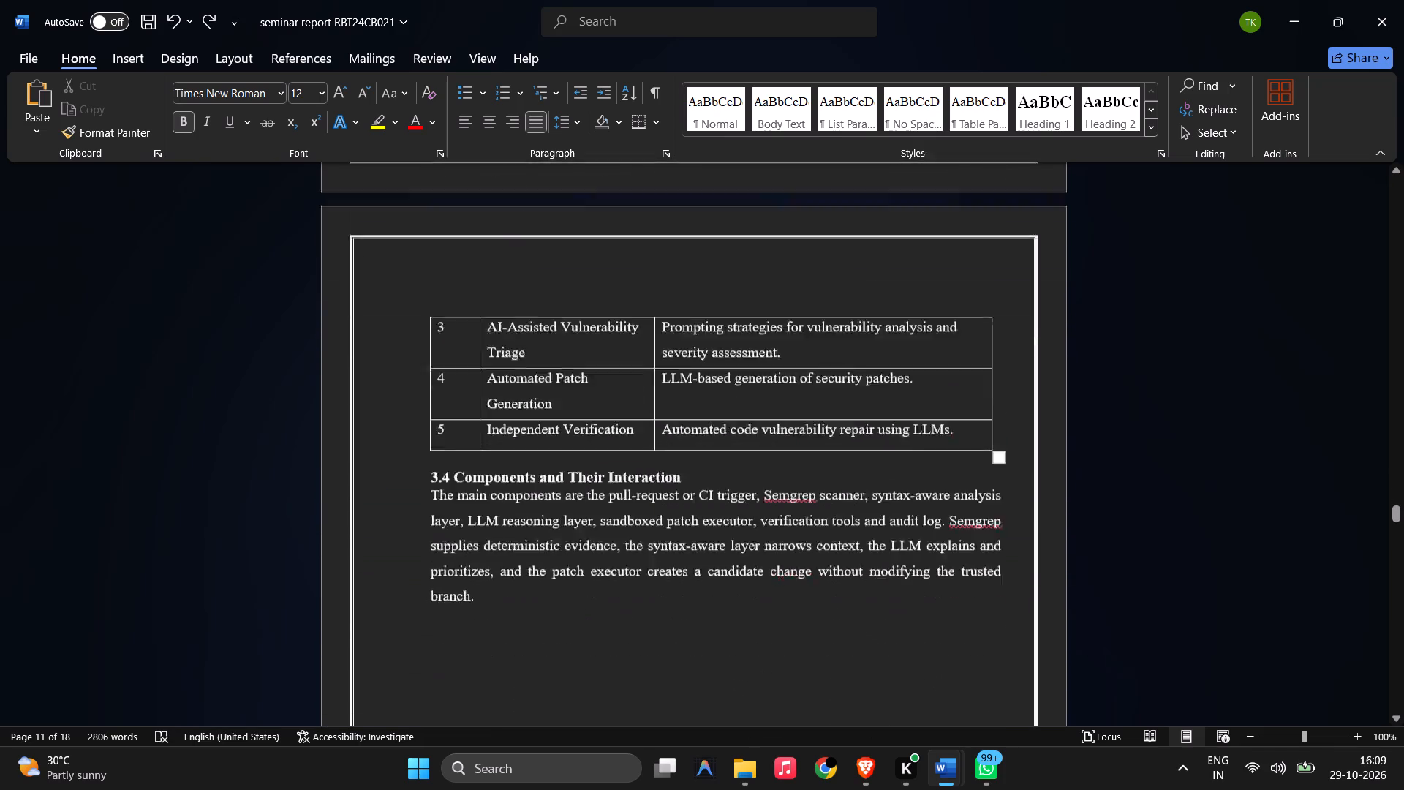
{"action": "scroll", "coordinate": [670, 361], "scroll_direction": "down", "scroll_amount": 20}
{"action": "scroll", "coordinate": [670, 361], "scroll_direction": "down", "scroll_amount": 2}
{"action": "scroll", "coordinate": [555, 411], "scroll_direction": "down", "scroll_amount": 3}
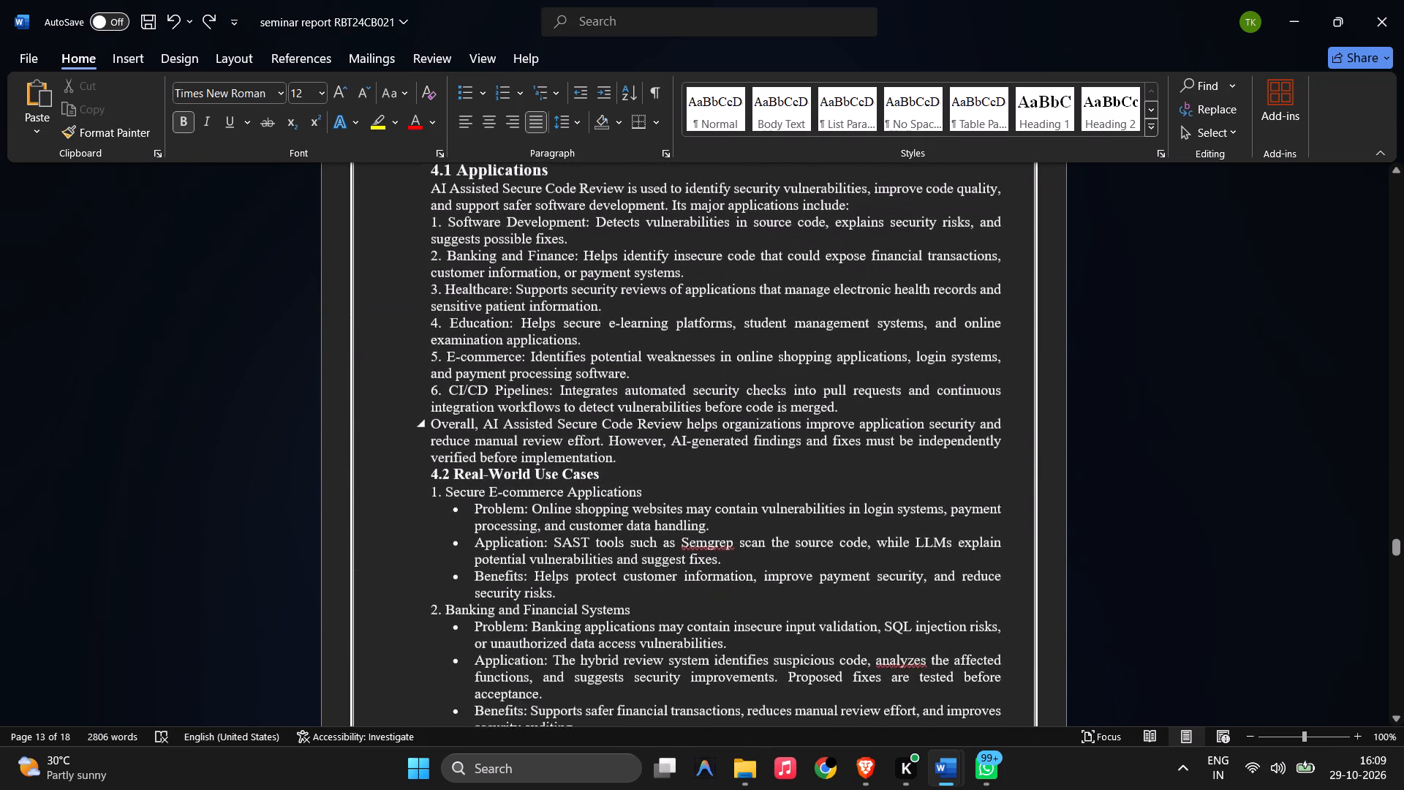
{"action": "scroll", "coordinate": [542, 396], "scroll_direction": "up", "scroll_amount": 2}
{"action": "left_click_drag", "start_coordinate": [429, 262], "coordinate": [558, 452]}
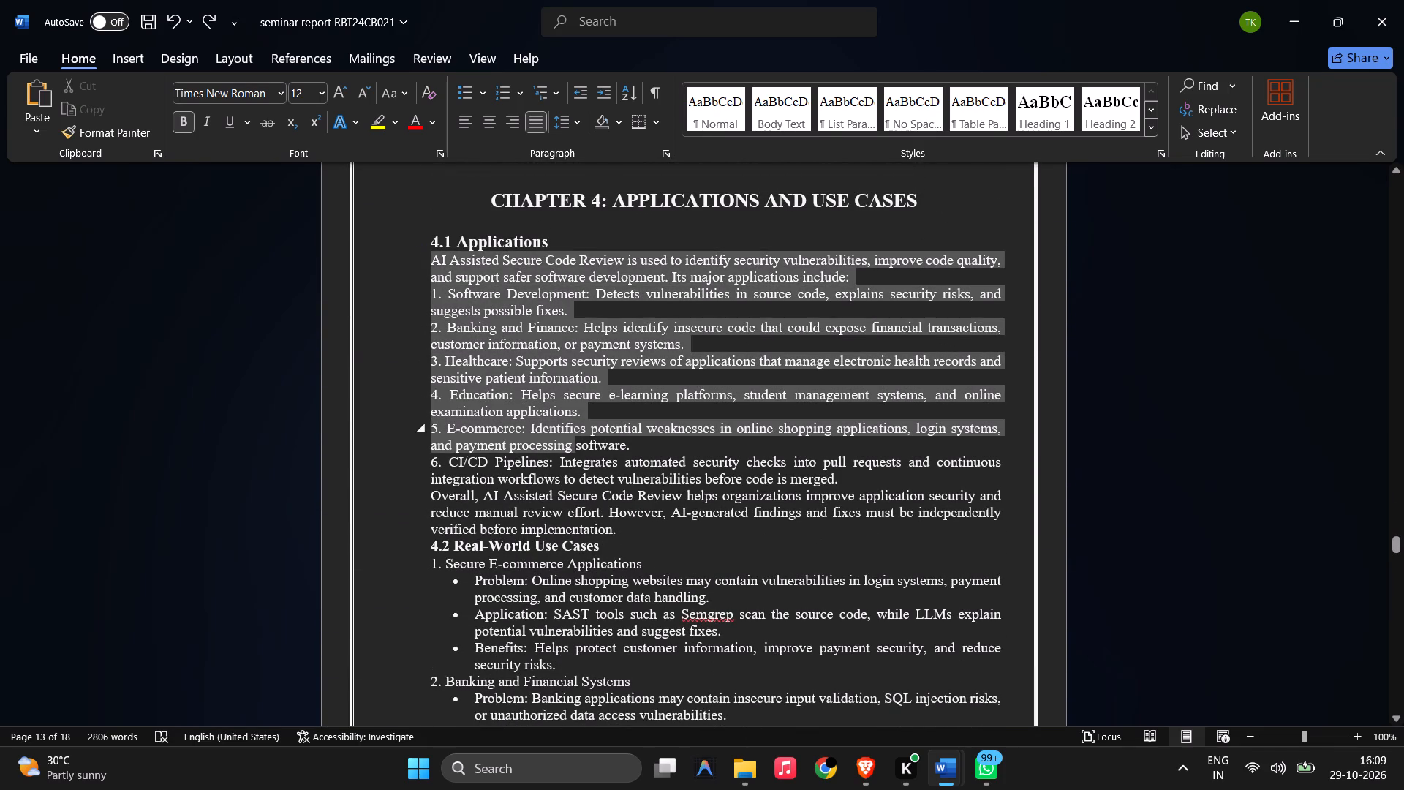
{"action": "left_click_drag", "start_coordinate": [558, 452], "coordinate": [612, 530]}
Set the font size of the "4.2 Real-World Use Cases" heading to 14.
{"action": "left_click", "coordinate": [493, 551]}
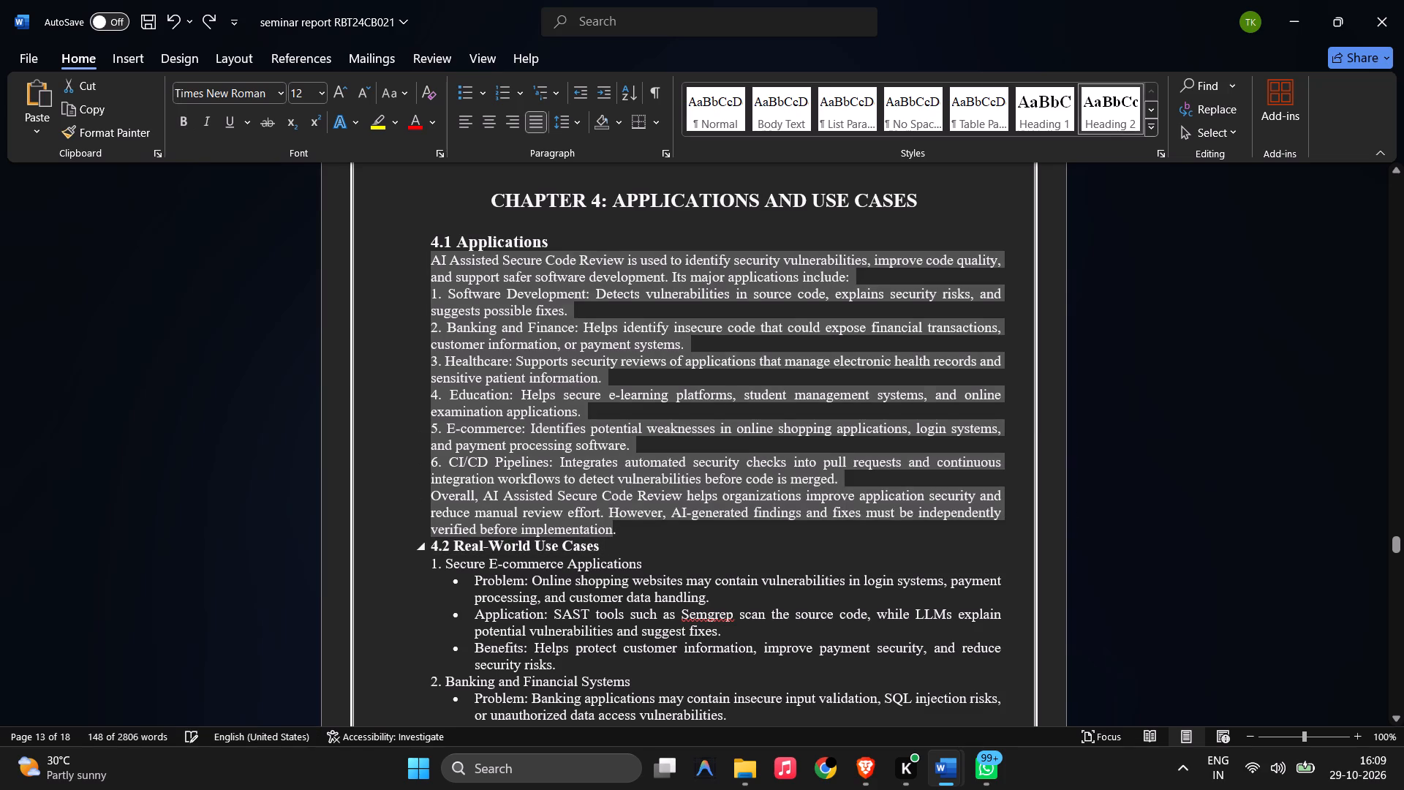
{"action": "scroll", "coordinate": [493, 551], "scroll_direction": "down", "scroll_amount": 2}
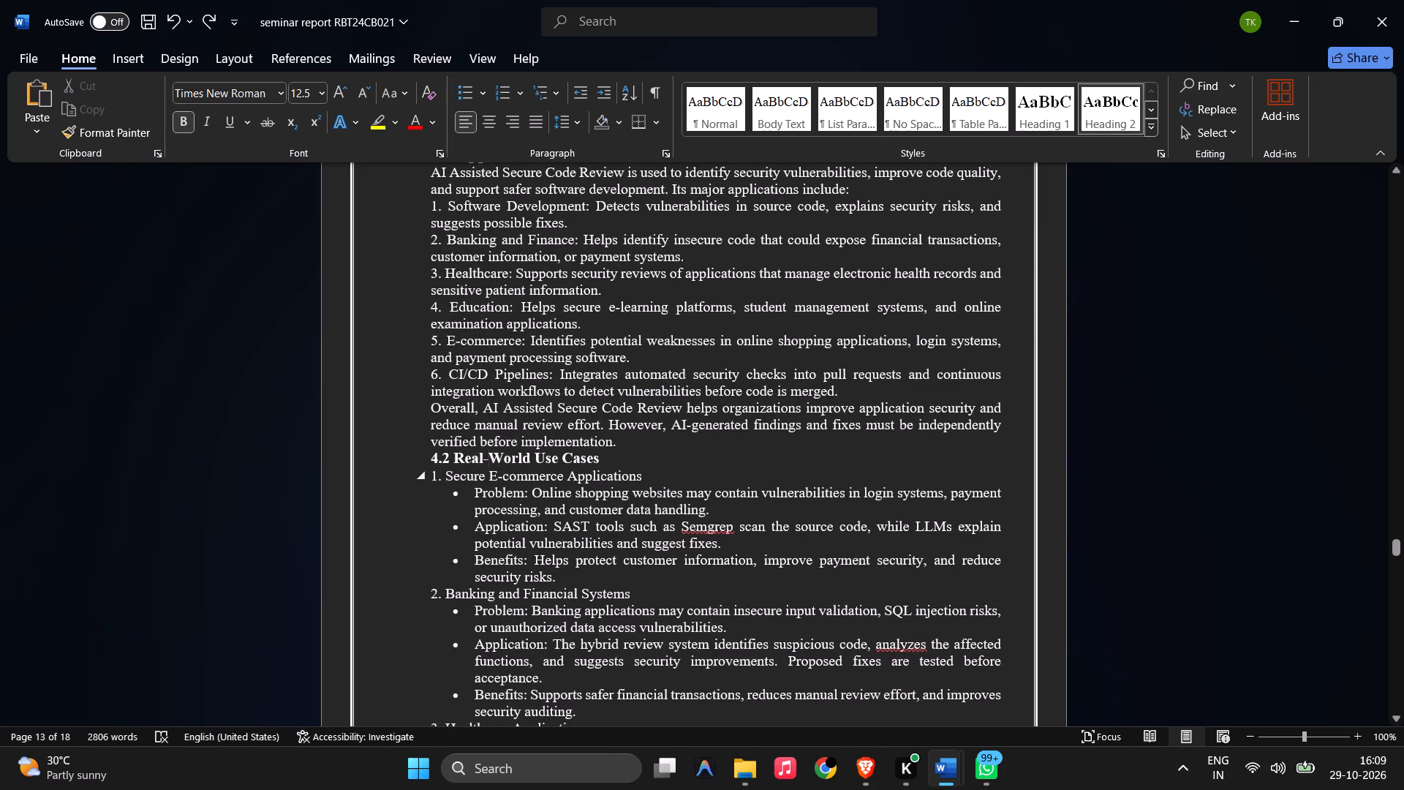
{"action": "left_click", "coordinate": [430, 472]}
{"action": "left_click", "coordinate": [431, 459]}
{"action": "left_click_drag", "start_coordinate": [600, 457], "coordinate": [433, 451]}
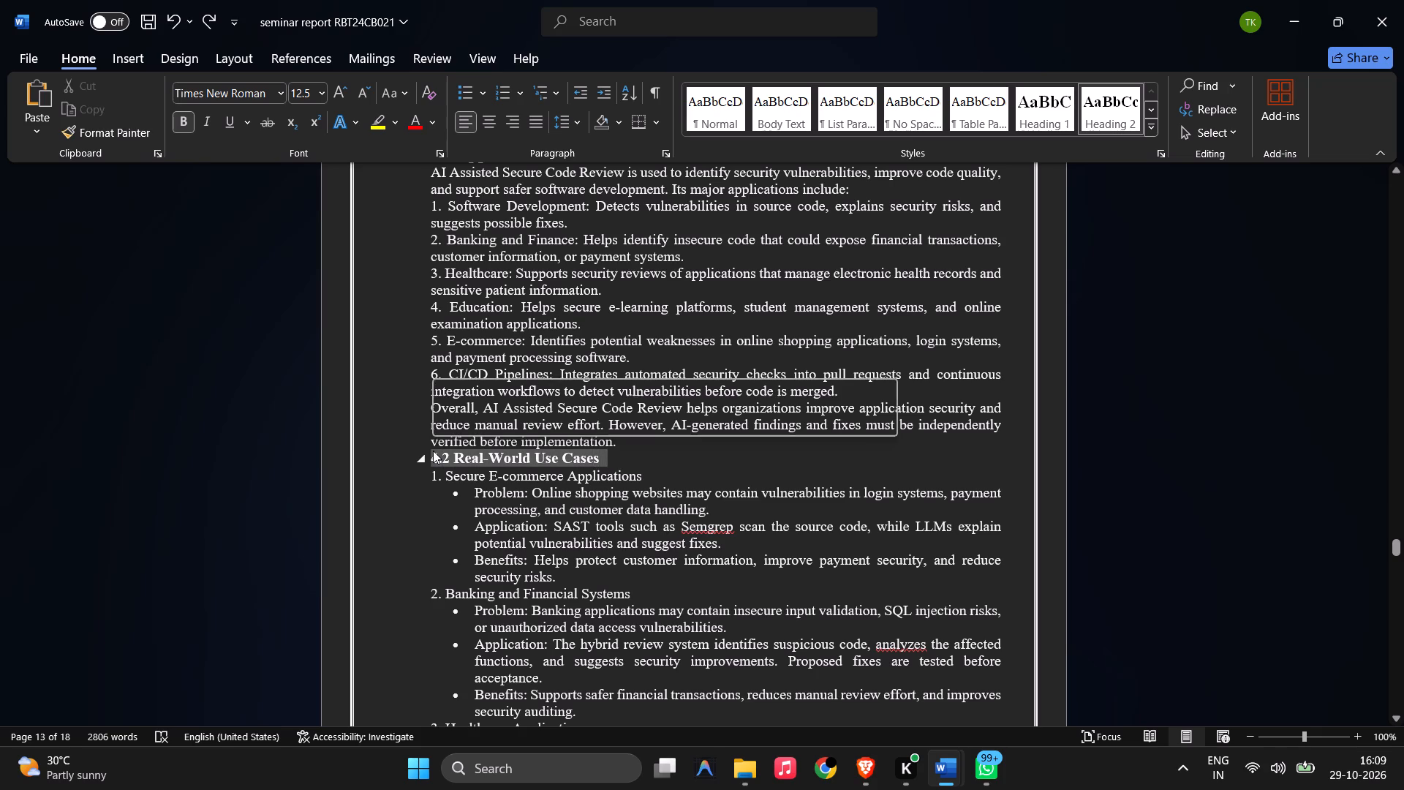
{"action": "left_click", "coordinate": [319, 94]}
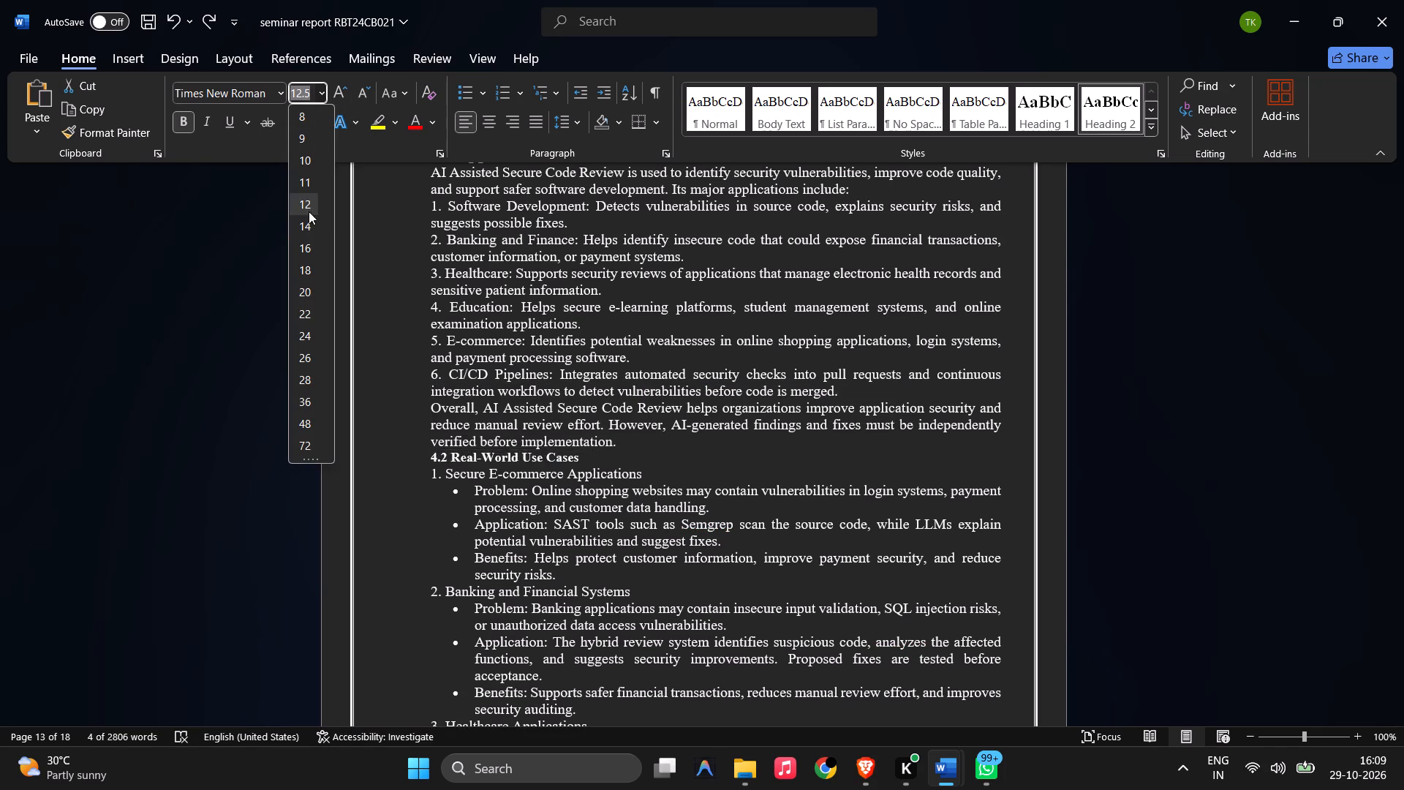
{"action": "left_click", "coordinate": [309, 219]}
Check the font size of the "4.1 Applications" heading and of the section 4.2 text through its Conclusion paragraph.
{"action": "scroll", "coordinate": [469, 313], "scroll_direction": "up", "scroll_amount": 3}
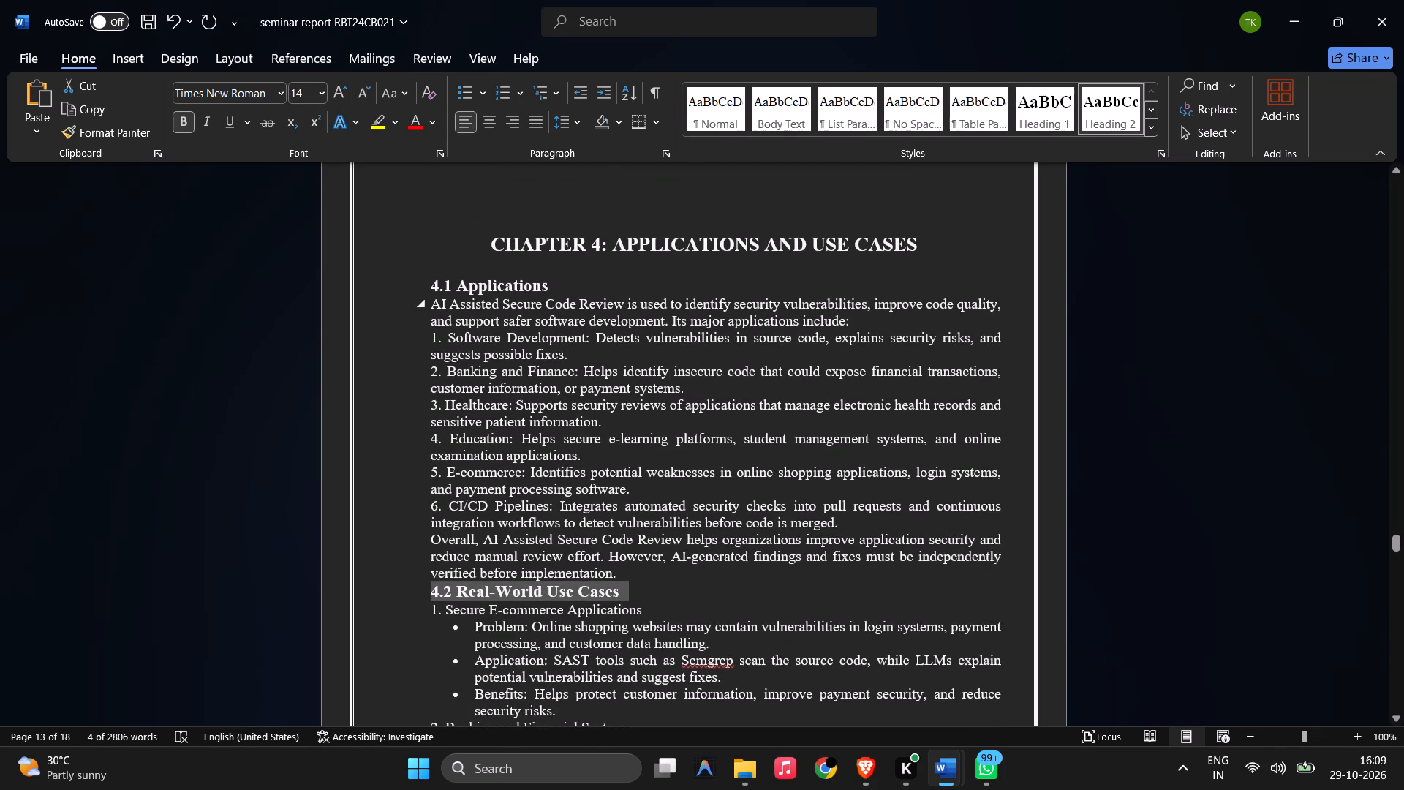
{"action": "left_click_drag", "start_coordinate": [550, 287], "coordinate": [428, 287]}
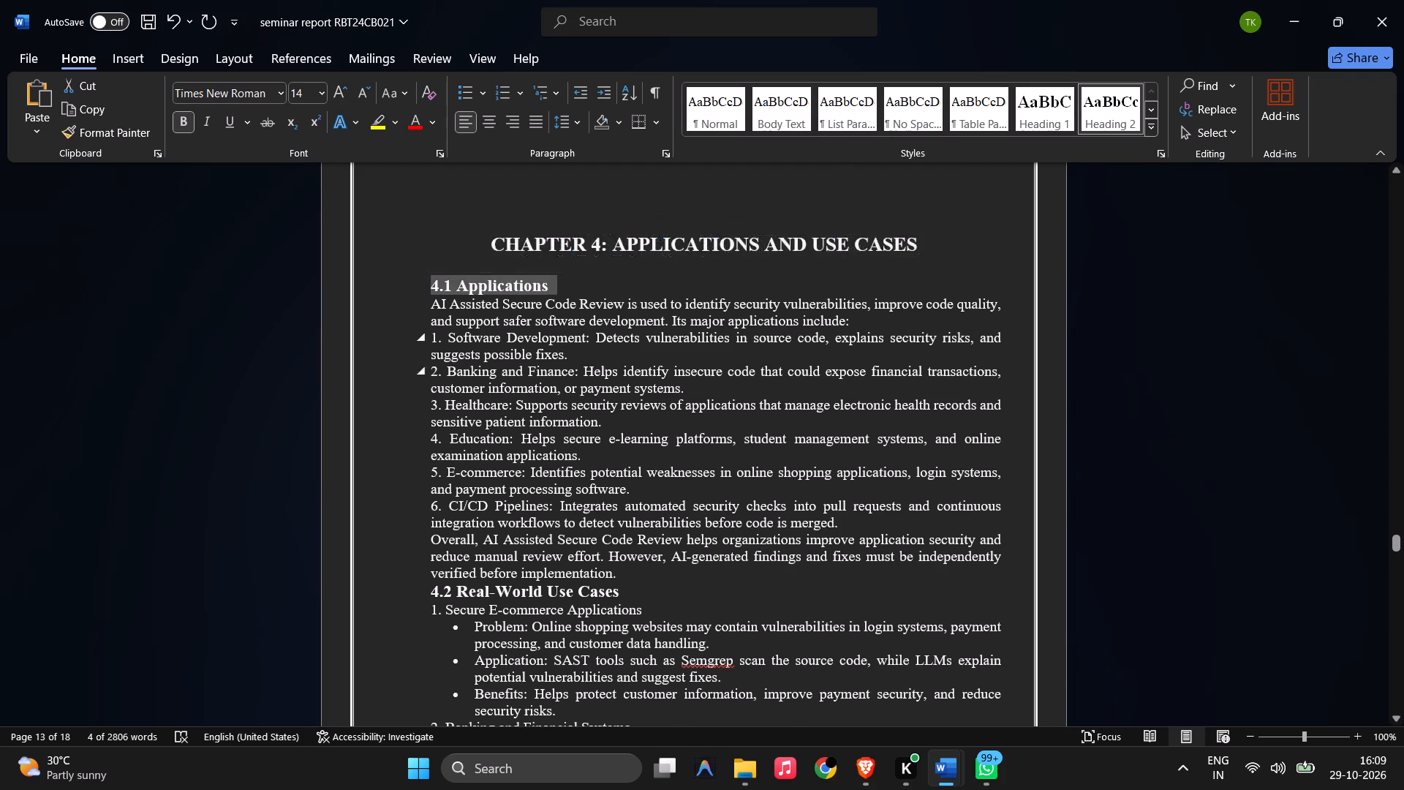
{"action": "scroll", "coordinate": [482, 362], "scroll_direction": "down", "scroll_amount": 8}
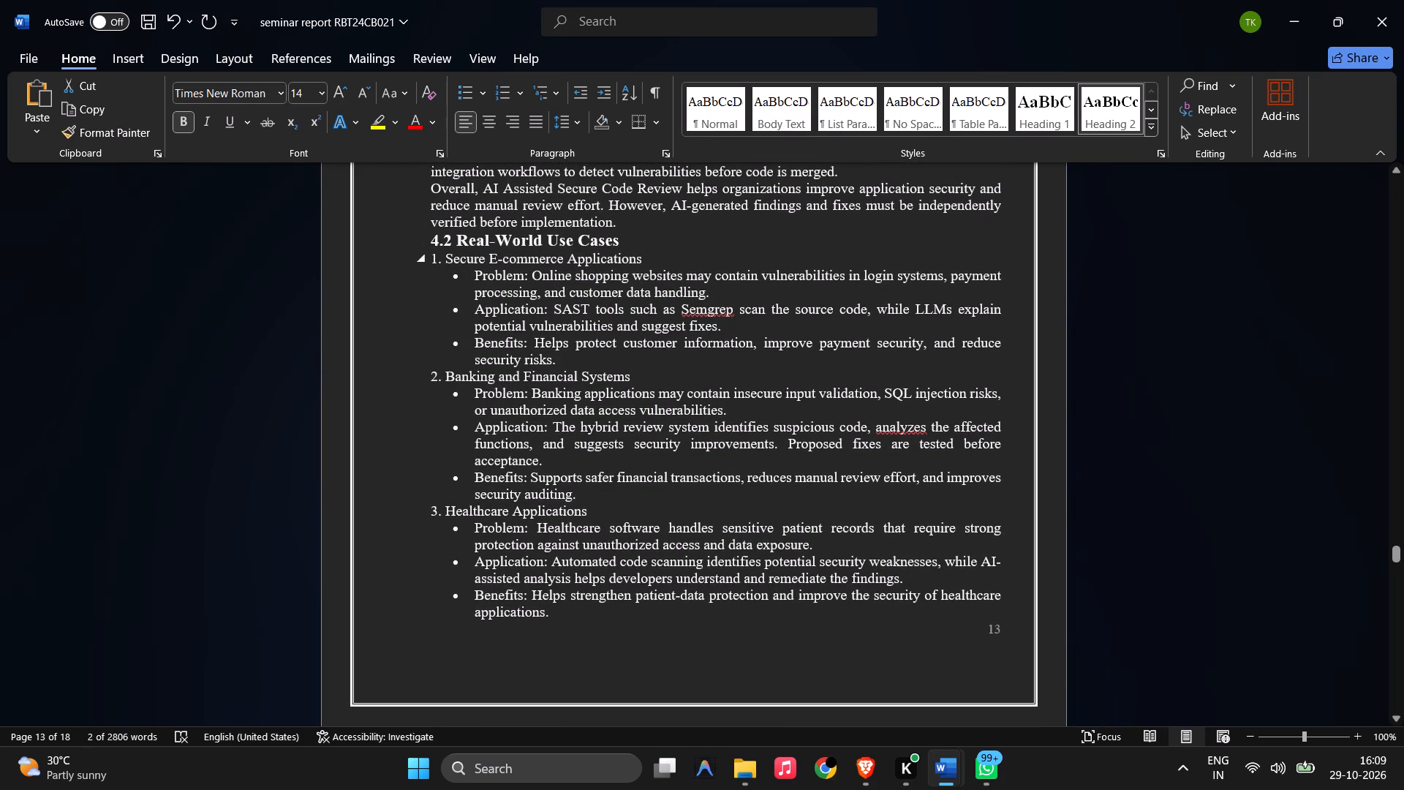
{"action": "left_click_drag", "start_coordinate": [431, 258], "coordinate": [494, 451]}
{"action": "scroll", "coordinate": [461, 410], "scroll_direction": "down", "scroll_amount": 3}
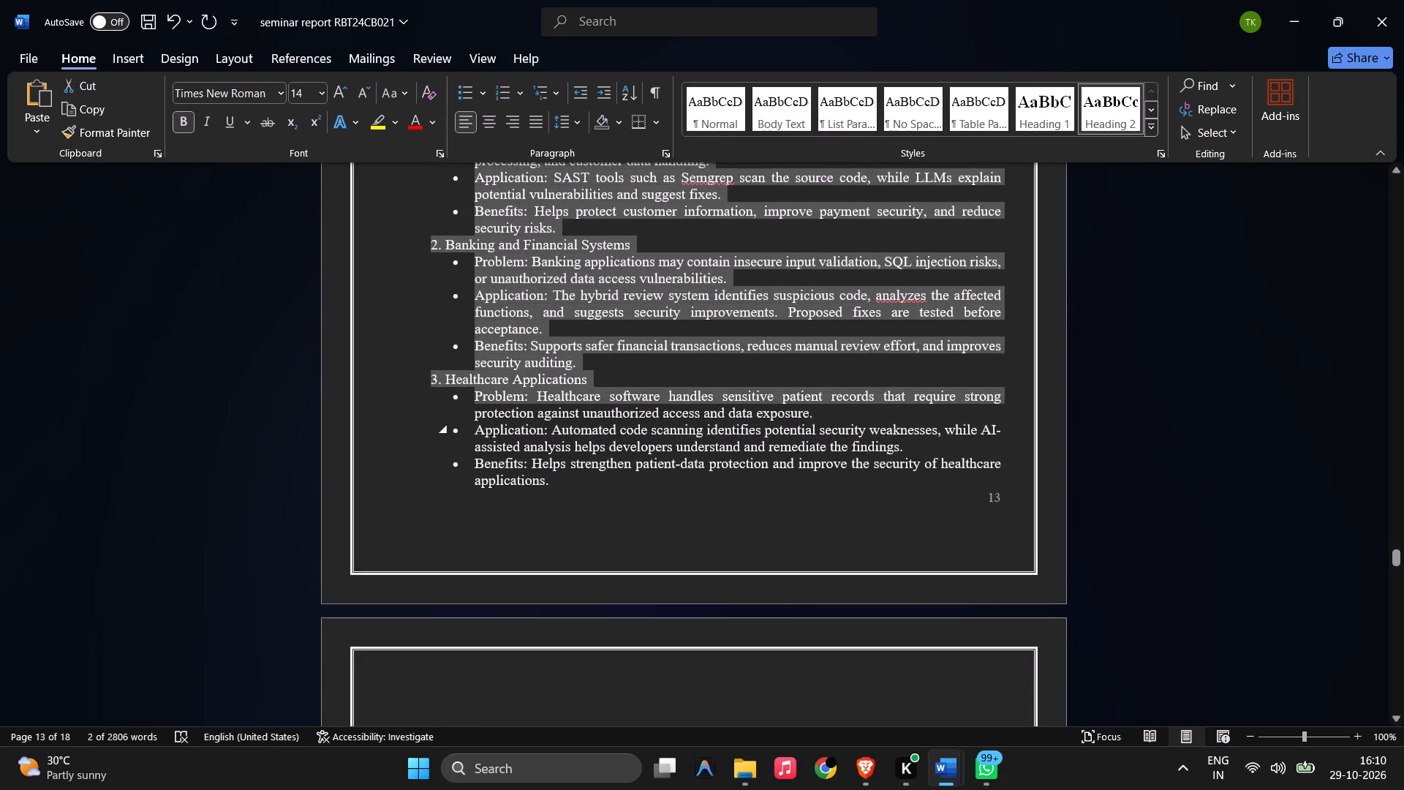
{"action": "left_click_drag", "start_coordinate": [494, 451], "coordinate": [586, 702]}
{"action": "scroll", "coordinate": [511, 468], "scroll_direction": "down", "scroll_amount": 2}
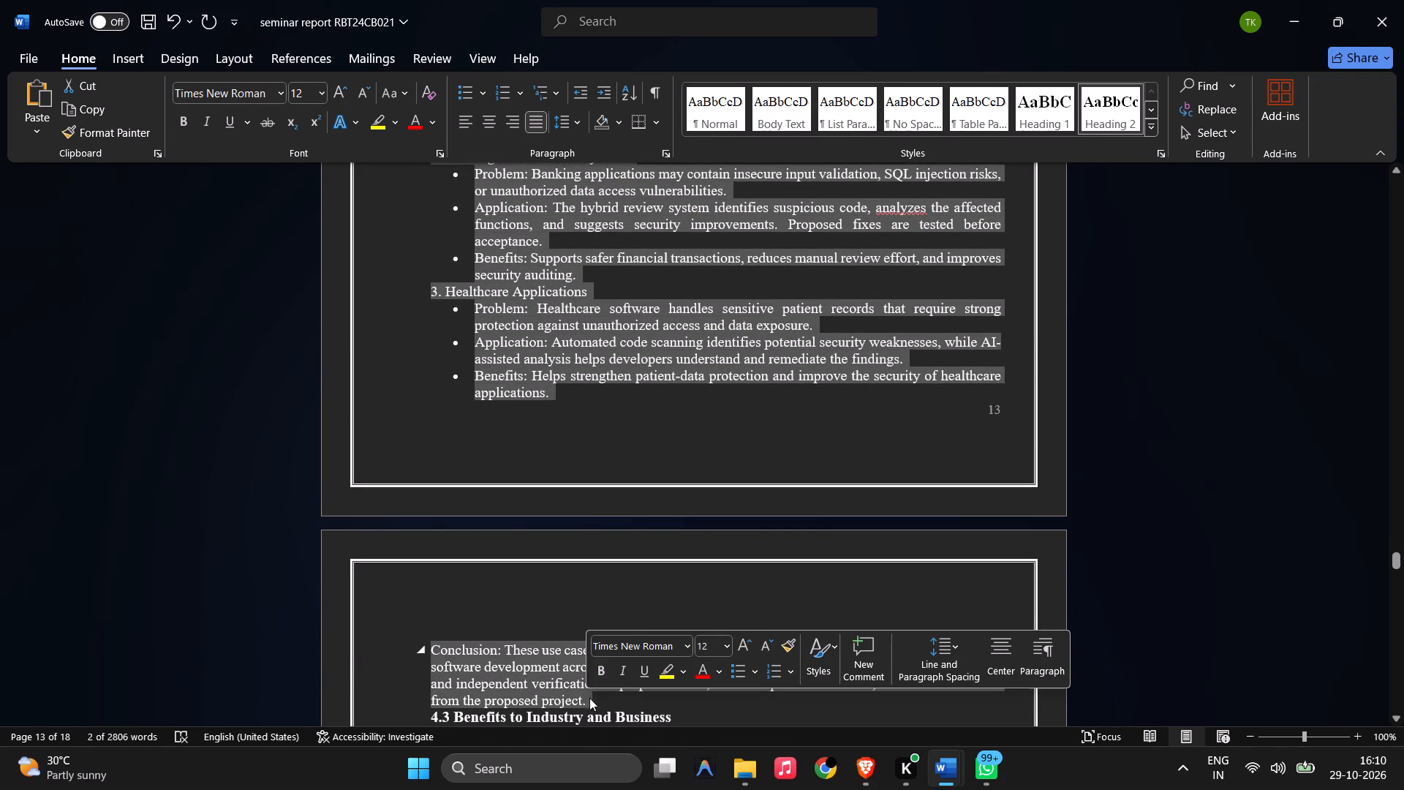
{"action": "scroll", "coordinate": [613, 392], "scroll_direction": "down", "scroll_amount": 2}
Insert a blank line above the "Conclusion: These use cases demonstrate" paragraph that ends section 4.2.
{"action": "left_click", "coordinate": [575, 485]}
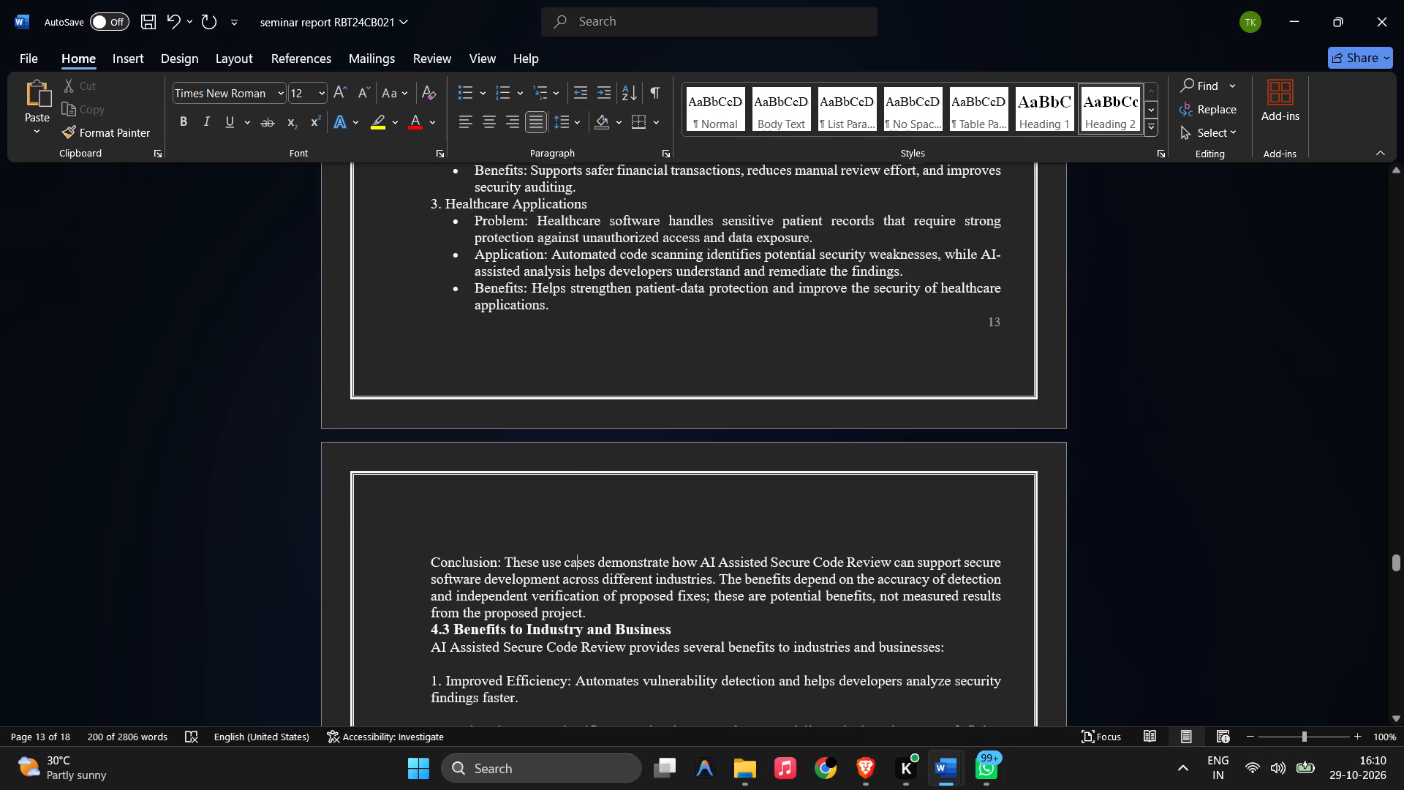
{"action": "left_click", "coordinate": [428, 553]}
{"action": "key", "text": "Return"}
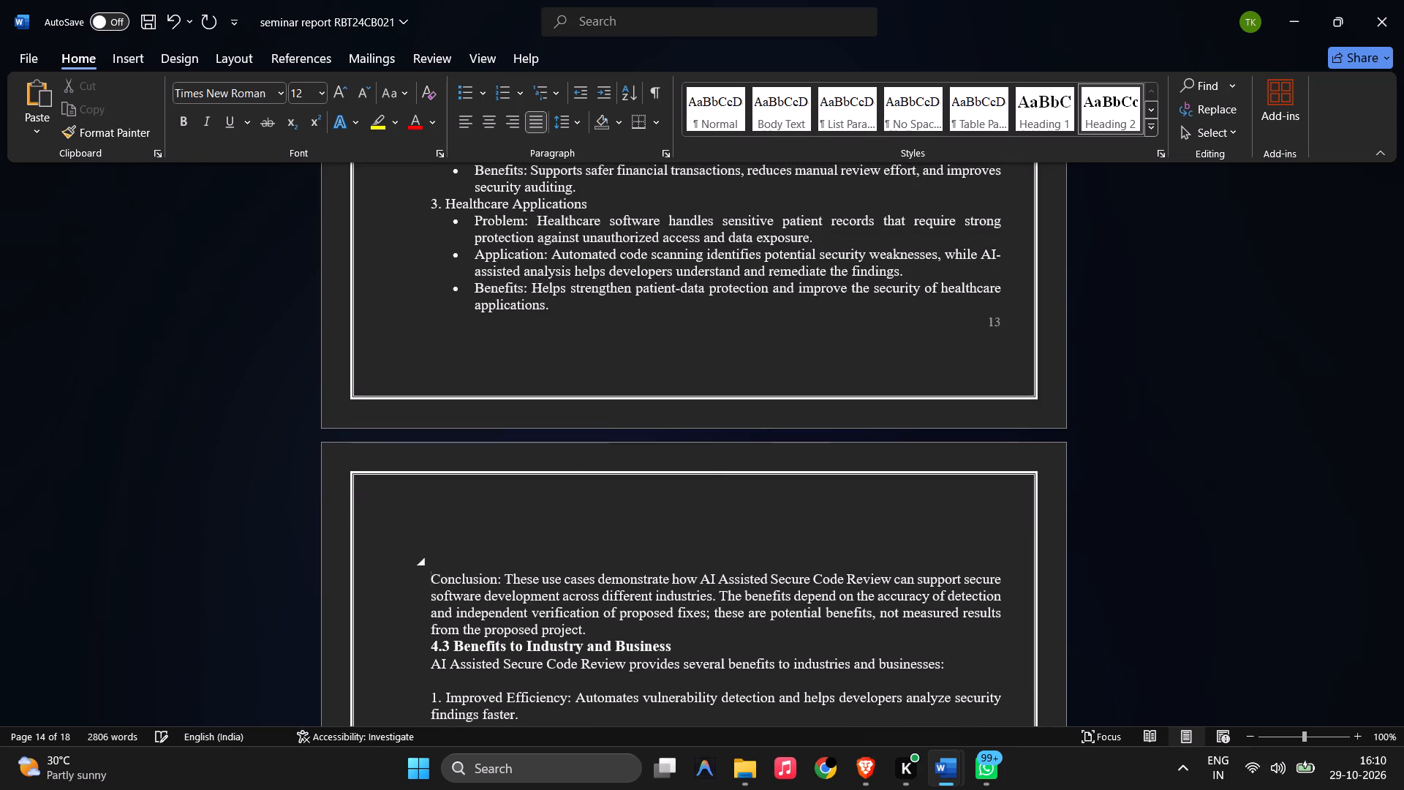
Undo the blank line inserted above the section 4.2 Conclusion paragraph, keeping the "4.2 Real-World Use Cases" heading at size 14.
{"action": "key", "text": "ctrl+z"}
{"action": "key", "text": "ctrl+z"}
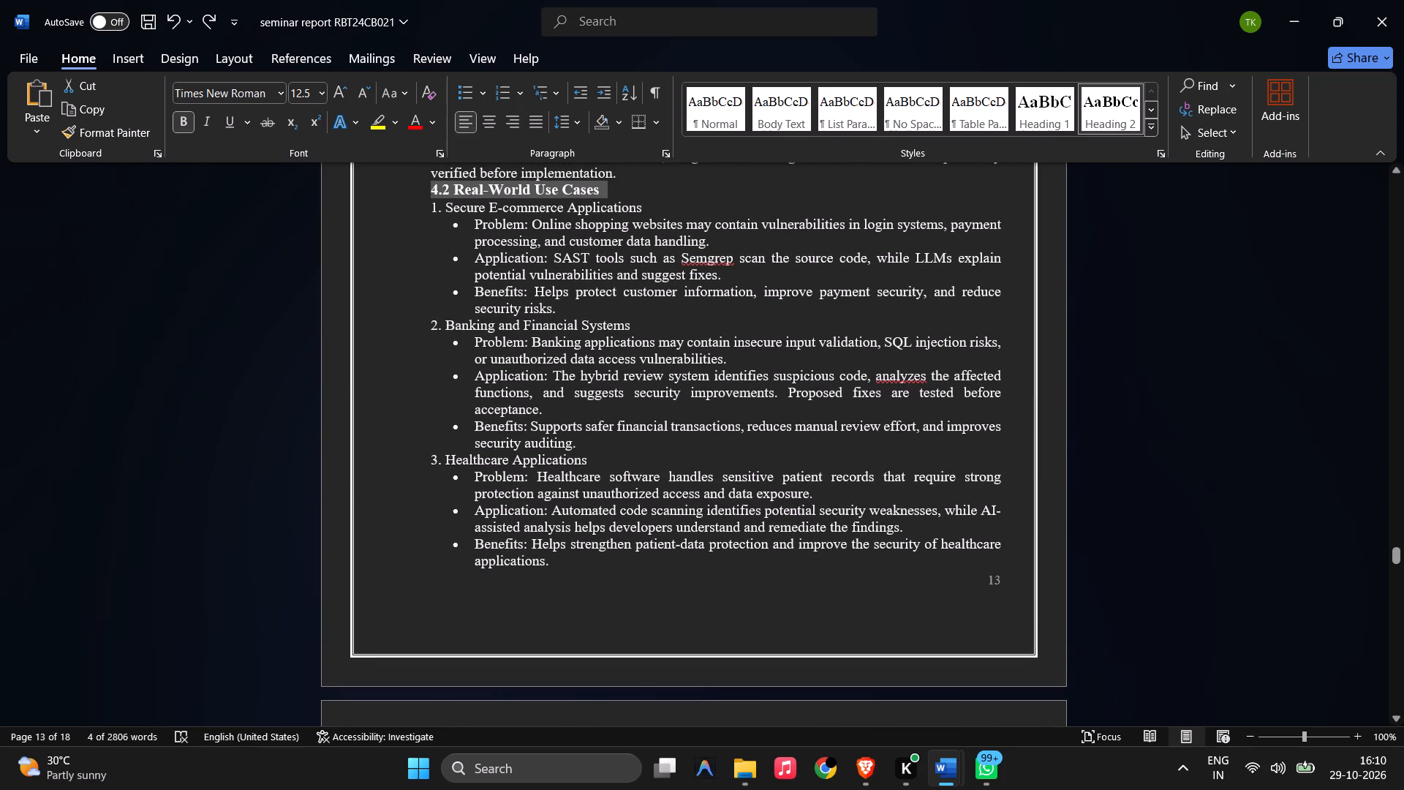
{"action": "key", "text": "ctrl+y"}
Review the layout through section 4.3 and check the font size of the "CHAPTER 5: ADVANTAGES AND LIMITATIONS" heading.
{"action": "scroll", "coordinate": [428, 553], "scroll_direction": "down", "scroll_amount": 4}
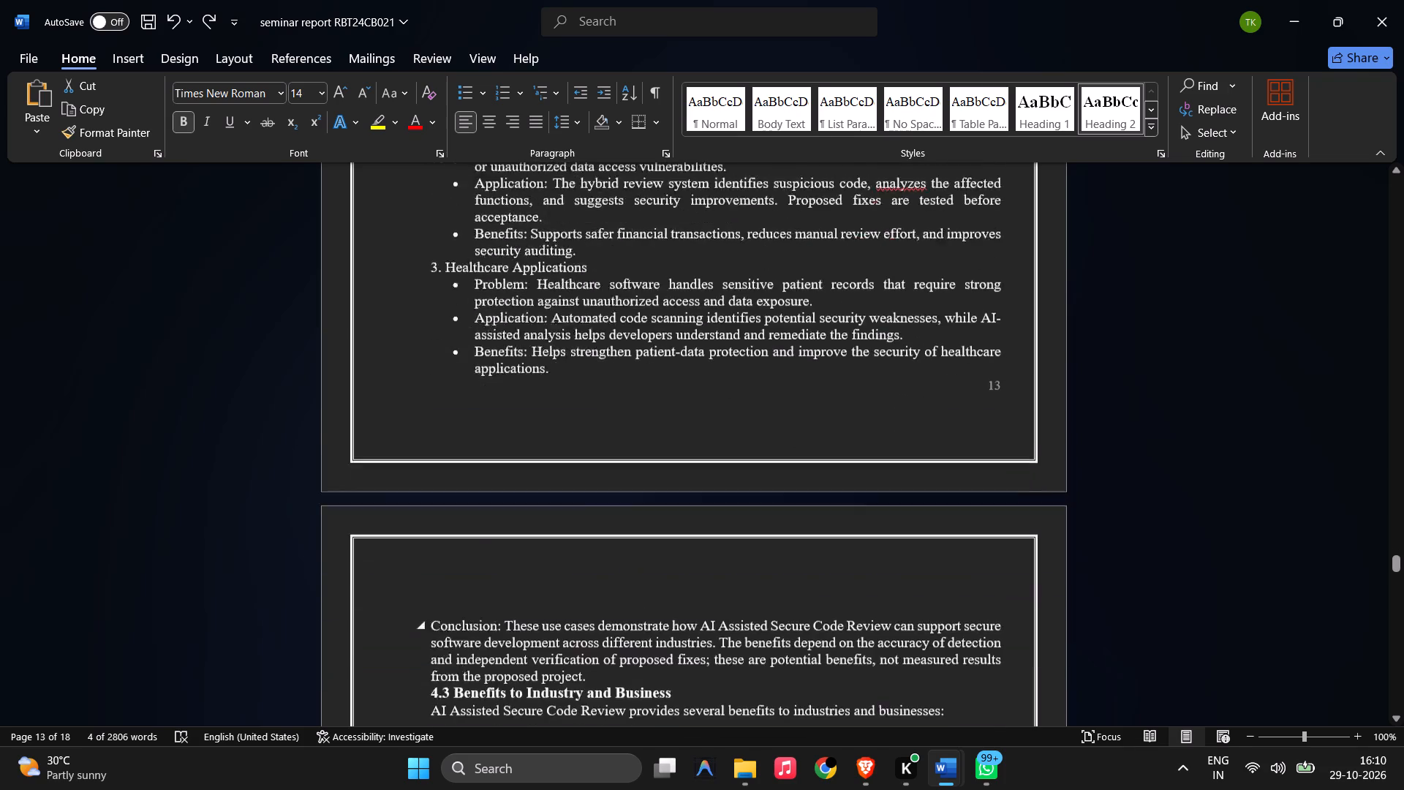
{"action": "scroll", "coordinate": [428, 553], "scroll_direction": "down", "scroll_amount": 7}
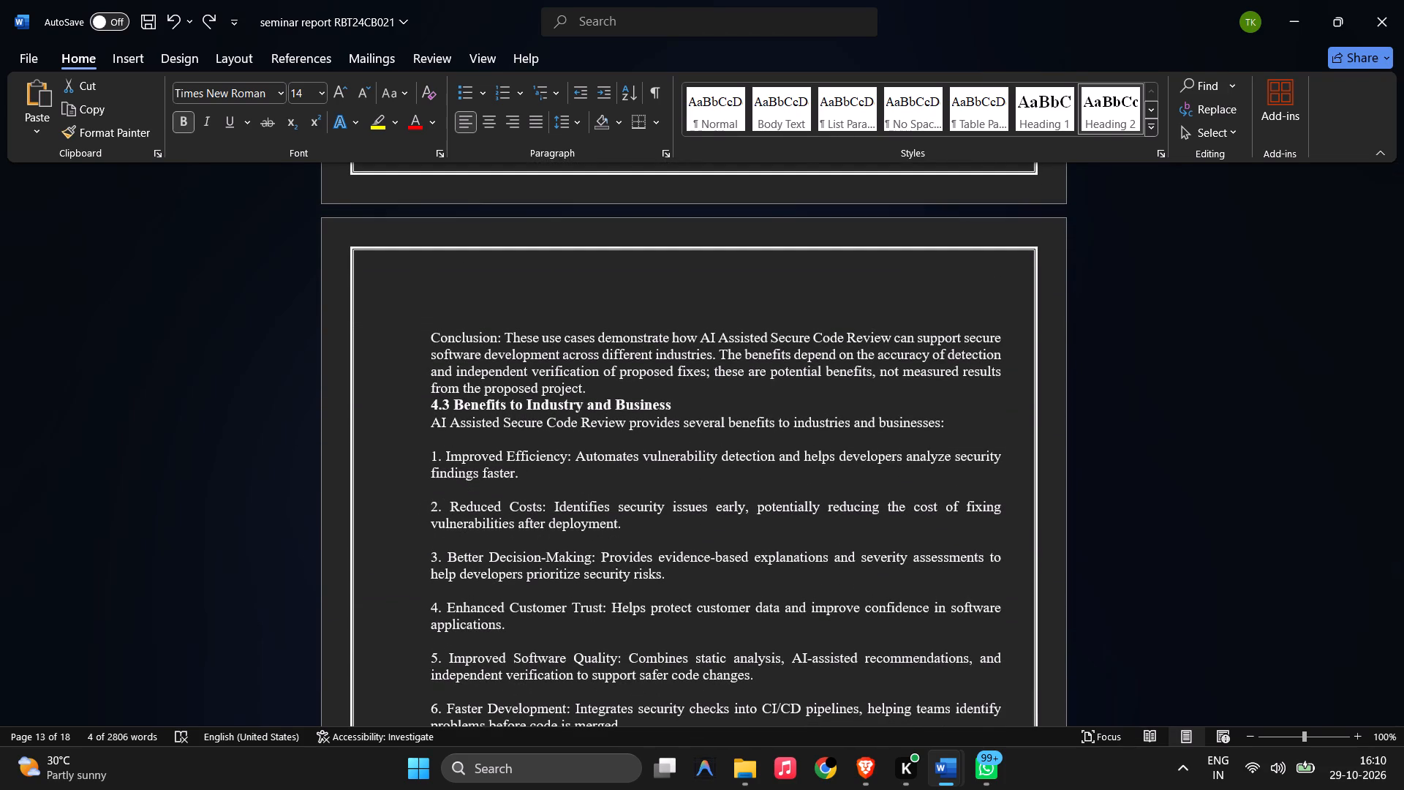
{"action": "scroll", "coordinate": [428, 553], "scroll_direction": "down", "scroll_amount": 18}
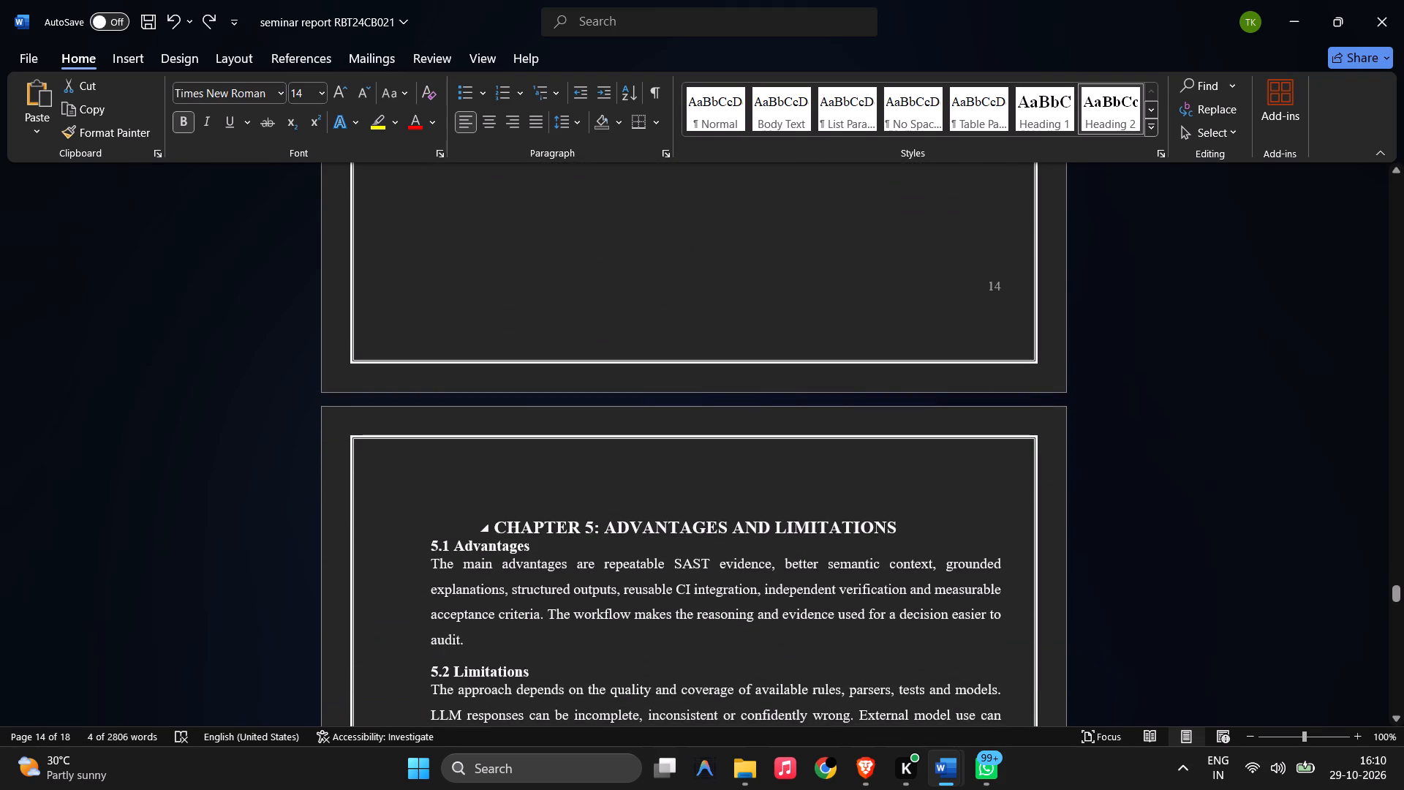
{"action": "left_click", "coordinate": [494, 522]}
{"action": "left_click_drag", "start_coordinate": [494, 522], "coordinate": [880, 532]}
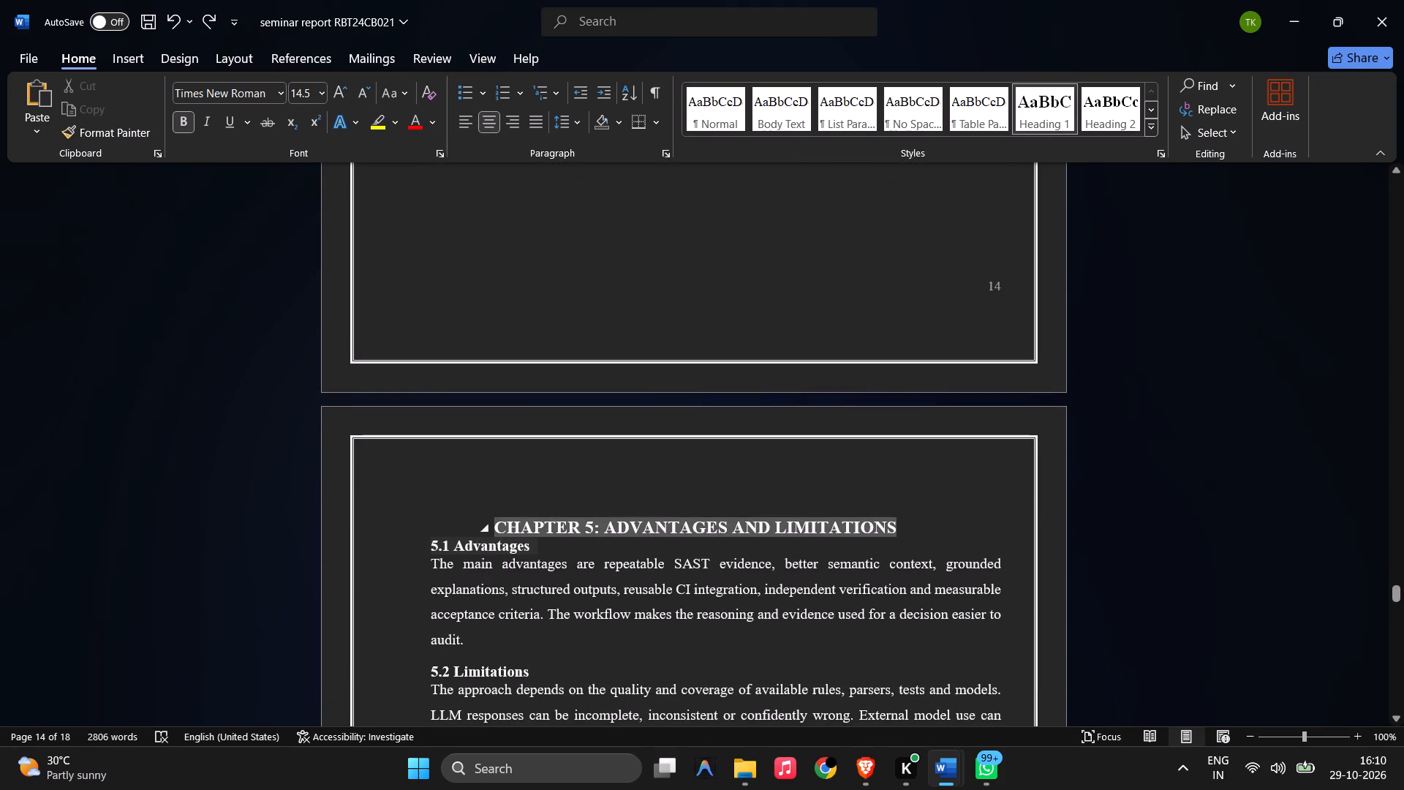
{"action": "left_click_drag", "start_coordinate": [880, 532], "coordinate": [892, 530]}
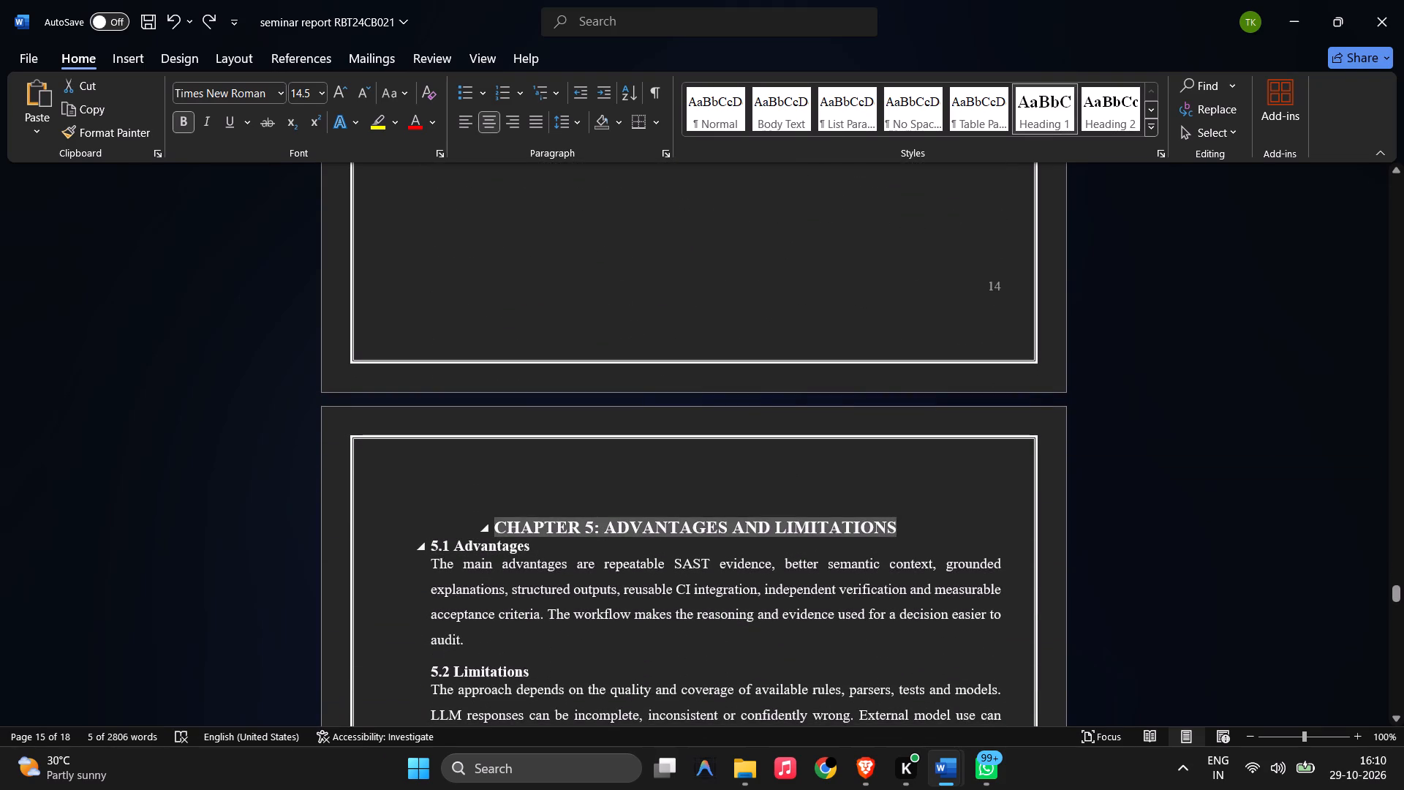
Insert a blank line between the "CHAPTER 5: ADVANTAGES AND LIMITATIONS" heading and the "5.1 Advantages" heading.
{"action": "left_click", "coordinate": [916, 524]}
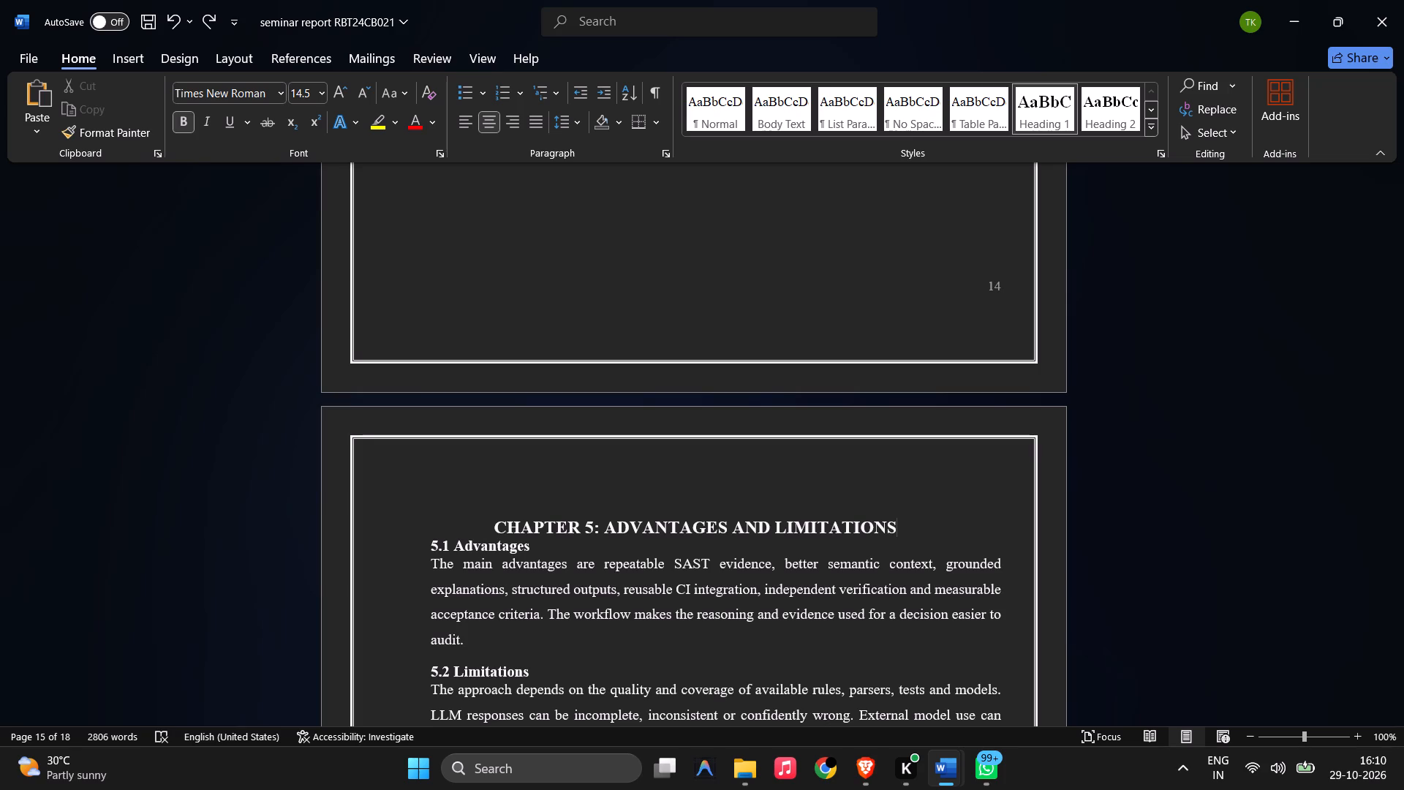
{"action": "scroll", "coordinate": [831, 559], "scroll_direction": "down", "scroll_amount": 4}
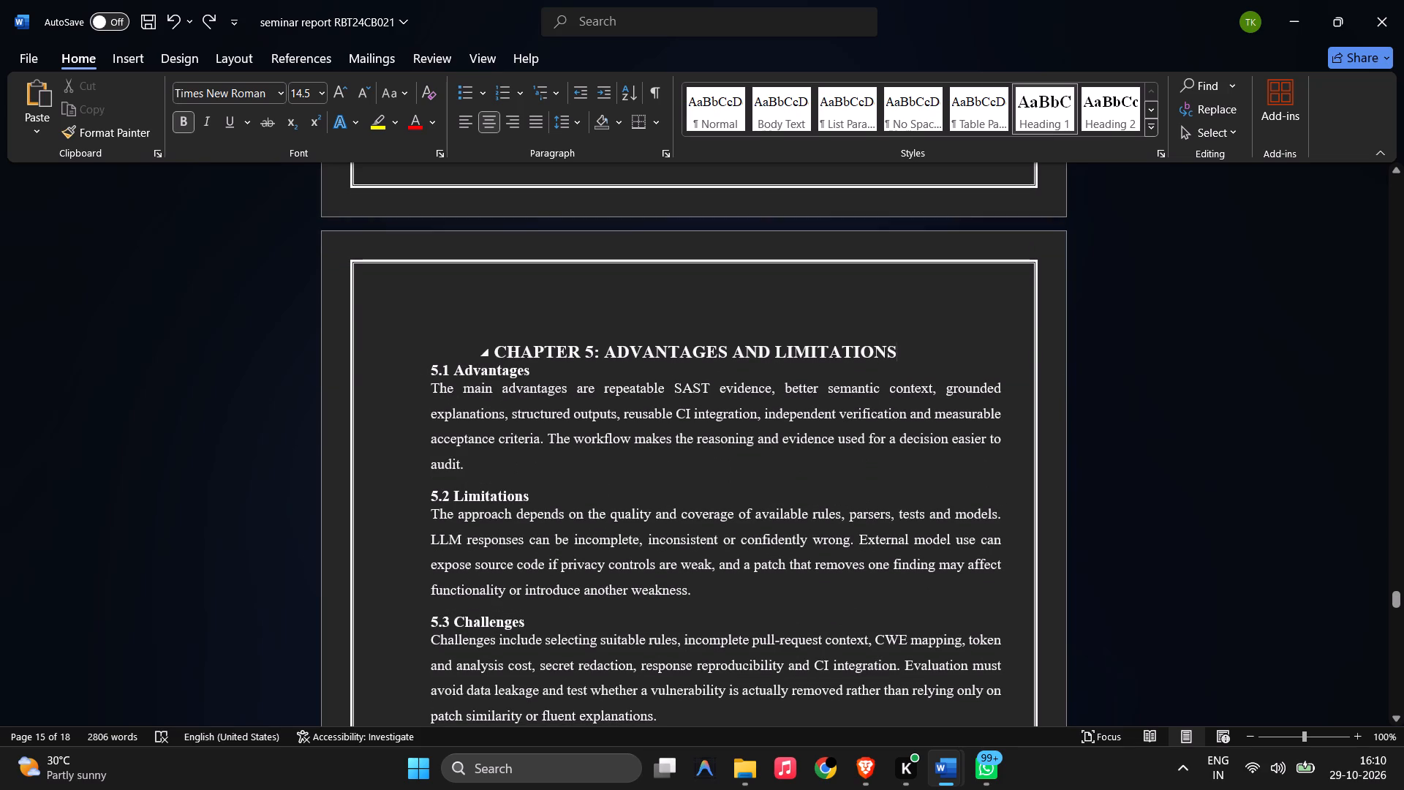
{"action": "key", "text": "Return"}
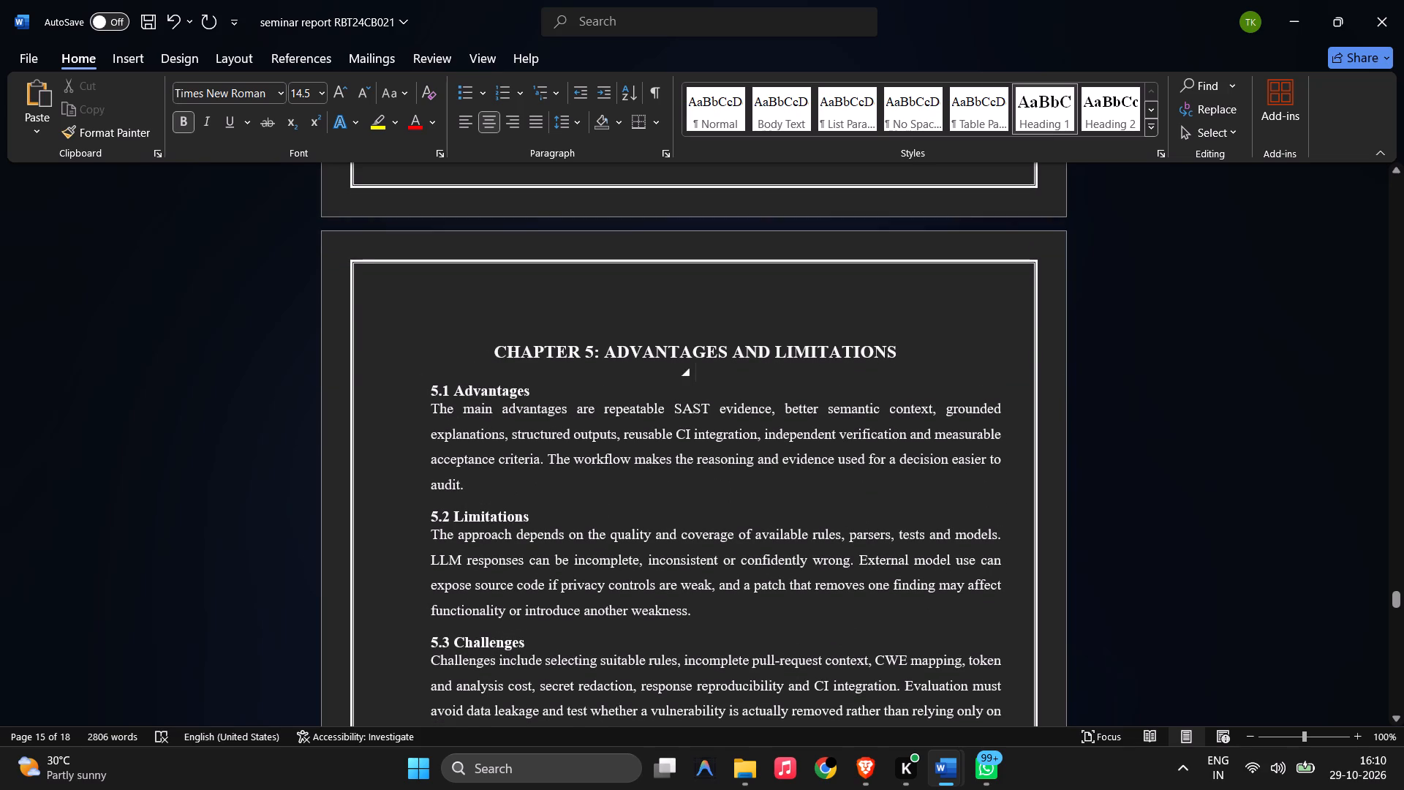
{"action": "left_click", "coordinate": [592, 392]}
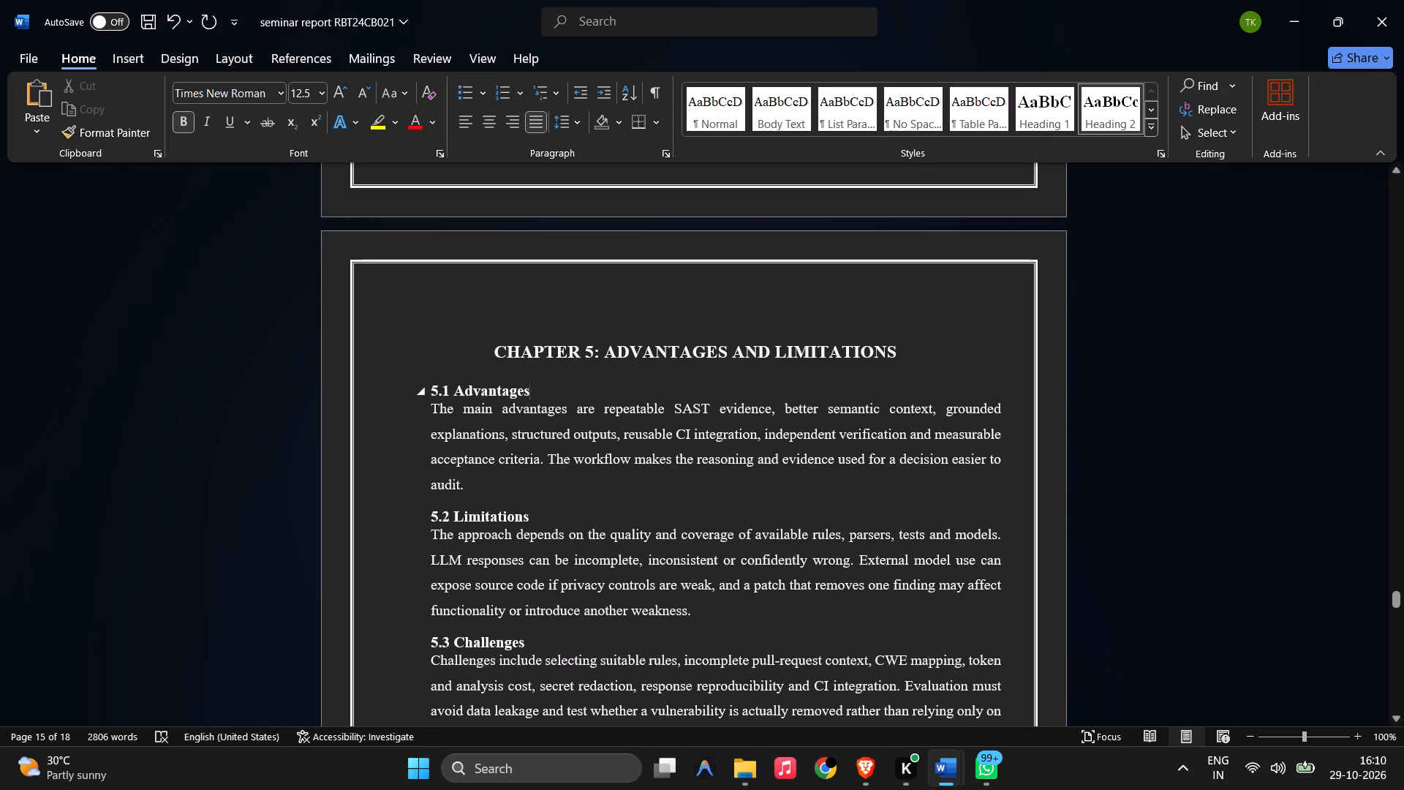
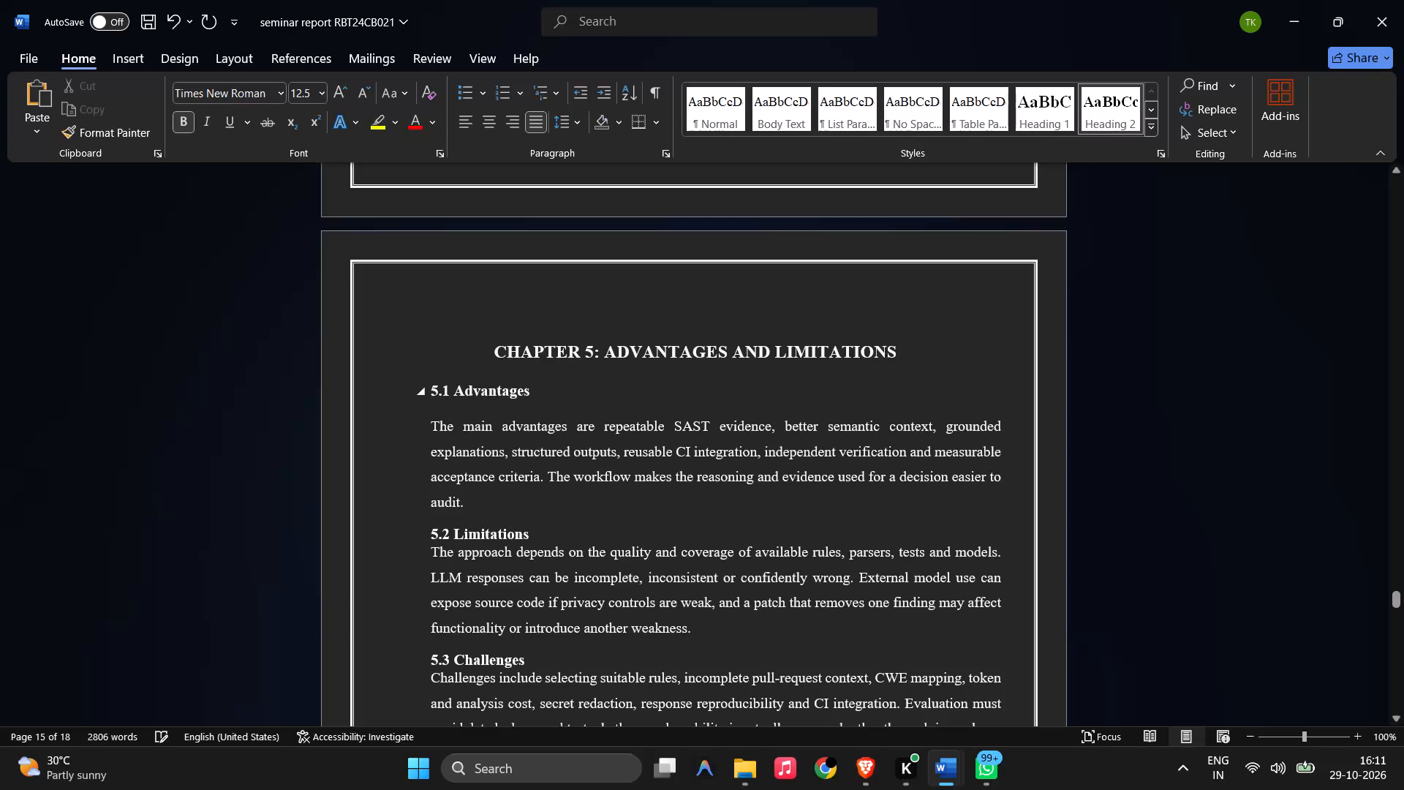
Undo the blank line inserted below the "5.1 Advantages" heading.
{"action": "key", "text": "ctrl+z"}
Remove the blank line between the section 5.3 Challenges paragraph and the "Table:" label.
{"action": "scroll", "coordinate": [585, 388], "scroll_direction": "down", "scroll_amount": 17}
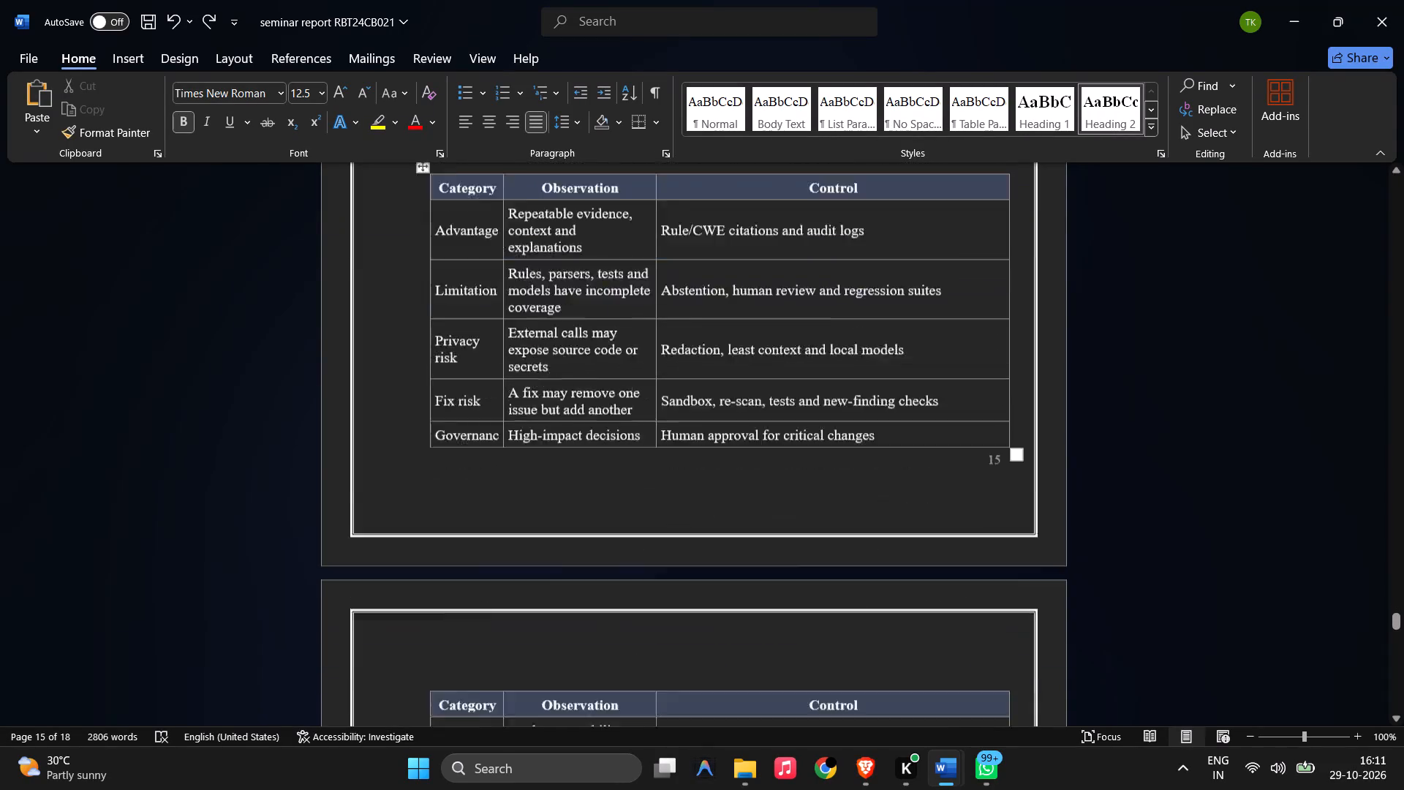
{"action": "scroll", "coordinate": [585, 388], "scroll_direction": "down", "scroll_amount": 9}
{"action": "scroll", "coordinate": [581, 372], "scroll_direction": "up", "scroll_amount": 8}
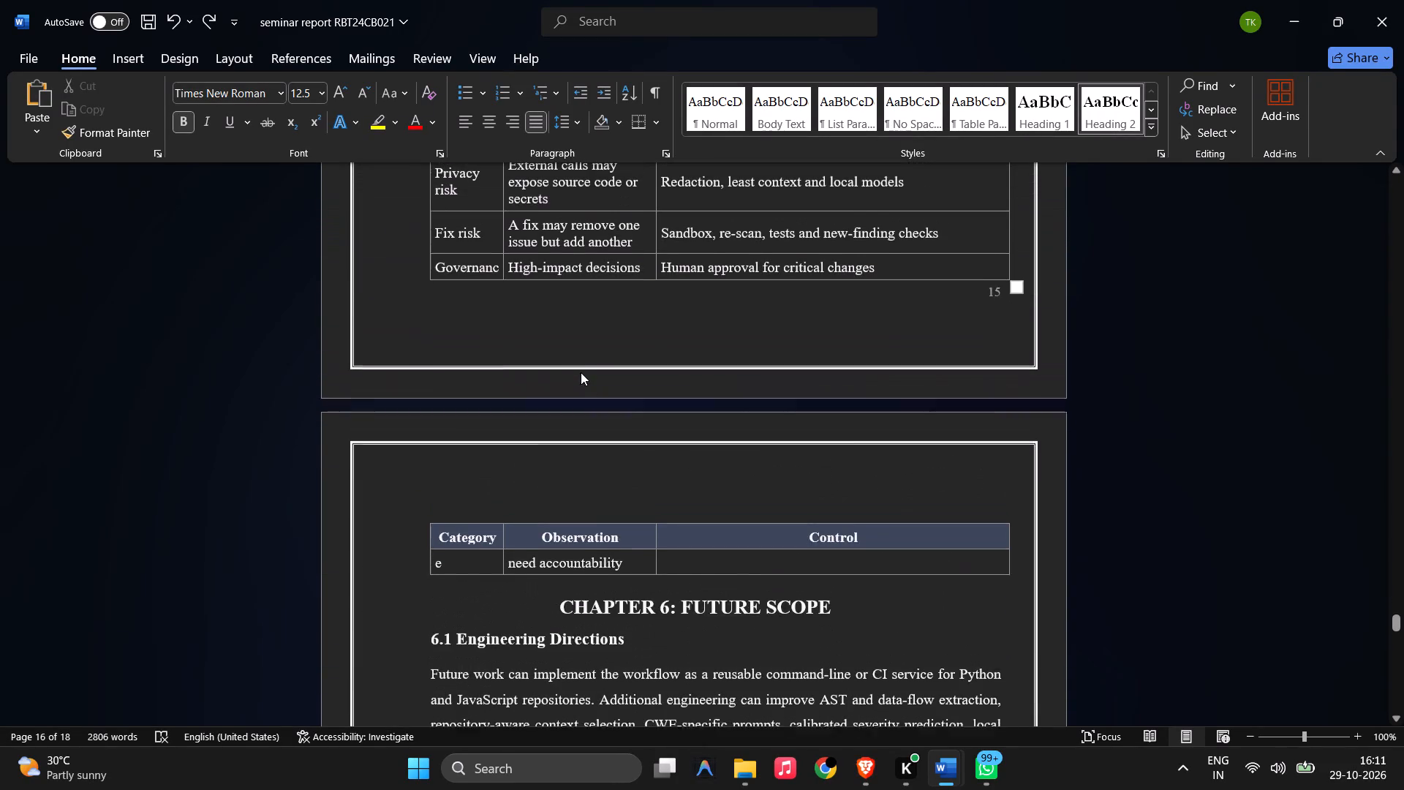
{"action": "scroll", "coordinate": [581, 372], "scroll_direction": "up", "scroll_amount": 1}
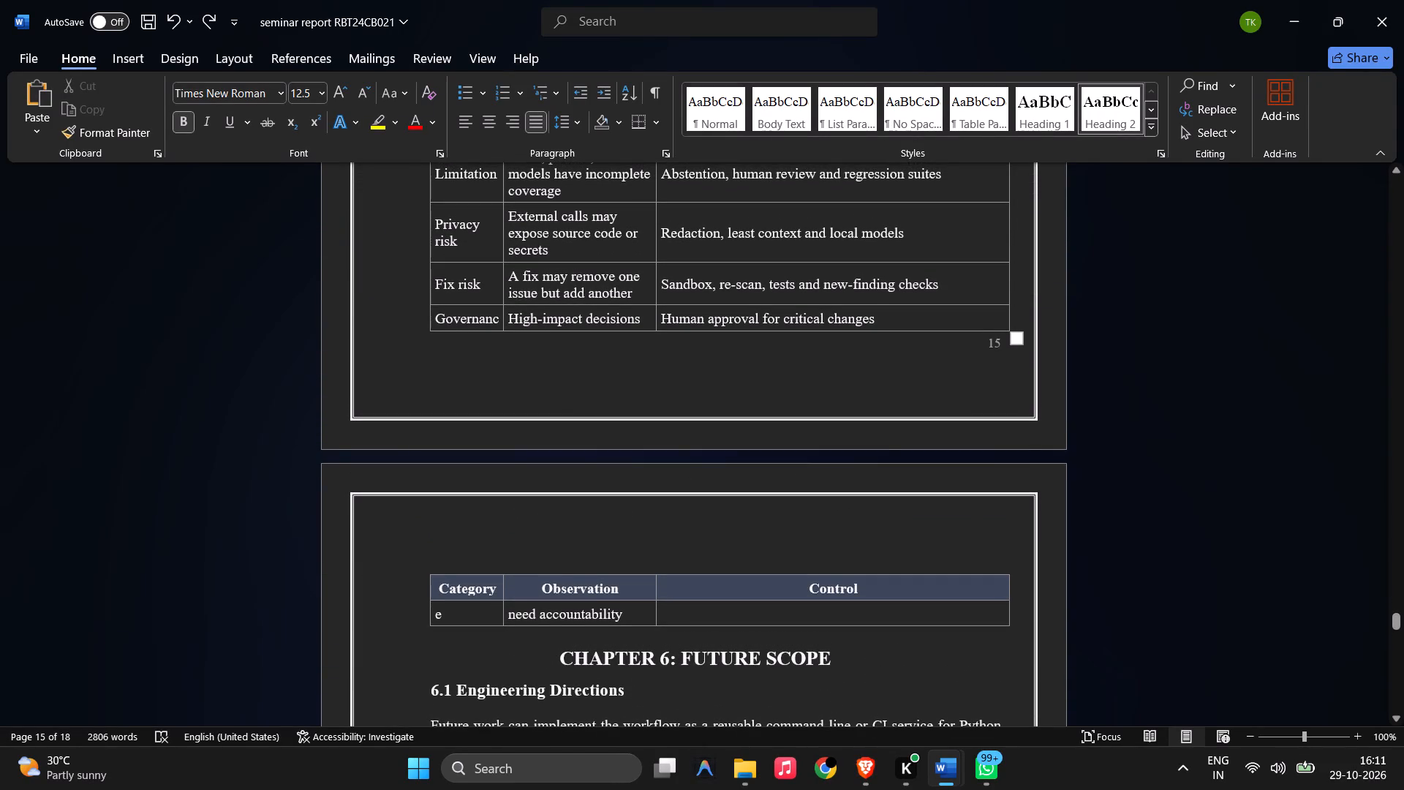
{"action": "scroll", "coordinate": [494, 579], "scroll_direction": "up", "scroll_amount": 9}
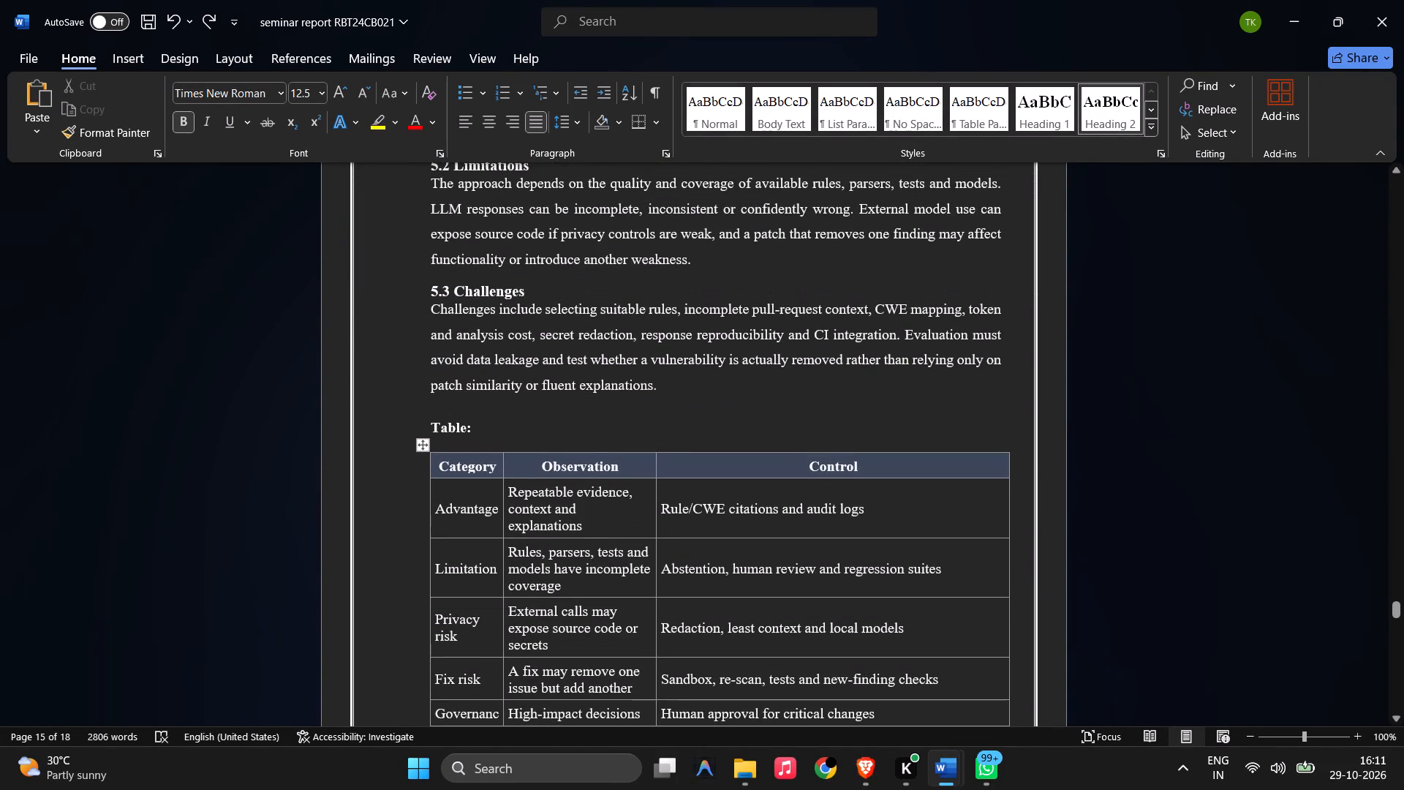
{"action": "left_click", "coordinate": [456, 415]}
{"action": "left_click", "coordinate": [432, 429]}
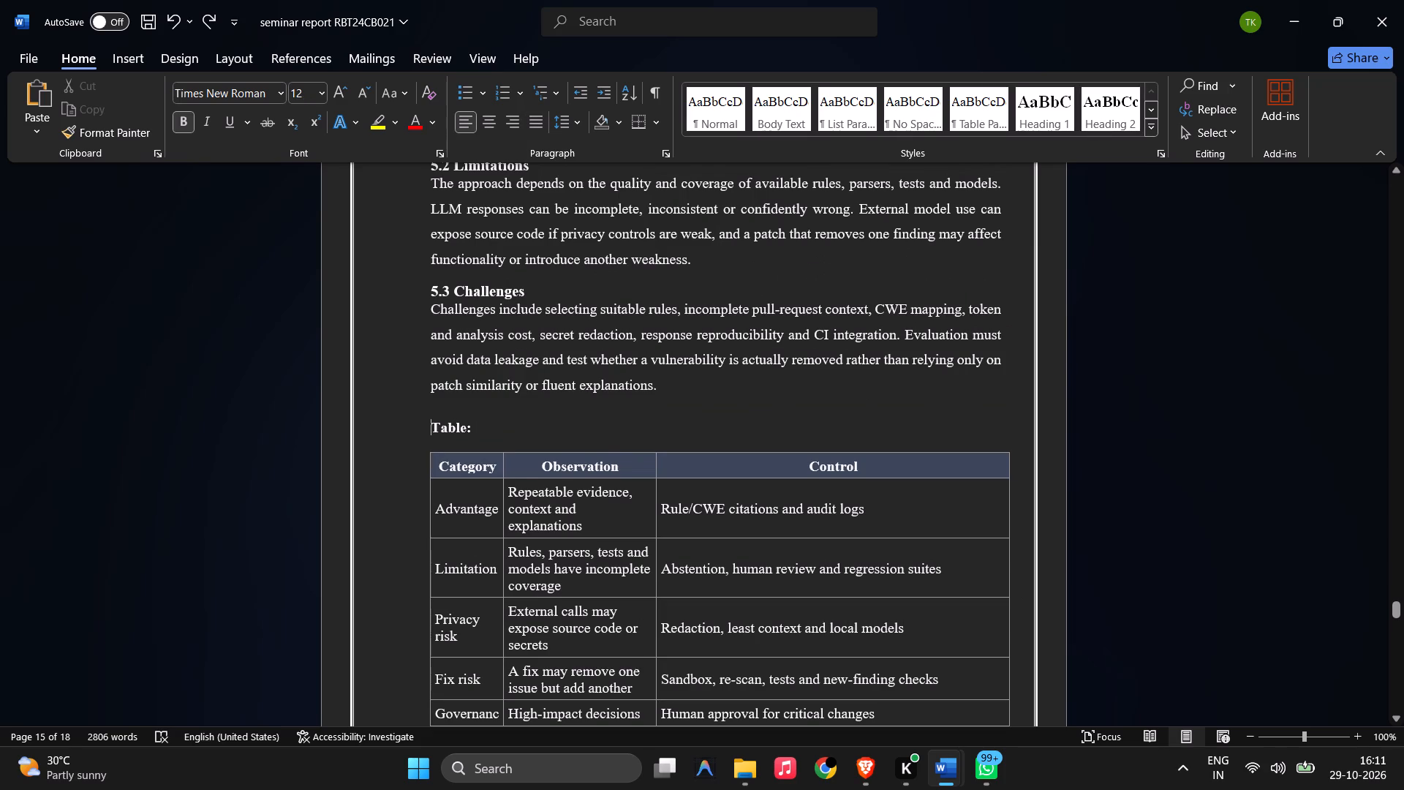
{"action": "key", "text": "BackSpace"}
{"action": "key", "text": "Return"}
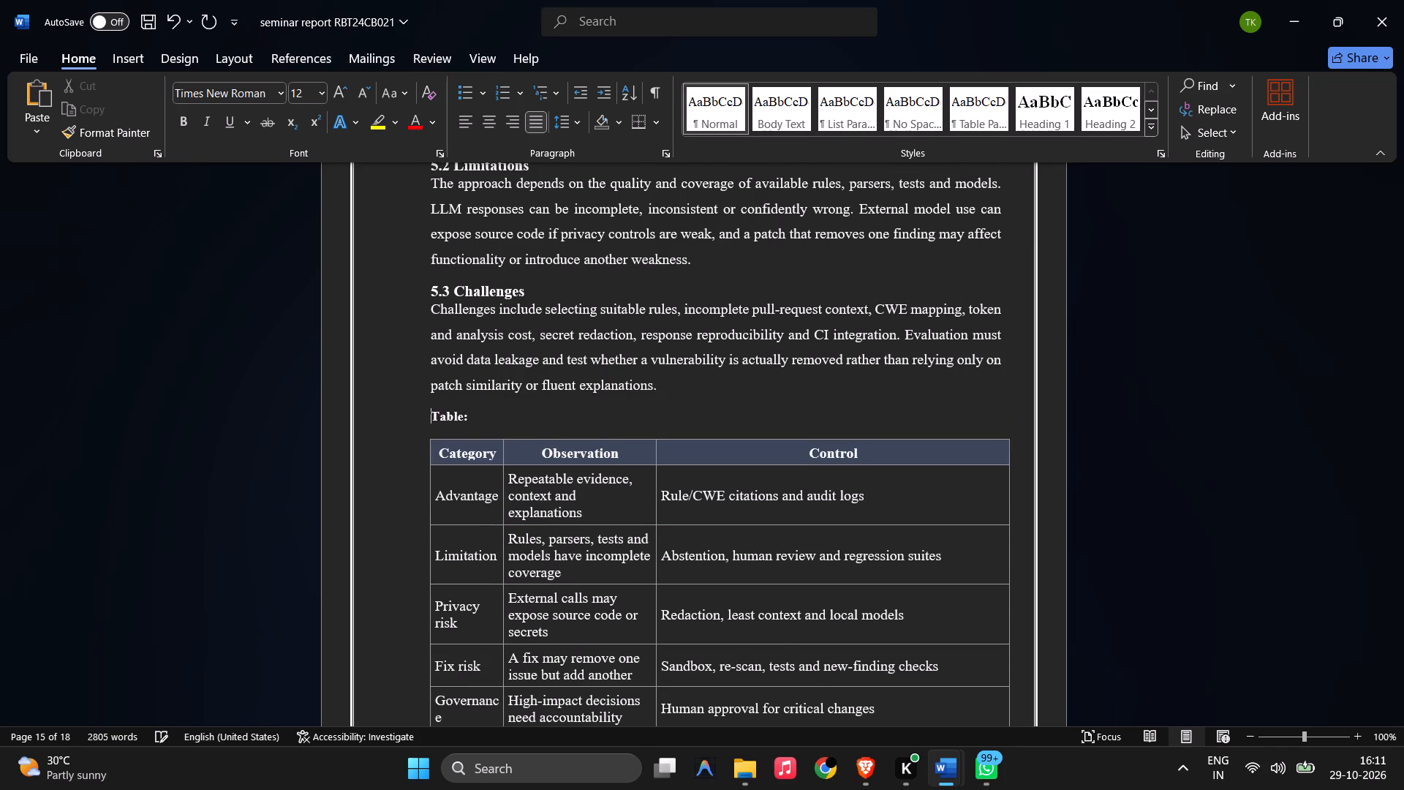
Delete the blank line between the "CHAPTER 5: ADVANTAGES AND LIMITATIONS" heading and the "5.1 Advantages" heading.
{"action": "scroll", "coordinate": [432, 429], "scroll_direction": "up", "scroll_amount": 3}
{"action": "scroll", "coordinate": [441, 239], "scroll_direction": "up", "scroll_amount": 3}
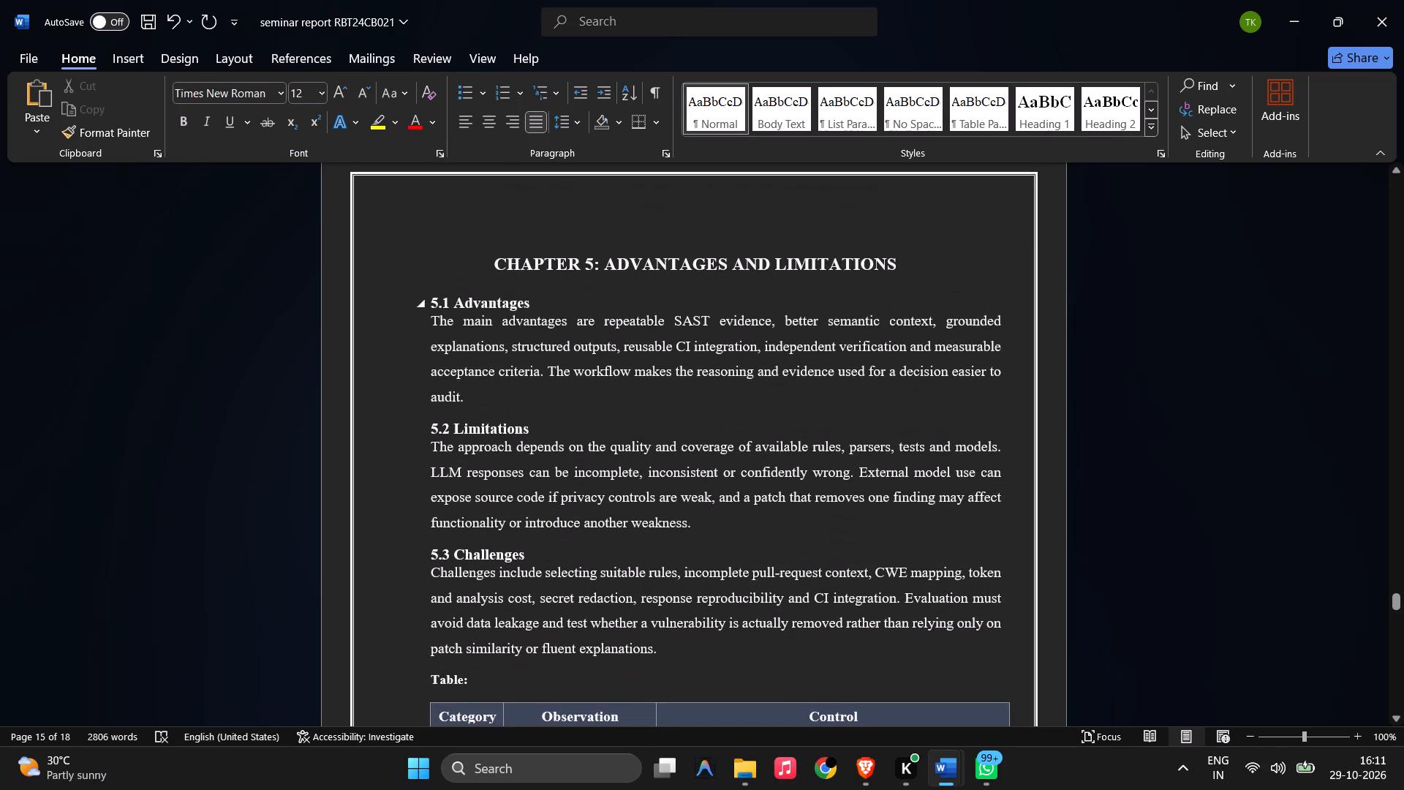
{"action": "left_click", "coordinate": [445, 410]}
{"action": "key", "text": "Up"}
{"action": "key", "text": "Up"}
{"action": "key", "text": "Up"}
{"action": "key", "text": "Up"}
{"action": "key", "text": "Up"}
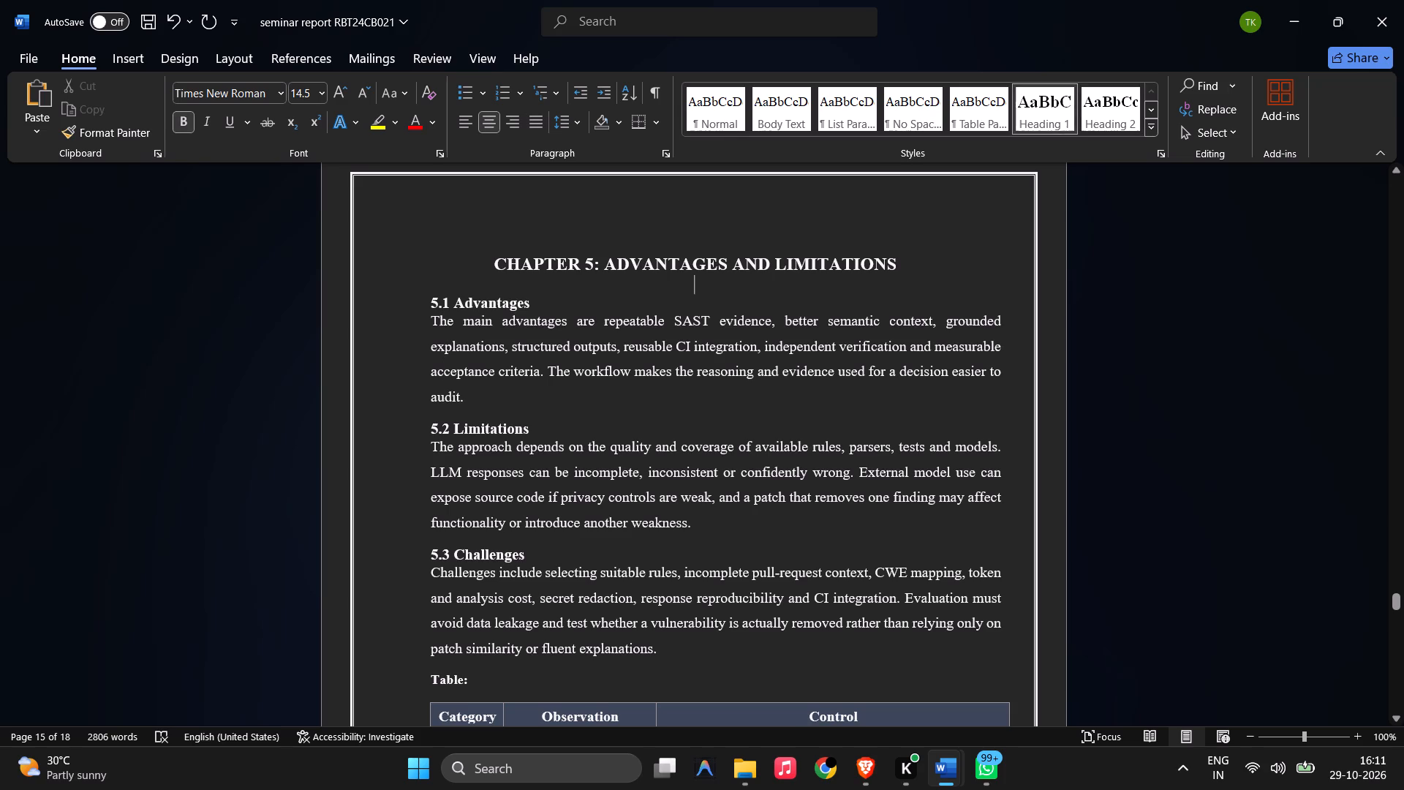
{"action": "key", "text": "Left"}
{"action": "key", "text": "Down"}
{"action": "key", "text": "Left"}
{"action": "key", "text": "Up"}
{"action": "scroll", "coordinate": [441, 416], "scroll_direction": "down", "scroll_amount": 6}
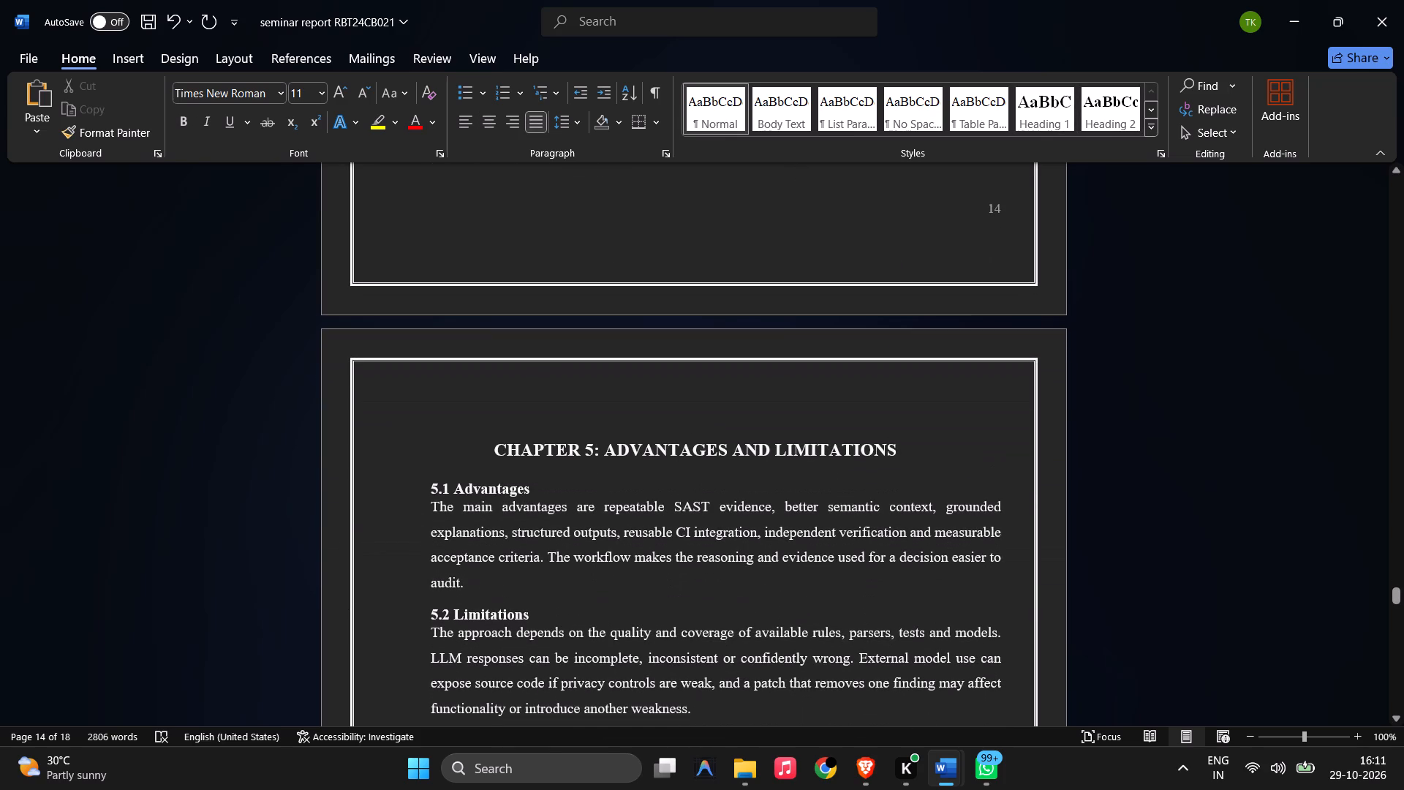
{"action": "left_click", "coordinate": [431, 486]}
{"action": "key", "text": "BackSpace"}
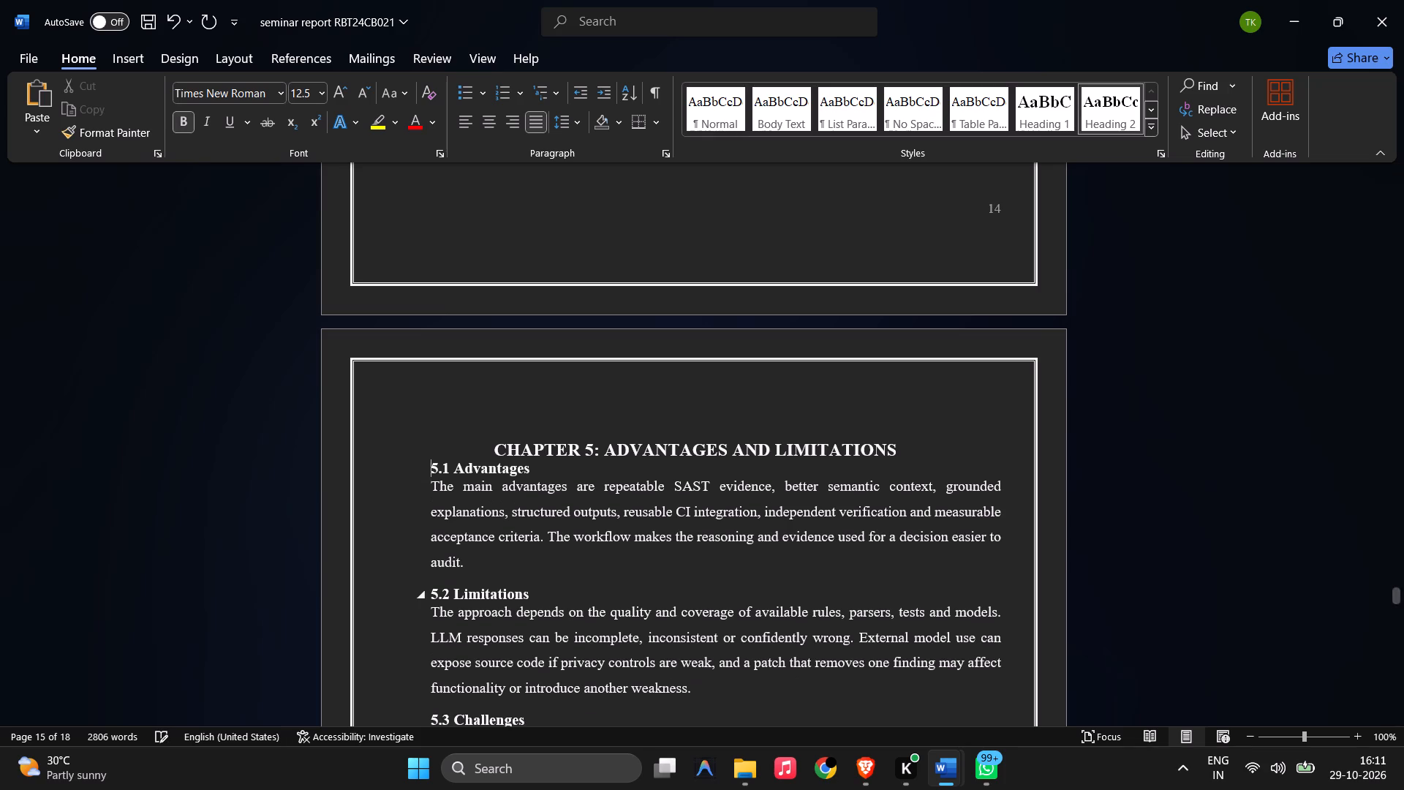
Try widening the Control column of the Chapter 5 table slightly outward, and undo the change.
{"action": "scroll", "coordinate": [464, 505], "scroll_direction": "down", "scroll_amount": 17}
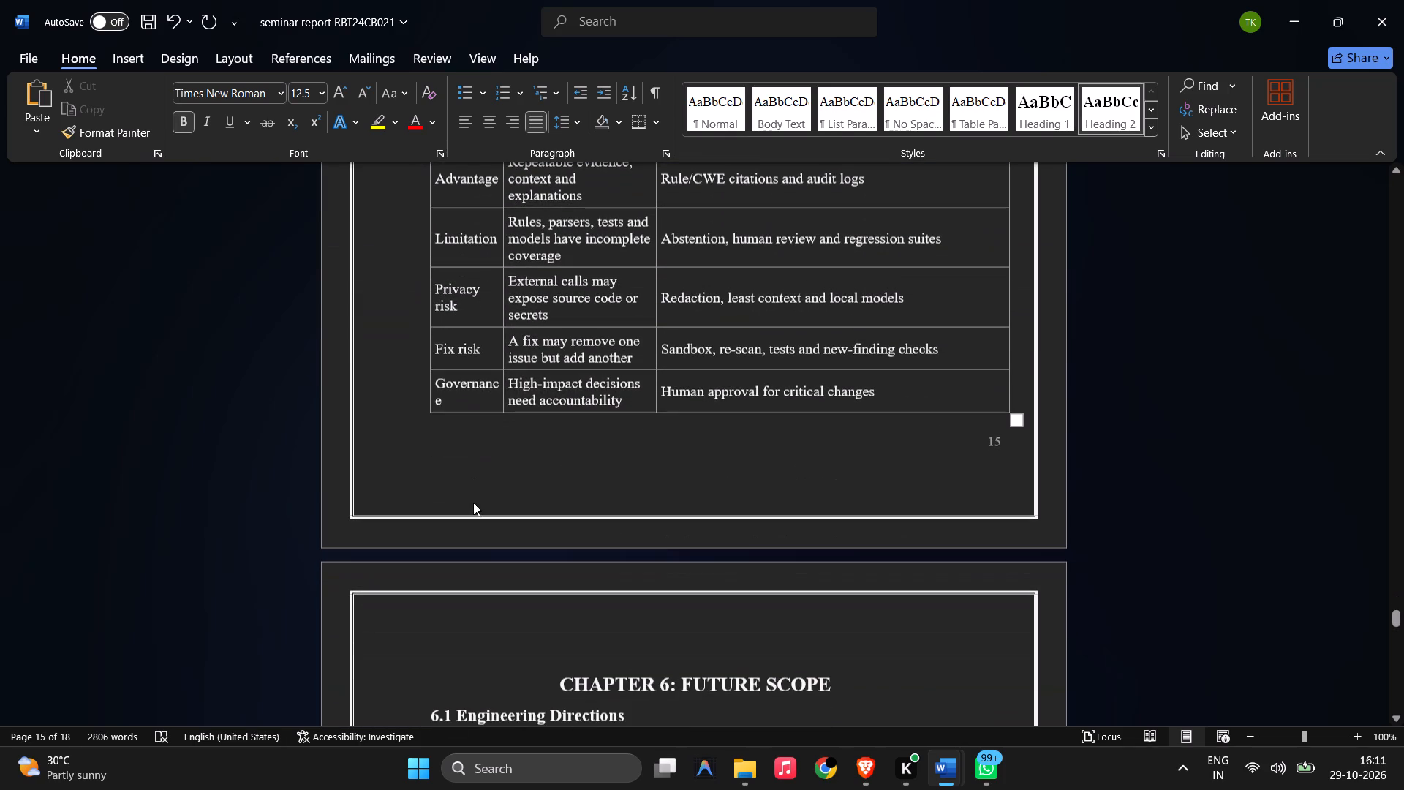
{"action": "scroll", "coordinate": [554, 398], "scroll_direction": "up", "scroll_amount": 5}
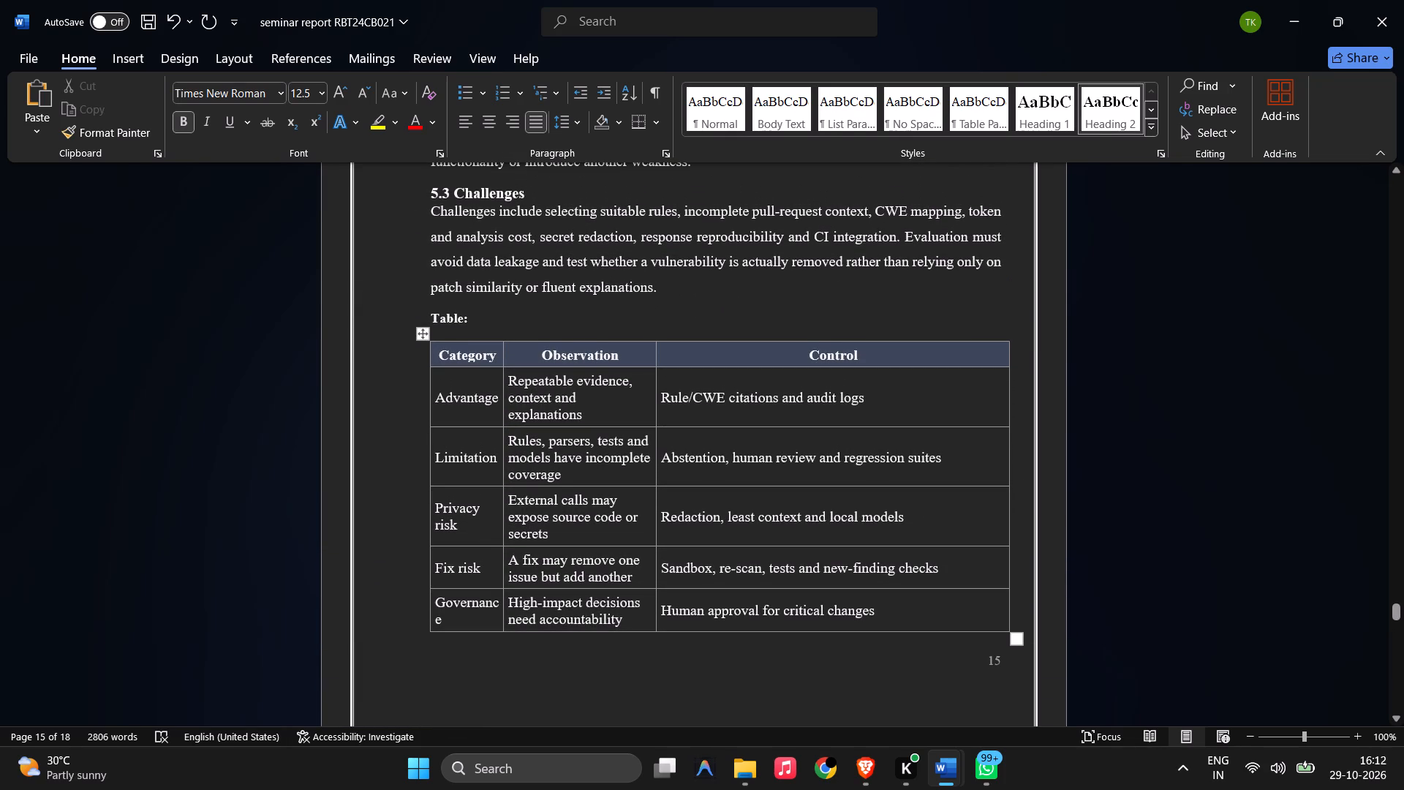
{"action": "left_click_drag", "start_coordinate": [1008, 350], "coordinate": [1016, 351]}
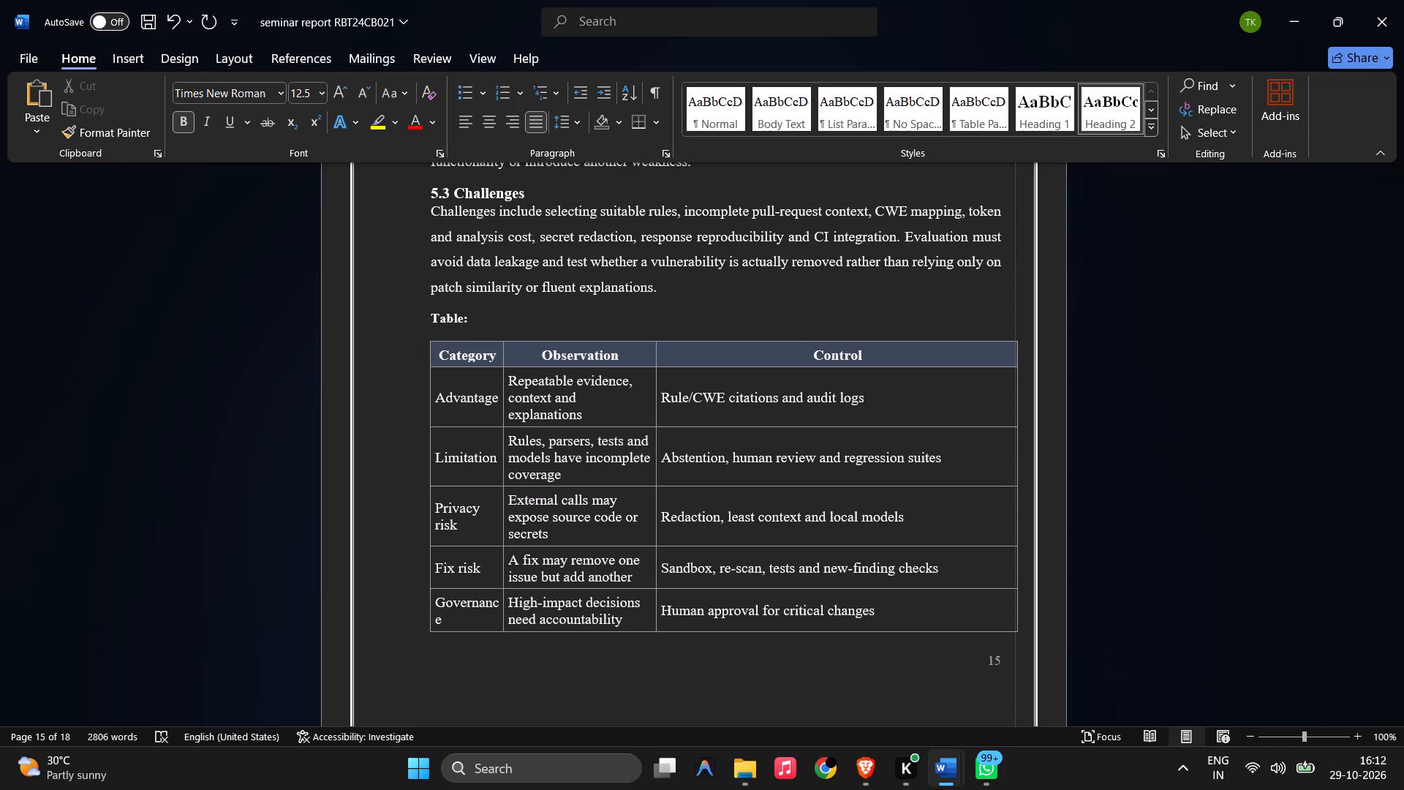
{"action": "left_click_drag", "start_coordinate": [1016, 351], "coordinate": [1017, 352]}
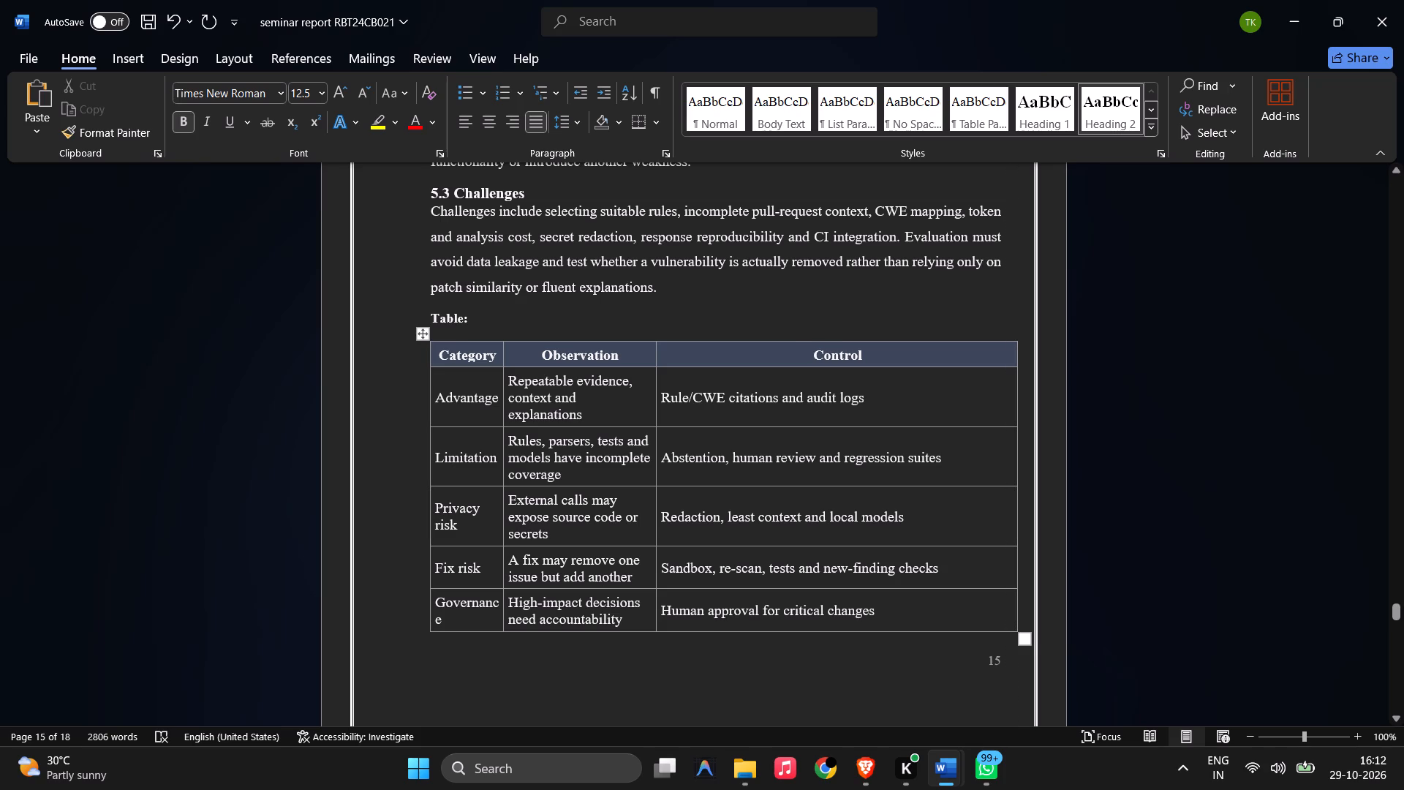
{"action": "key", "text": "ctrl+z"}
Widen the Category column of the Chapter 5 table so "Privacy risk" and "Governance" each fit on one line.
{"action": "scroll", "coordinate": [505, 503], "scroll_direction": "down", "scroll_amount": 2}
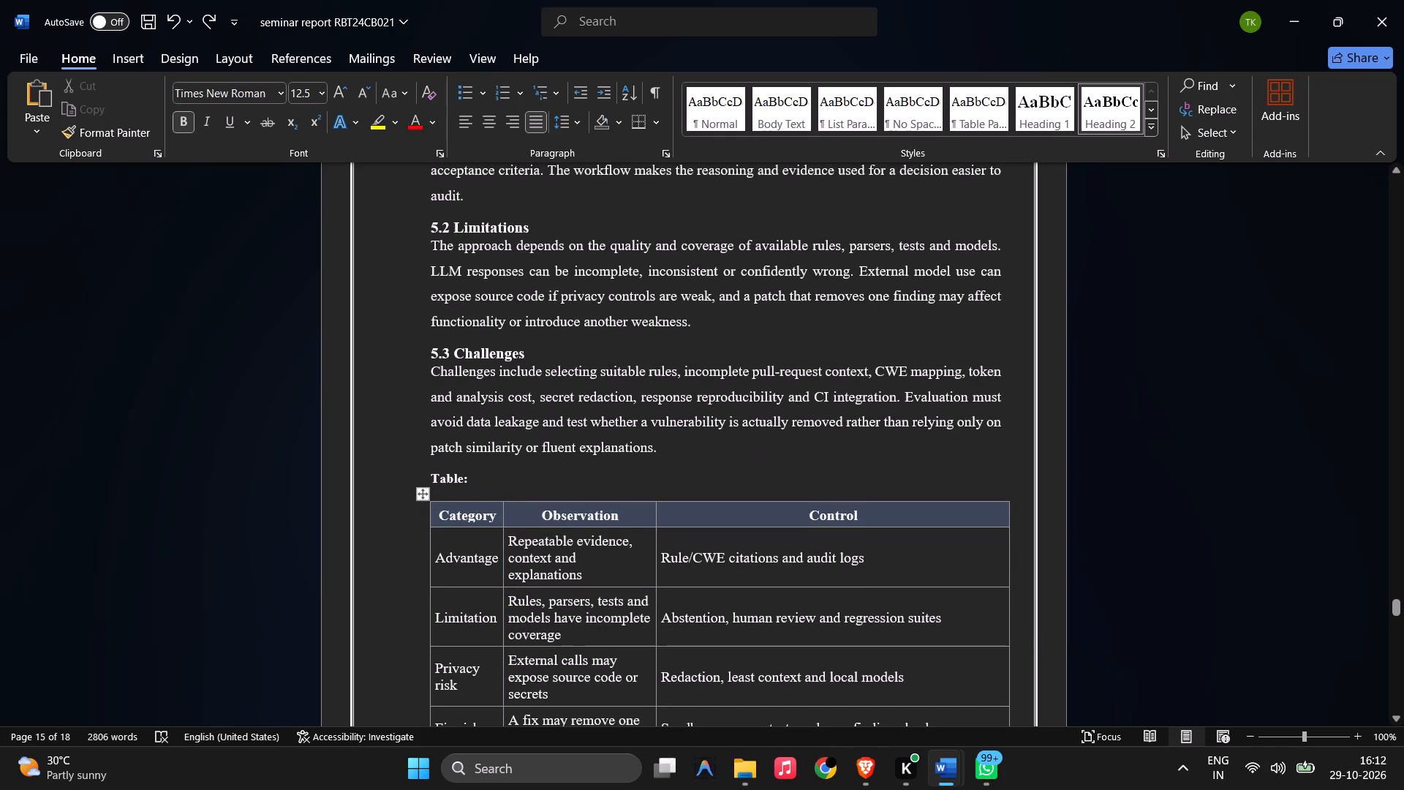
{"action": "left_click_drag", "start_coordinate": [502, 512], "coordinate": [507, 515]}
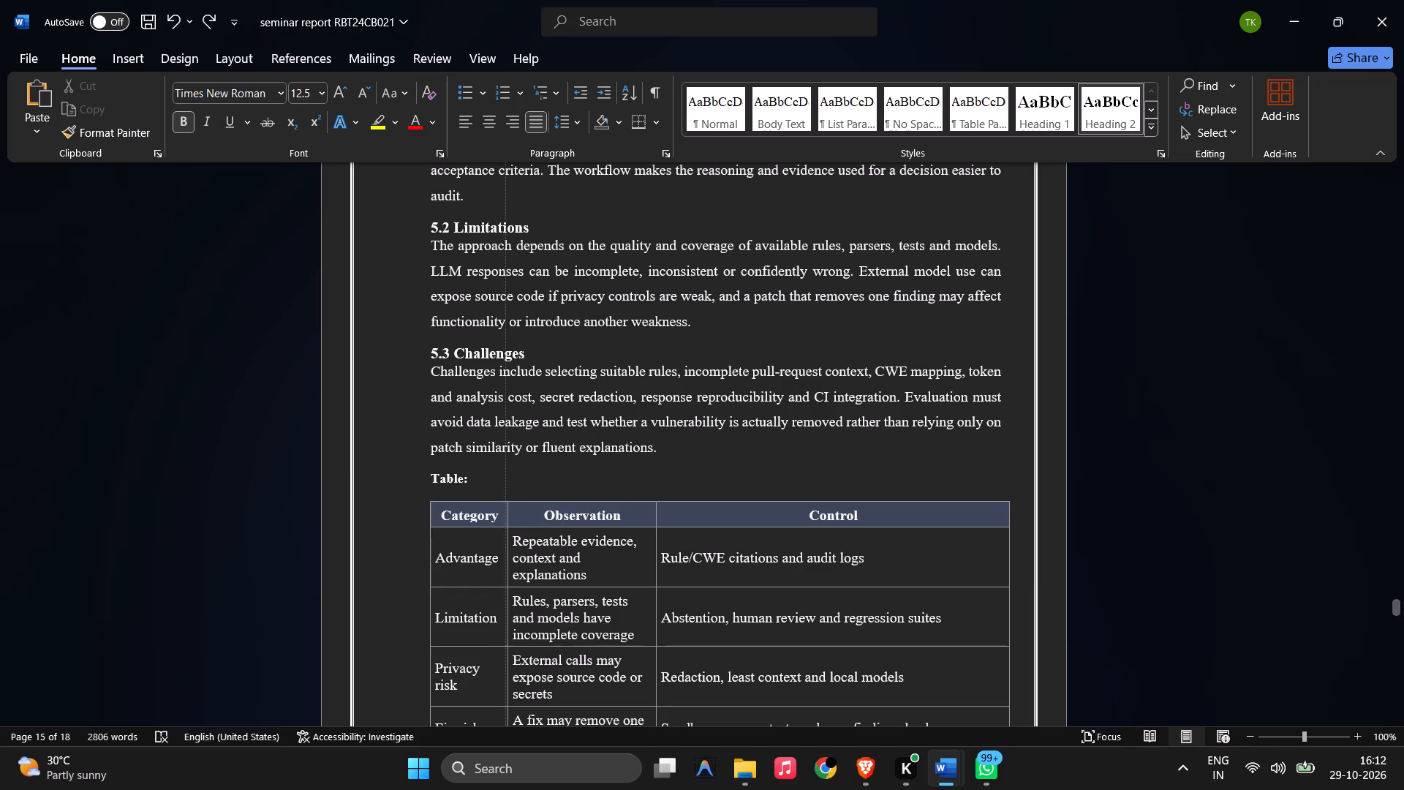
{"action": "left_click_drag", "start_coordinate": [507, 515], "coordinate": [511, 515]}
{"action": "scroll", "coordinate": [512, 515], "scroll_direction": "down", "scroll_amount": 4}
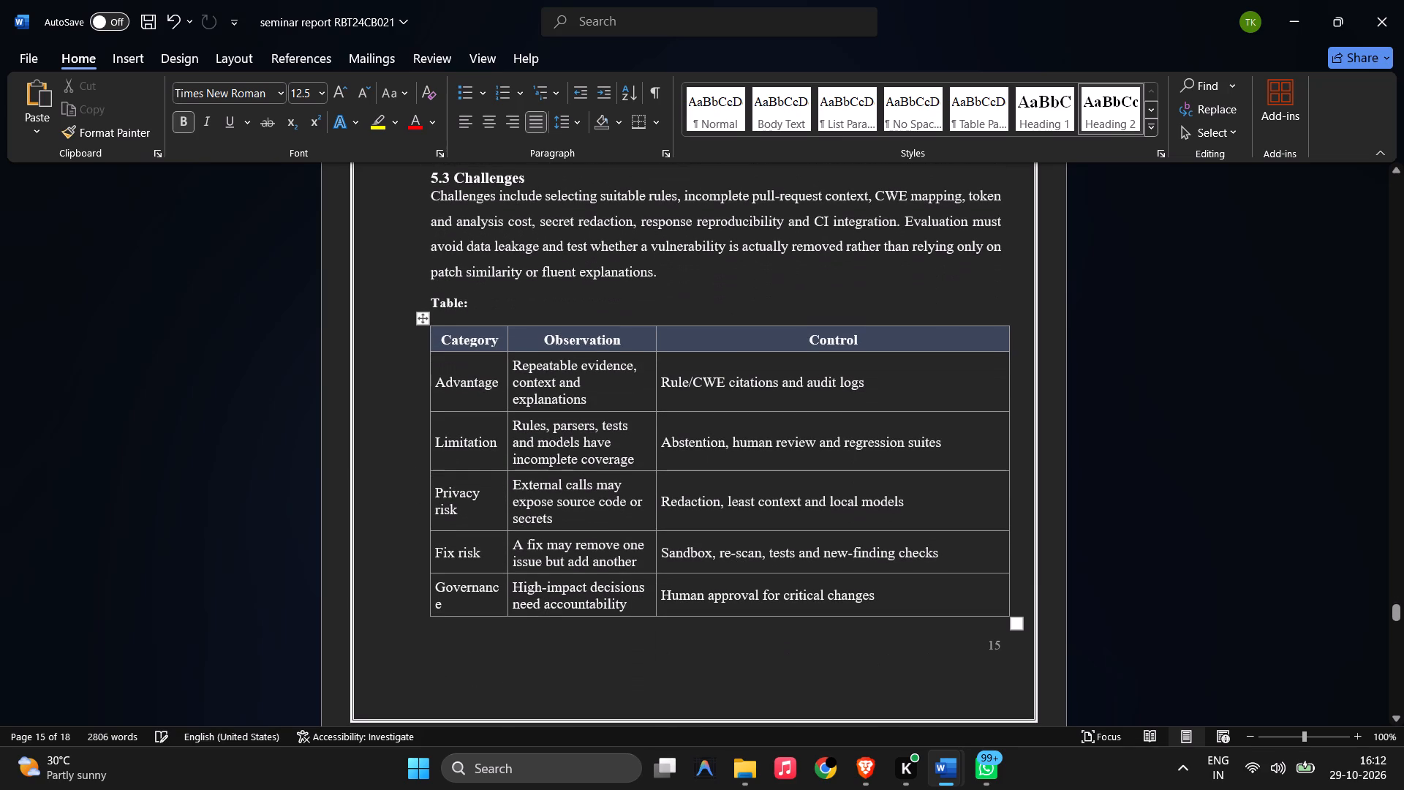
{"action": "left_click_drag", "start_coordinate": [507, 339], "coordinate": [521, 339]}
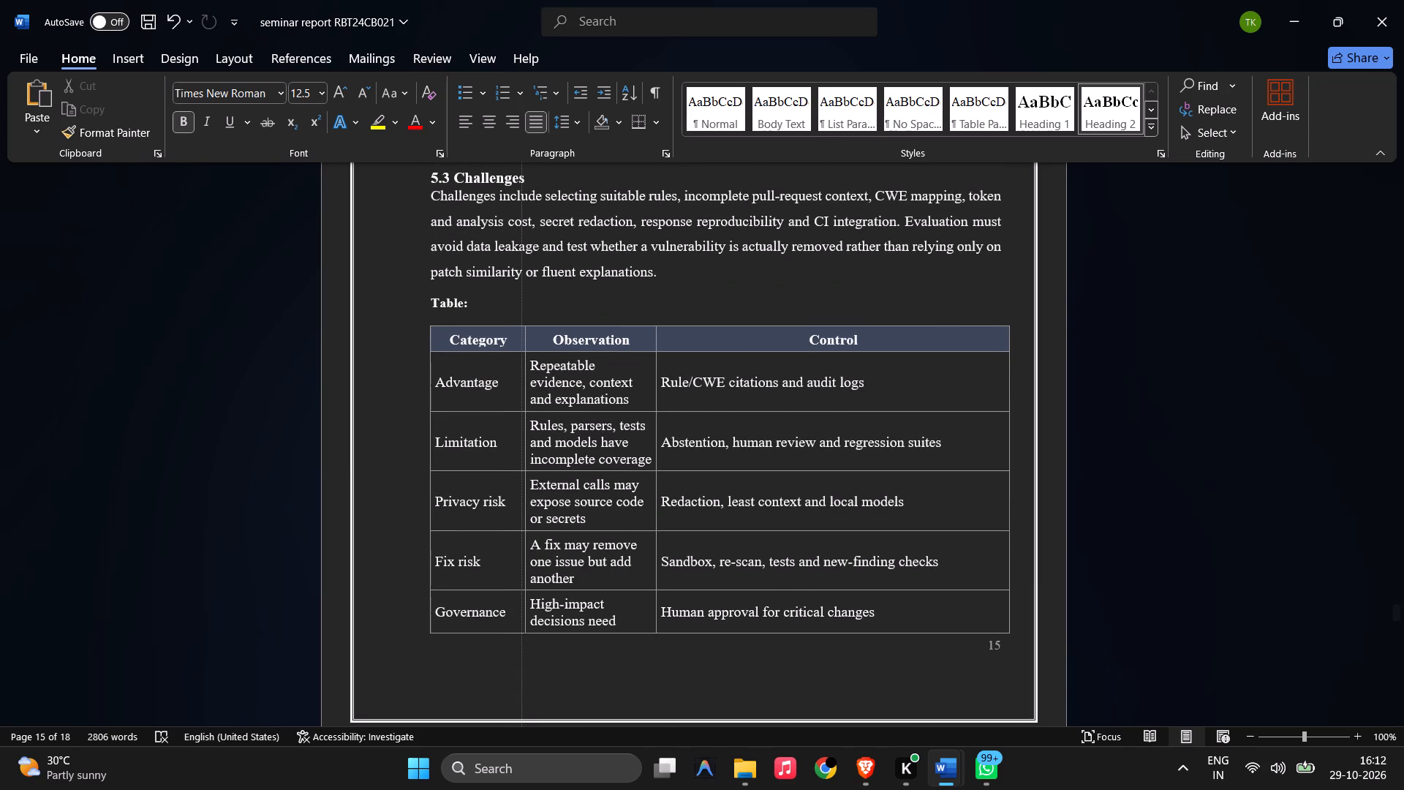
{"action": "left_click_drag", "start_coordinate": [521, 339], "coordinate": [518, 338]}
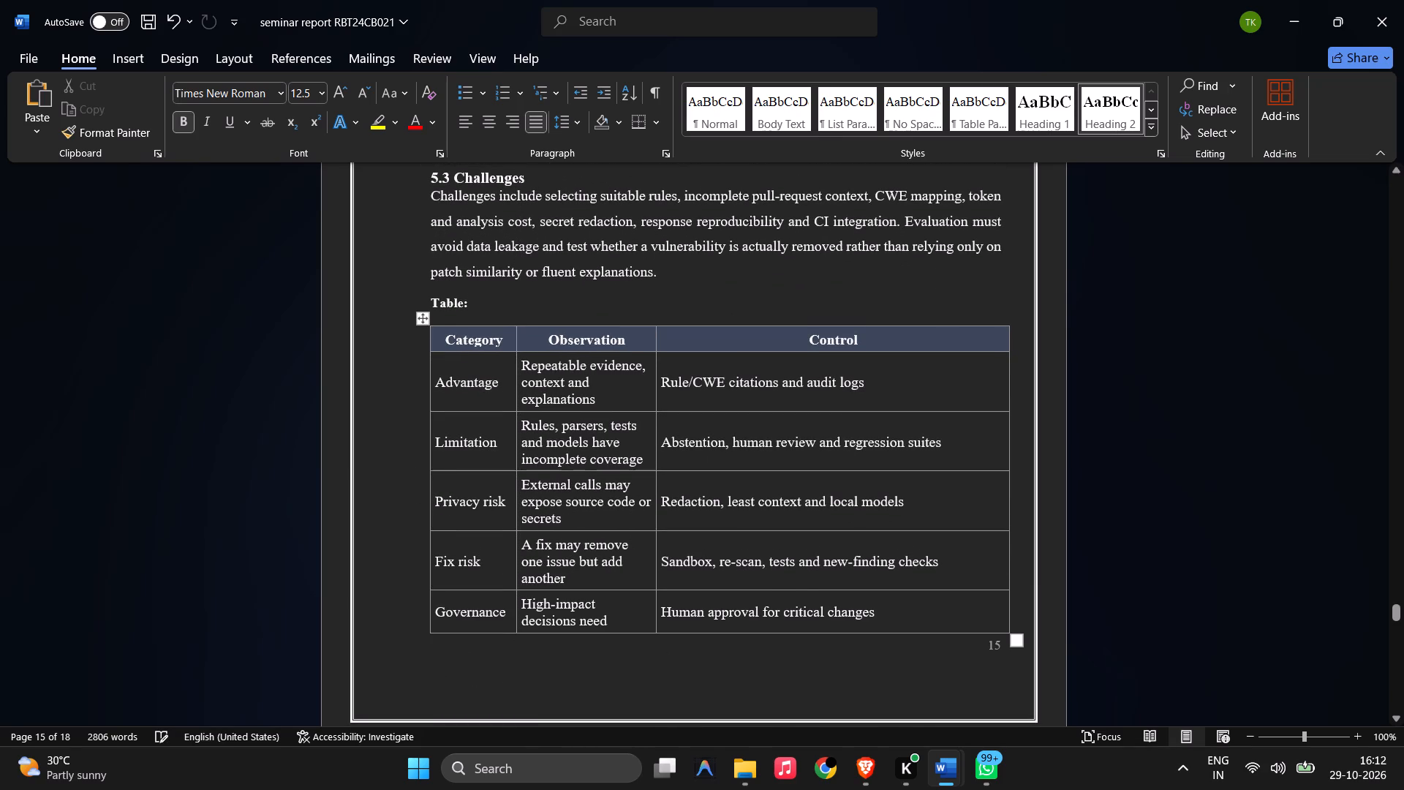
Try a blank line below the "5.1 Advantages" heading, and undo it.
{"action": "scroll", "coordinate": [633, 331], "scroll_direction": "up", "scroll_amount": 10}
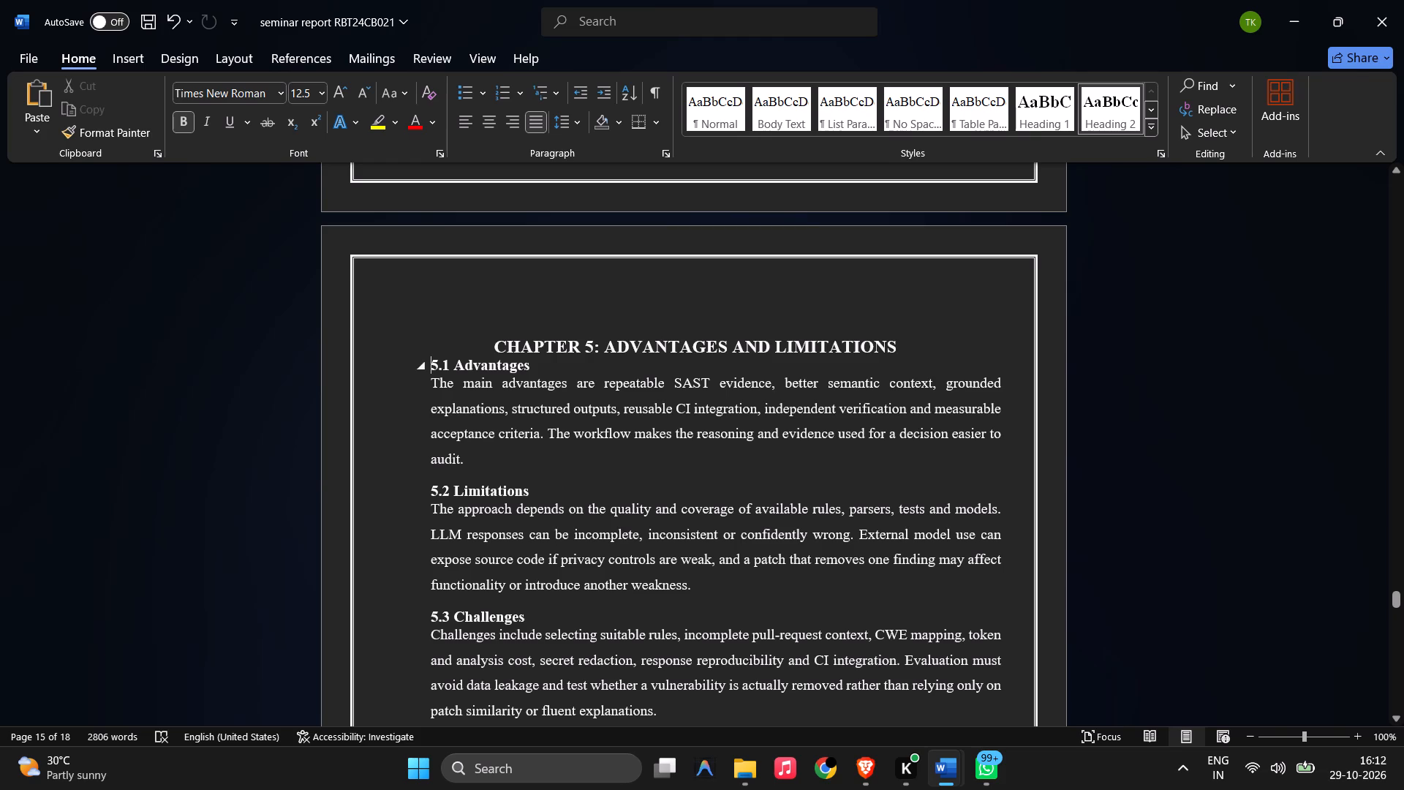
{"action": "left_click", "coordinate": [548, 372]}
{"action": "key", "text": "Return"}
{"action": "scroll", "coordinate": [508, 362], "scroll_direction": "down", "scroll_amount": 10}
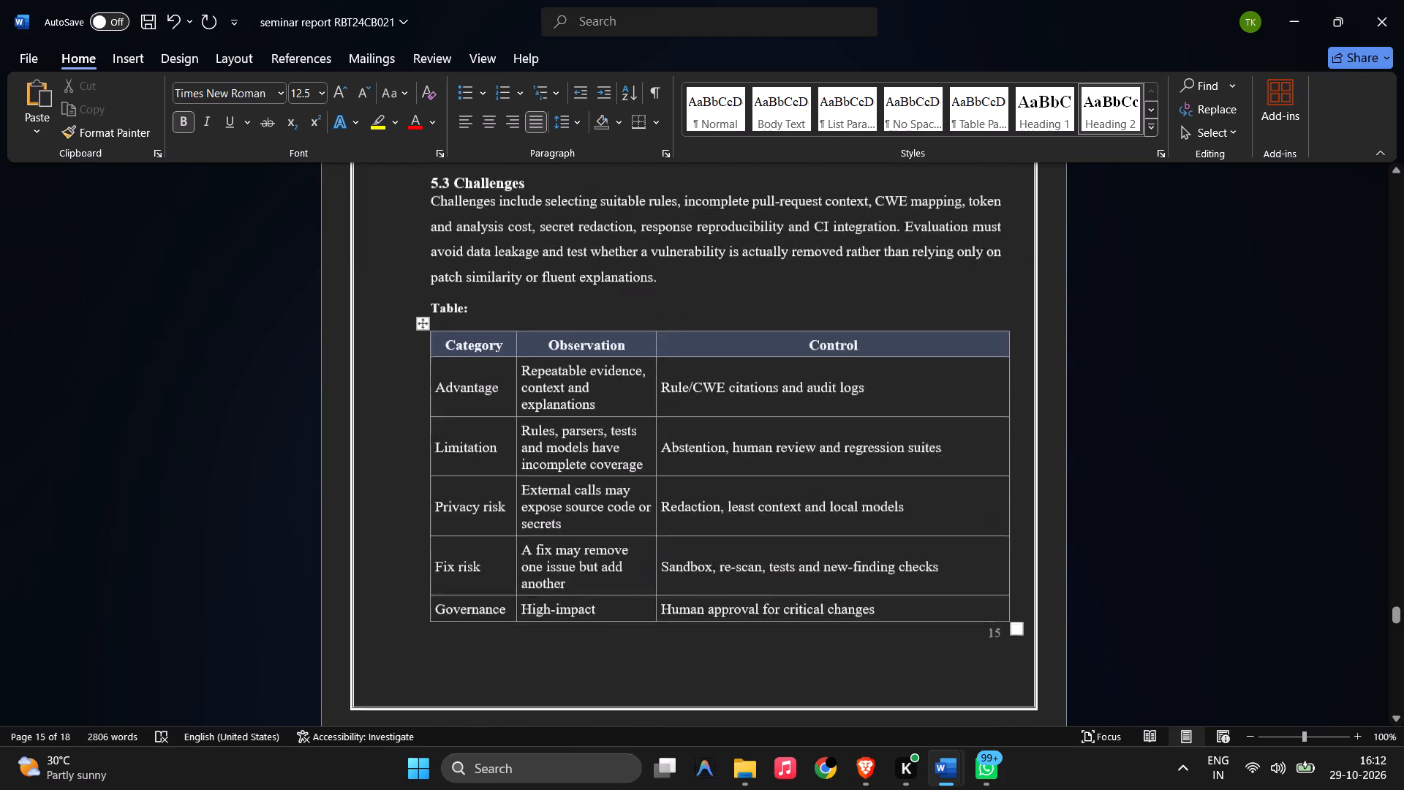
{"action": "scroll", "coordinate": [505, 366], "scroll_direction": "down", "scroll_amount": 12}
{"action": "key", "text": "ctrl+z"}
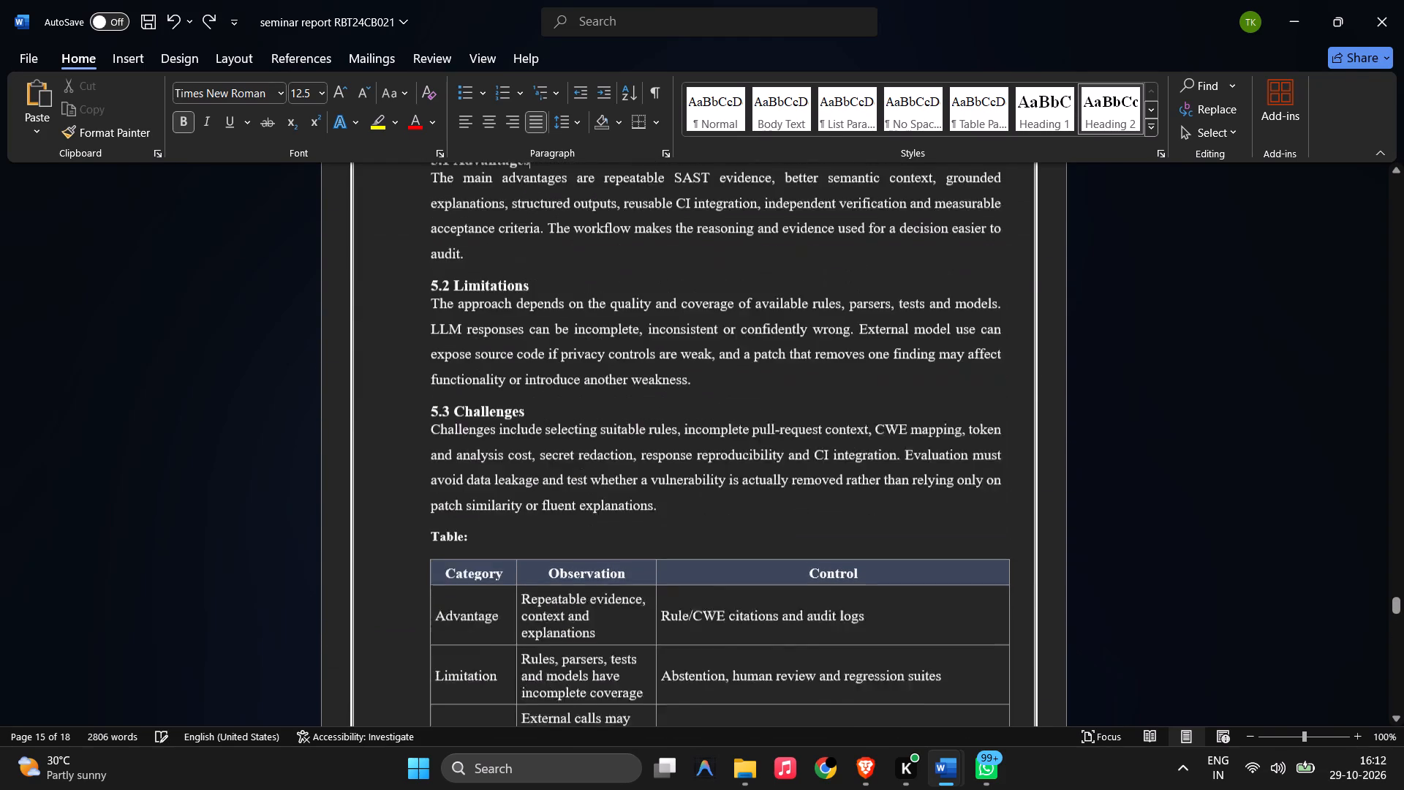
Delete the word "accountability" from the Observation cell of the Governance row, leaving "High-impact decisions need".
{"action": "scroll", "coordinate": [505, 368], "scroll_direction": "down", "scroll_amount": 20}
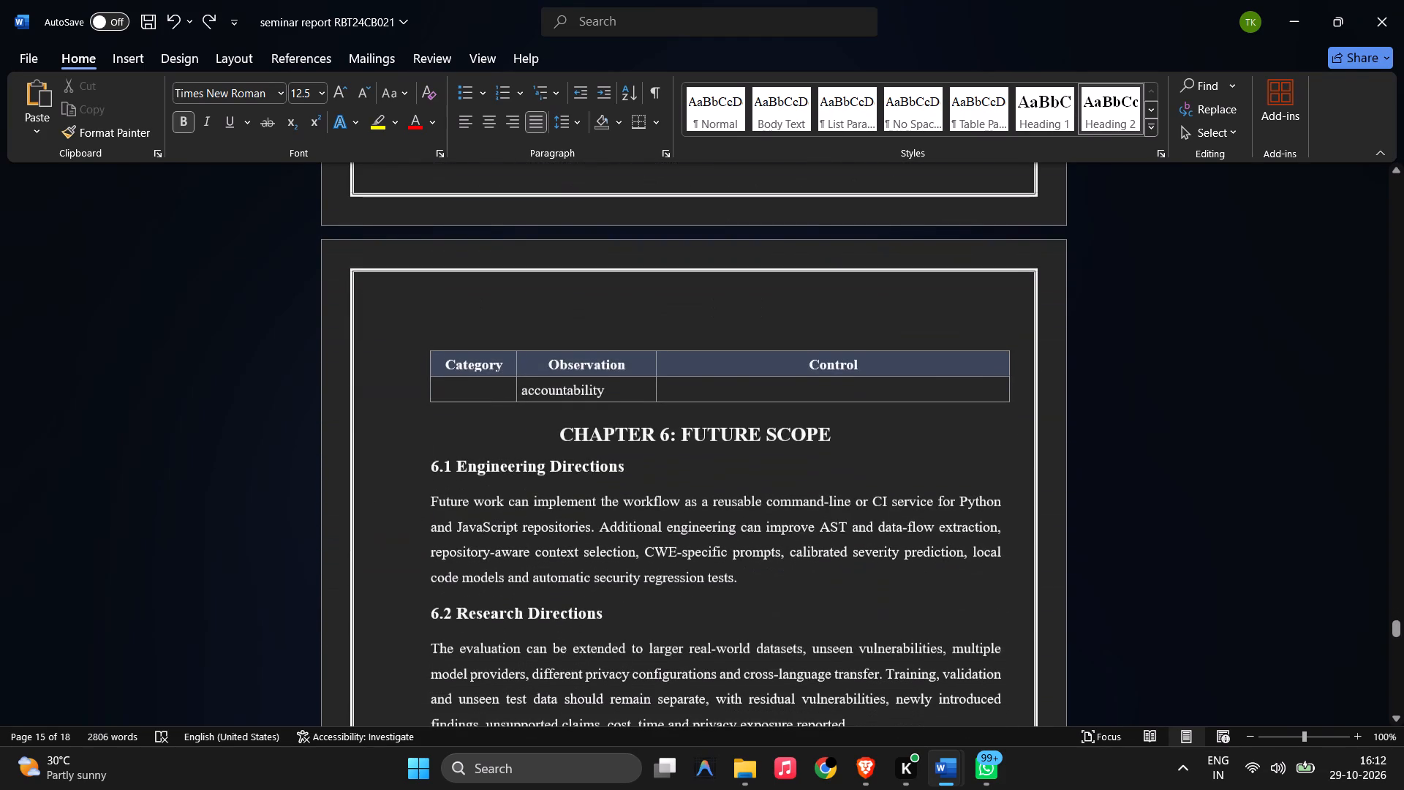
{"action": "scroll", "coordinate": [498, 377], "scroll_direction": "down", "scroll_amount": 5}
{"action": "scroll", "coordinate": [498, 377], "scroll_direction": "up", "scroll_amount": 20}
{"action": "scroll", "coordinate": [498, 377], "scroll_direction": "up", "scroll_amount": 7}
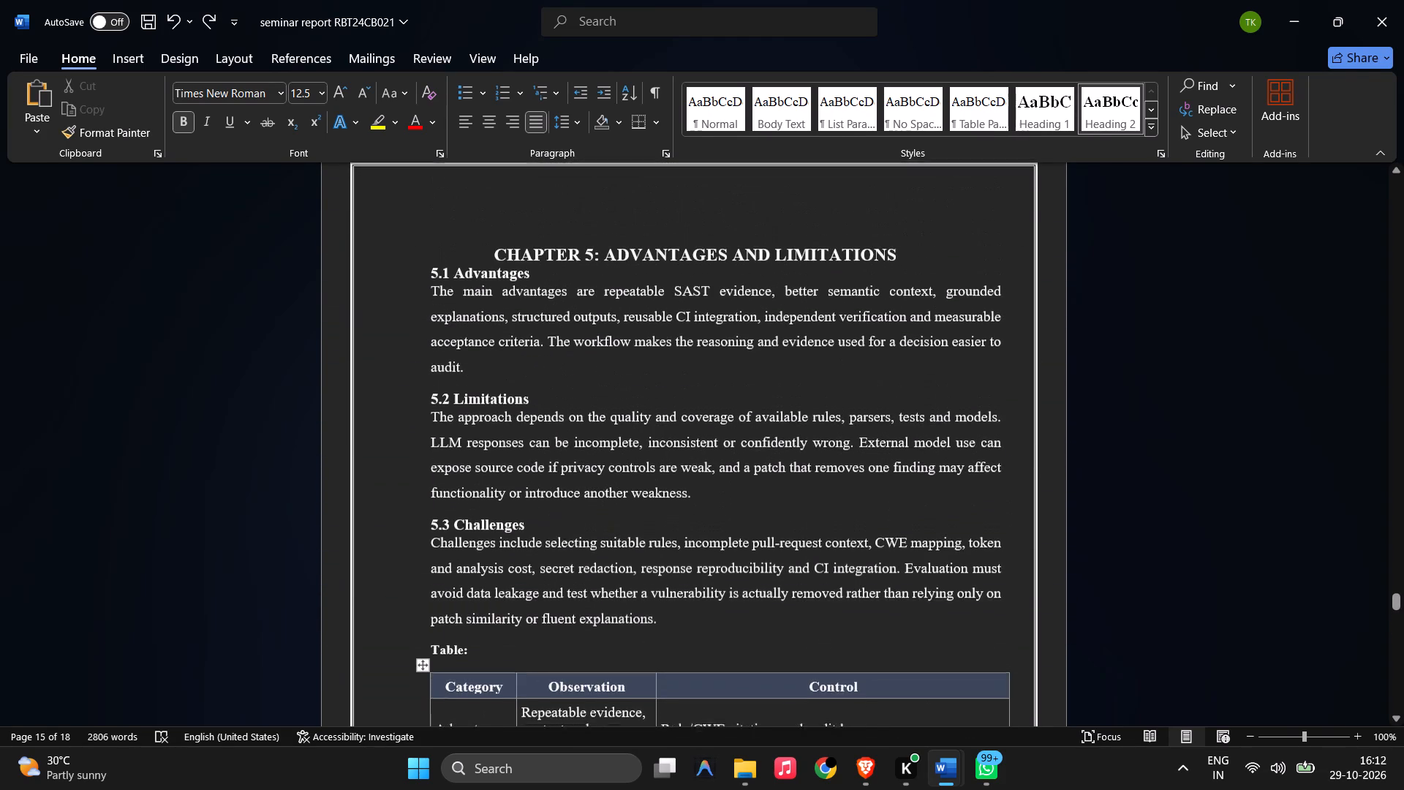
{"action": "scroll", "coordinate": [498, 377], "scroll_direction": "down", "scroll_amount": 19}
{"action": "scroll", "coordinate": [497, 379], "scroll_direction": "up", "scroll_amount": 3}
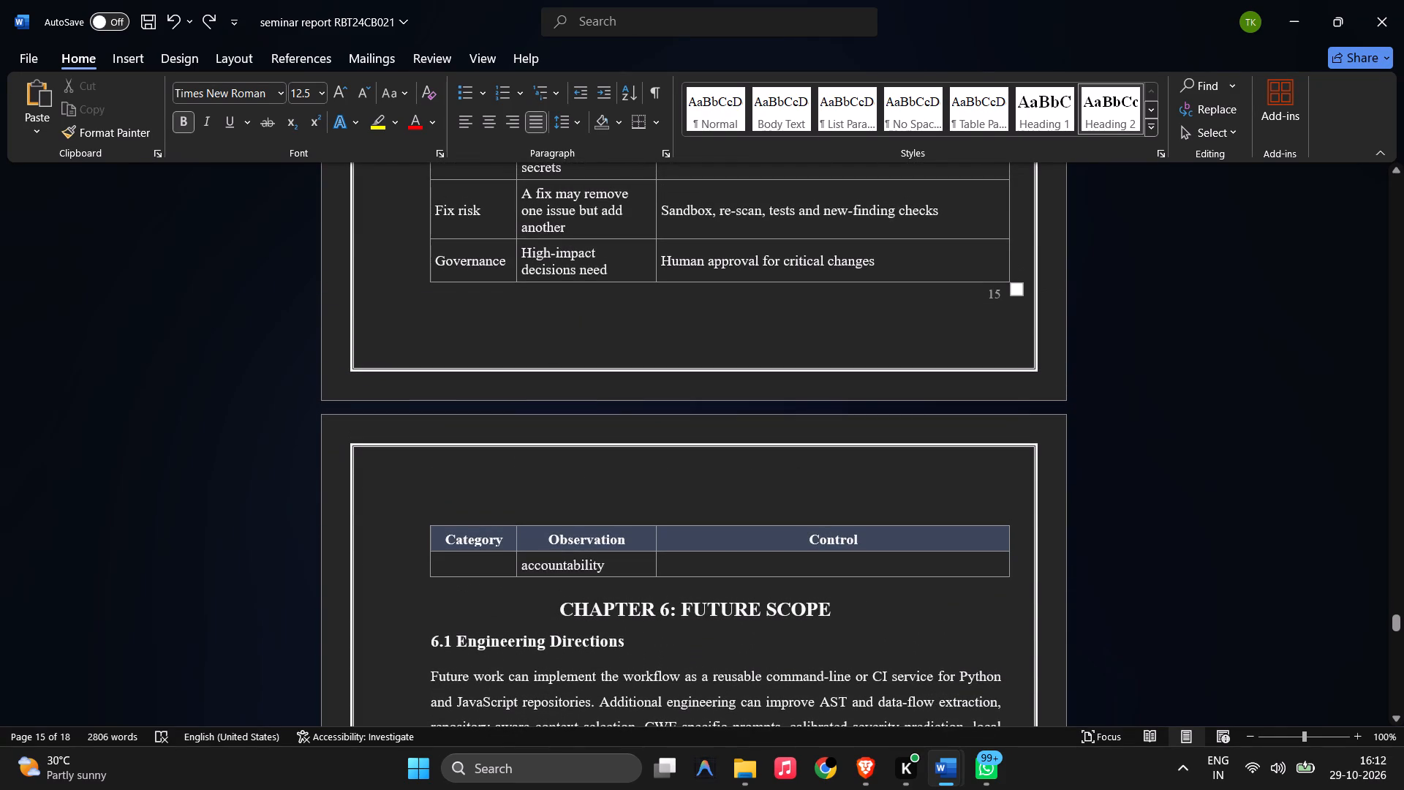
{"action": "left_click_drag", "start_coordinate": [608, 563], "coordinate": [532, 564]}
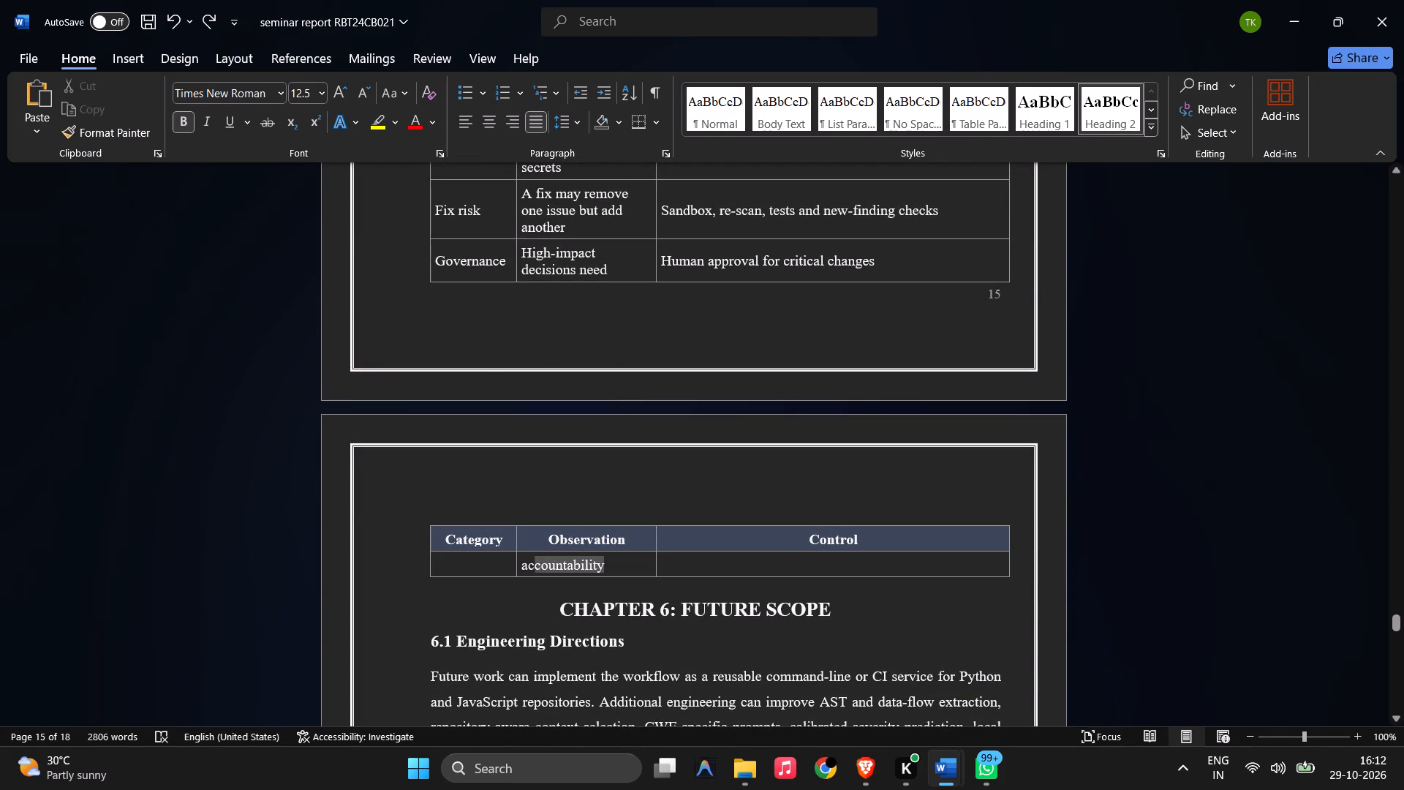
{"action": "left_click_drag", "start_coordinate": [532, 564], "coordinate": [528, 564]}
{"action": "key", "text": "BackSpace"}
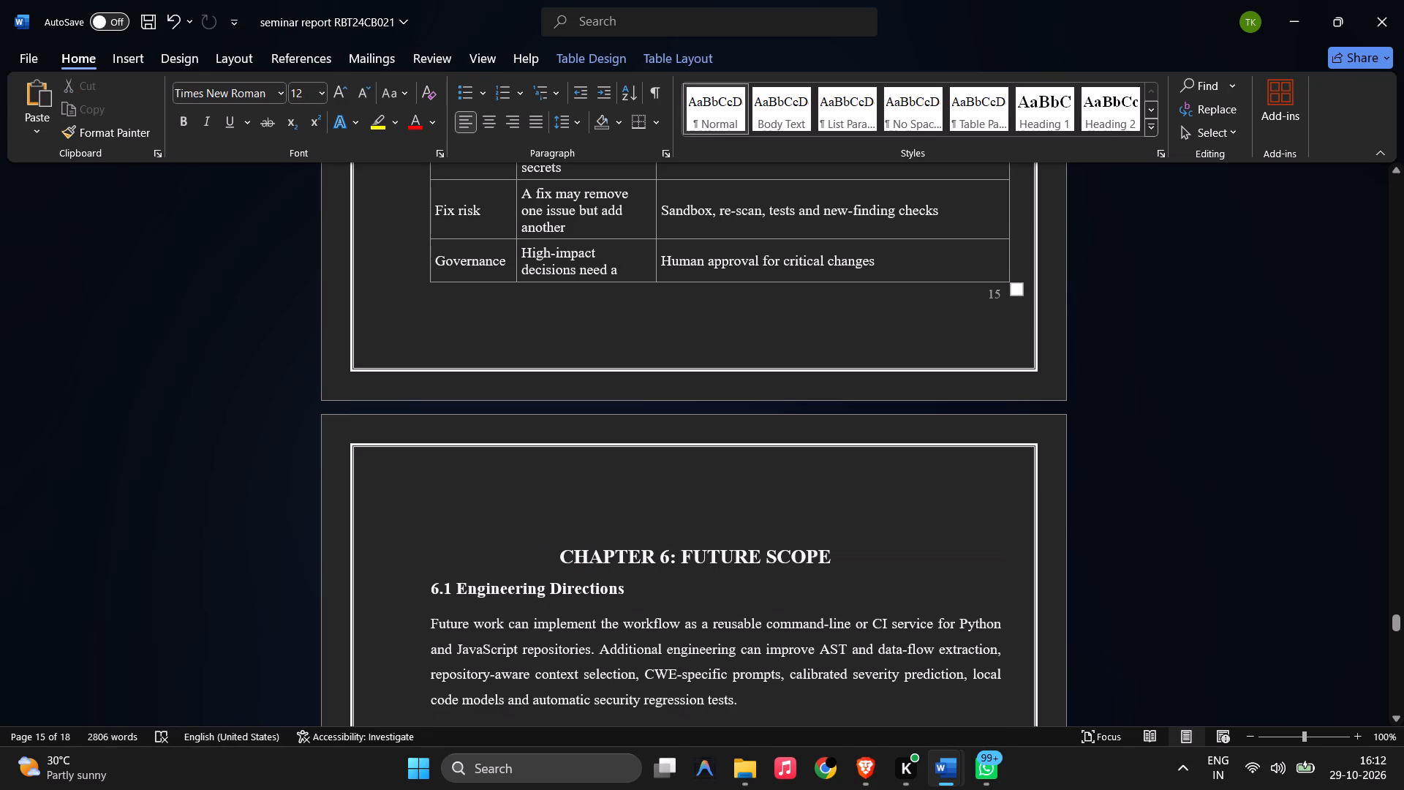
{"action": "key", "text": "BackSpace"}
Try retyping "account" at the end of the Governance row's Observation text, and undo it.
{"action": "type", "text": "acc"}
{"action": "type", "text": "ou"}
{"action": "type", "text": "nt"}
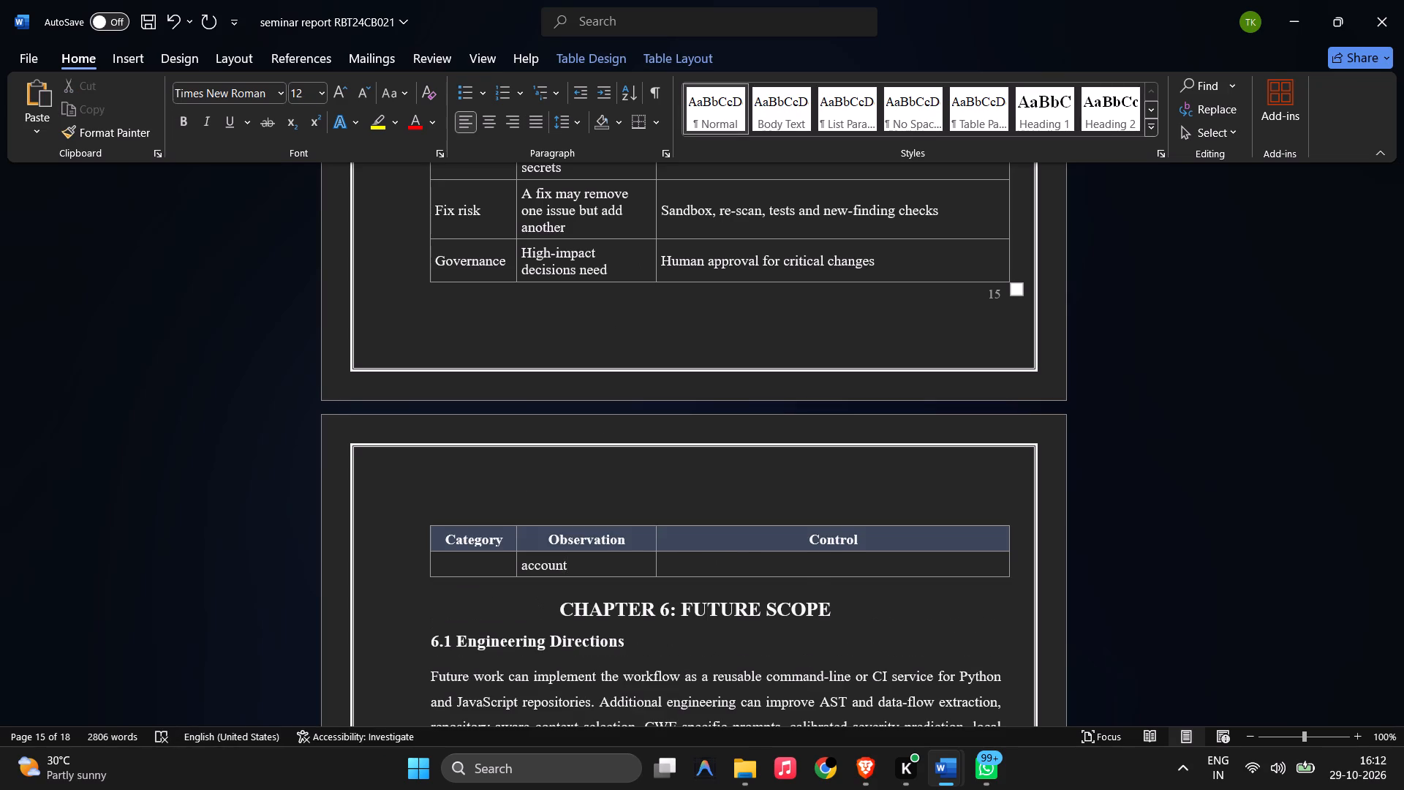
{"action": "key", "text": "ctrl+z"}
Widen the Observation column of the Chapter 5 table so "High-impact decisions" fits on one line.
{"action": "scroll", "coordinate": [528, 564], "scroll_direction": "up", "scroll_amount": 7}
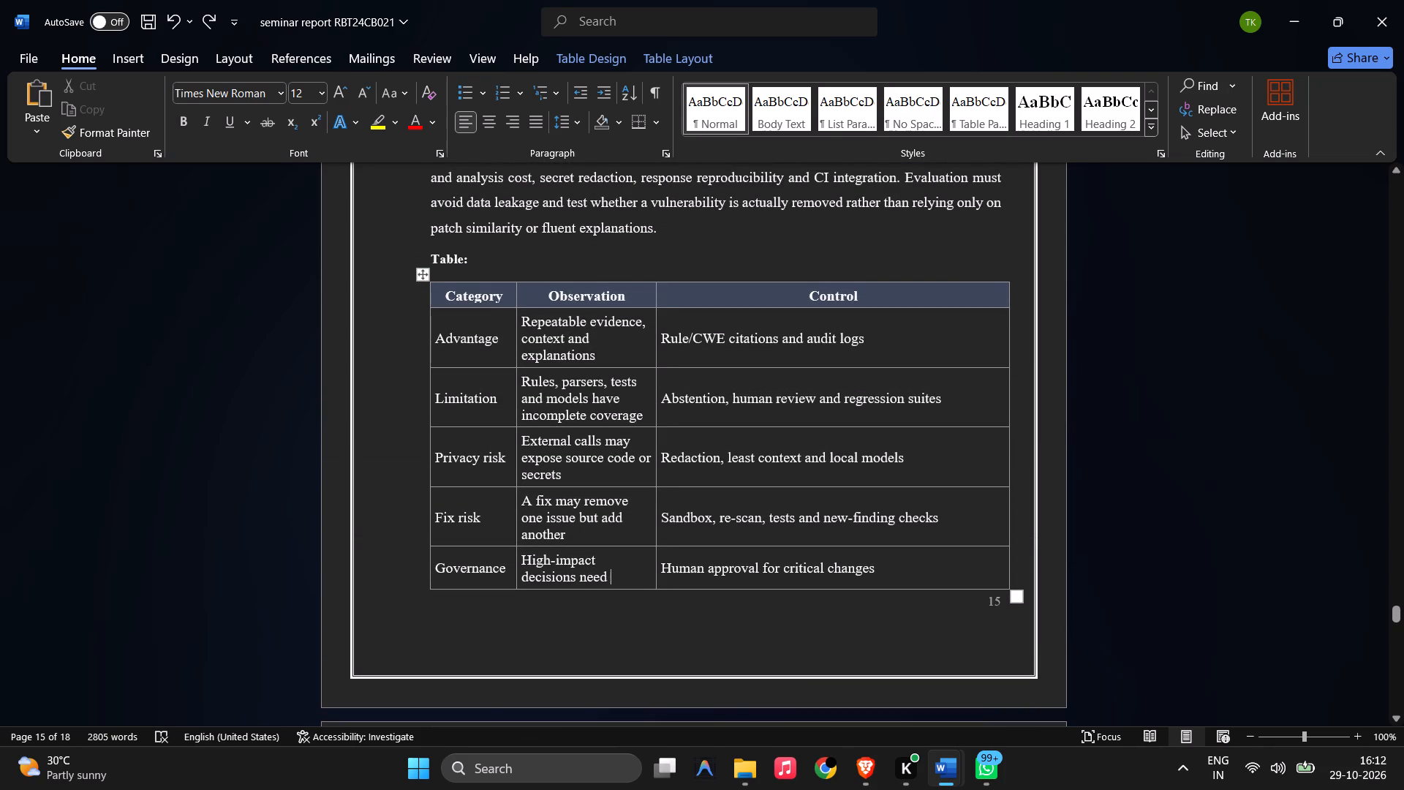
{"action": "left_click_drag", "start_coordinate": [654, 290], "coordinate": [680, 299]}
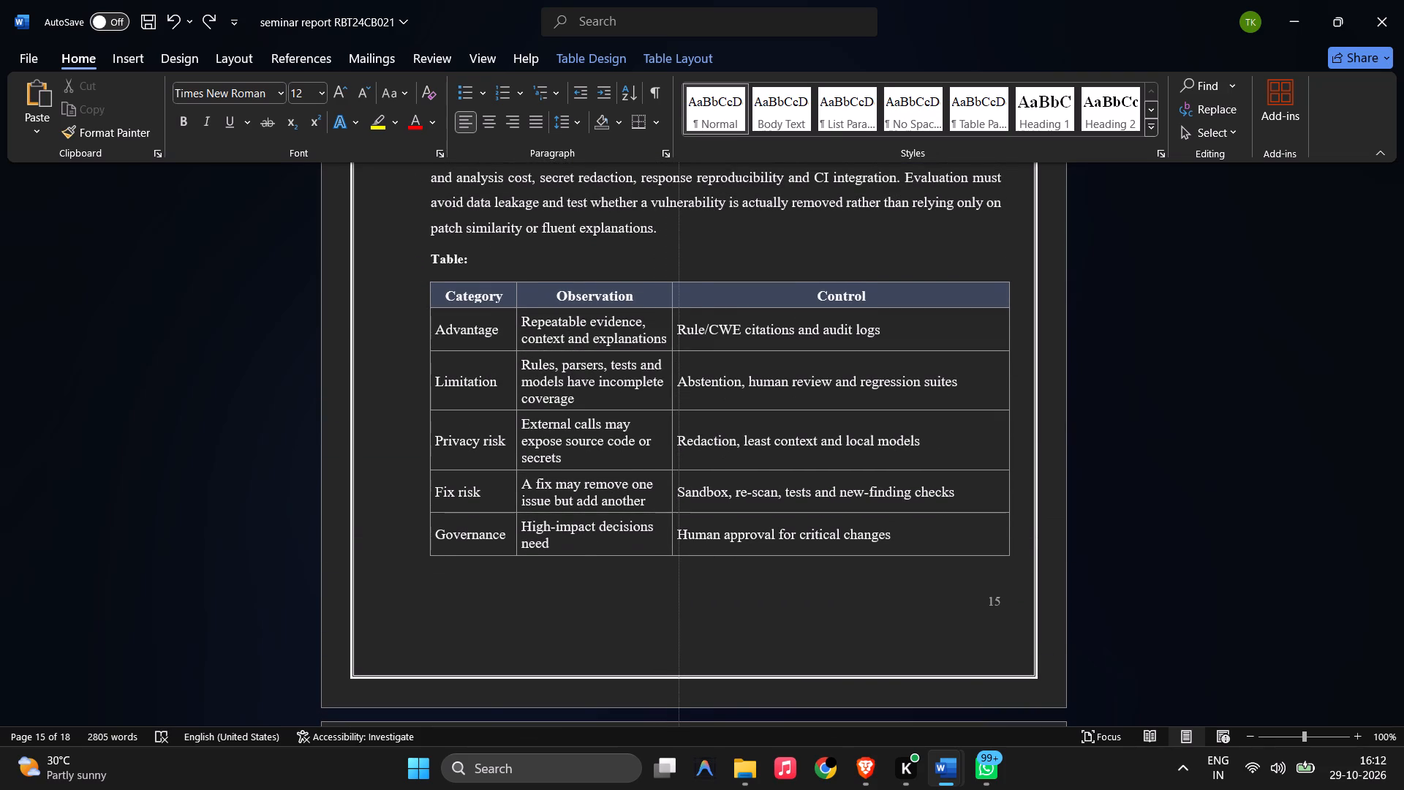
{"action": "left_click_drag", "start_coordinate": [680, 299], "coordinate": [675, 297]}
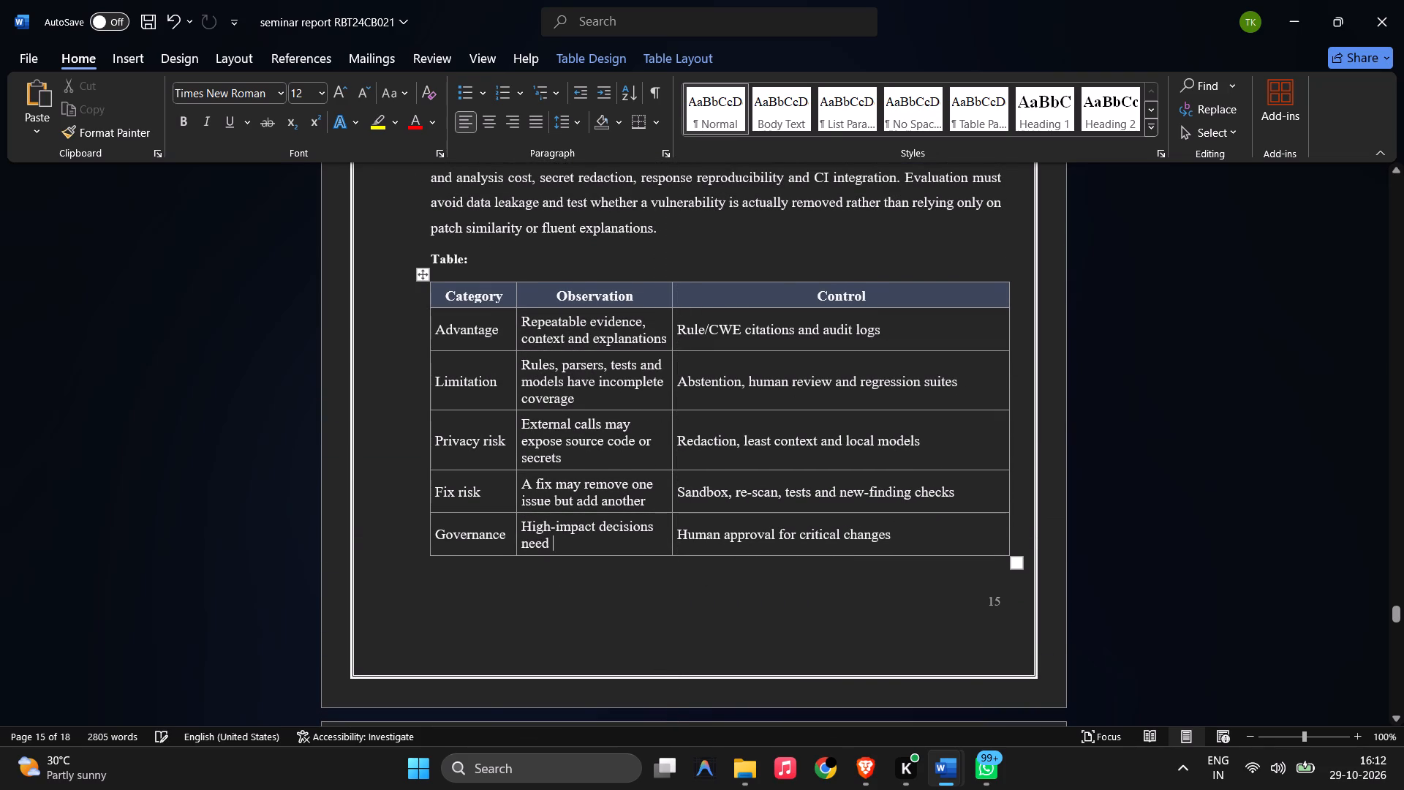
Complete the Governance row's Observation text with "accountability" and save the report.
{"action": "type", "text": "accountability"}
{"action": "key", "text": "ctrl+s"}
Review the rest of the report from Chapter 6 through the References / Bibliography page.
{"action": "scroll", "coordinate": [597, 542], "scroll_direction": "down", "scroll_amount": 6}
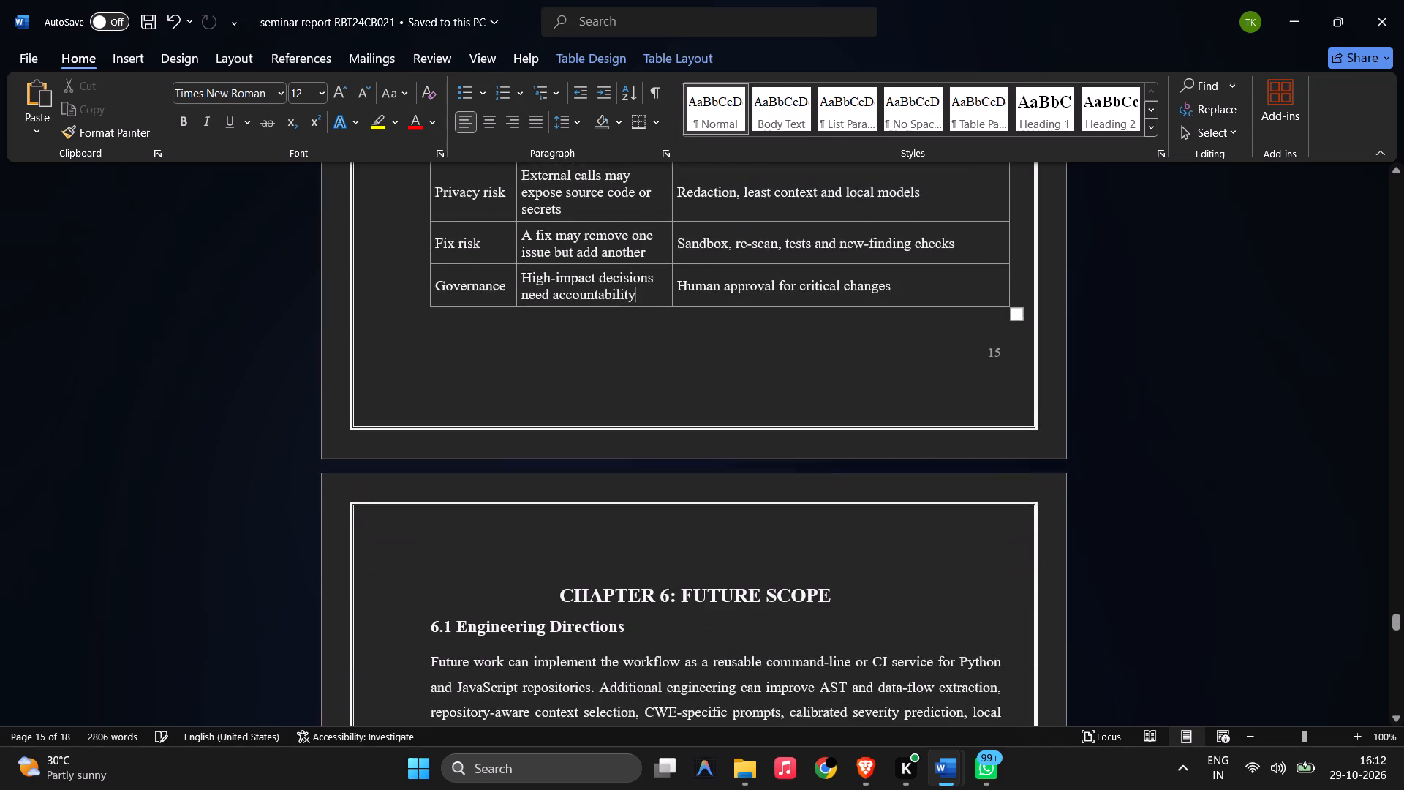
{"action": "scroll", "coordinate": [599, 560], "scroll_direction": "down", "scroll_amount": 2}
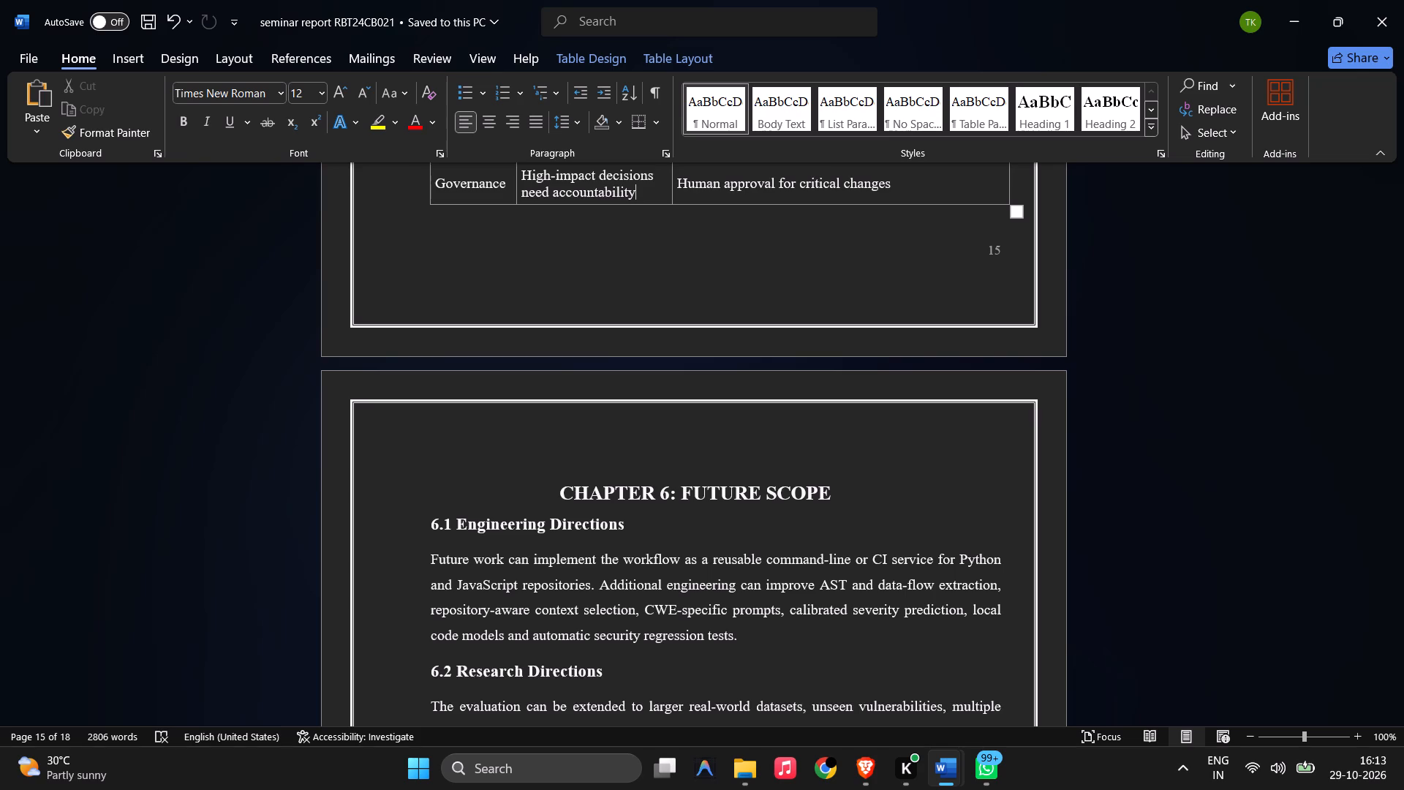
{"action": "scroll", "coordinate": [750, 248], "scroll_direction": "down", "scroll_amount": 16}
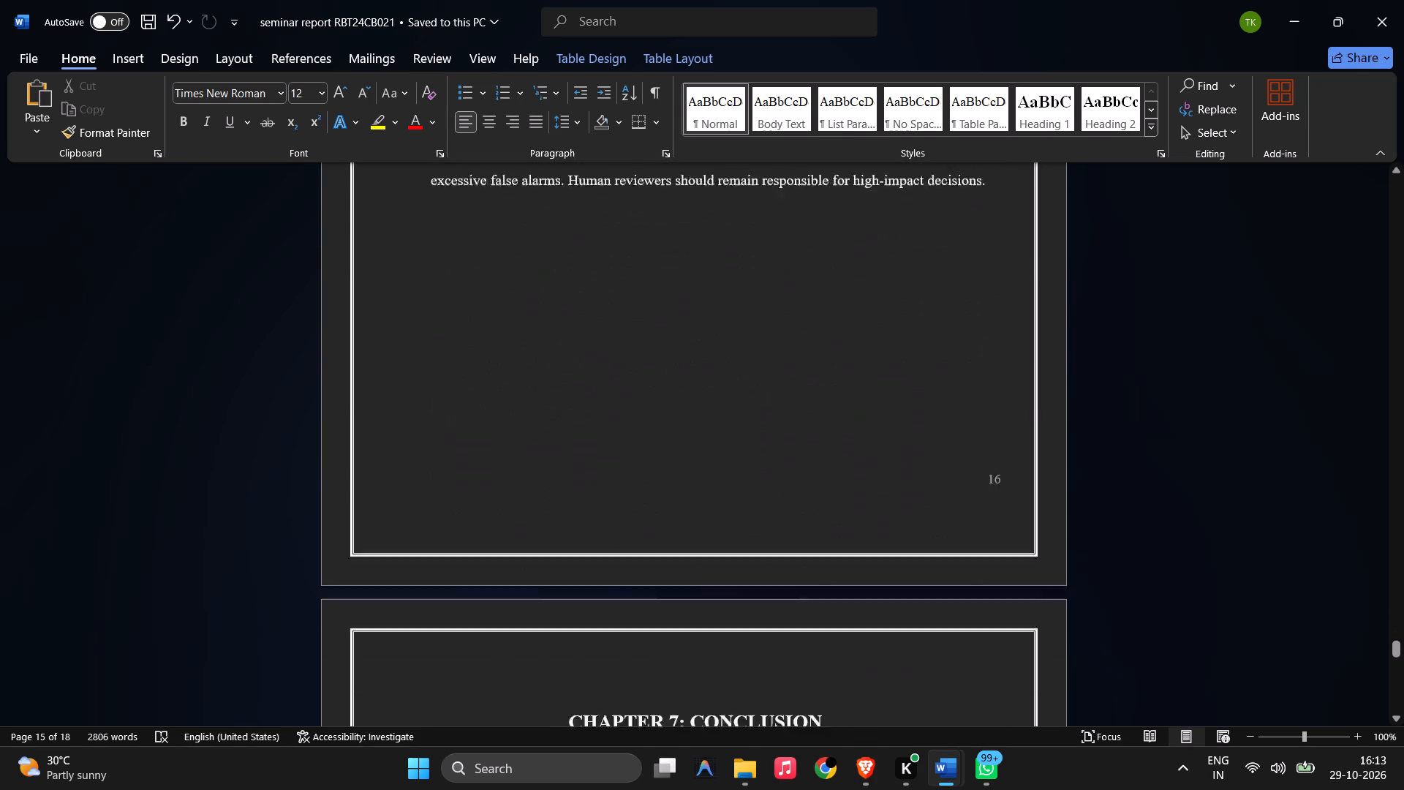
{"action": "scroll", "coordinate": [760, 268], "scroll_direction": "down", "scroll_amount": 7}
{"action": "scroll", "coordinate": [760, 283], "scroll_direction": "down", "scroll_amount": 20}
{"action": "scroll", "coordinate": [760, 283], "scroll_direction": "down", "scroll_amount": 6}
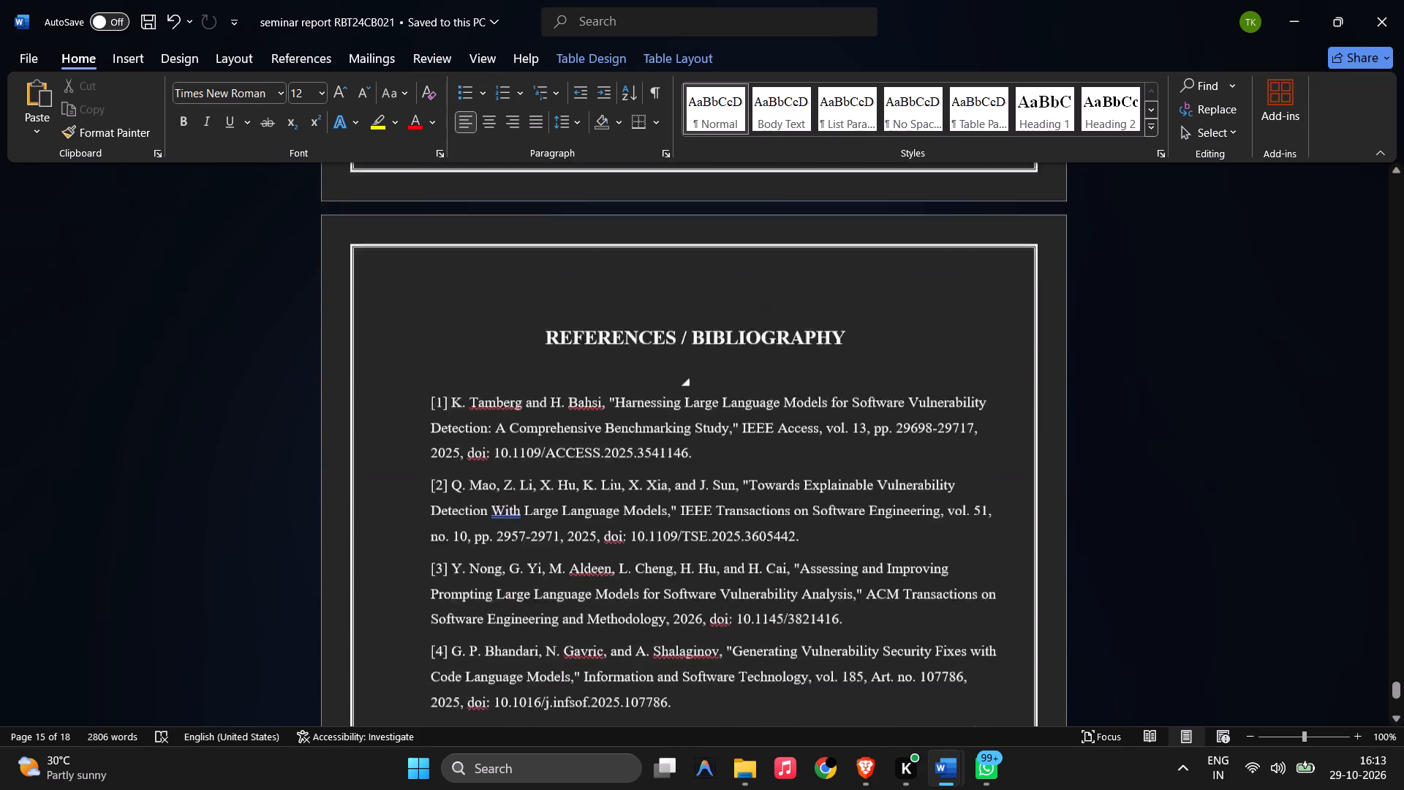
{"action": "scroll", "coordinate": [762, 295], "scroll_direction": "down", "scroll_amount": 16}
Save the report and print all pages with Microsoft Print to PDF as "seminarreport" in Downloads.
{"action": "key", "text": "ctrl+s"}
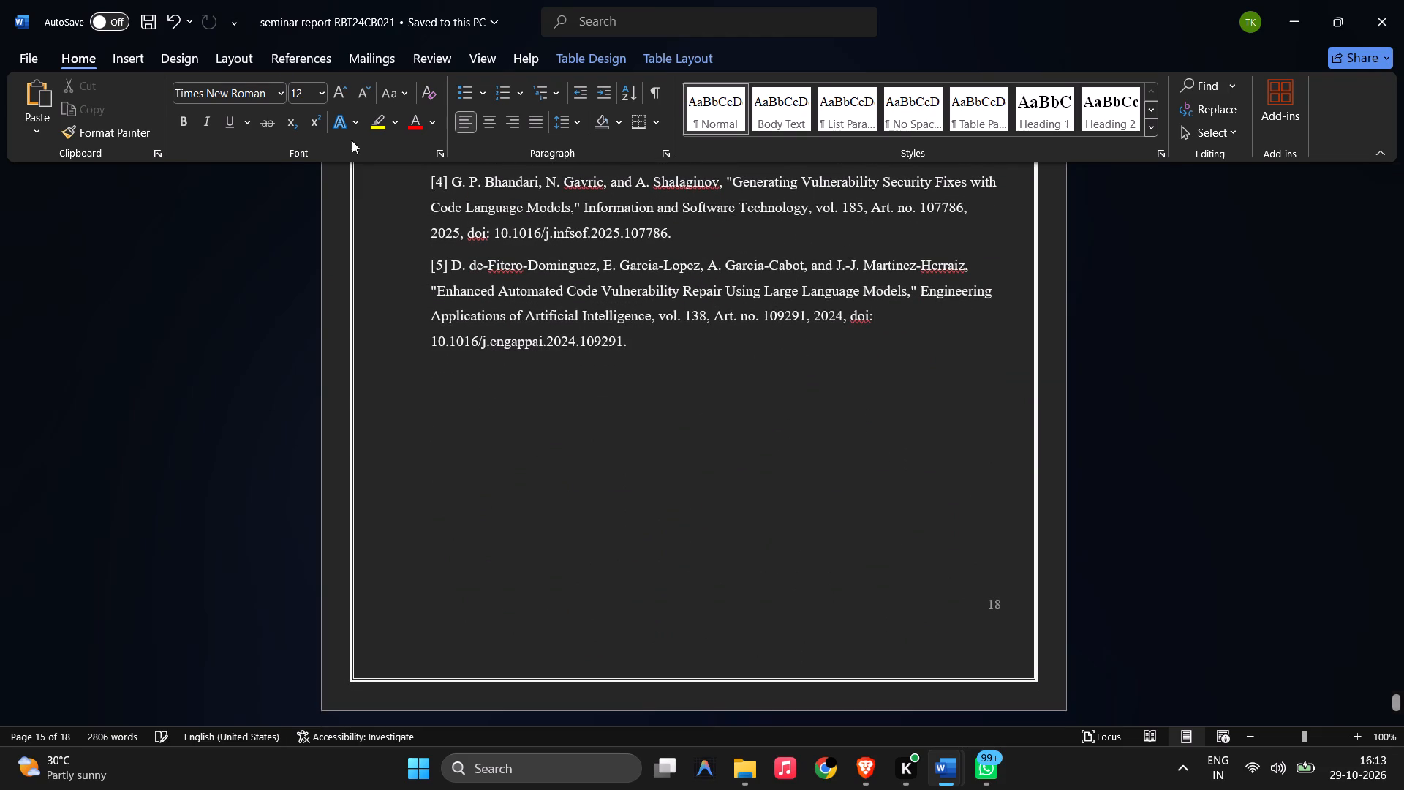
{"action": "left_click", "coordinate": [21, 70]}
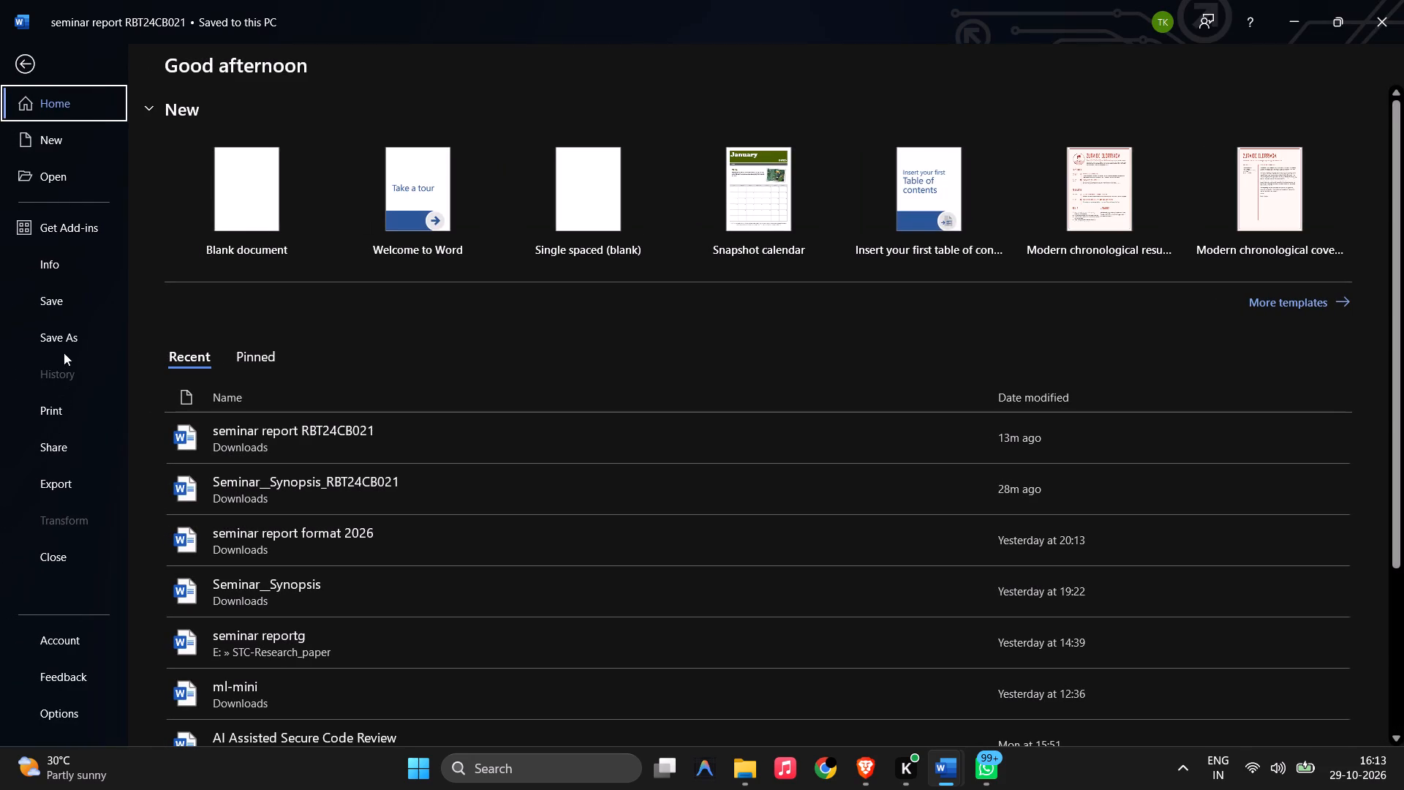
{"action": "left_click", "coordinate": [71, 417]}
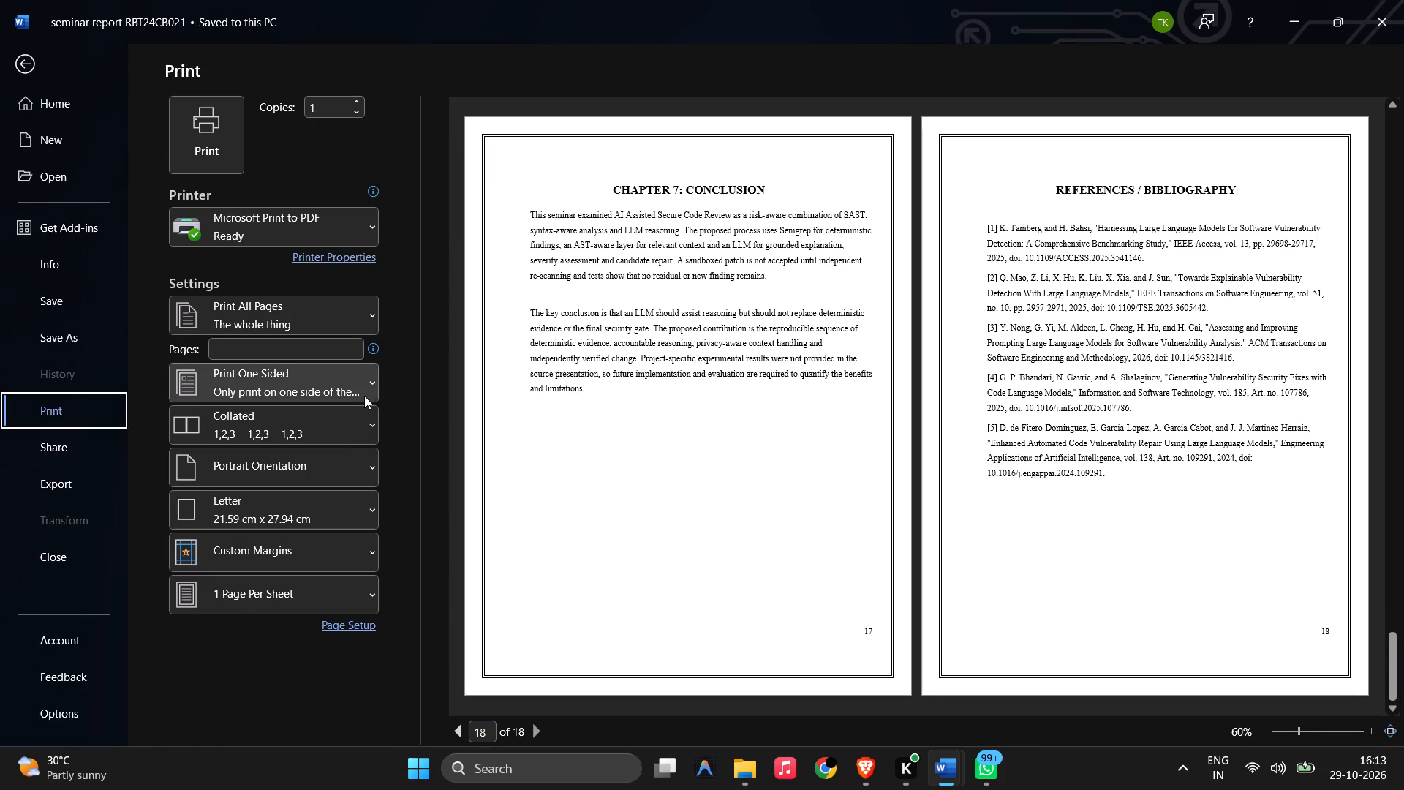
{"action": "left_click", "coordinate": [197, 145]}
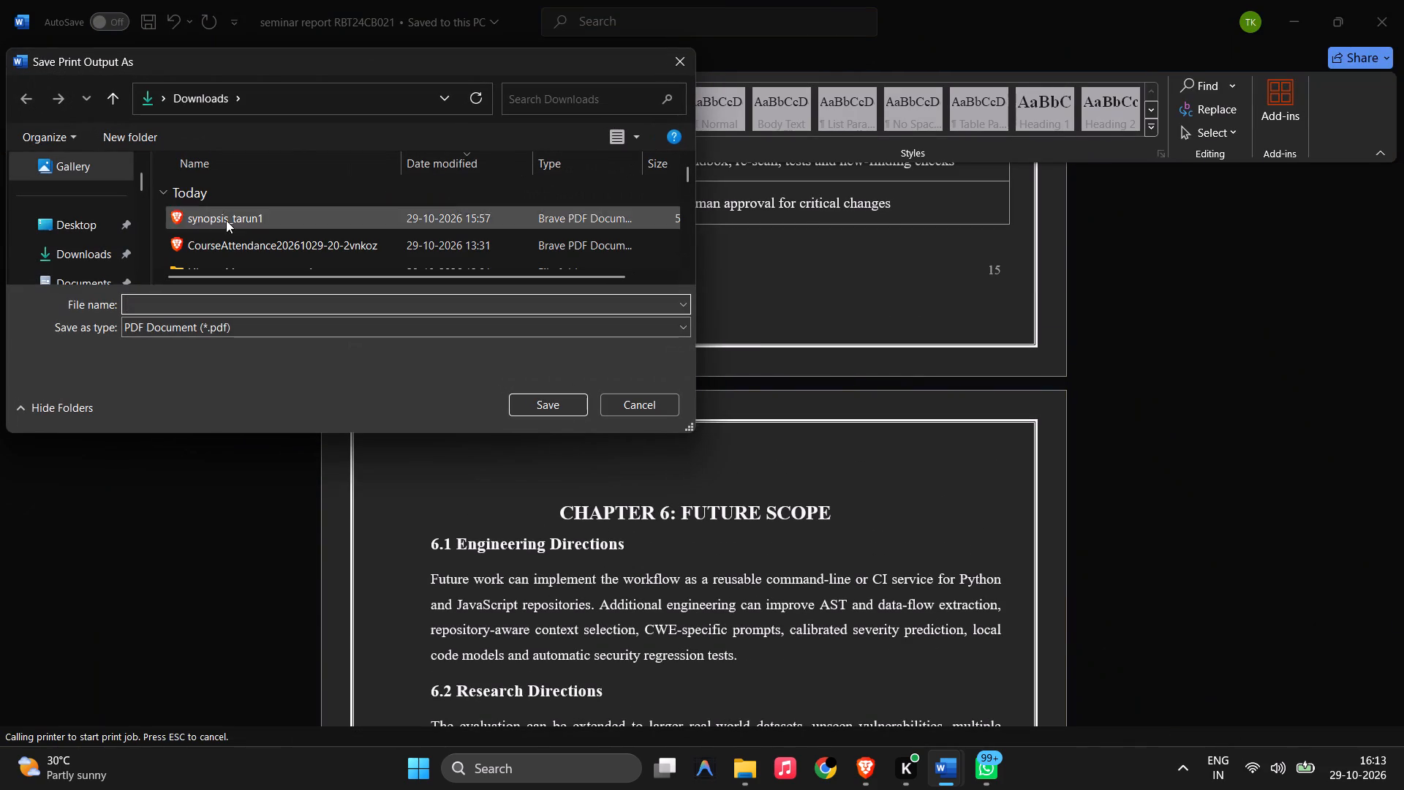
{"action": "type", "text": "semin"}
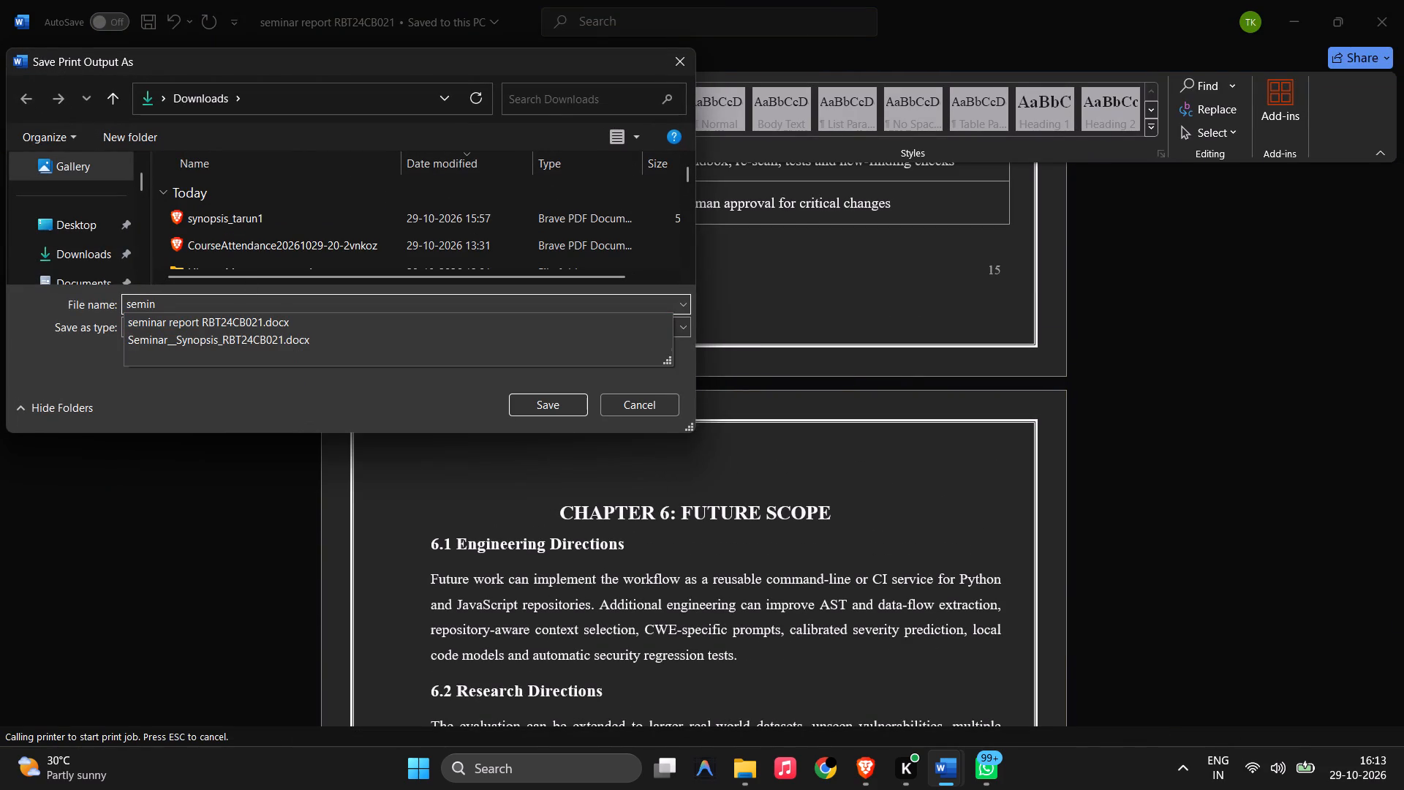
{"action": "type", "text": "arreport"}
{"action": "key", "text": "Return"}
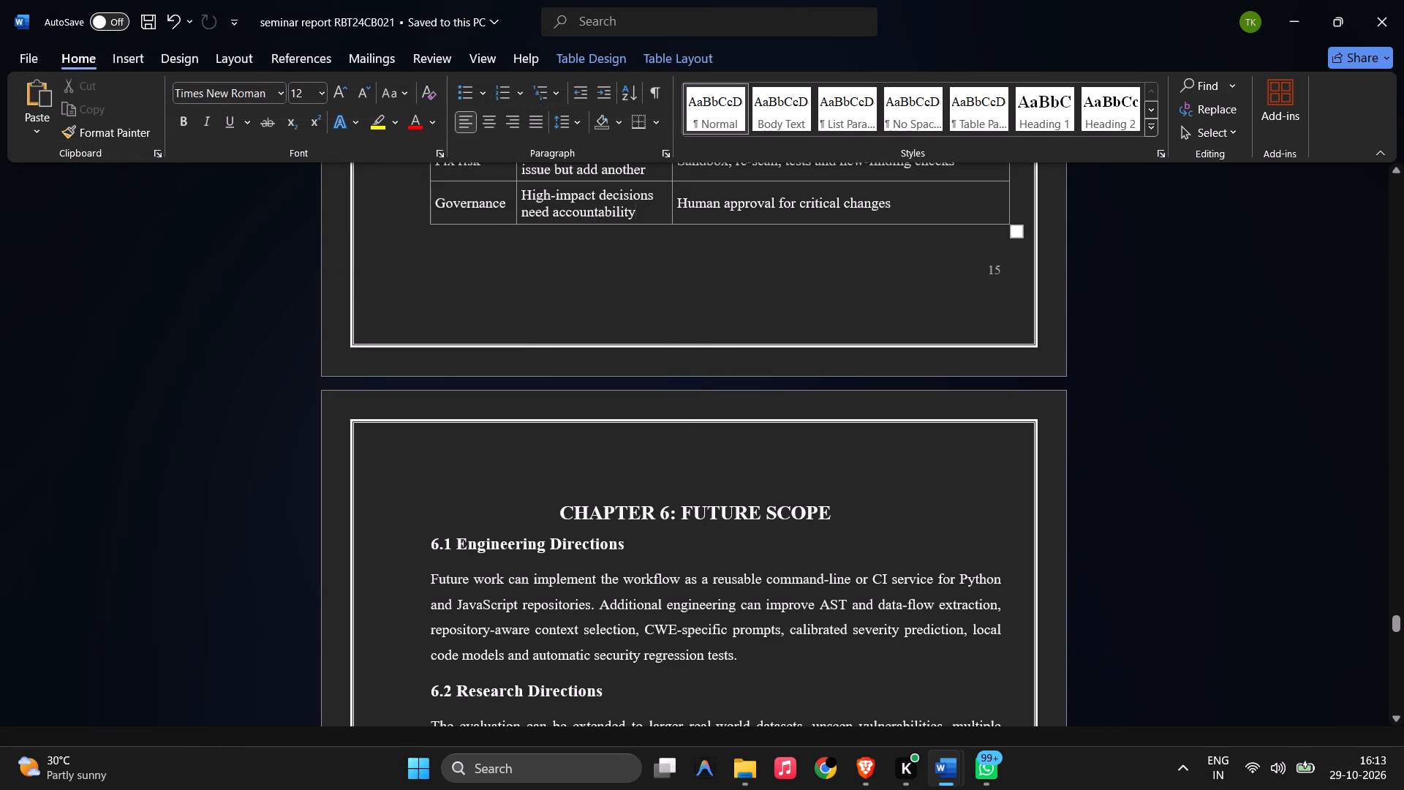
{"action": "left_click", "coordinate": [739, 764]}
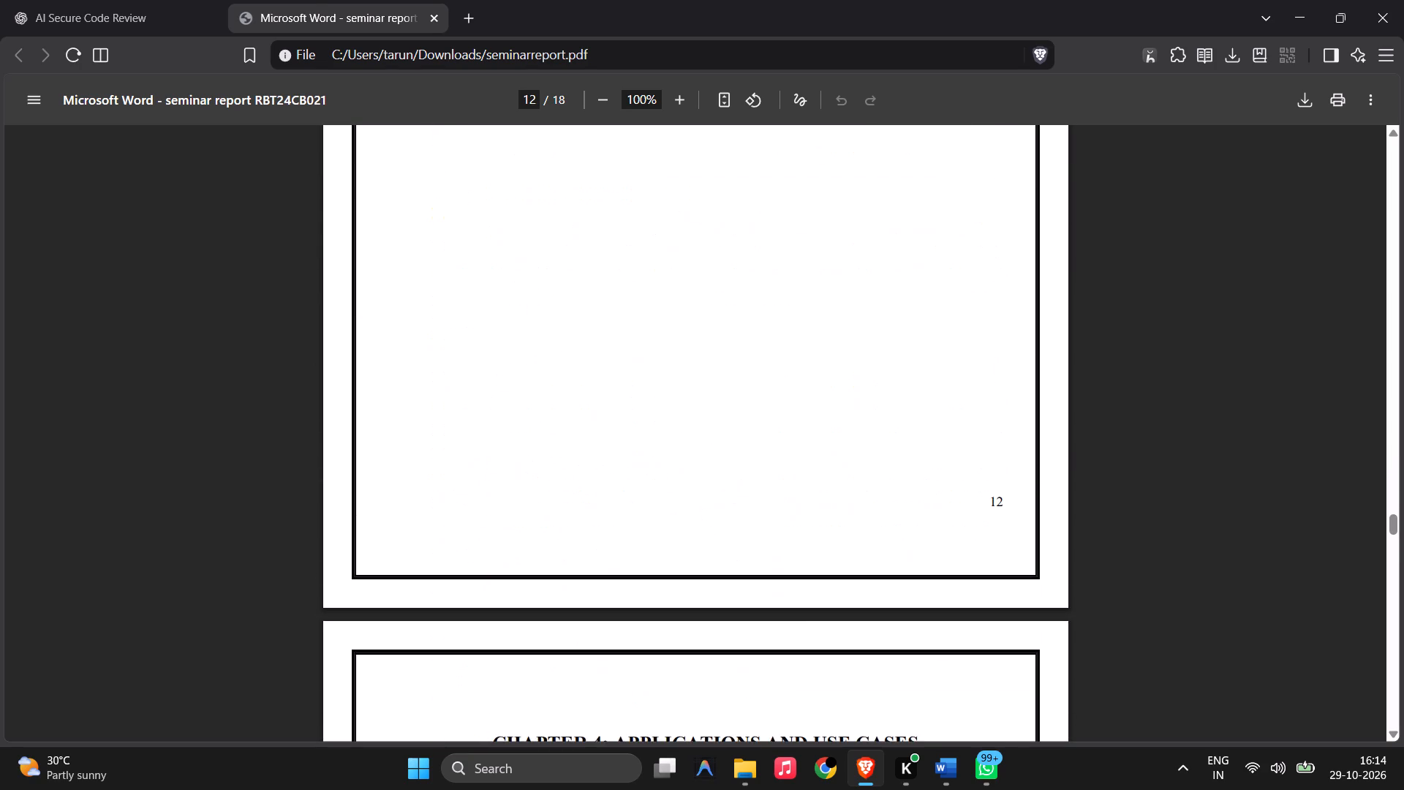
Check the PDF pages from Chapter 4 through the References, including the Chapter 5 table.
{"action": "scroll", "coordinate": [635, 475], "scroll_direction": "down", "scroll_amount": 5}
{"action": "scroll", "coordinate": [507, 347], "scroll_direction": "down", "scroll_amount": 8}
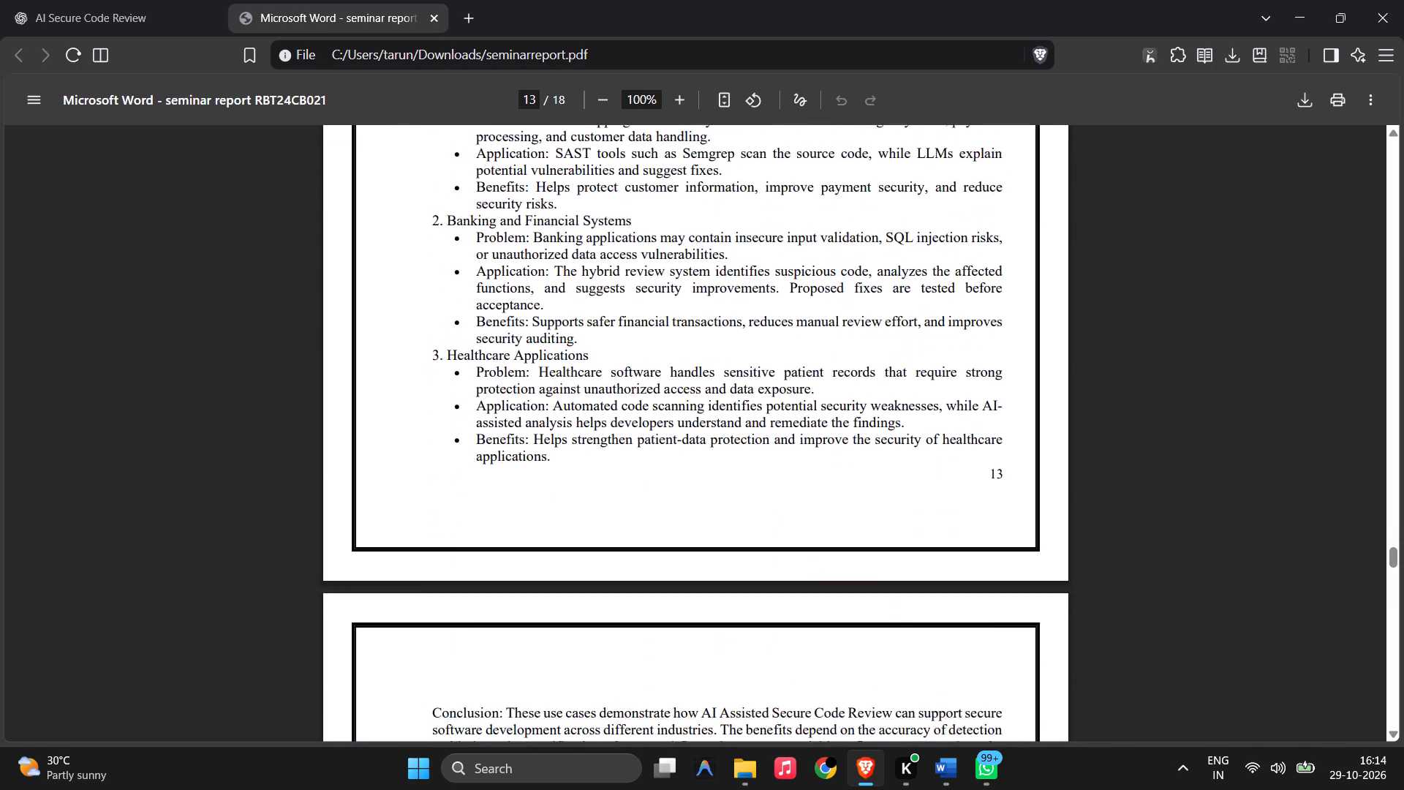
{"action": "scroll", "coordinate": [507, 347], "scroll_direction": "down", "scroll_amount": 19}
{"action": "scroll", "coordinate": [516, 344], "scroll_direction": "down", "scroll_amount": 2}
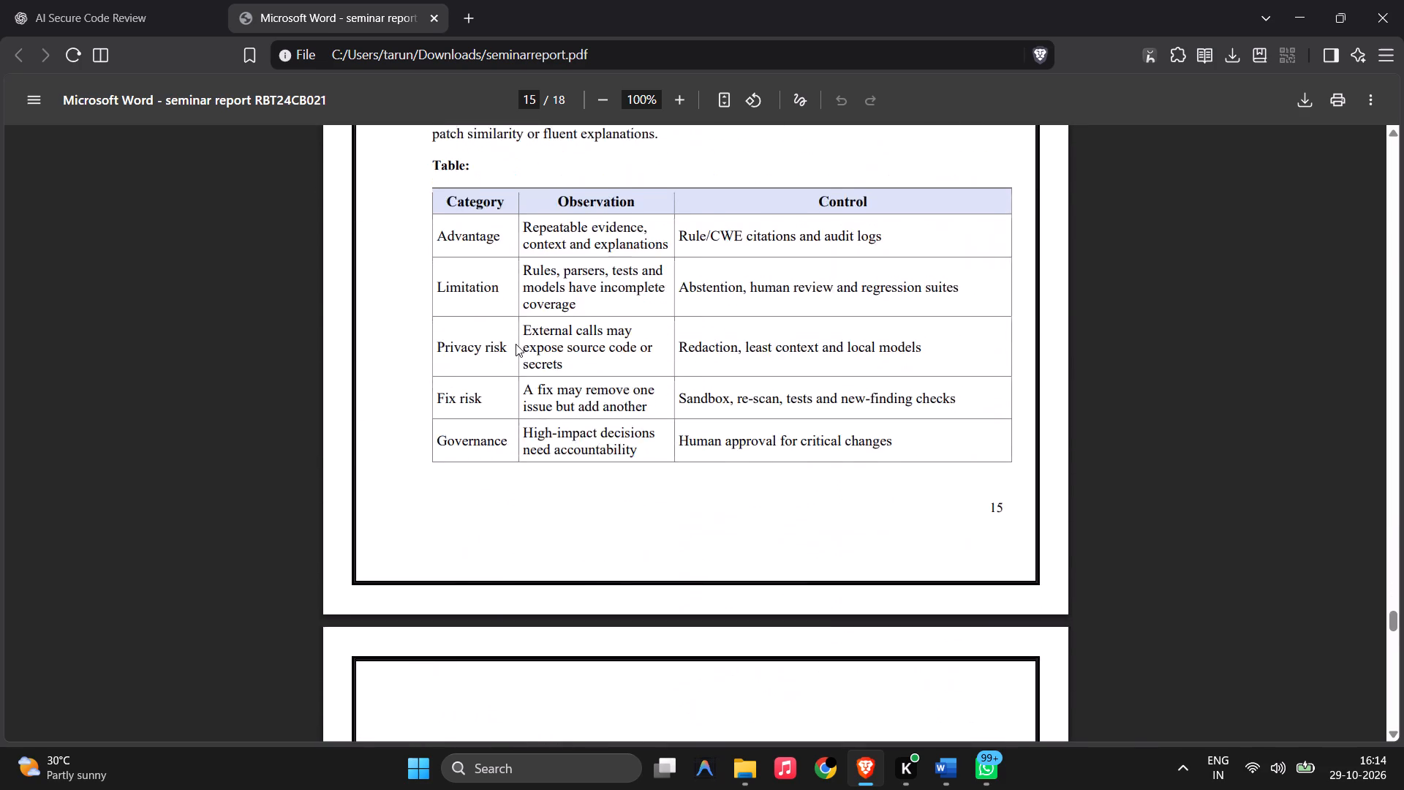
{"action": "scroll", "coordinate": [516, 344], "scroll_direction": "down", "scroll_amount": 16}
{"action": "scroll", "coordinate": [516, 344], "scroll_direction": "down", "scroll_amount": 11}
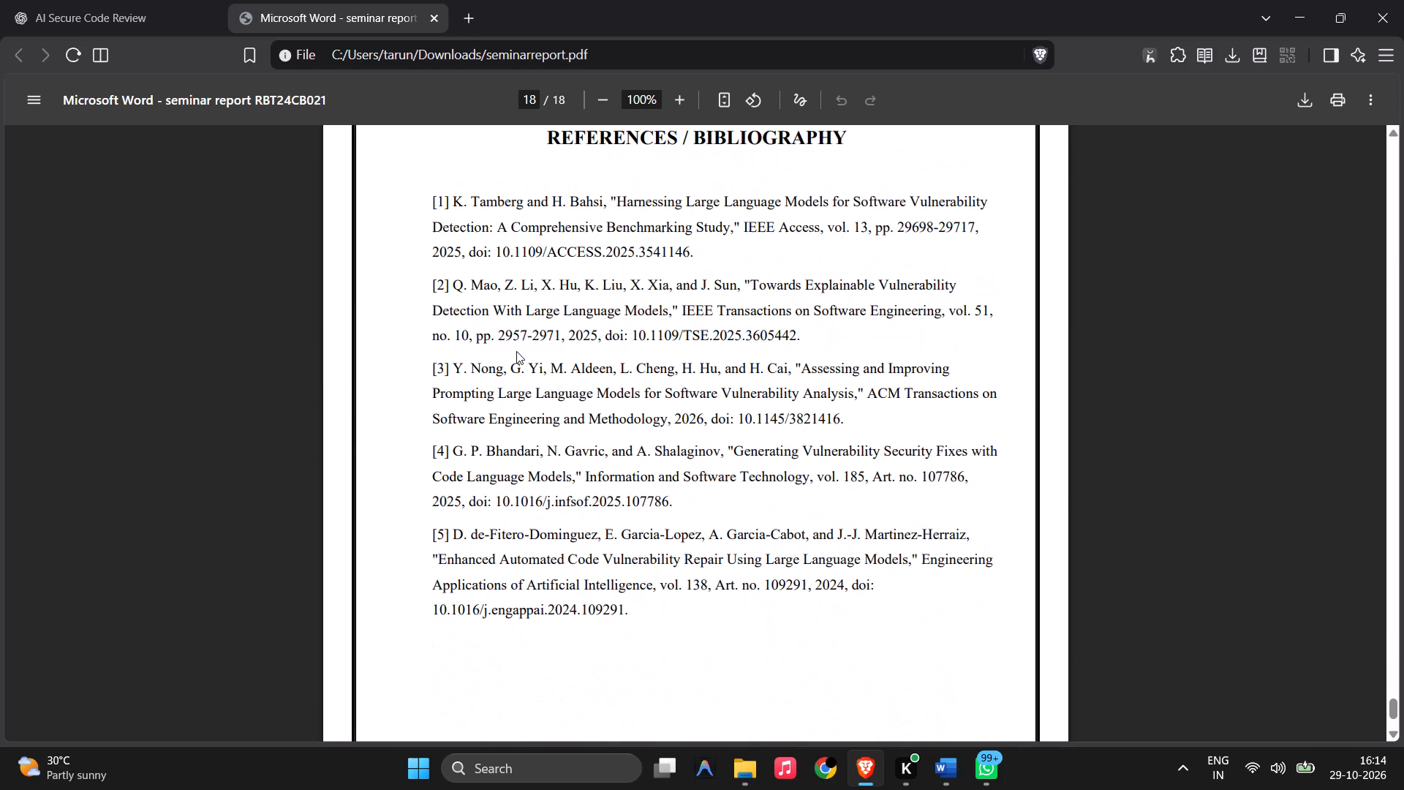
Examine the text alignment of the second paragraph in Chapter 7: Conclusion in the PDF.
{"action": "scroll", "coordinate": [516, 351], "scroll_direction": "up", "scroll_amount": 16}
{"action": "scroll", "coordinate": [516, 351], "scroll_direction": "down", "scroll_amount": 4}
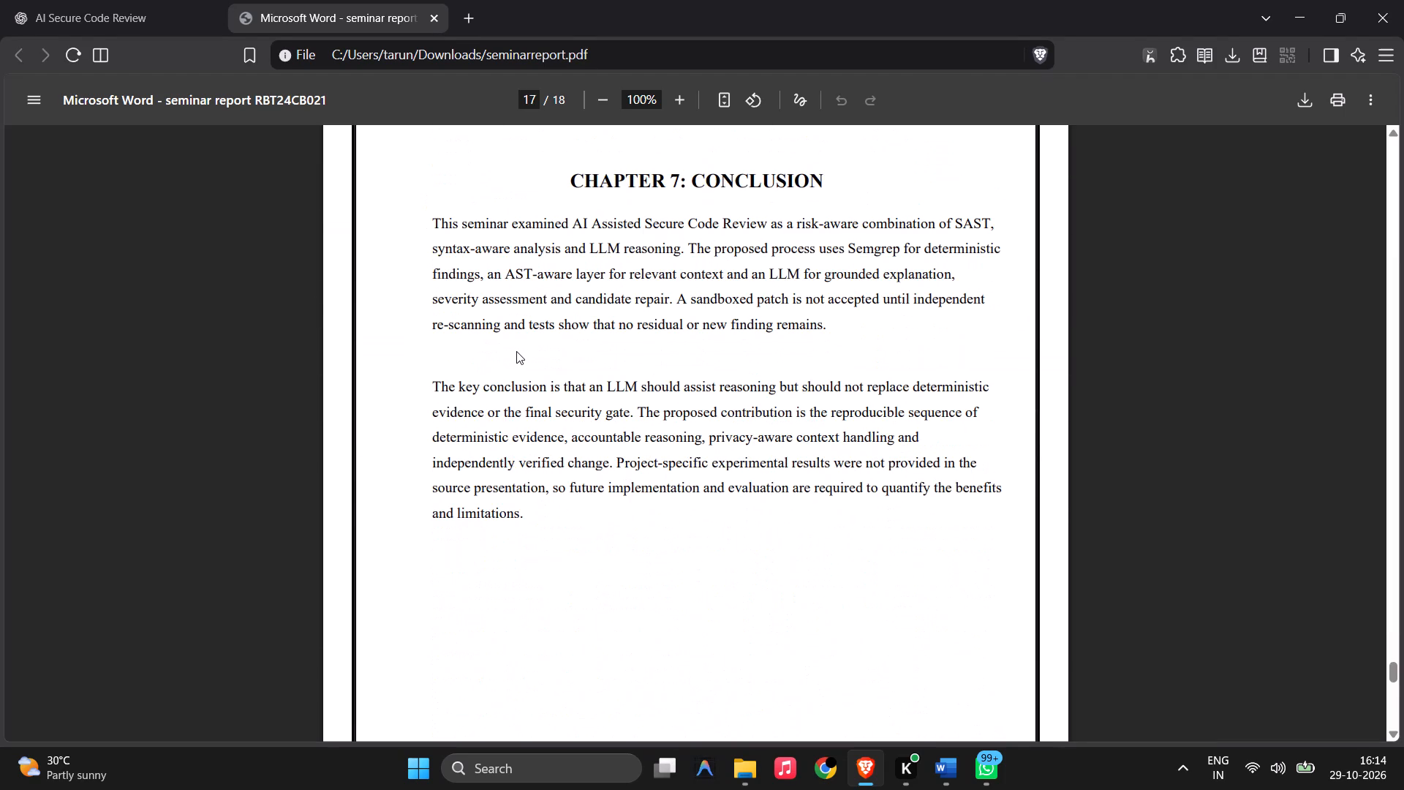
{"action": "scroll", "coordinate": [516, 388], "scroll_direction": "down", "scroll_amount": 6}
{"action": "scroll", "coordinate": [516, 399], "scroll_direction": "up", "scroll_amount": 4}
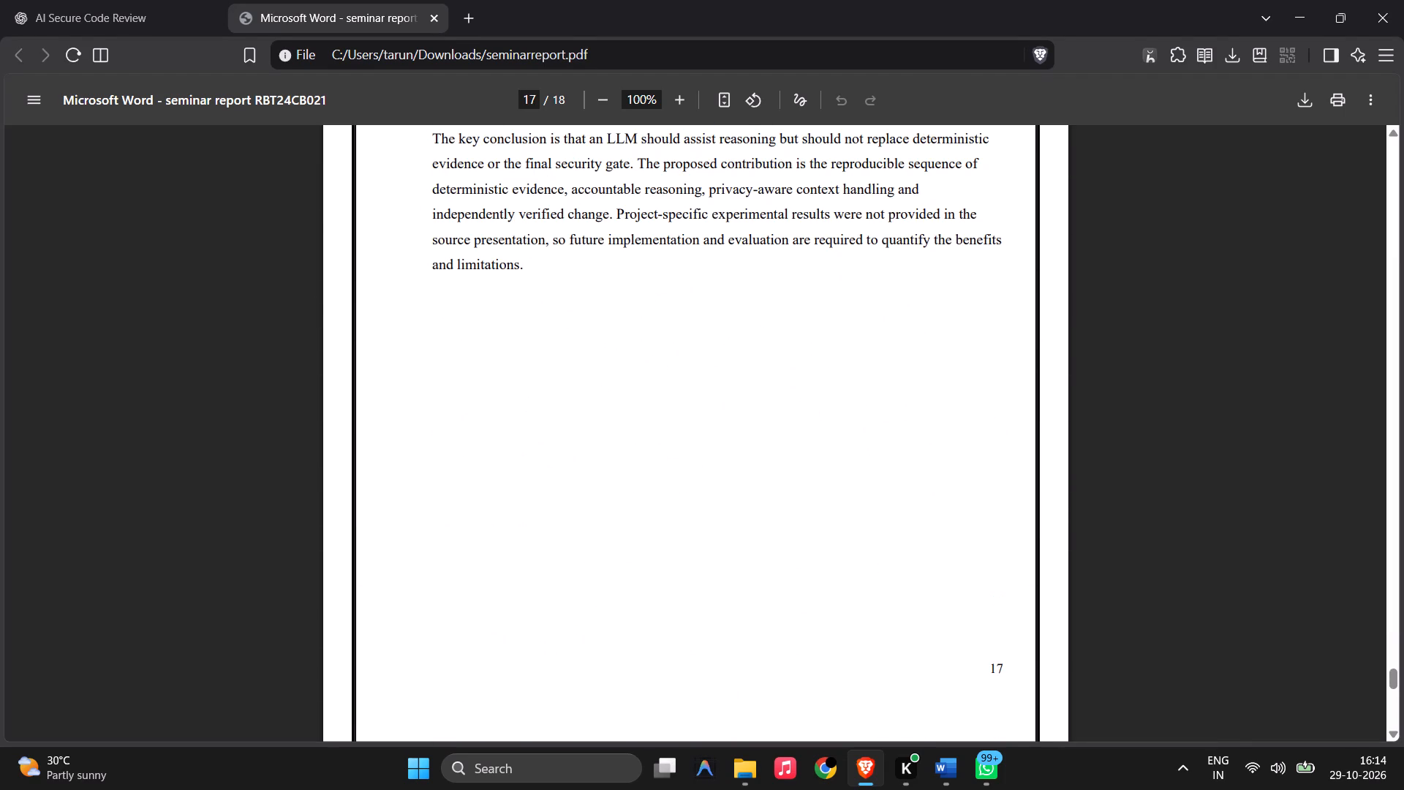
{"action": "left_click_drag", "start_coordinate": [999, 199], "coordinate": [1000, 310]}
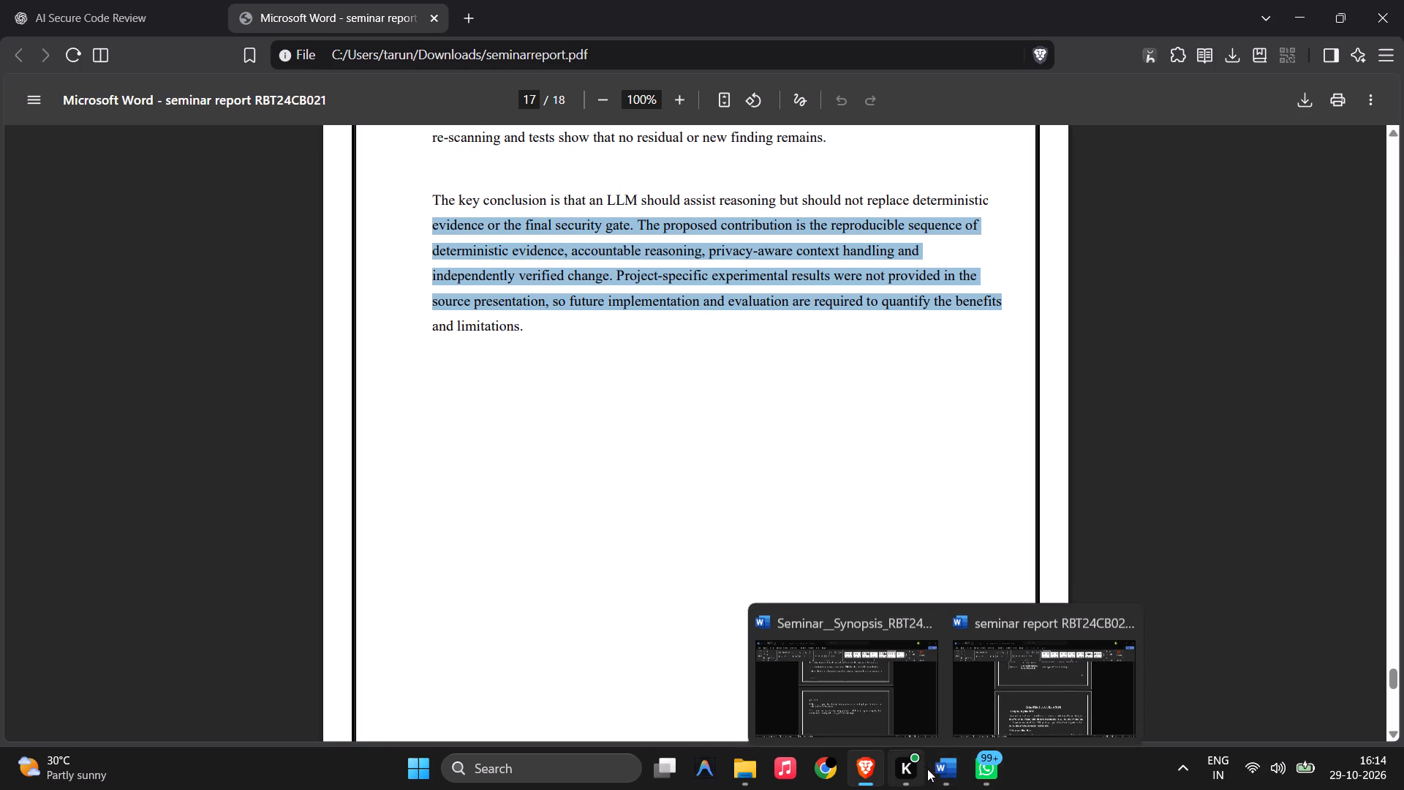
Switch to the seminar report document in Word and justify both paragraphs of Chapter 7: Conclusion.
{"action": "left_click", "coordinate": [931, 771]}
{"action": "left_click", "coordinate": [992, 662]}
{"action": "scroll", "coordinate": [820, 567], "scroll_direction": "down", "scroll_amount": 2}
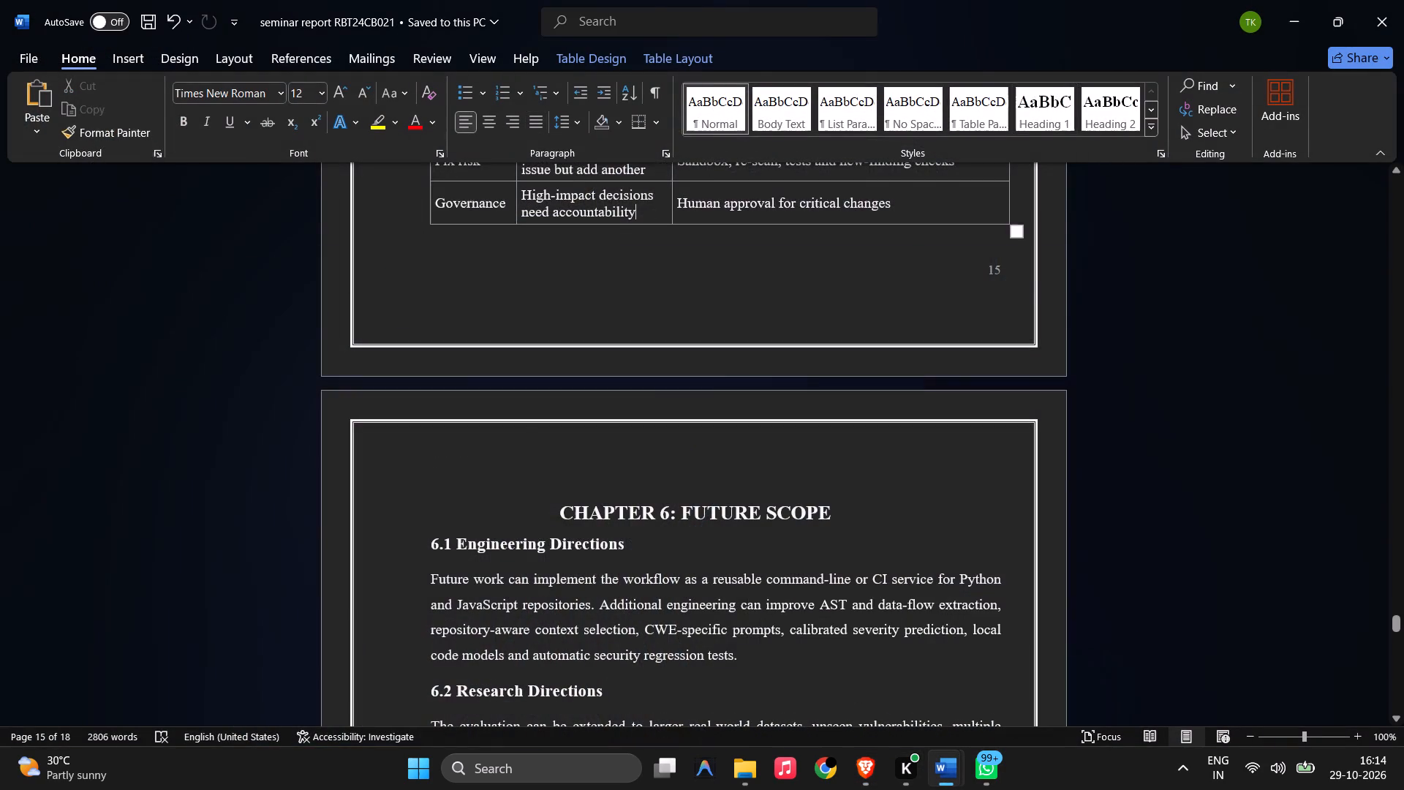
{"action": "scroll", "coordinate": [820, 567], "scroll_direction": "down", "scroll_amount": 20}
{"action": "scroll", "coordinate": [820, 567], "scroll_direction": "down", "scroll_amount": 12}
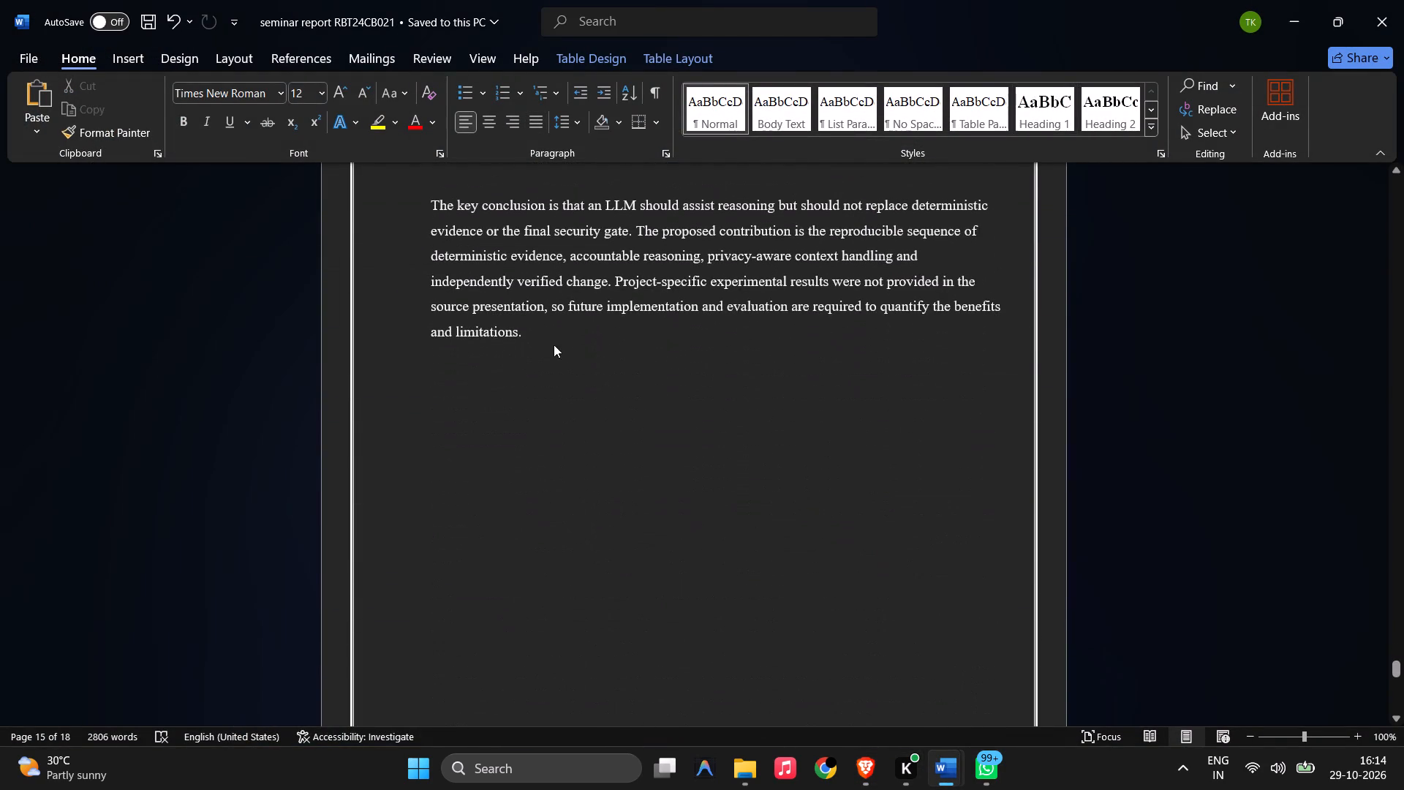
{"action": "left_click_drag", "start_coordinate": [551, 342], "coordinate": [420, 208]}
{"action": "scroll", "coordinate": [497, 203], "scroll_direction": "up", "scroll_amount": 2}
{"action": "scroll", "coordinate": [420, 208], "scroll_direction": "up", "scroll_amount": 1}
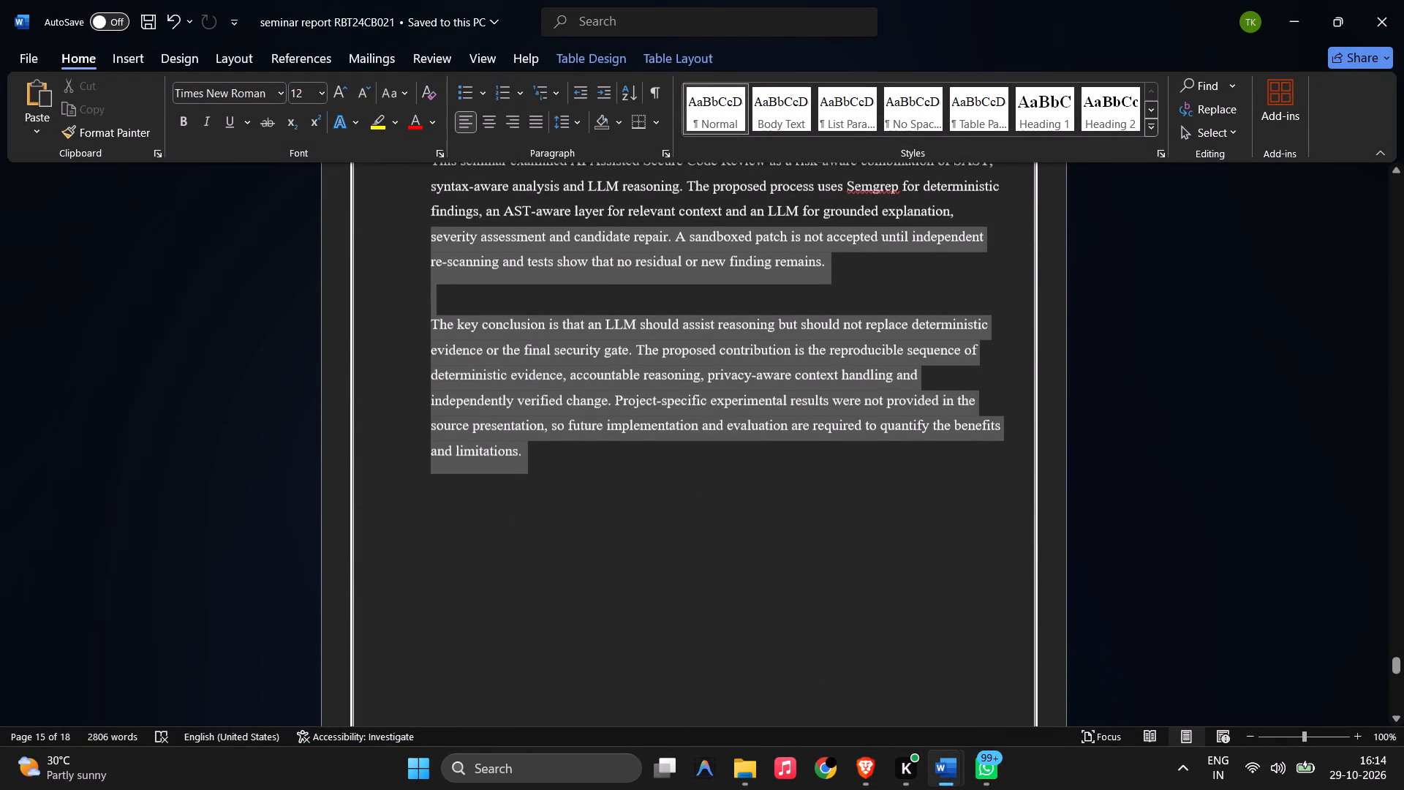
{"action": "left_click_drag", "start_coordinate": [420, 208], "coordinate": [424, 206]}
{"action": "scroll", "coordinate": [421, 206], "scroll_direction": "up", "scroll_amount": 1}
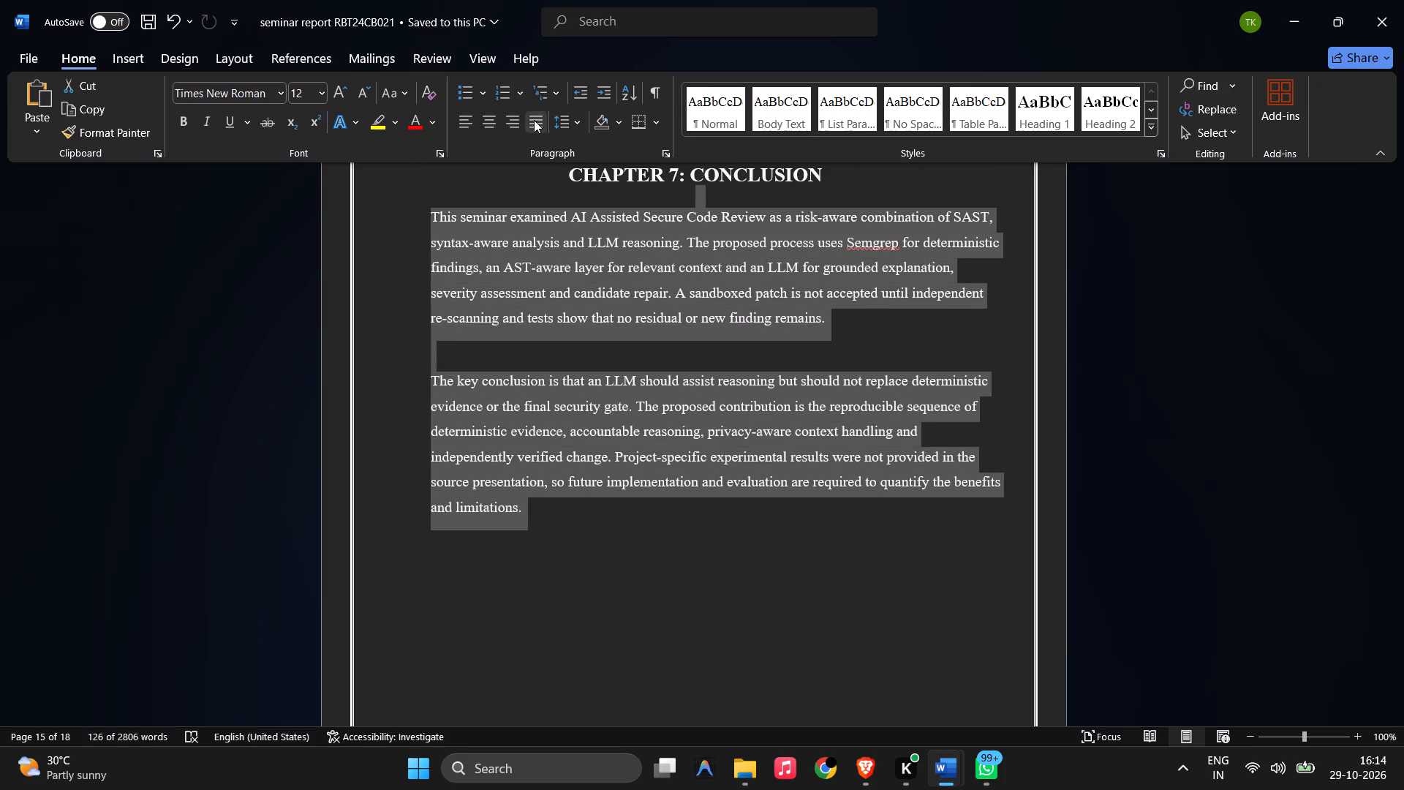
{"action": "left_click", "coordinate": [534, 120]}
{"action": "left_click", "coordinate": [533, 368]}
Justify all five entries, [1] to [5], under the References / Bibliography heading.
{"action": "scroll", "coordinate": [533, 368], "scroll_direction": "down", "scroll_amount": 6}
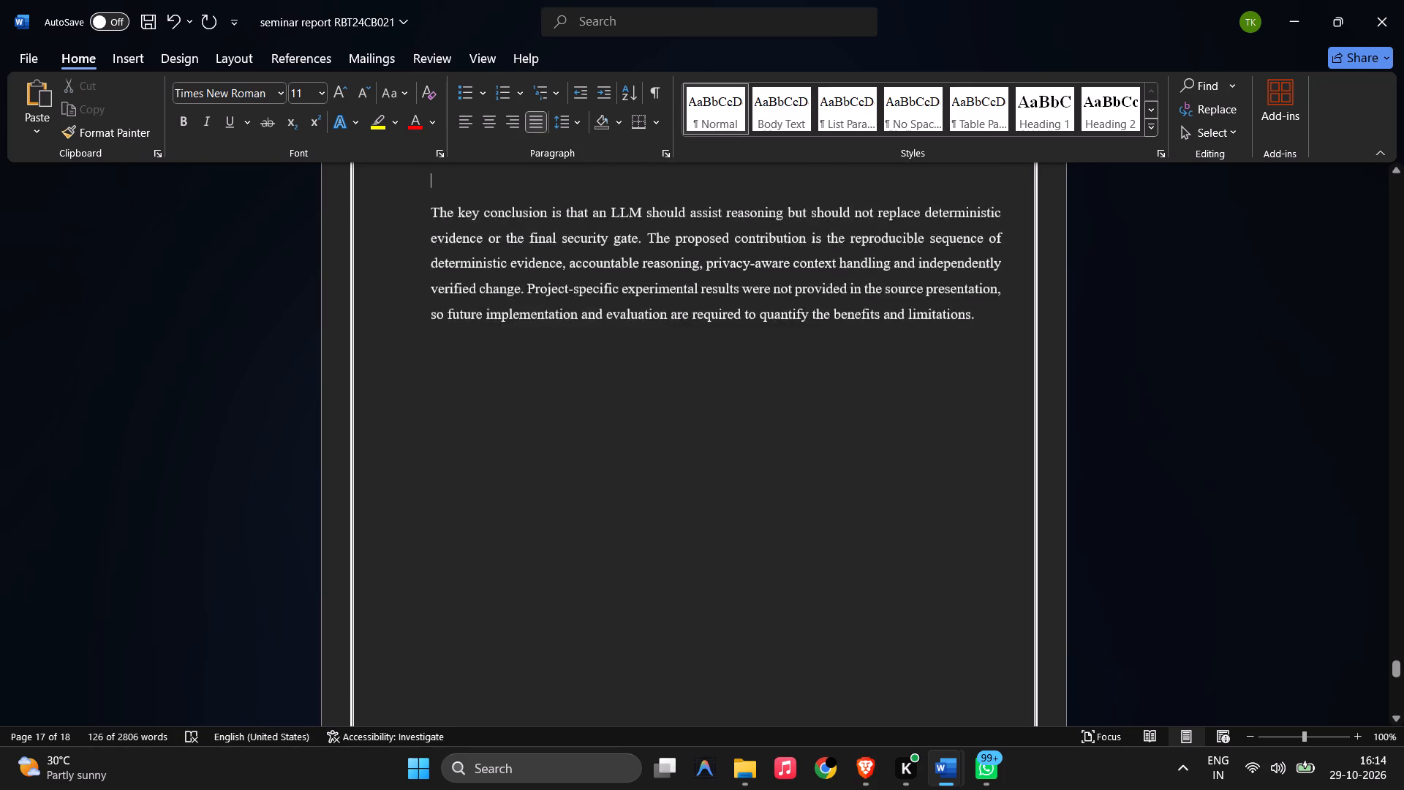
{"action": "scroll", "coordinate": [533, 368], "scroll_direction": "down", "scroll_amount": 16}
{"action": "scroll", "coordinate": [533, 368], "scroll_direction": "up", "scroll_amount": 2}
{"action": "scroll", "coordinate": [533, 368], "scroll_direction": "down", "scroll_amount": 7}
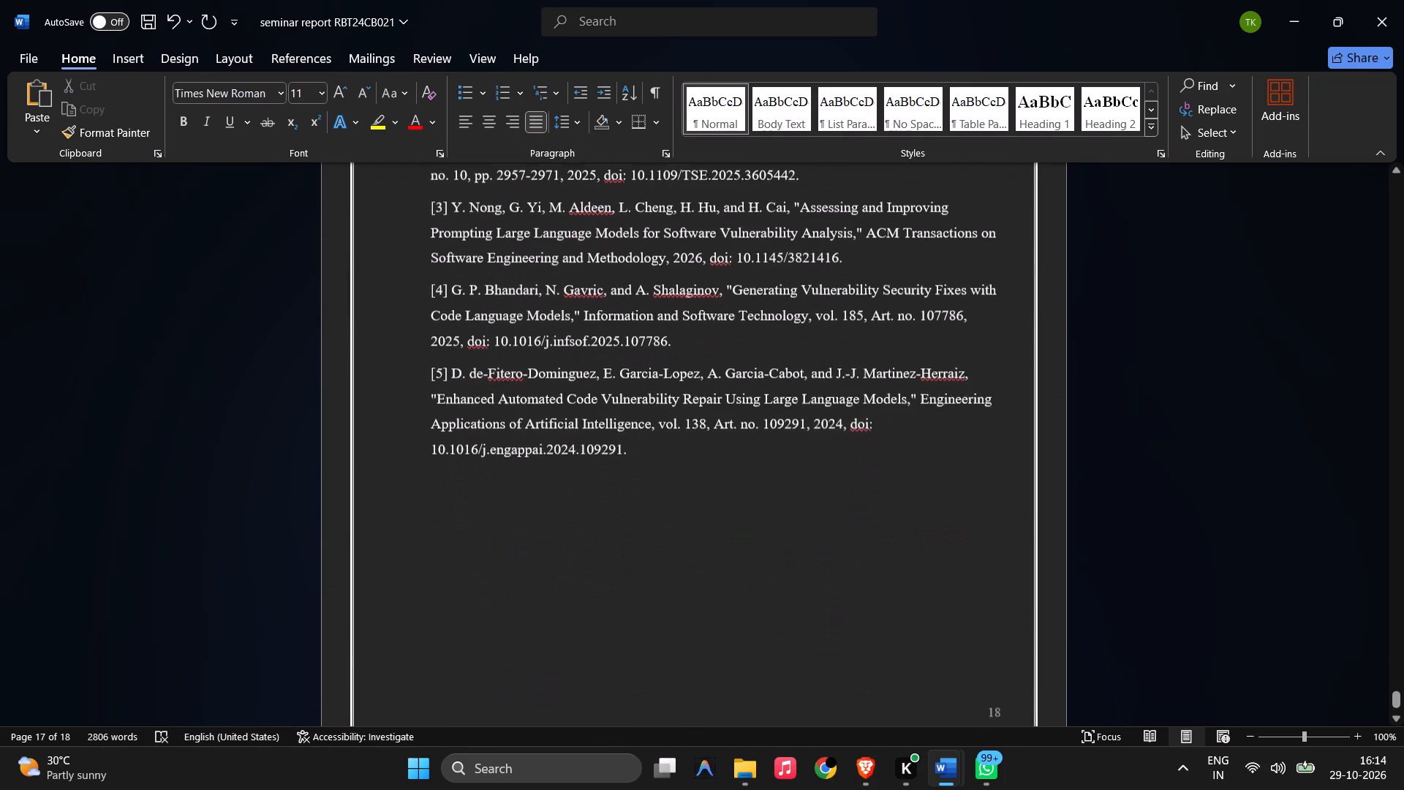
{"action": "left_click_drag", "start_coordinate": [641, 446], "coordinate": [533, 361]}
{"action": "scroll", "coordinate": [624, 391], "scroll_direction": "up", "scroll_amount": 7}
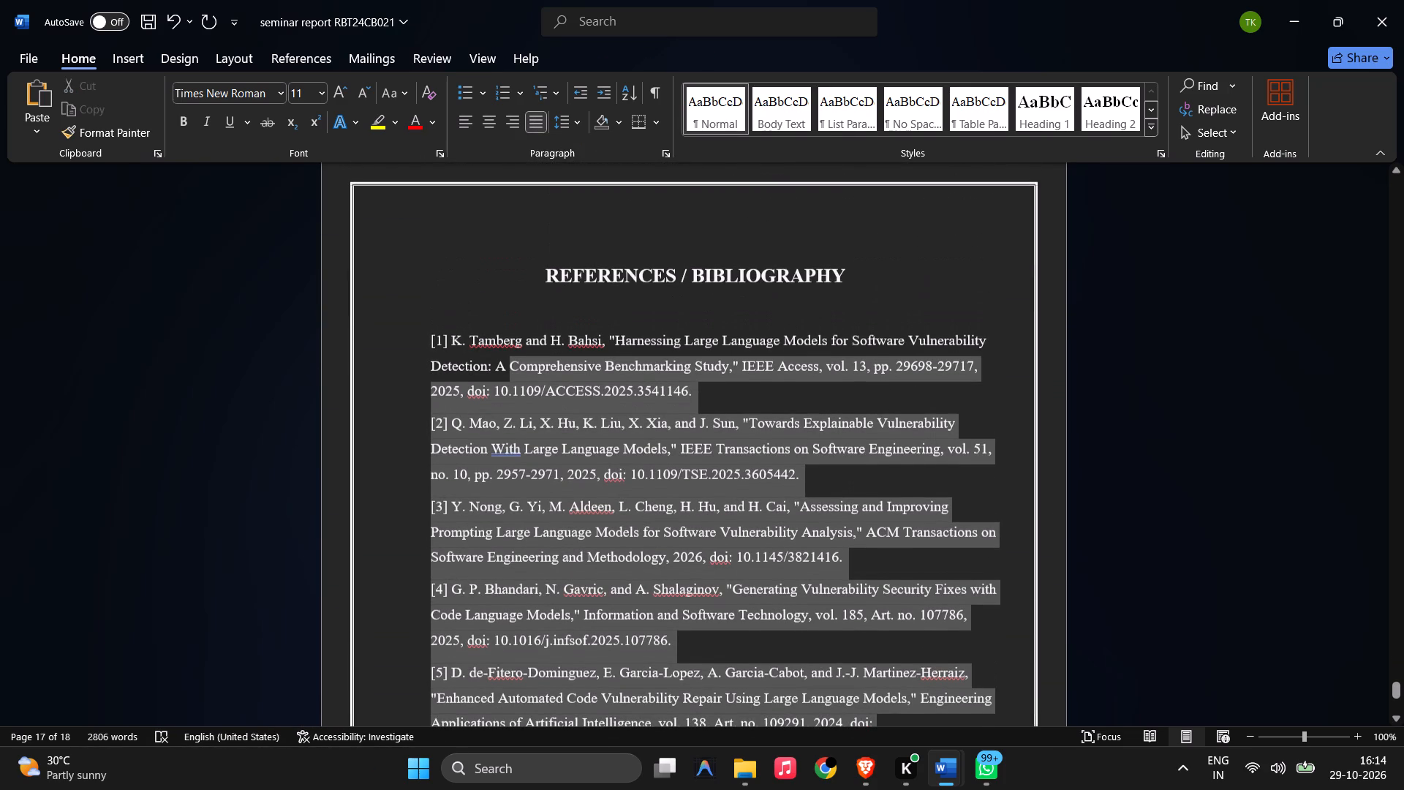
{"action": "left_click_drag", "start_coordinate": [533, 361], "coordinate": [429, 343]}
{"action": "left_click", "coordinate": [527, 118]}
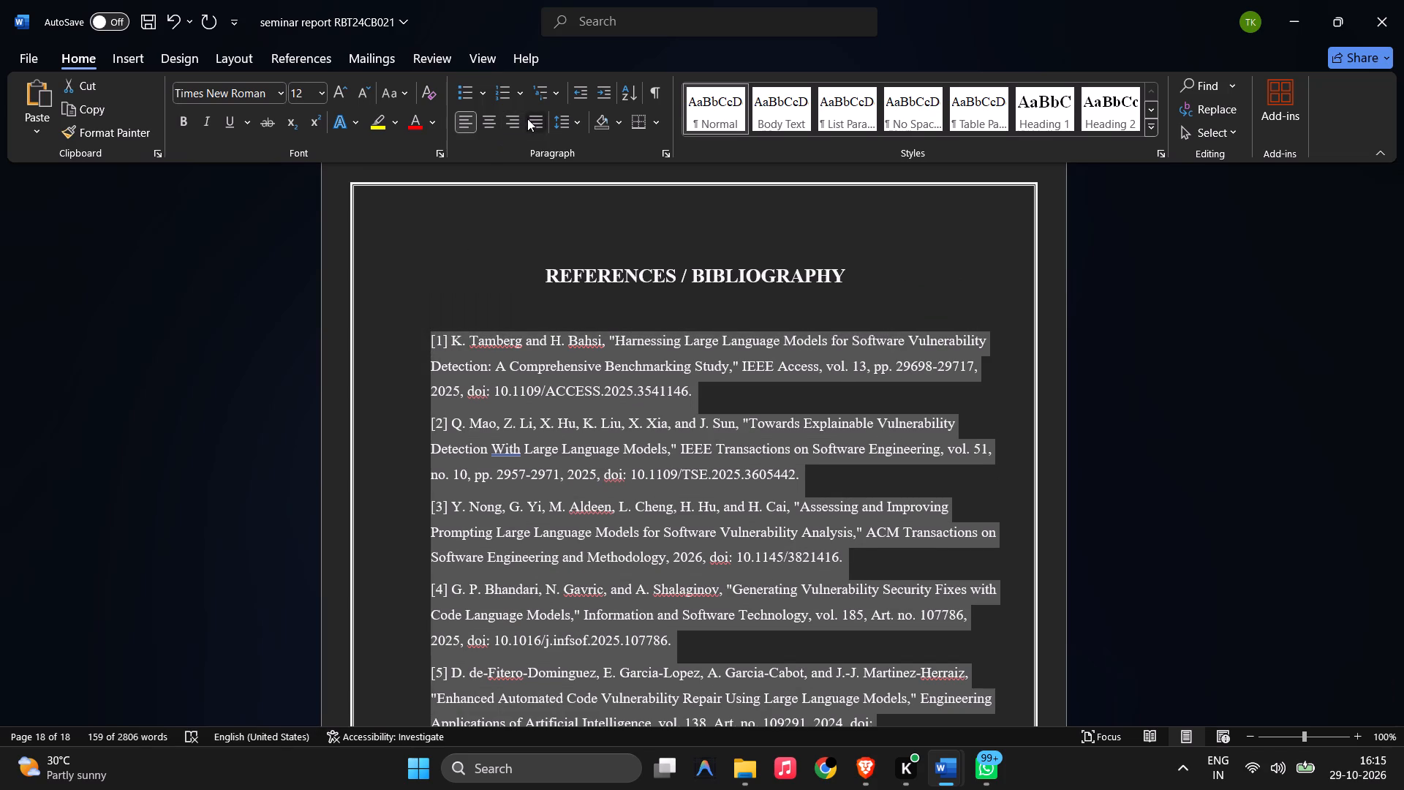
{"action": "left_click", "coordinate": [580, 368]}
{"action": "scroll", "coordinate": [580, 368], "scroll_direction": "down", "scroll_amount": 13}
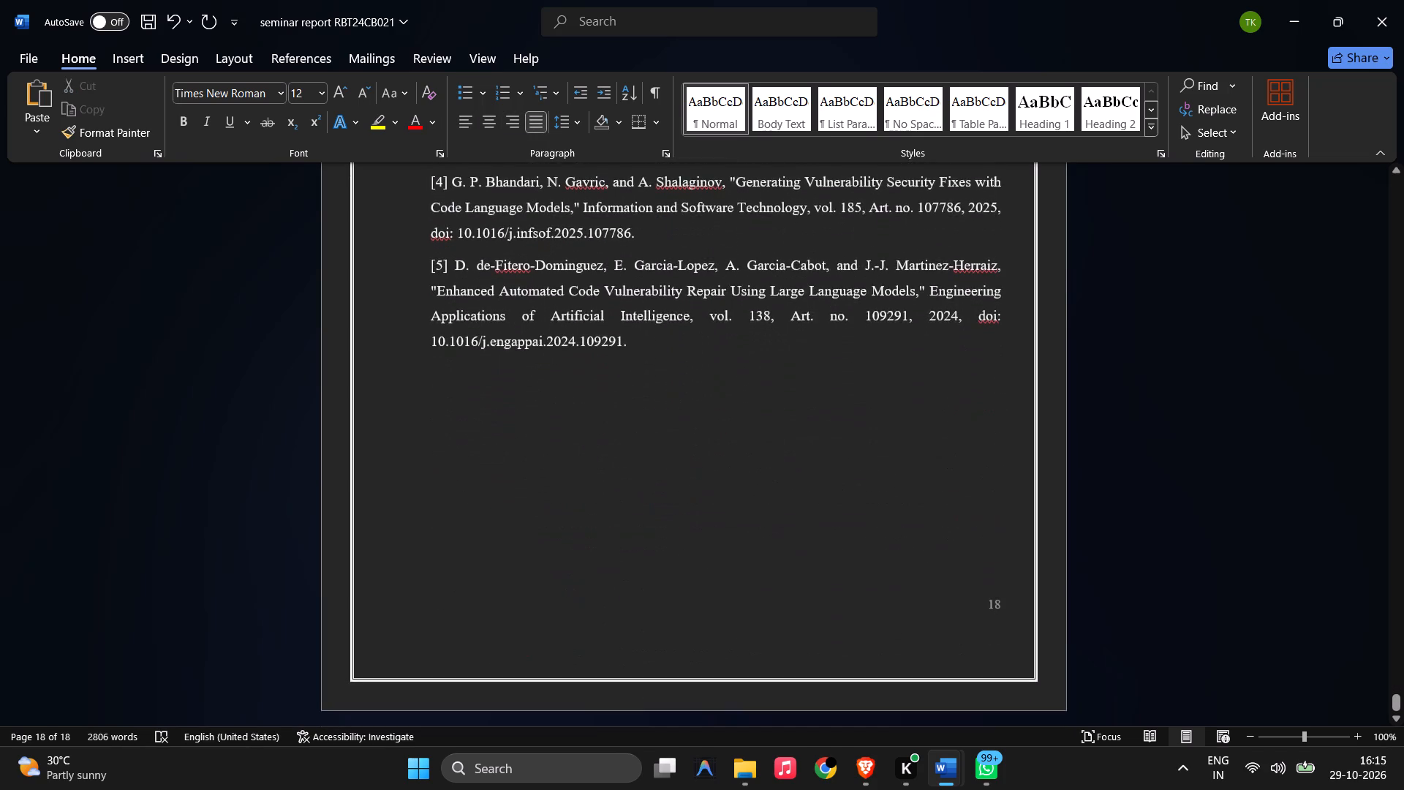
{"action": "scroll", "coordinate": [580, 368], "scroll_direction": "down", "scroll_amount": 3}
Check the justified alignment of the paragraphs under sections 6.3, 6.2 and 6.1 in Chapter 6.
{"action": "scroll", "coordinate": [580, 368], "scroll_direction": "up", "scroll_amount": 20}
{"action": "scroll", "coordinate": [580, 368], "scroll_direction": "up", "scroll_amount": 15}
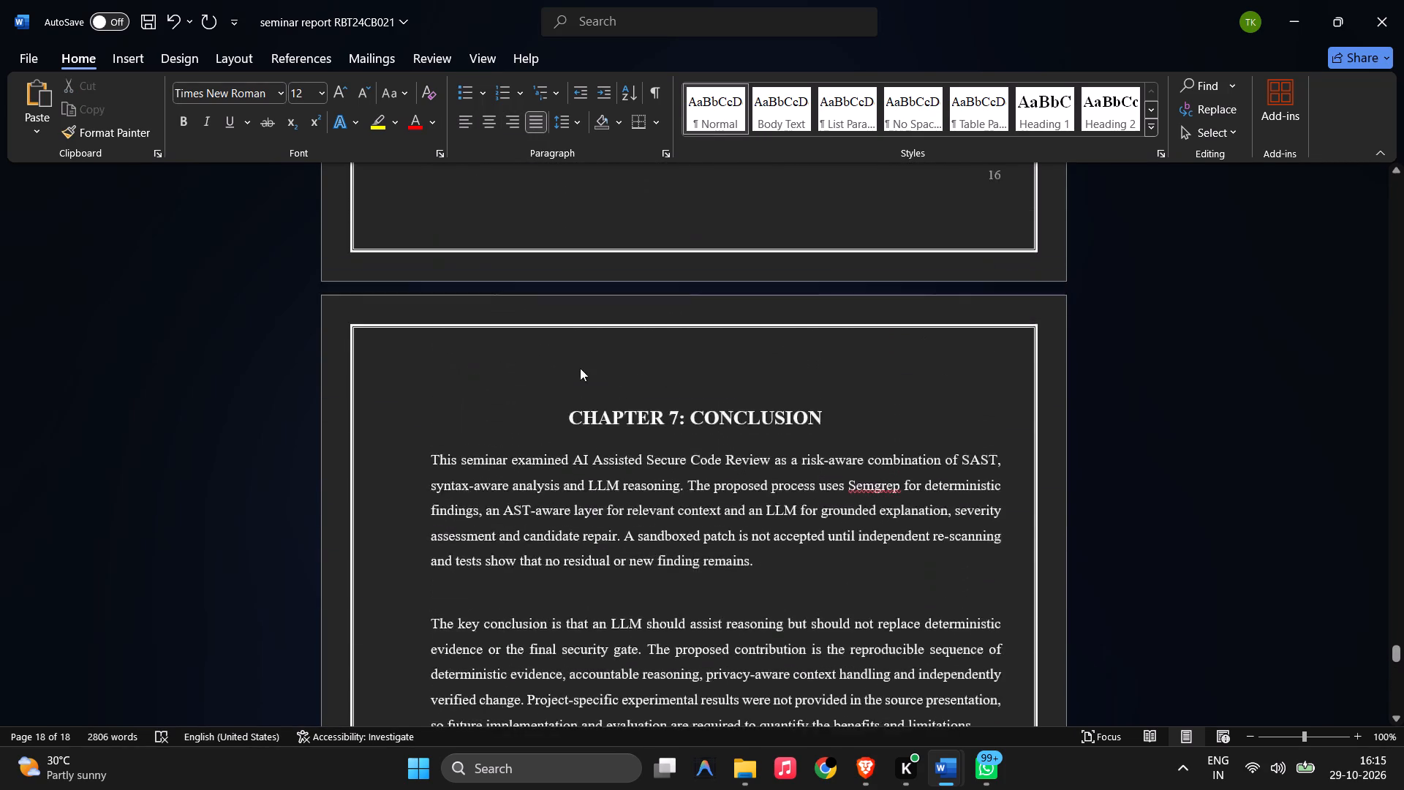
{"action": "scroll", "coordinate": [580, 368], "scroll_direction": "up", "scroll_amount": 13}
{"action": "left_click_drag", "start_coordinate": [993, 462], "coordinate": [581, 362]}
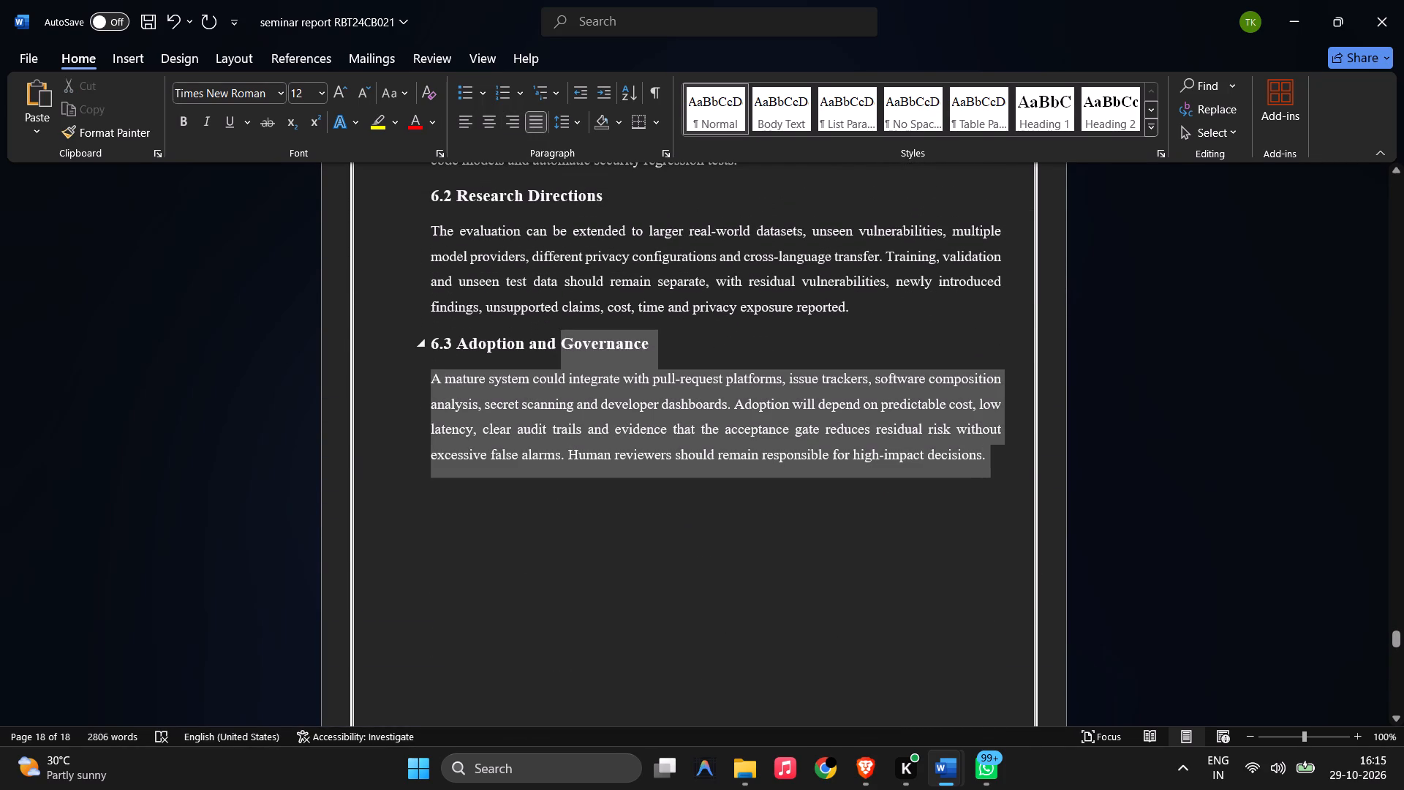
{"action": "left_click_drag", "start_coordinate": [581, 362], "coordinate": [434, 390]}
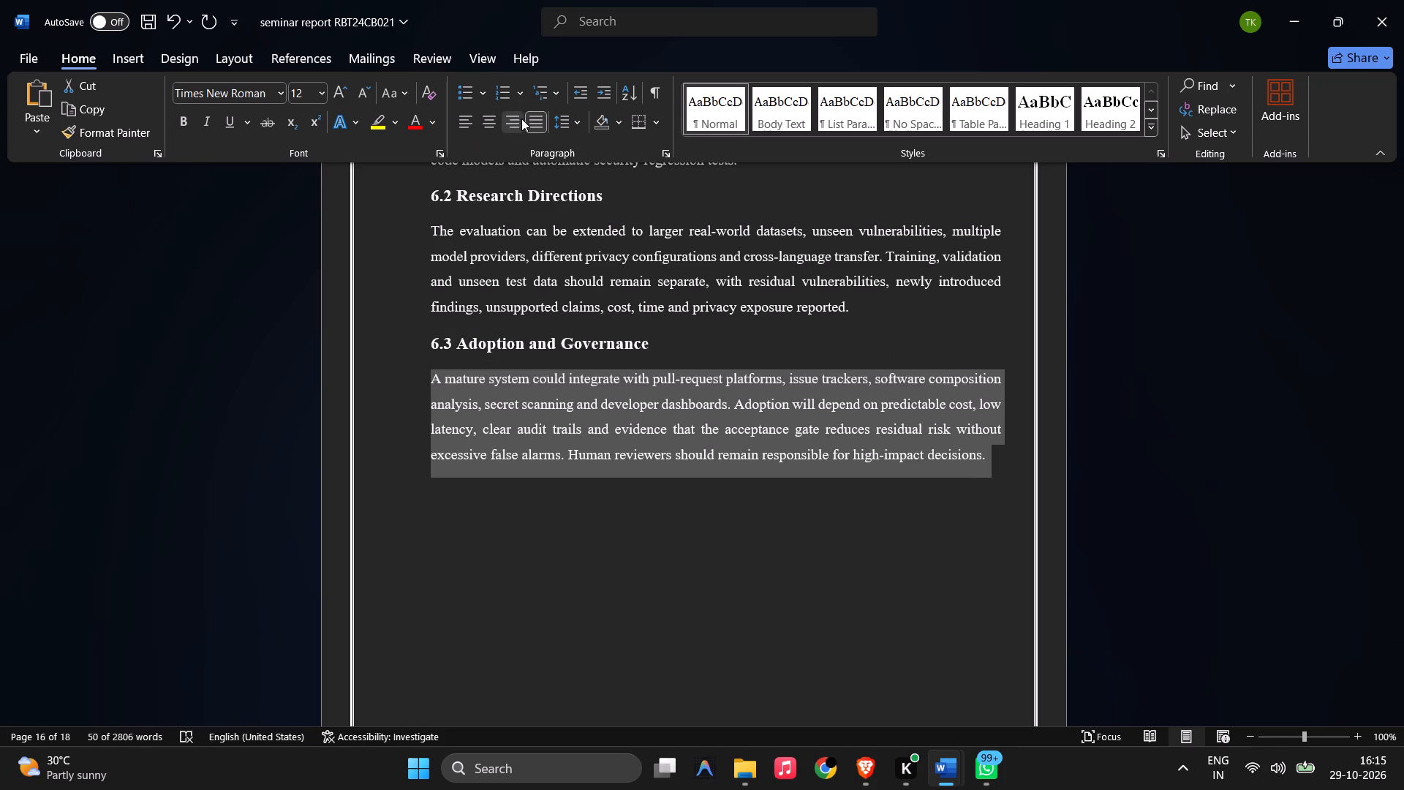
{"action": "left_click", "coordinate": [530, 124]}
{"action": "left_click", "coordinate": [530, 124]}
{"action": "scroll", "coordinate": [545, 322], "scroll_direction": "up", "scroll_amount": 4}
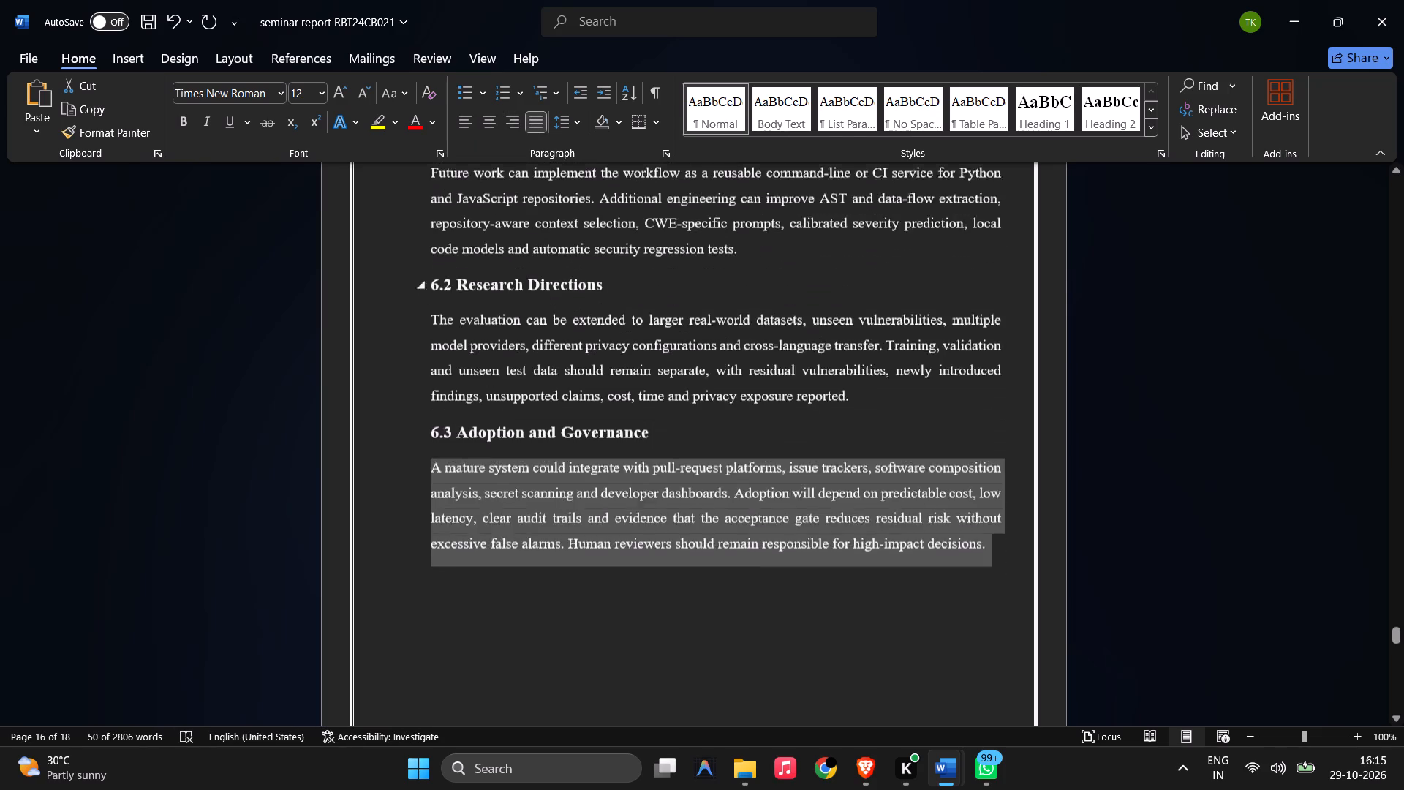
{"action": "left_click_drag", "start_coordinate": [883, 489], "coordinate": [439, 396]}
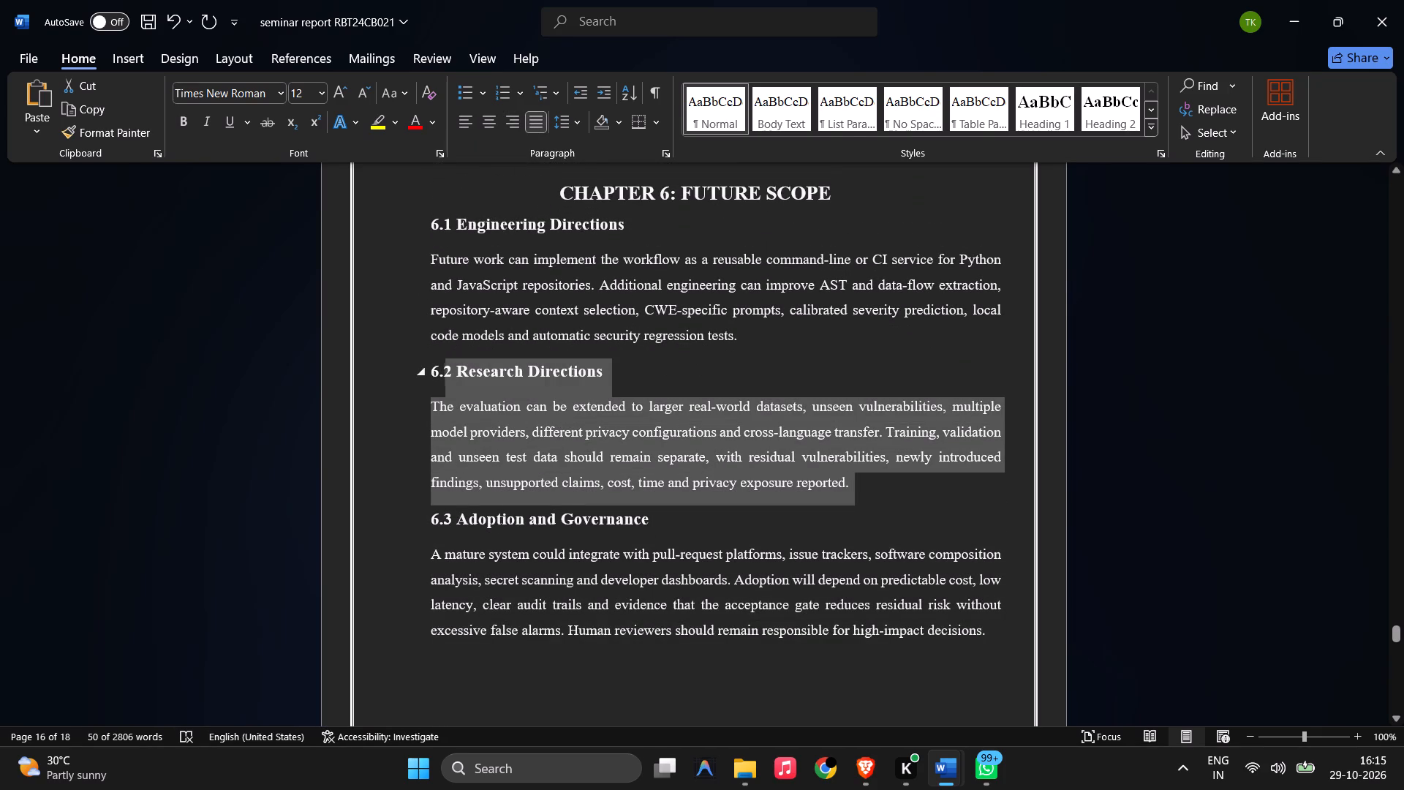
{"action": "left_click_drag", "start_coordinate": [439, 396], "coordinate": [431, 415]}
{"action": "left_click", "coordinate": [741, 306]}
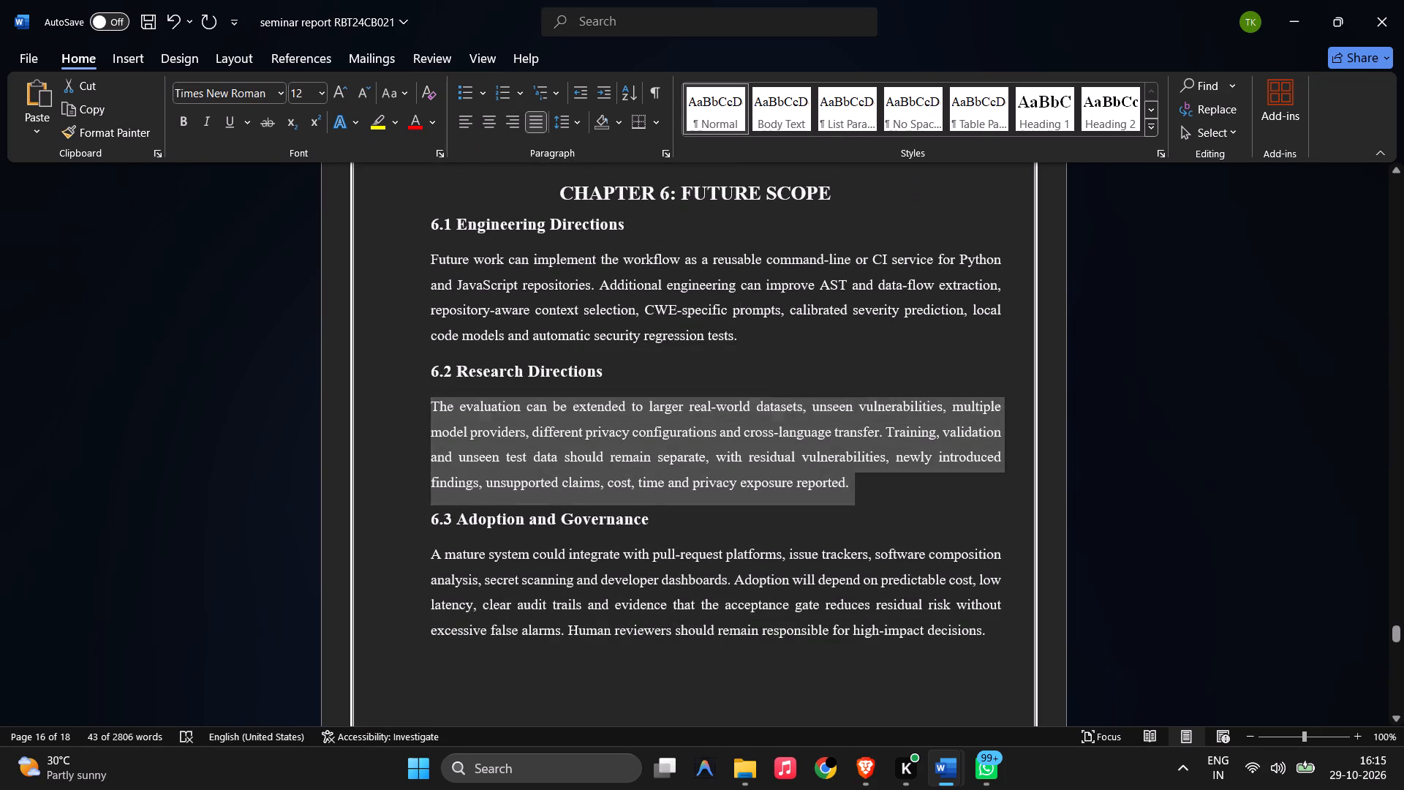
{"action": "left_click_drag", "start_coordinate": [751, 338], "coordinate": [431, 260]}
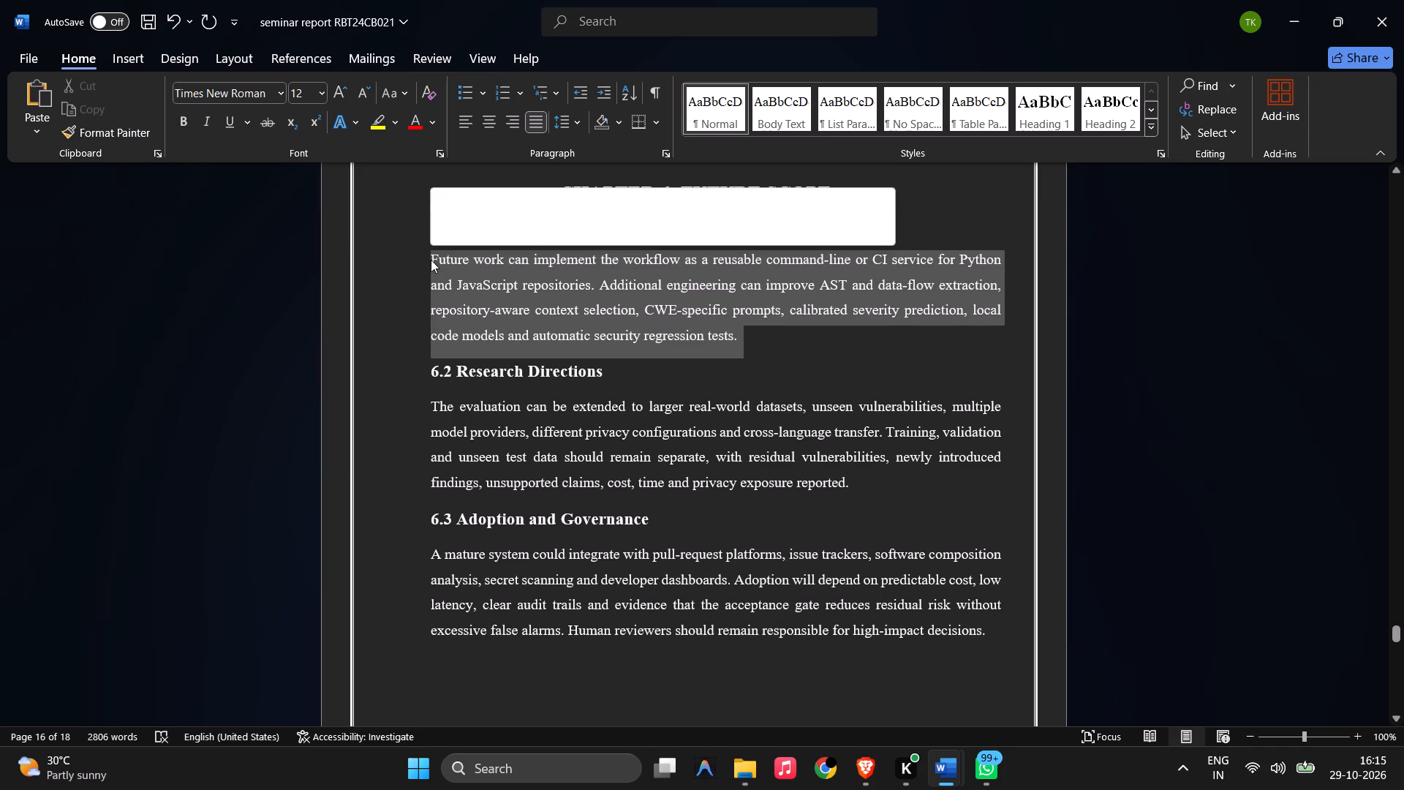
Examine the text alignment and layout from the Chapter 5 table back through Chapter 4 to section 3.4.
{"action": "scroll", "coordinate": [431, 260], "scroll_direction": "up", "scroll_amount": 13}
{"action": "scroll", "coordinate": [464, 339], "scroll_direction": "up", "scroll_amount": 5}
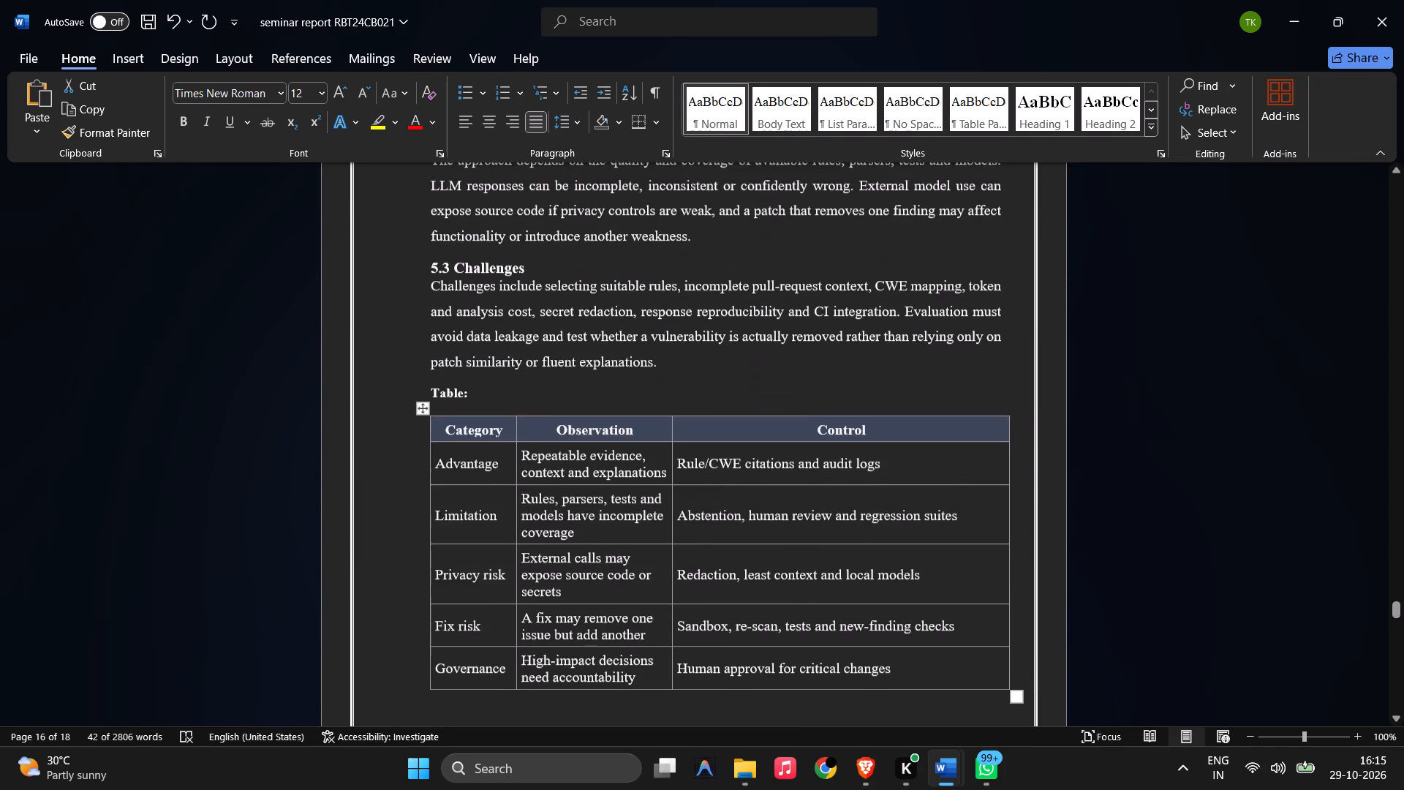
{"action": "scroll", "coordinate": [472, 344], "scroll_direction": "up", "scroll_amount": 4}
{"action": "scroll", "coordinate": [676, 475], "scroll_direction": "up", "scroll_amount": 12}
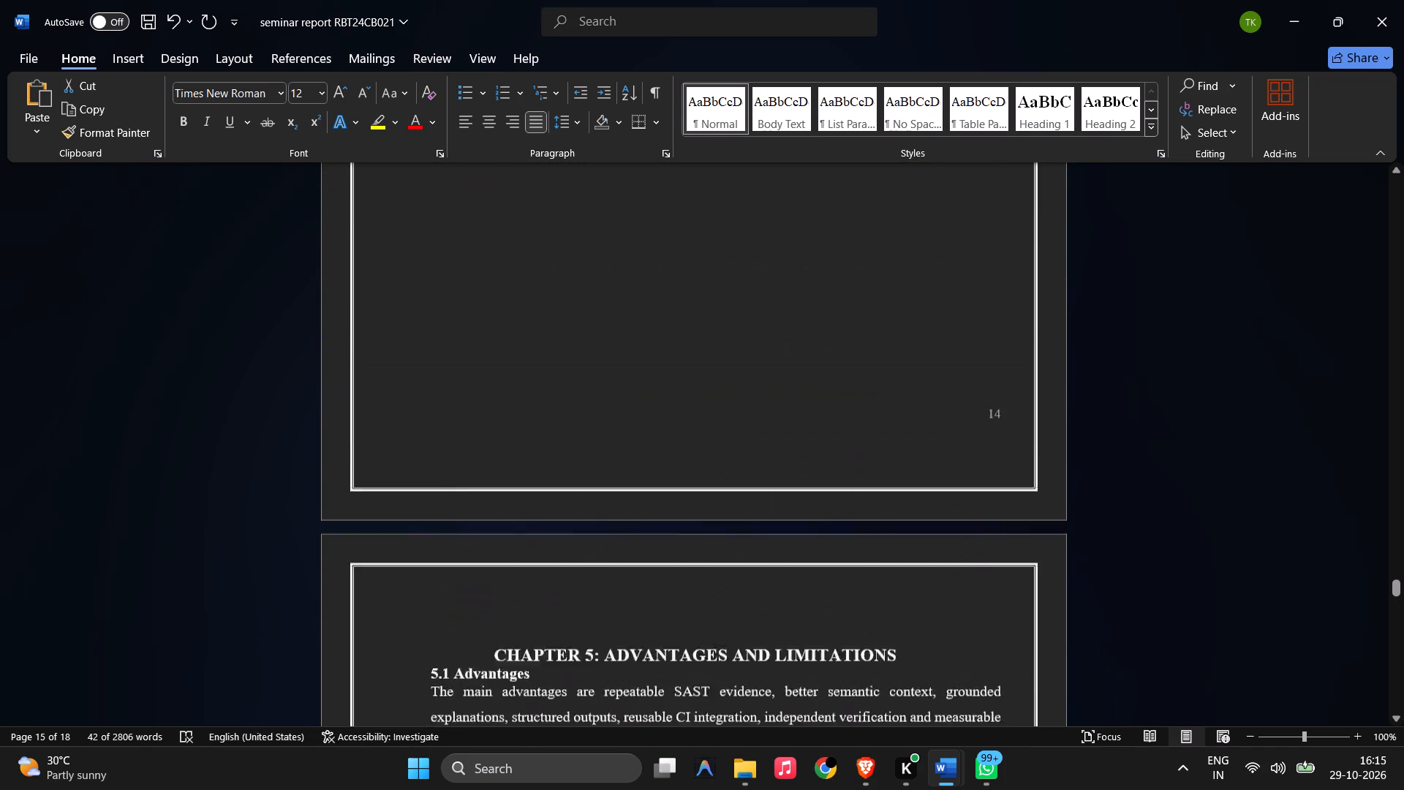
{"action": "scroll", "coordinate": [676, 475], "scroll_direction": "up", "scroll_amount": 20}
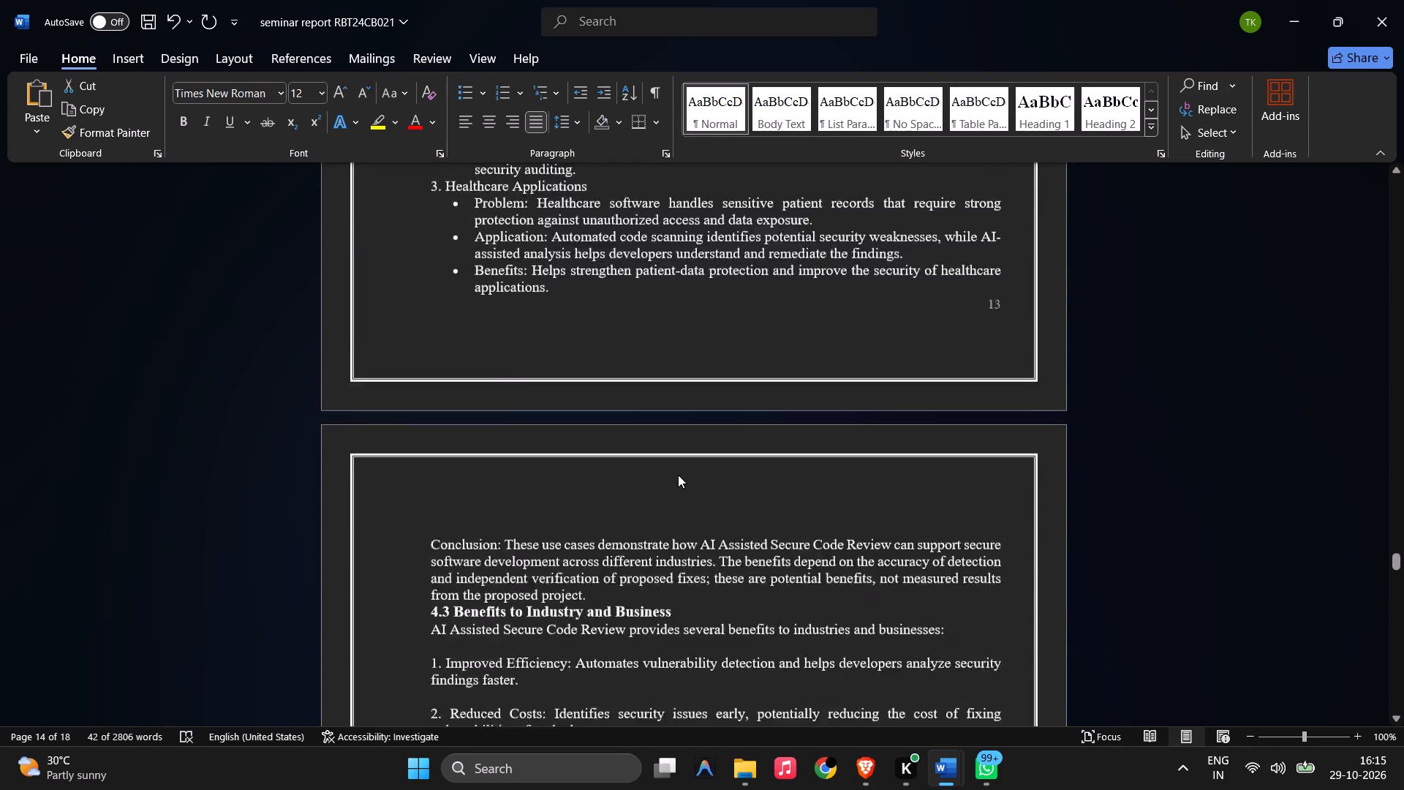
{"action": "scroll", "coordinate": [678, 475], "scroll_direction": "up", "scroll_amount": 17}
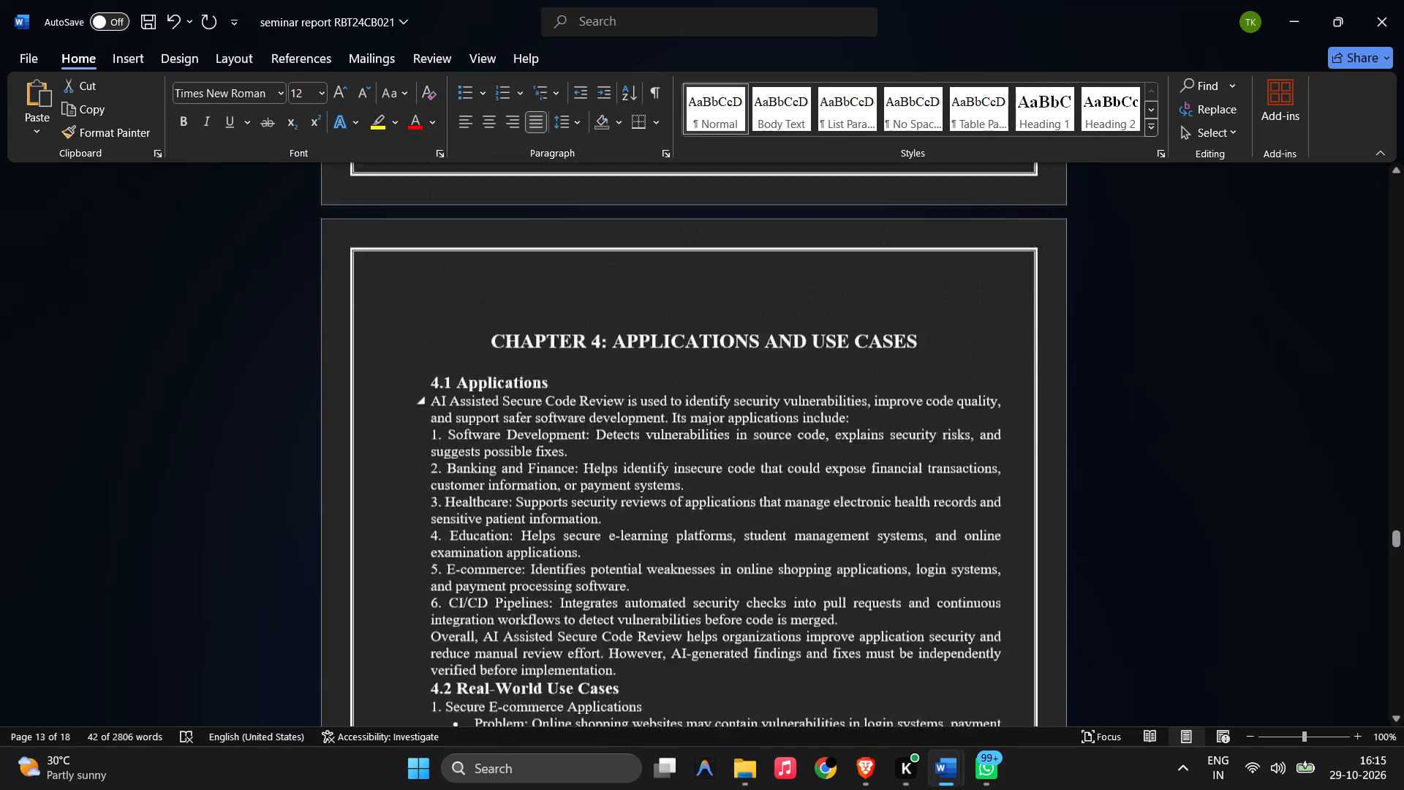
{"action": "scroll", "coordinate": [678, 475], "scroll_direction": "up", "scroll_amount": 20}
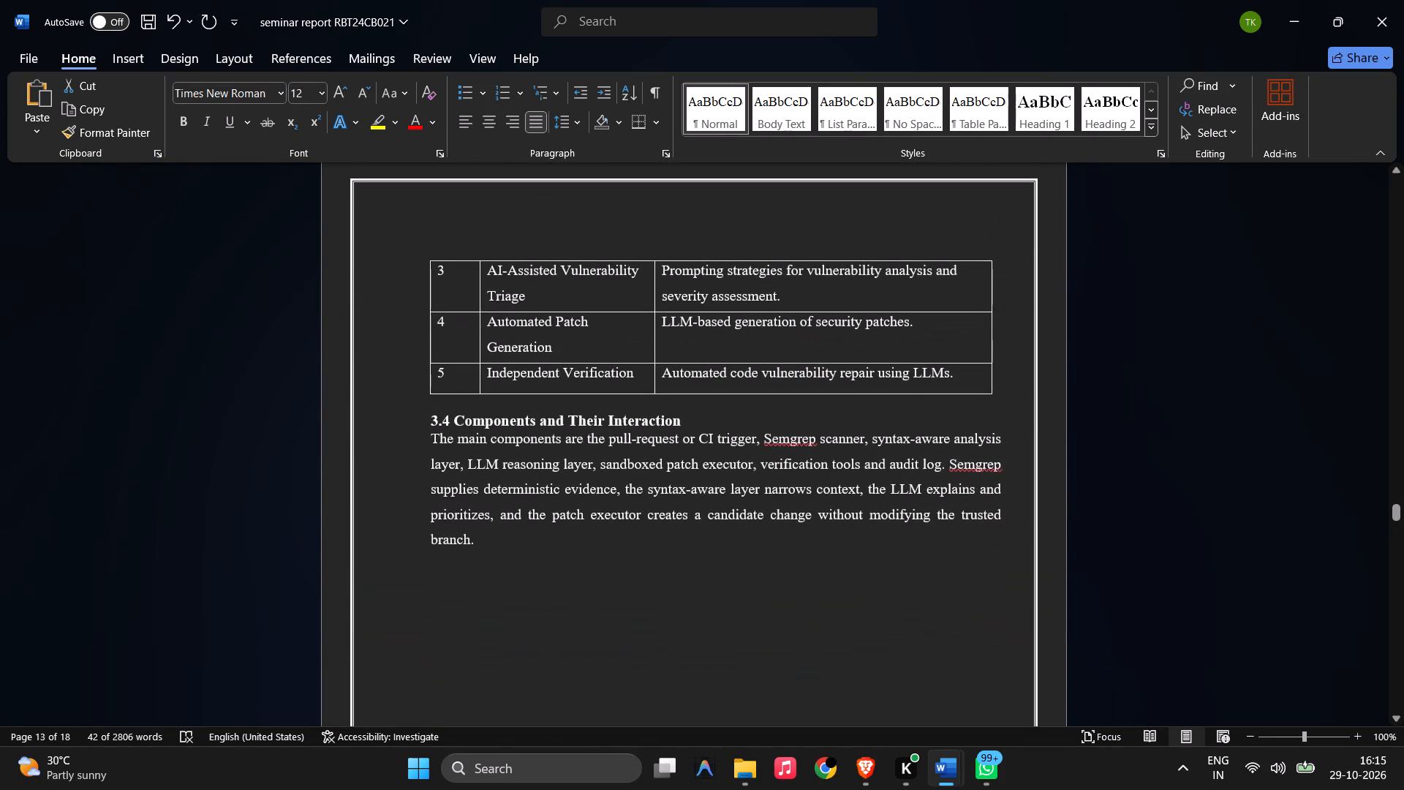
Save the seminar report document.
{"action": "key", "text": "ctrl+s"}
Stretch the Figure 3.1 workflow image vertically, keeping its width, so it fills more of page 11.
{"action": "scroll", "coordinate": [682, 476], "scroll_direction": "up", "scroll_amount": 18}
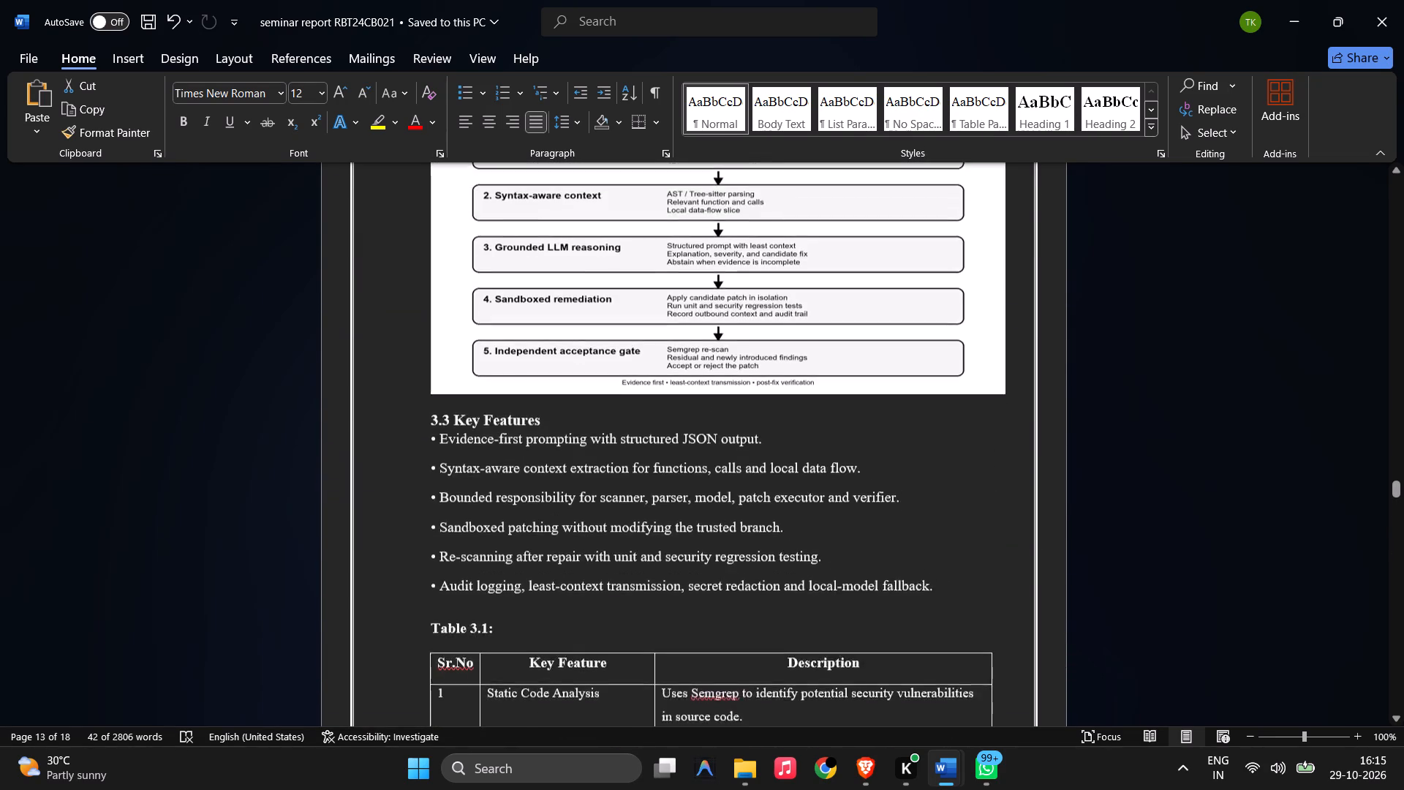
{"action": "scroll", "coordinate": [679, 482], "scroll_direction": "up", "scroll_amount": 5}
{"action": "left_click", "coordinate": [698, 456]}
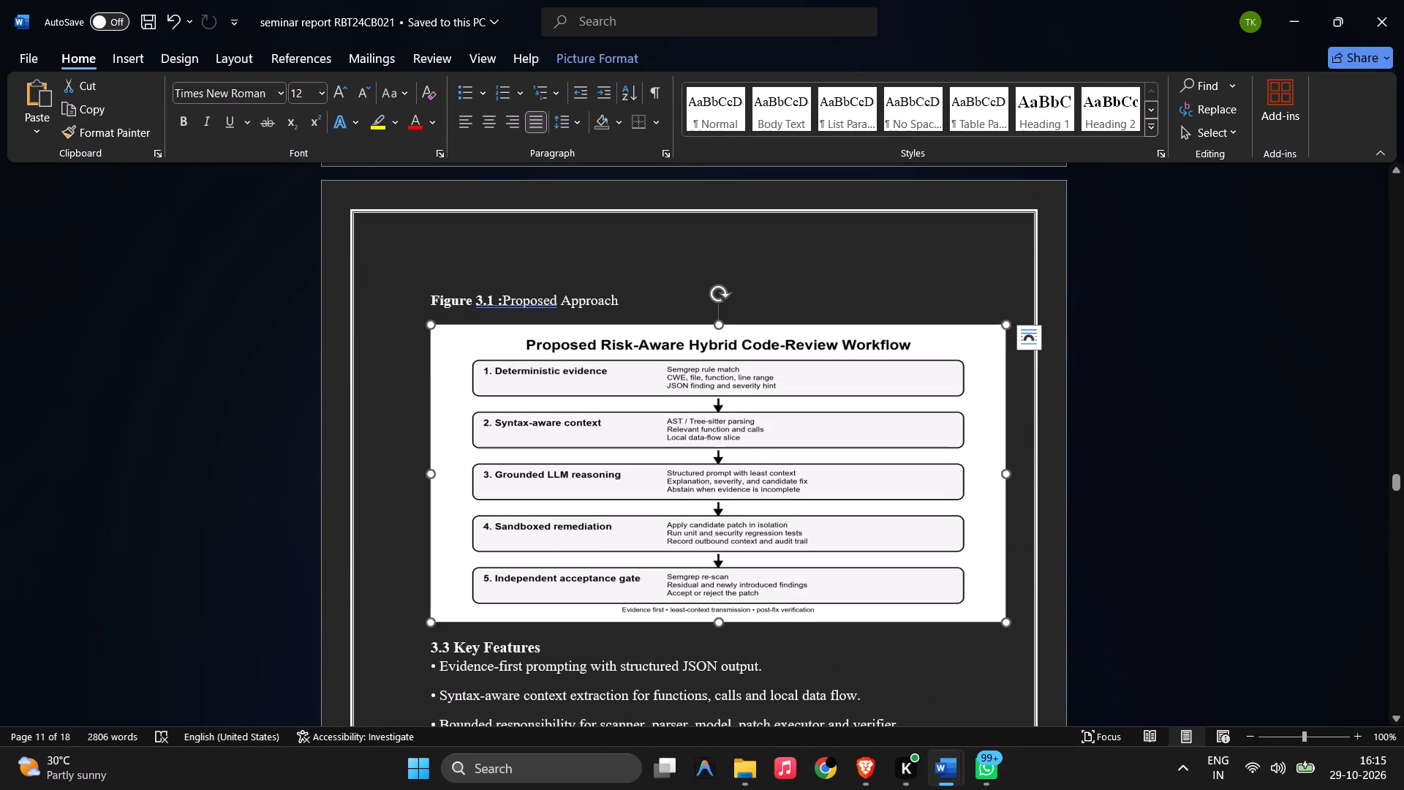
{"action": "left_click_drag", "start_coordinate": [720, 620], "coordinate": [713, 715]}
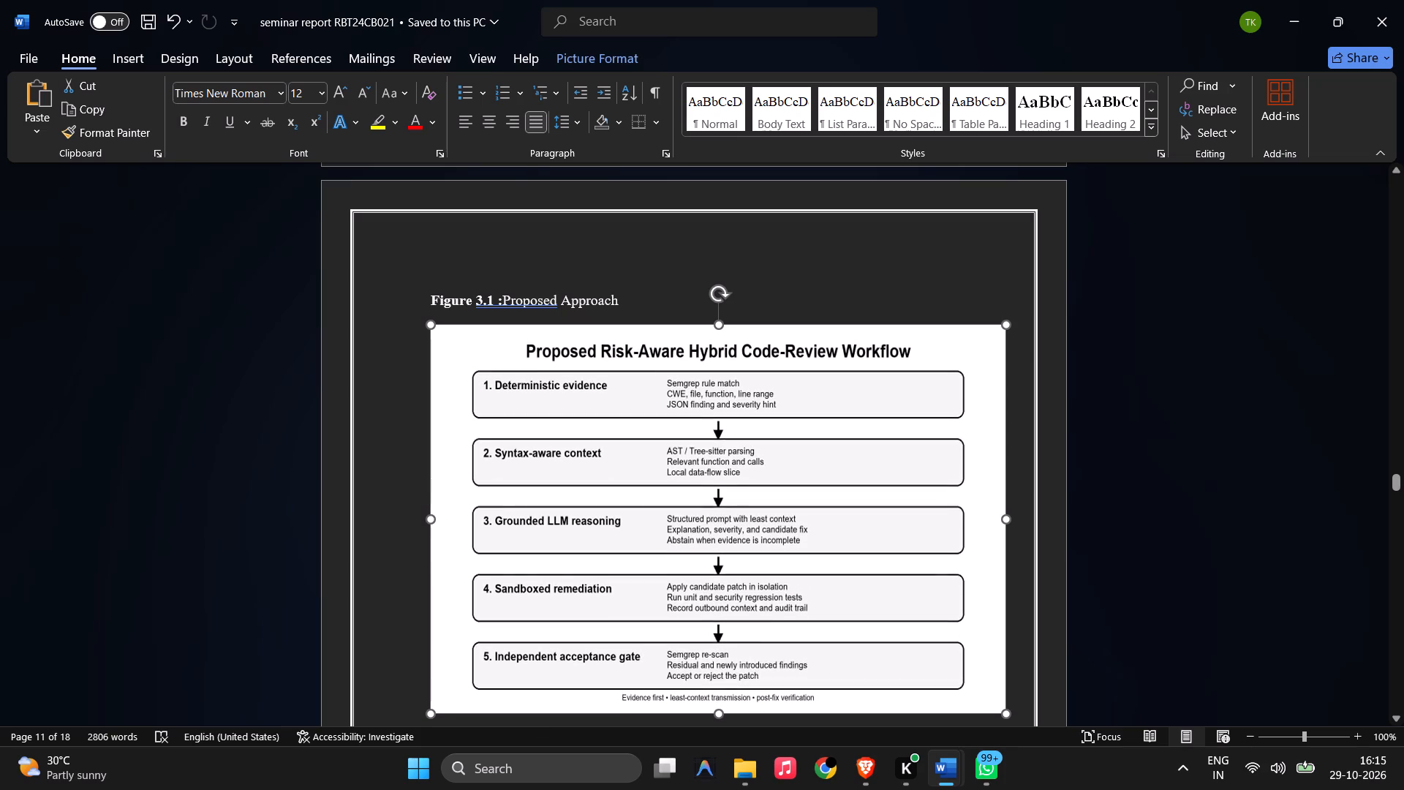
{"action": "left_click_drag", "start_coordinate": [713, 715], "coordinate": [713, 716]}
{"action": "scroll", "coordinate": [713, 716], "scroll_direction": "down", "scroll_amount": 4}
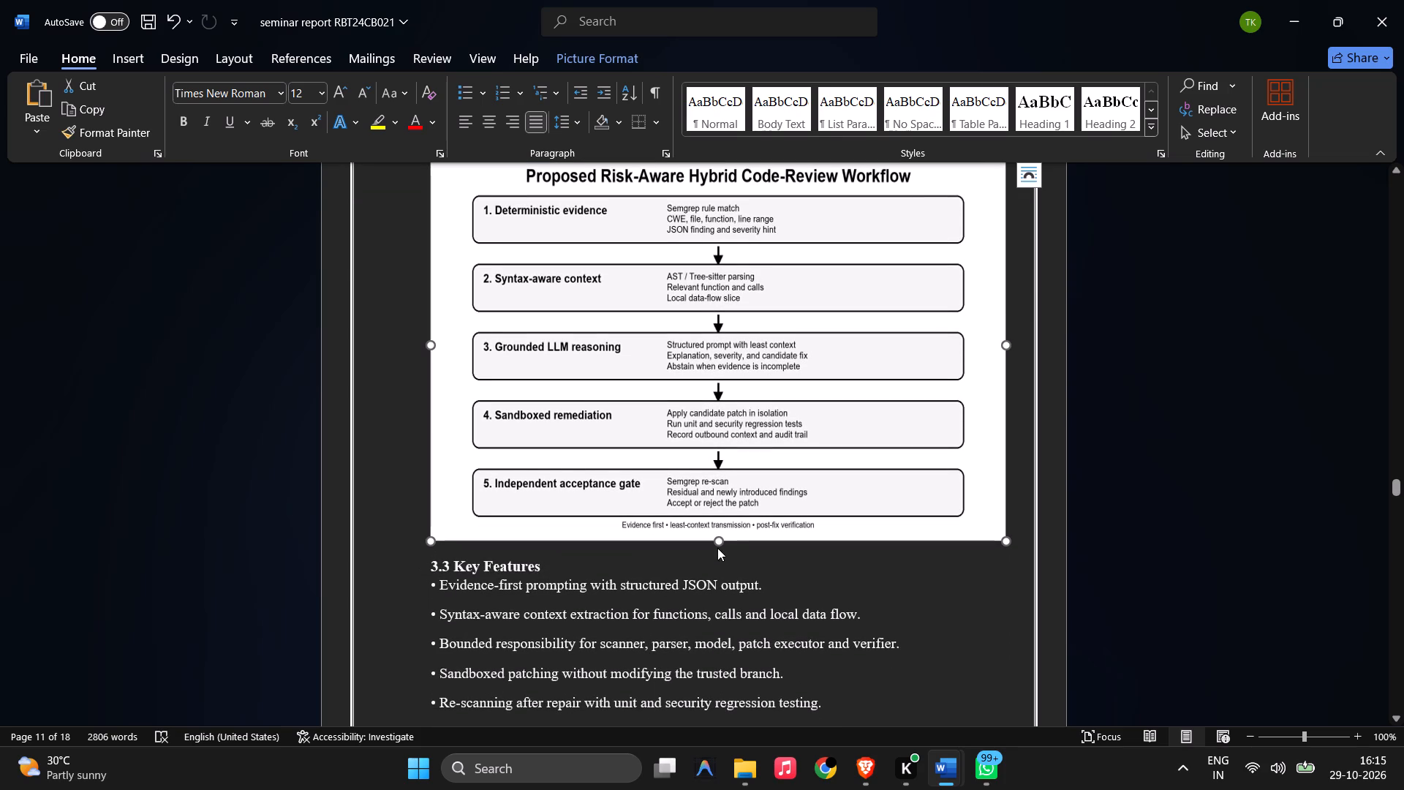
{"action": "left_click_drag", "start_coordinate": [717, 541], "coordinate": [717, 565]}
Delete the blank lines above the Chapter 4 heading, undo the last excess deletion, and save the report.
{"action": "scroll", "coordinate": [717, 565], "scroll_direction": "down", "scroll_amount": 3}
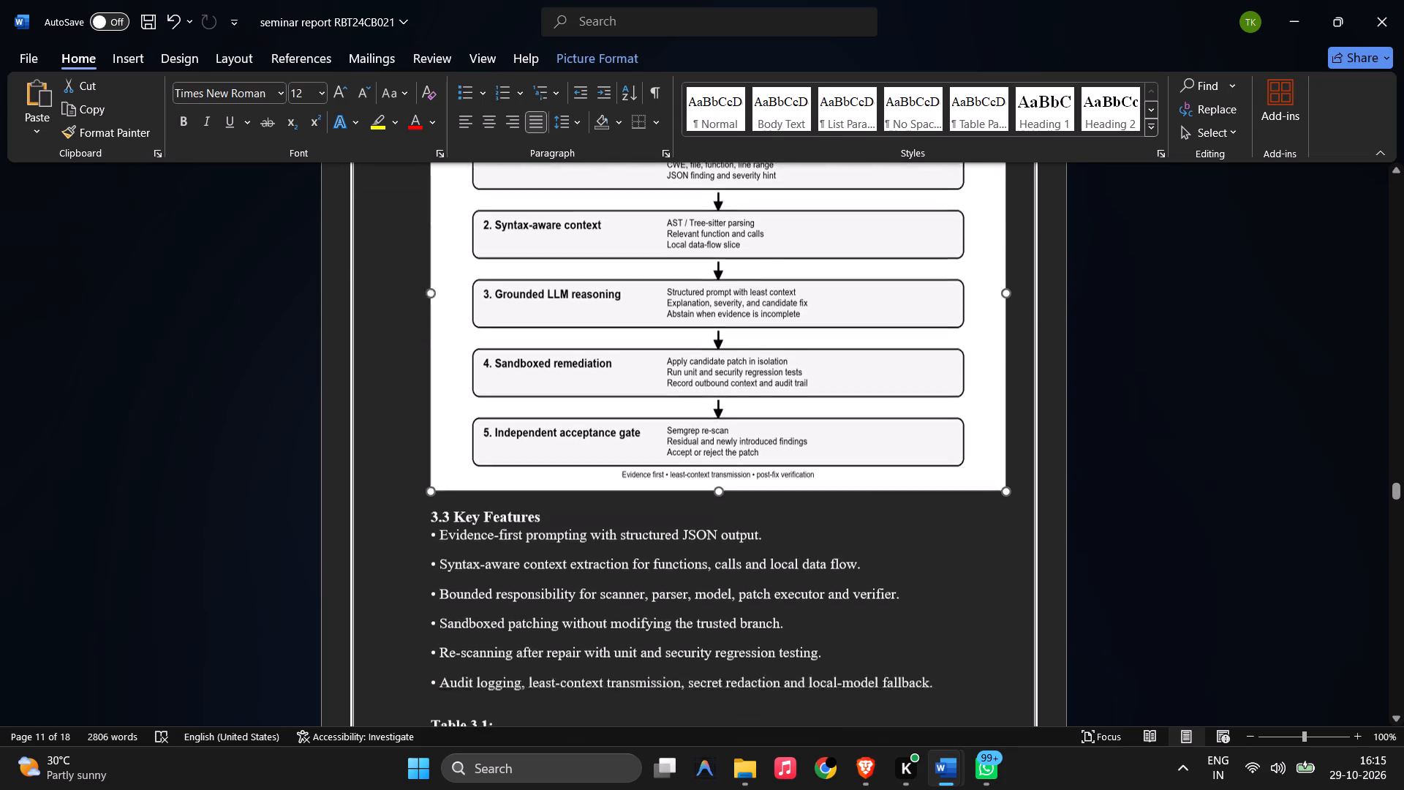
{"action": "scroll", "coordinate": [717, 565], "scroll_direction": "down", "scroll_amount": 20}
{"action": "scroll", "coordinate": [638, 549], "scroll_direction": "down", "scroll_amount": 6}
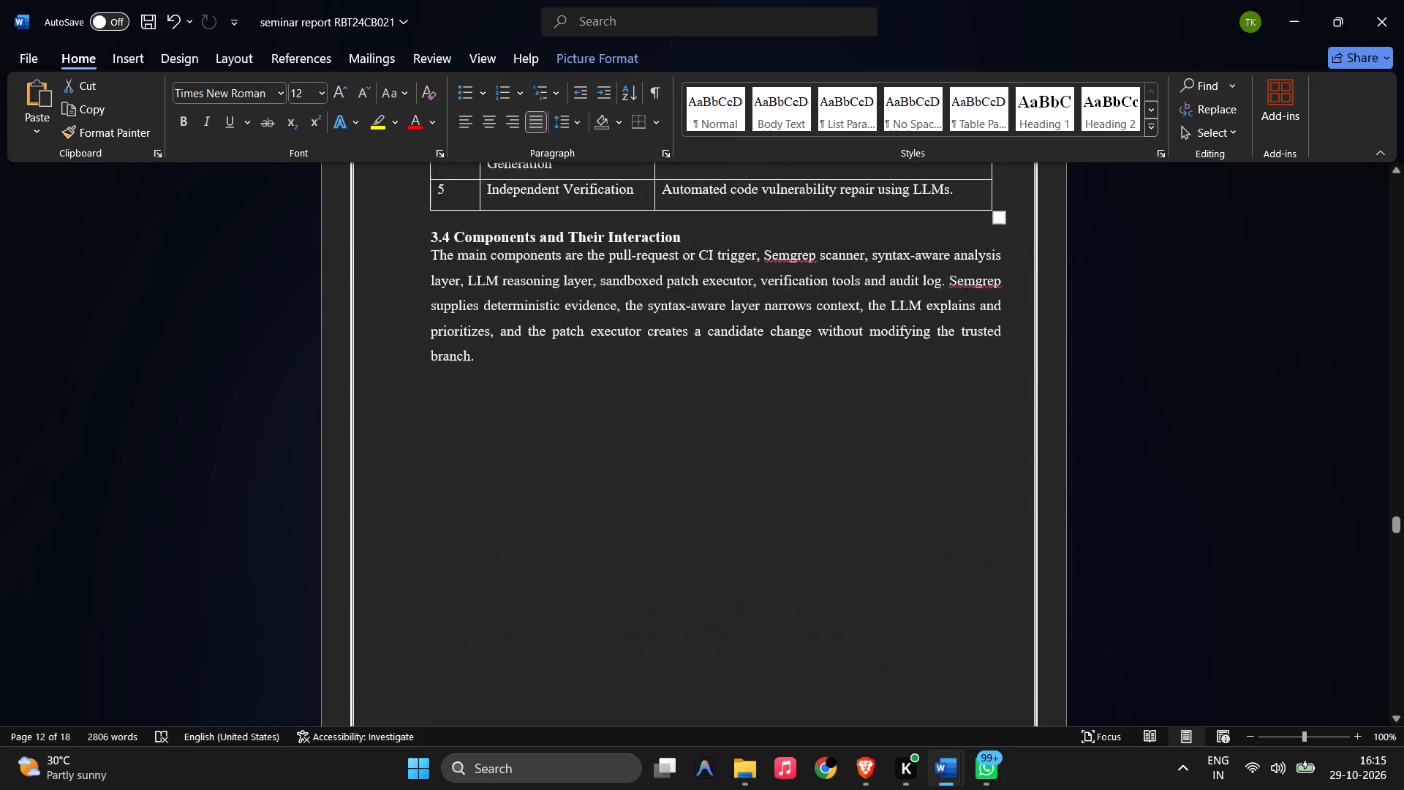
{"action": "scroll", "coordinate": [638, 549], "scroll_direction": "down", "scroll_amount": 6}
{"action": "left_click", "coordinate": [635, 567]}
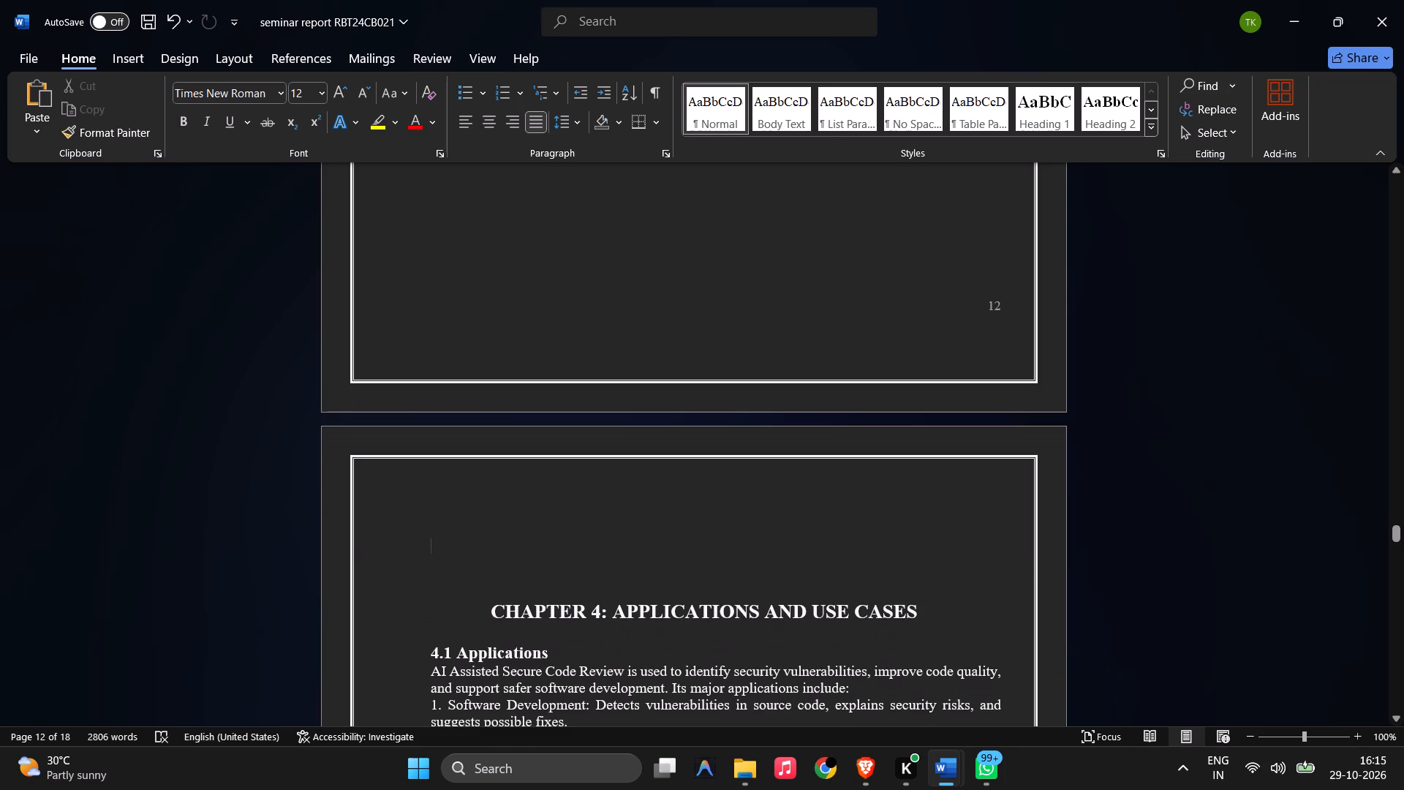
{"action": "key", "text": "BackSpace"}
{"action": "key", "text": "BackSpace"}
{"action": "key", "text": "BackSpace"}
{"action": "key", "text": "ctrl+z"}
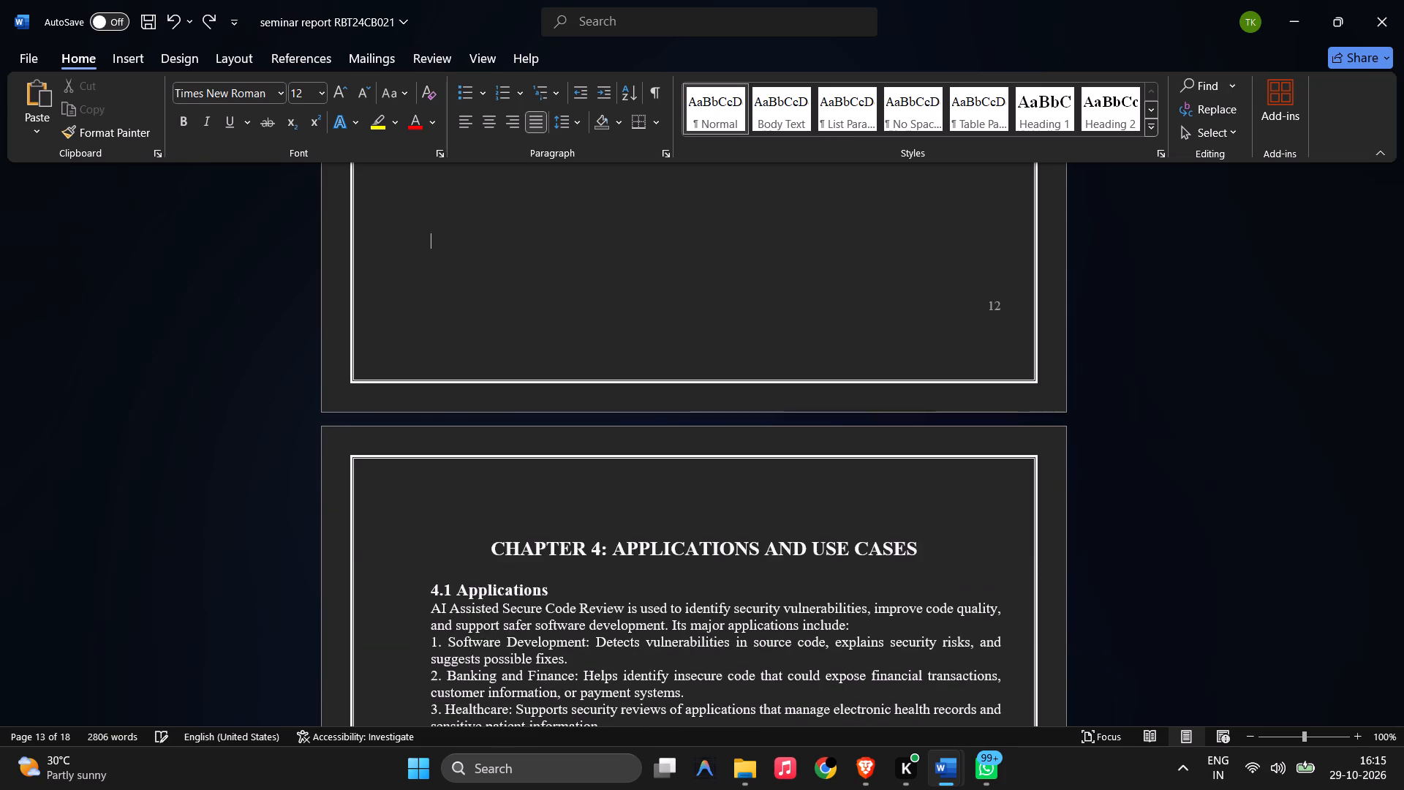
{"action": "scroll", "coordinate": [635, 567], "scroll_direction": "up", "scroll_amount": 16}
{"action": "key", "text": "ctrl+s"}
{"action": "scroll", "coordinate": [635, 567], "scroll_direction": "up", "scroll_amount": 13}
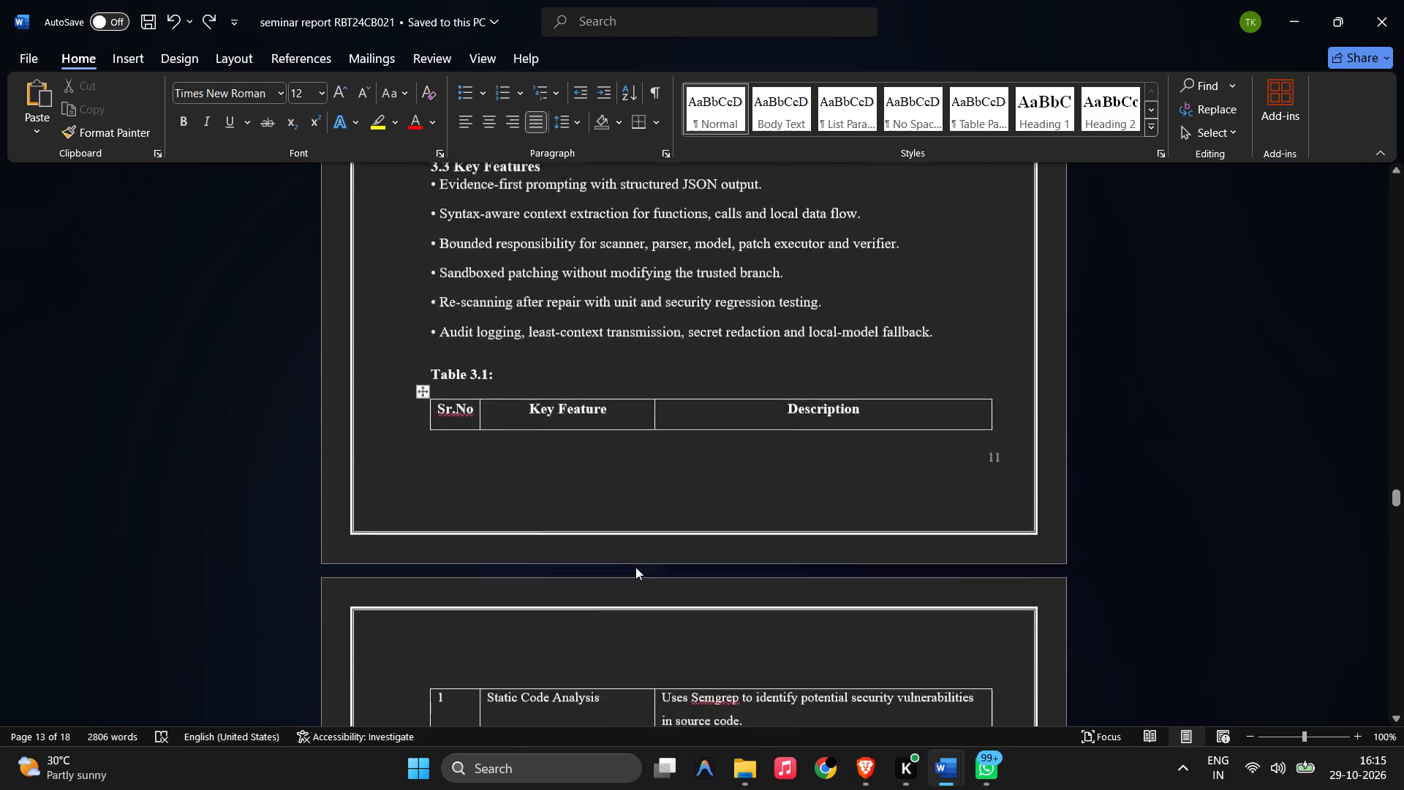
{"action": "scroll", "coordinate": [635, 567], "scroll_direction": "up", "scroll_amount": 9}
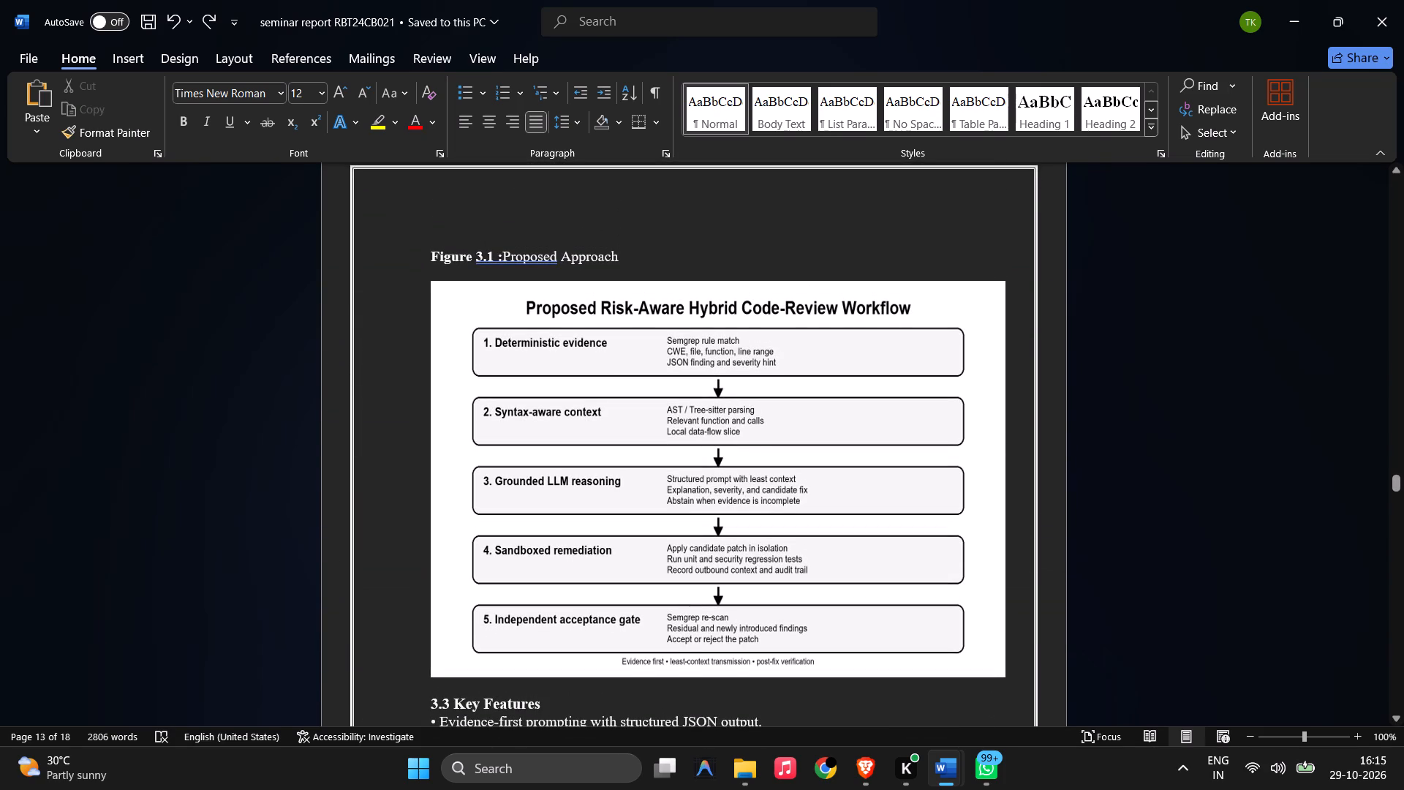
{"action": "key", "text": "ctrl+s"}
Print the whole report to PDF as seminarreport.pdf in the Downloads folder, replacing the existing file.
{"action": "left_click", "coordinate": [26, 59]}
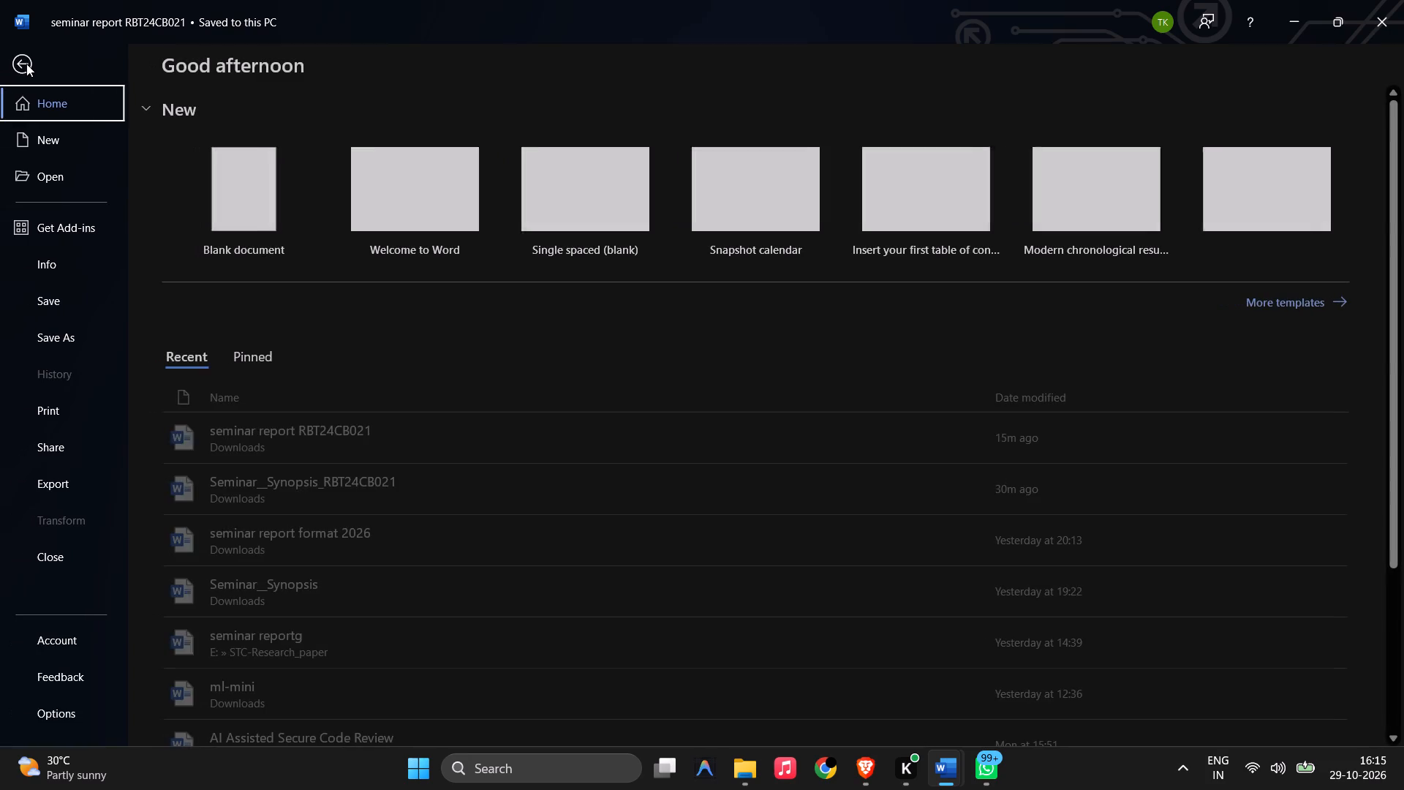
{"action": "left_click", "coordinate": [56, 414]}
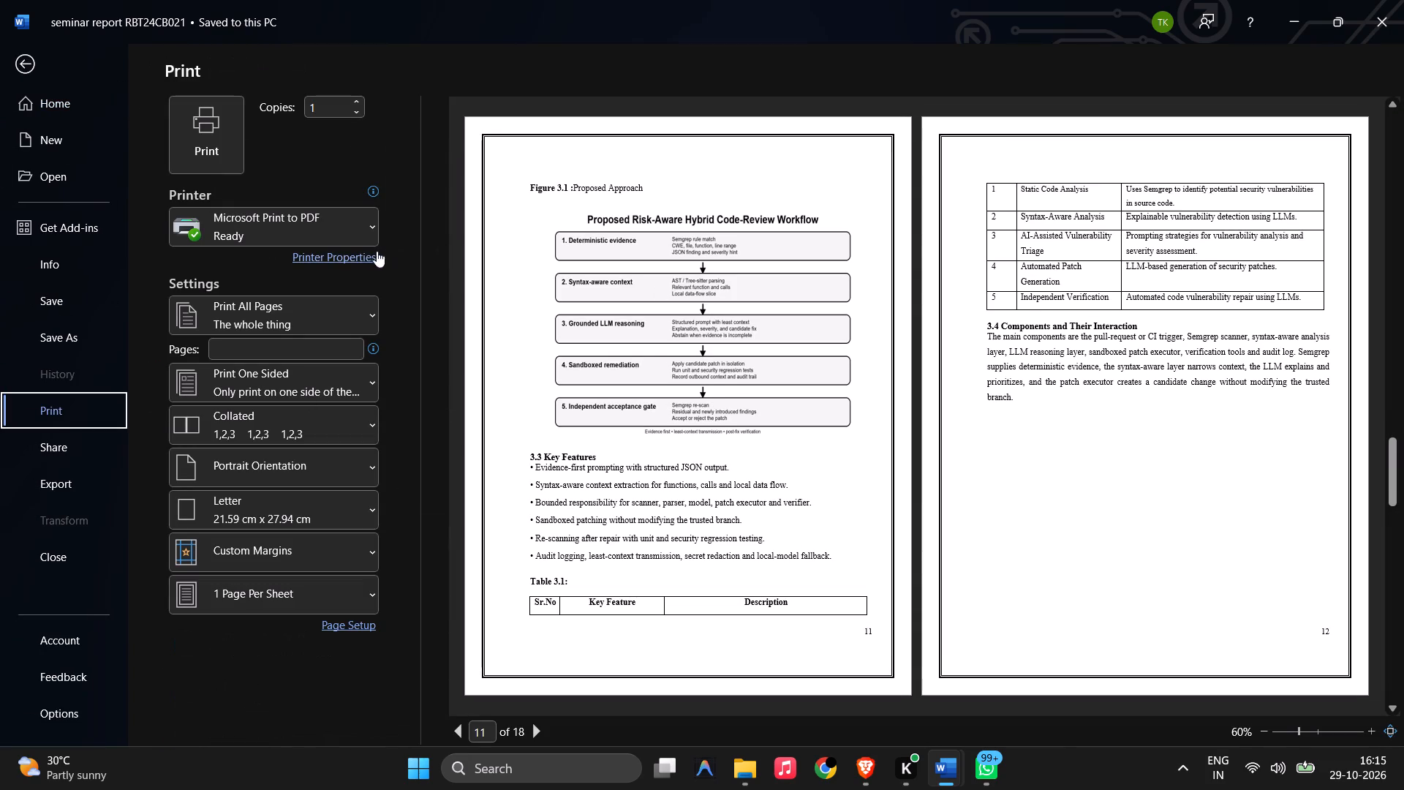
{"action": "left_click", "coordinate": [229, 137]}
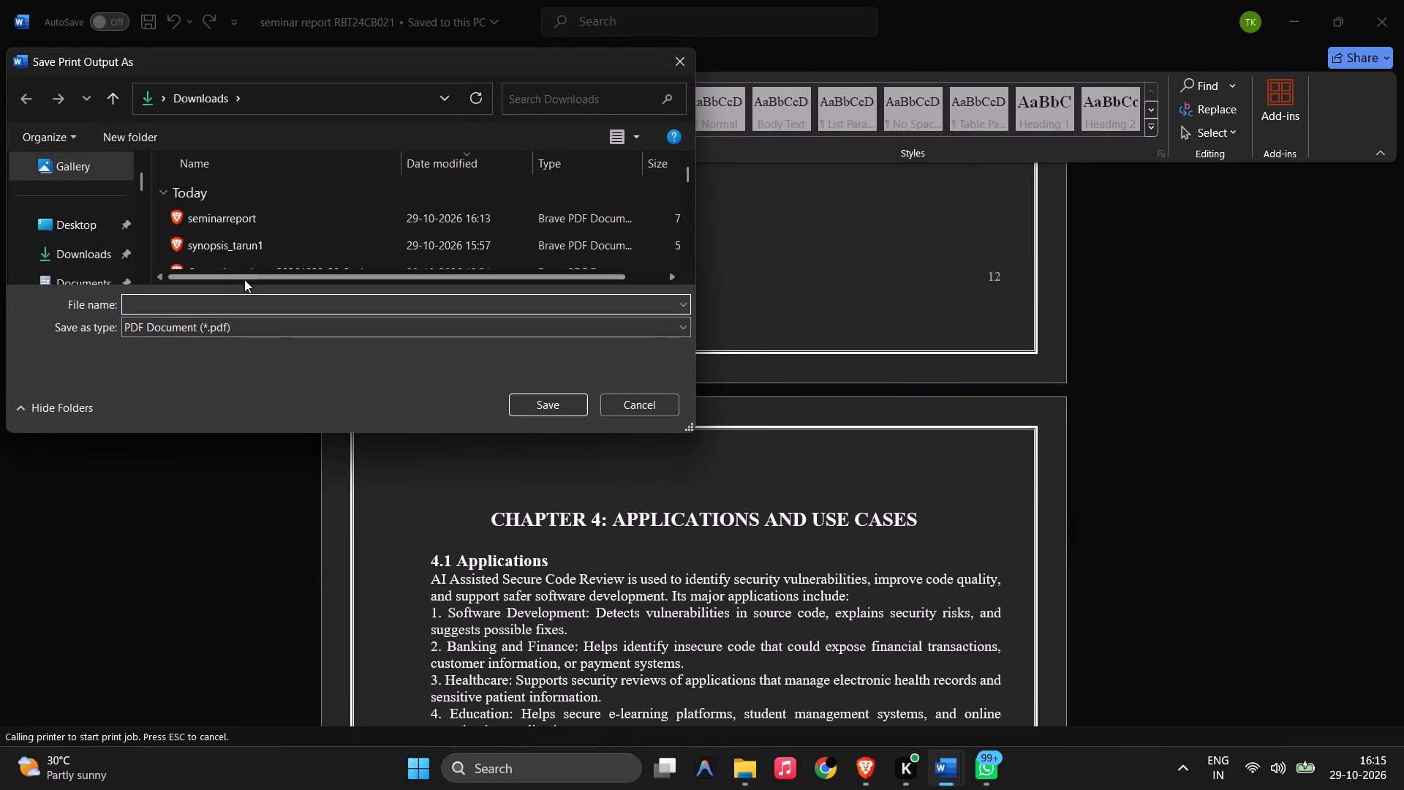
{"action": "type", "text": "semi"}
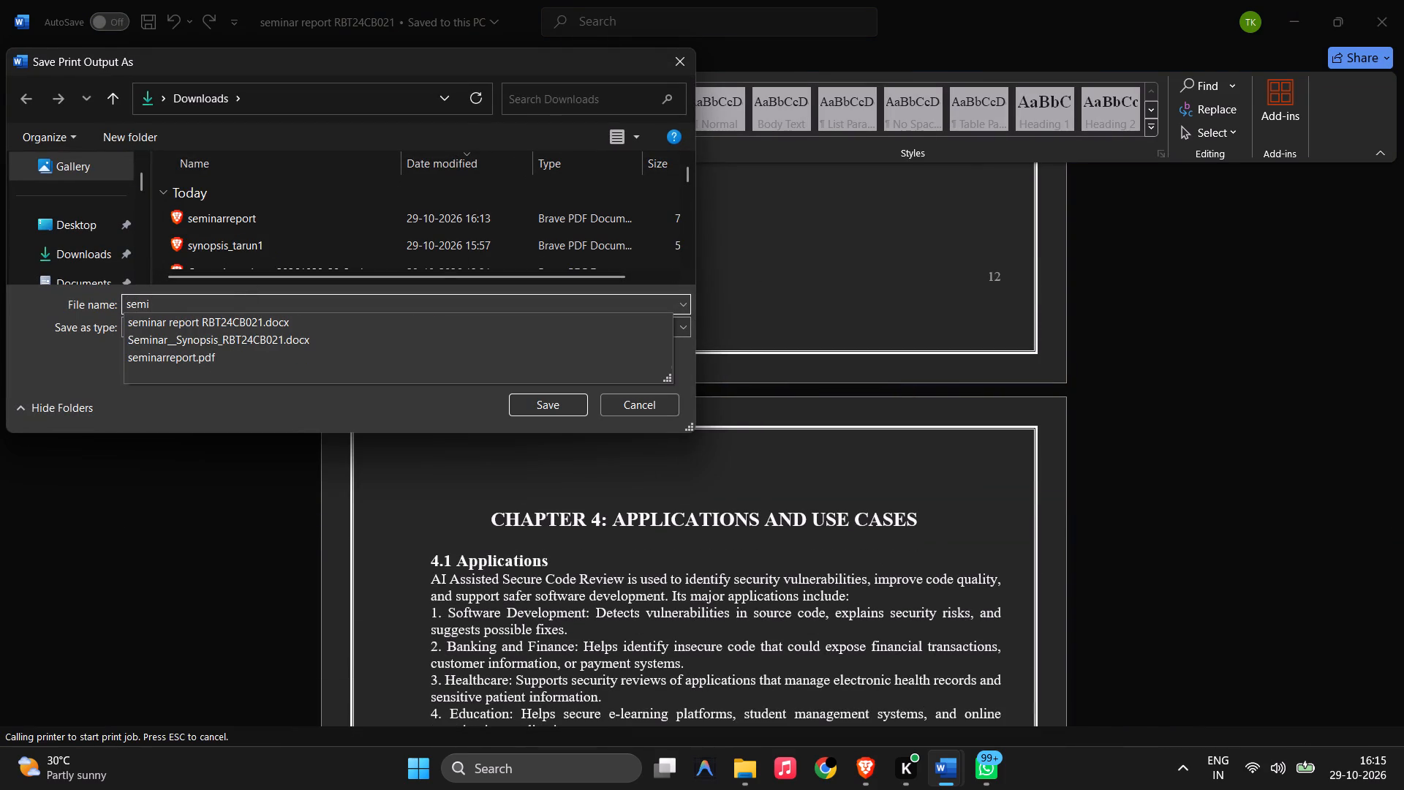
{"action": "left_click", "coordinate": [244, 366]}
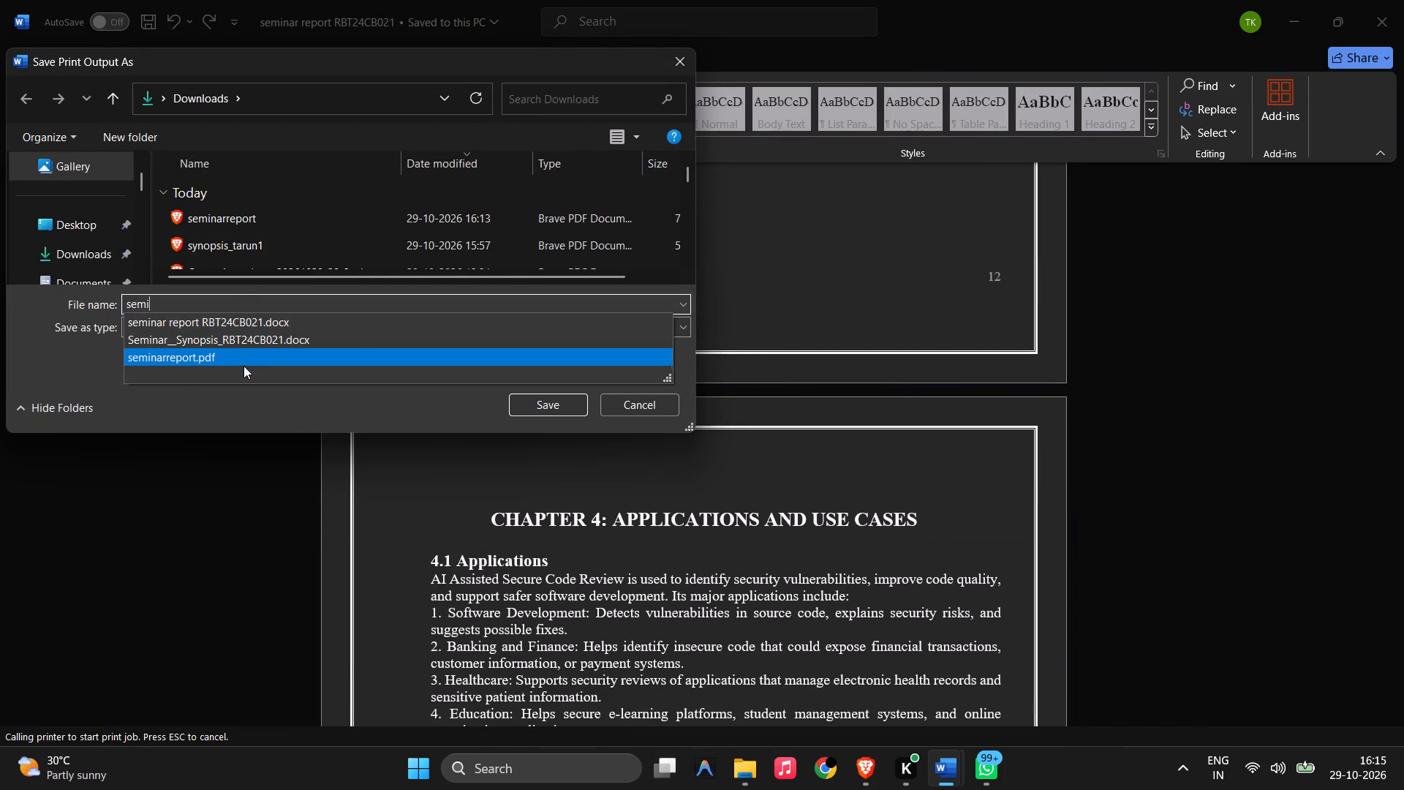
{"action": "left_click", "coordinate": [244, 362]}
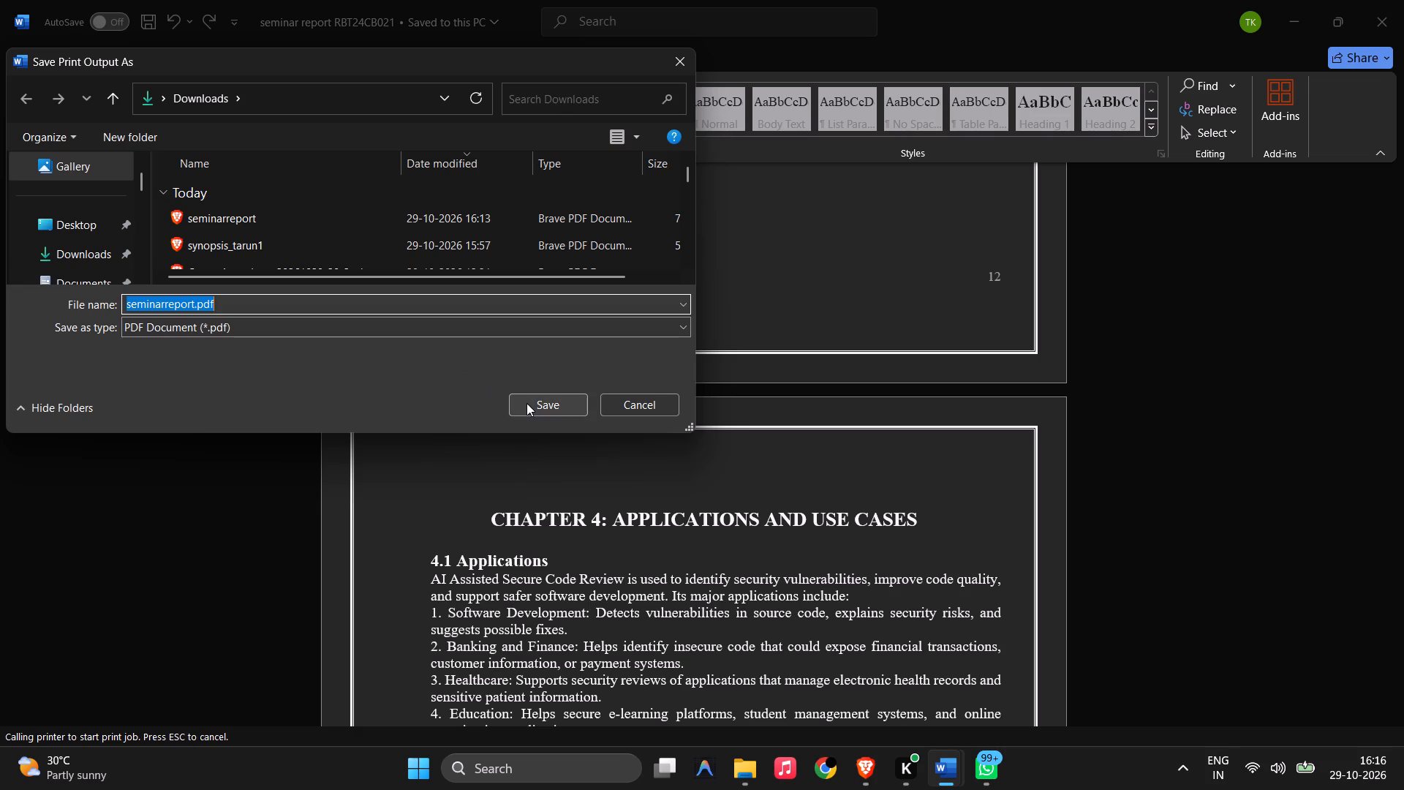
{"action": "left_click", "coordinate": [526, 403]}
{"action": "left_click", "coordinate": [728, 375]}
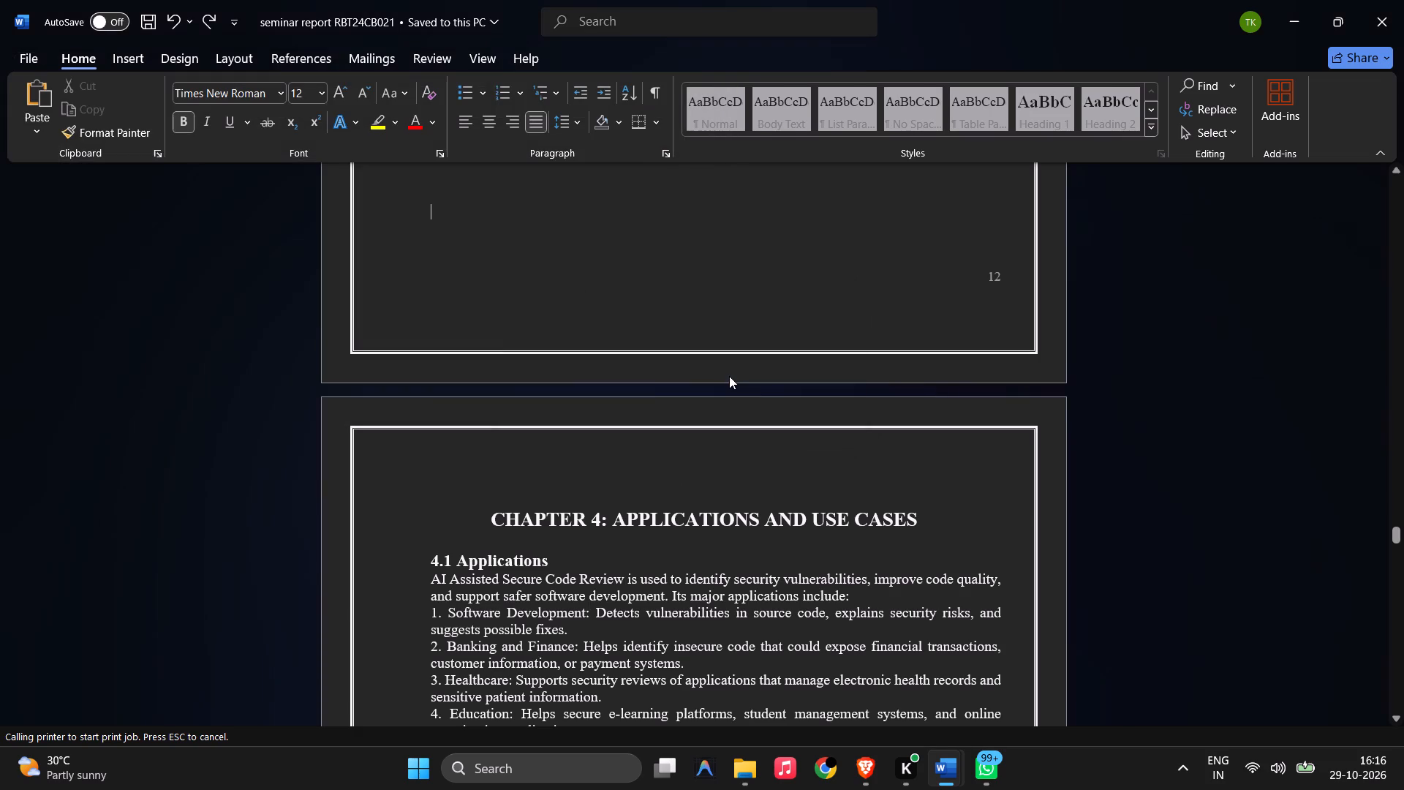
Open the newly printed seminarreport PDF from the Downloads folder in the browser and close the older duplicate tab.
{"action": "left_click", "coordinate": [756, 778]}
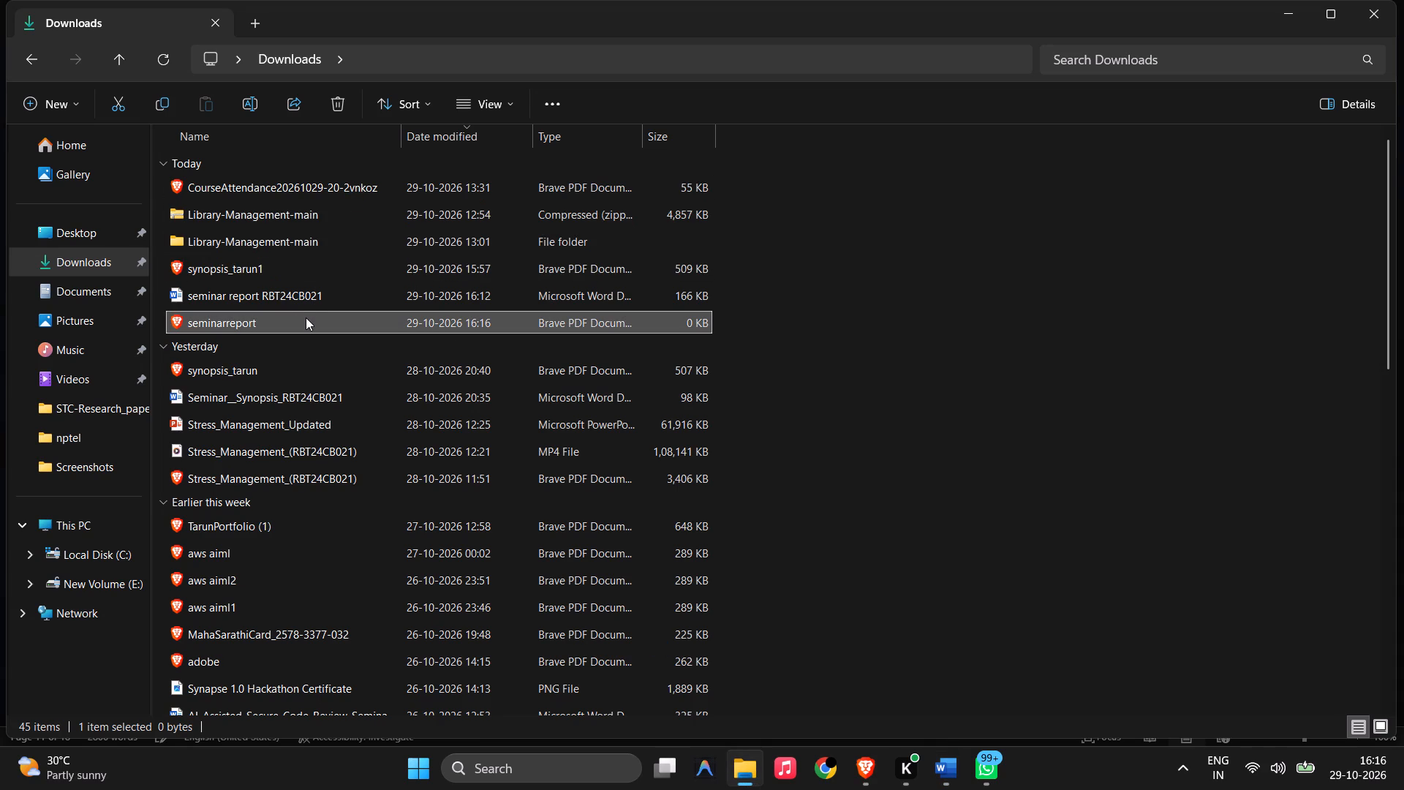
{"action": "double_click", "coordinate": [306, 317]}
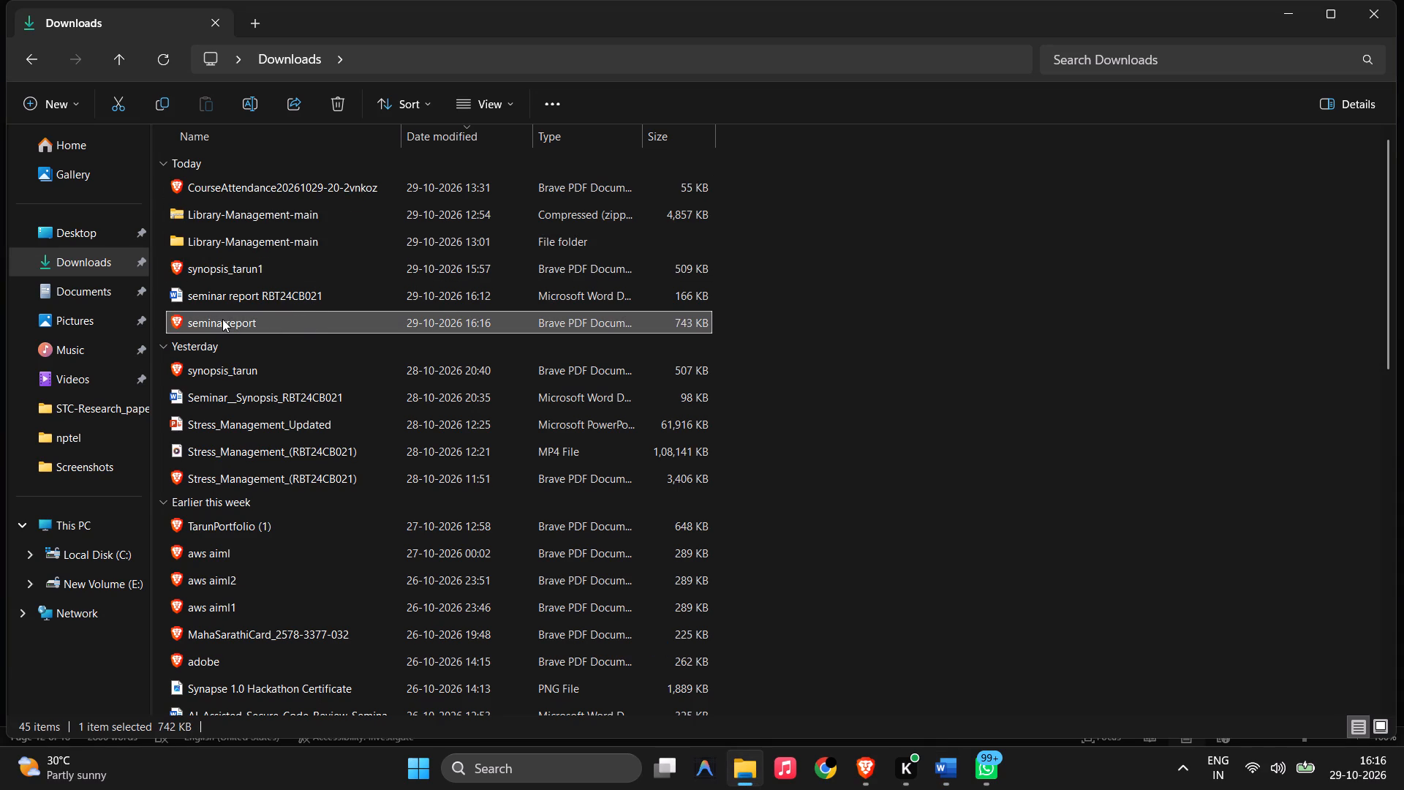
{"action": "double_click", "coordinate": [222, 319]}
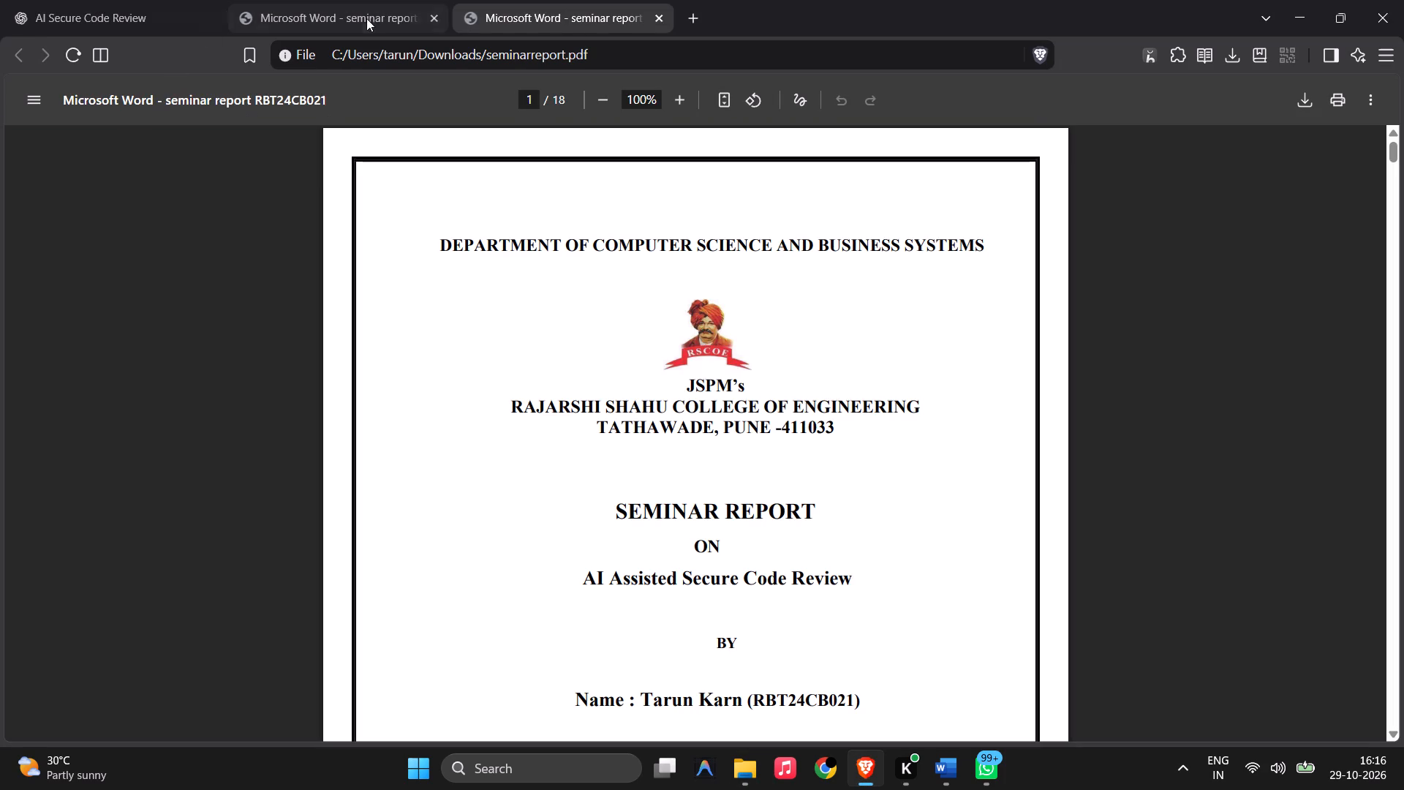
{"action": "left_click", "coordinate": [433, 15]}
Review the report PDF's page layout, examining how Figure 3.1, section 3.3 and Table 3.1 fall across pages 11 and 12.
{"action": "scroll", "coordinate": [468, 297], "scroll_direction": "down", "scroll_amount": 17}
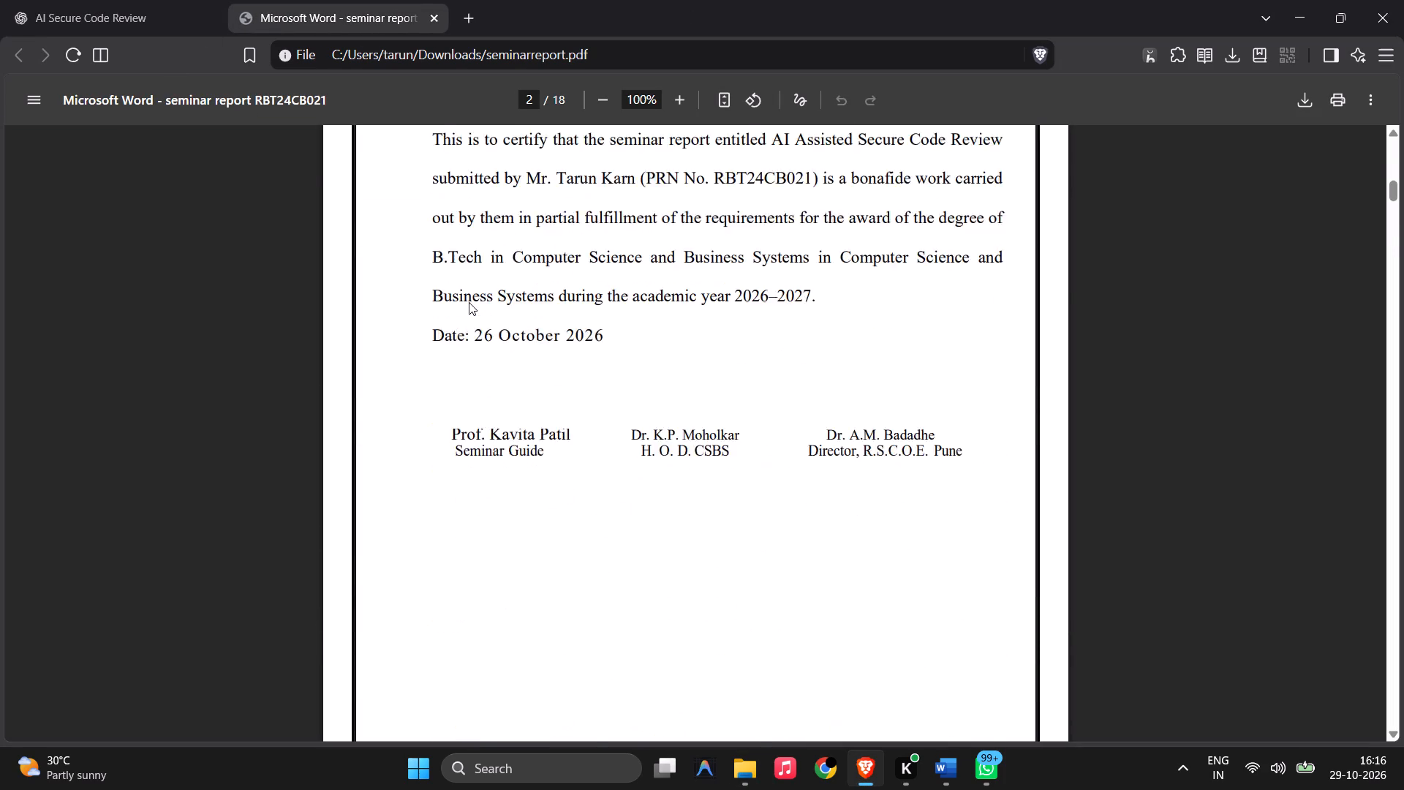
{"action": "scroll", "coordinate": [469, 302], "scroll_direction": "down", "scroll_amount": 18}
{"action": "scroll", "coordinate": [469, 290], "scroll_direction": "down", "scroll_amount": 19}
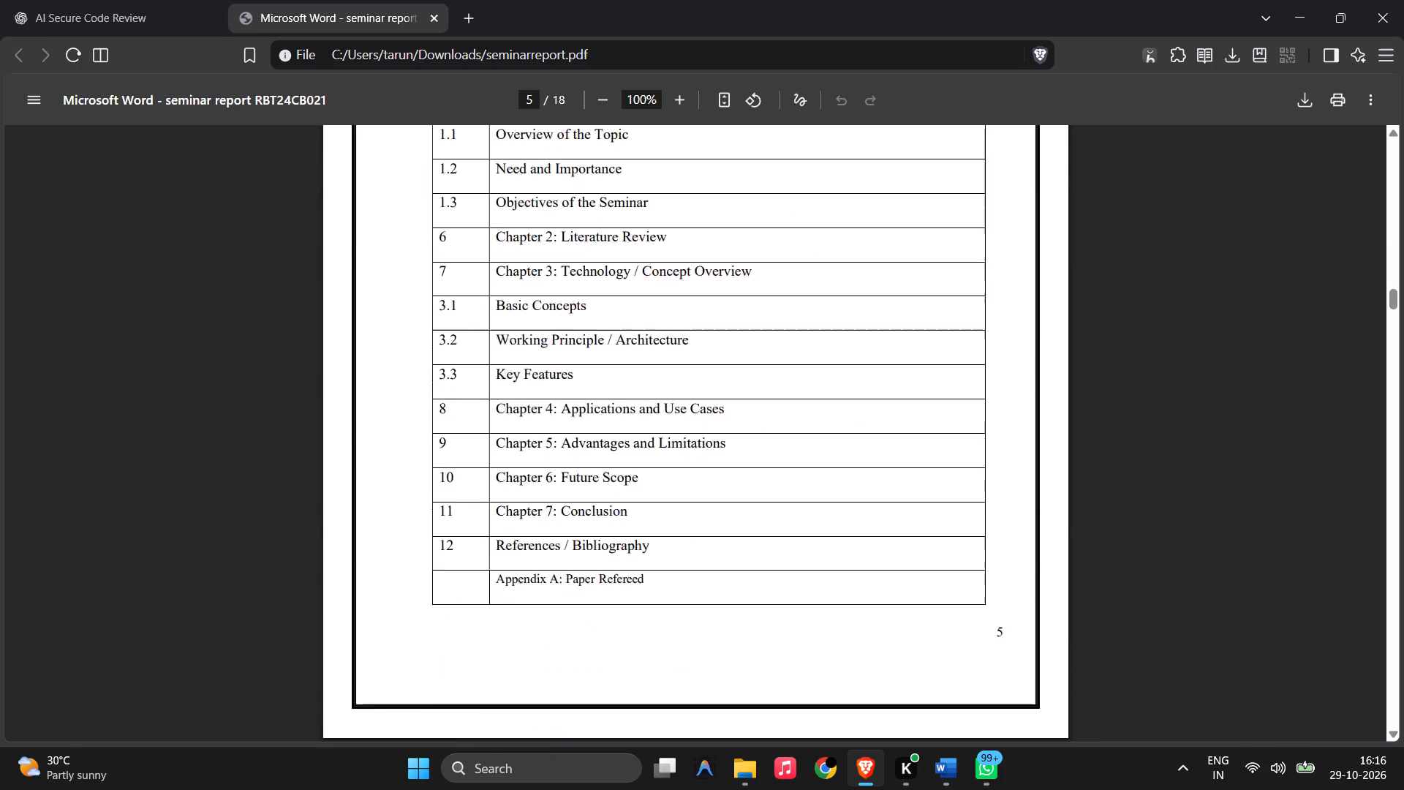
{"action": "scroll", "coordinate": [468, 278], "scroll_direction": "down", "scroll_amount": 20}
{"action": "scroll", "coordinate": [468, 278], "scroll_direction": "down", "scroll_amount": 12}
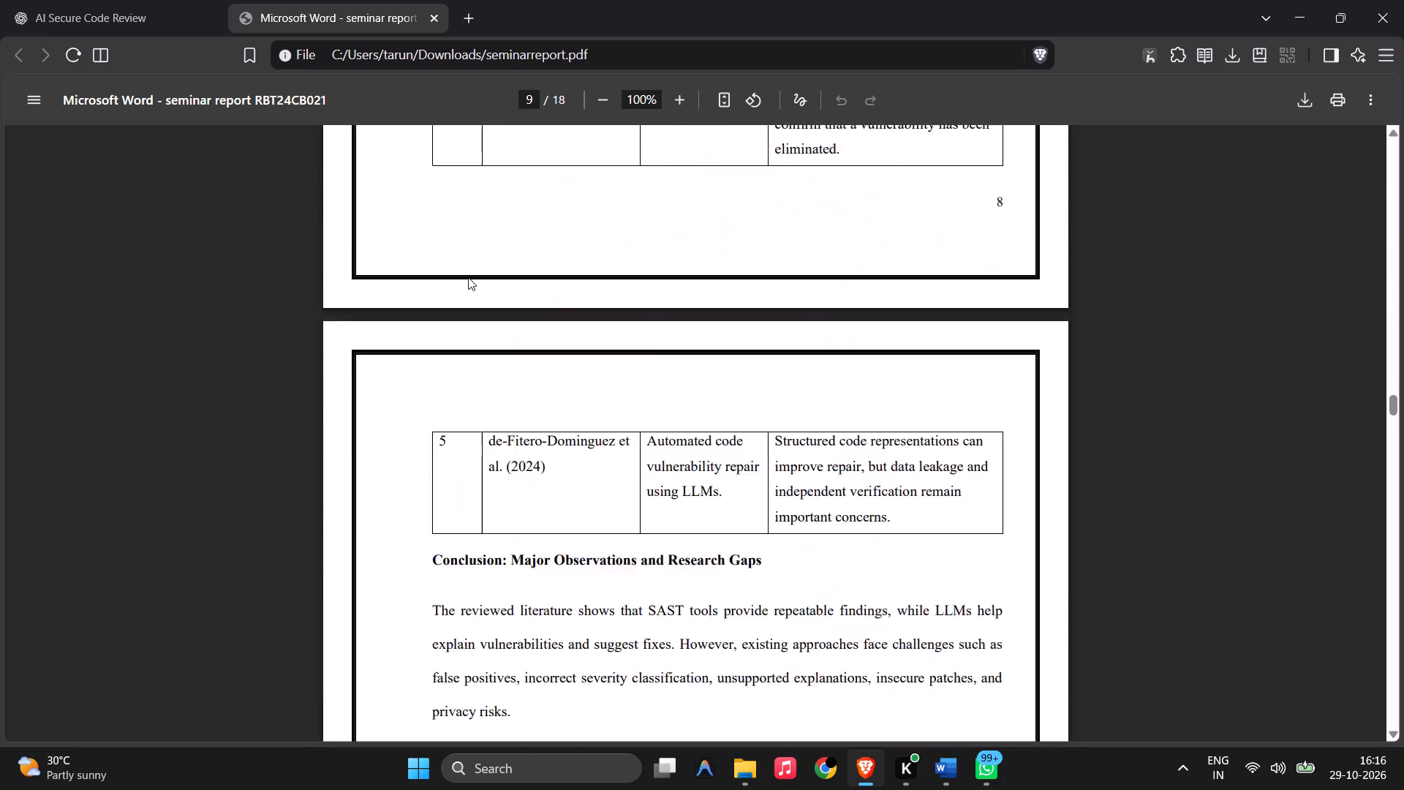
{"action": "scroll", "coordinate": [468, 277], "scroll_direction": "down", "scroll_amount": 19}
{"action": "scroll", "coordinate": [468, 277], "scroll_direction": "down", "scroll_amount": 8}
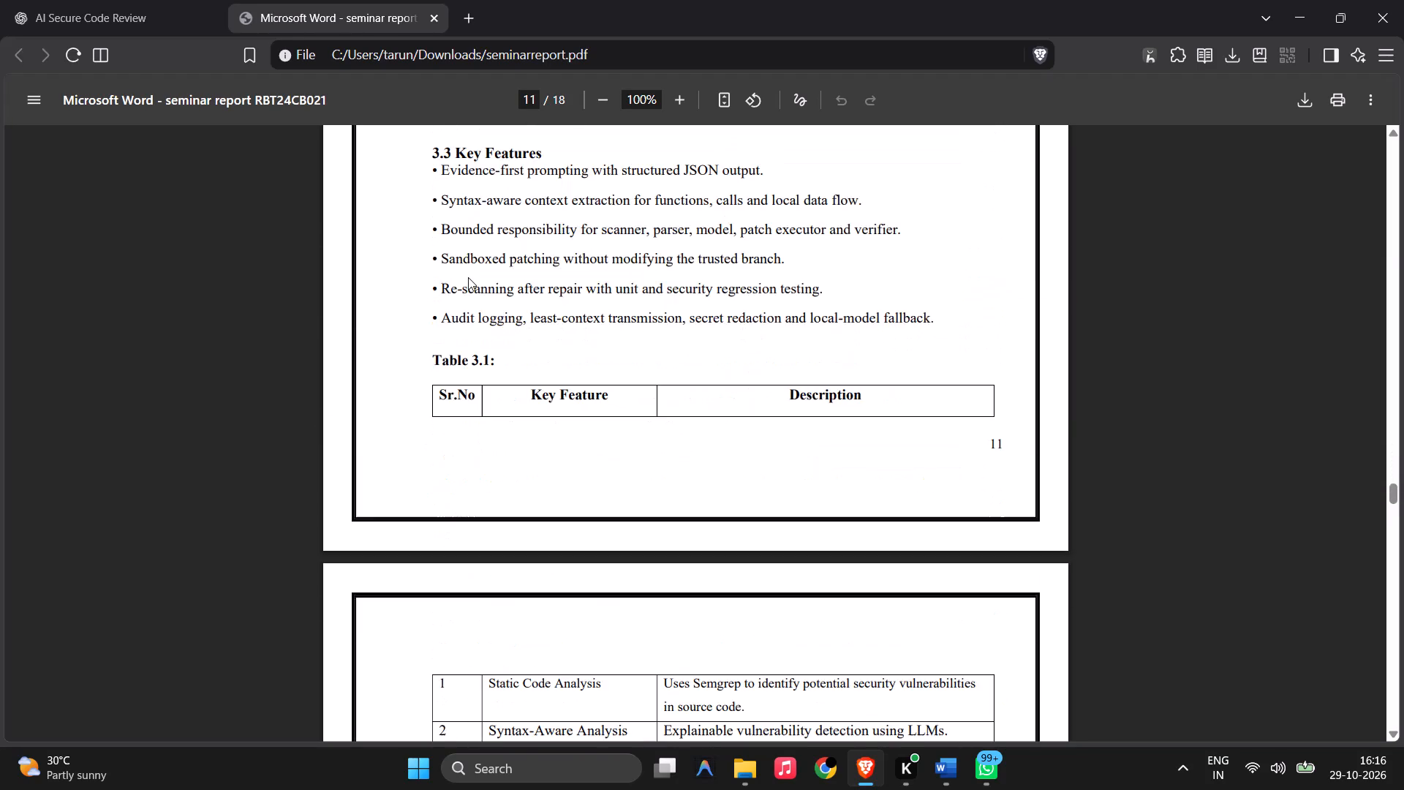
{"action": "scroll", "coordinate": [468, 277], "scroll_direction": "up", "scroll_amount": 7}
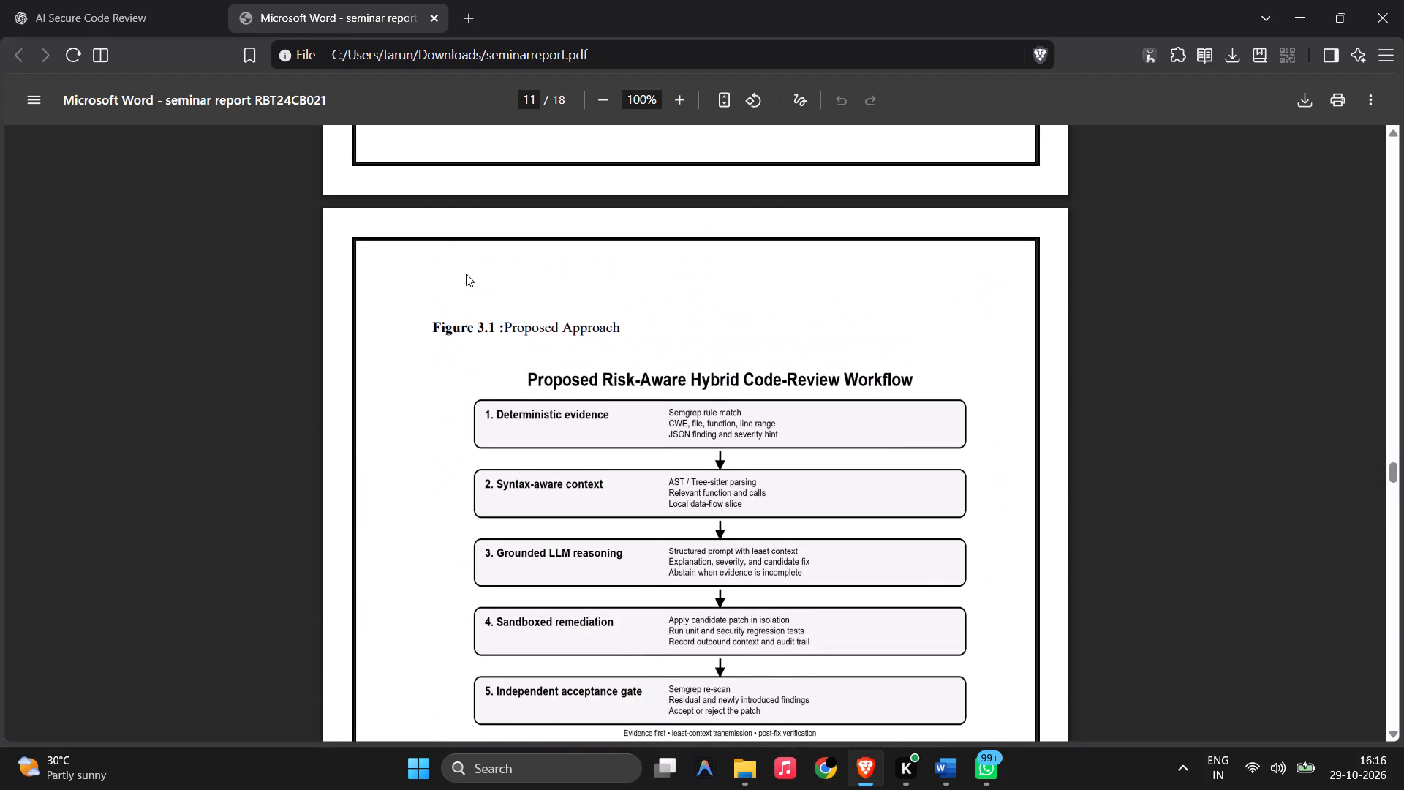
{"action": "scroll", "coordinate": [466, 274], "scroll_direction": "down", "scroll_amount": 5}
{"action": "scroll", "coordinate": [466, 274], "scroll_direction": "up", "scroll_amount": 2}
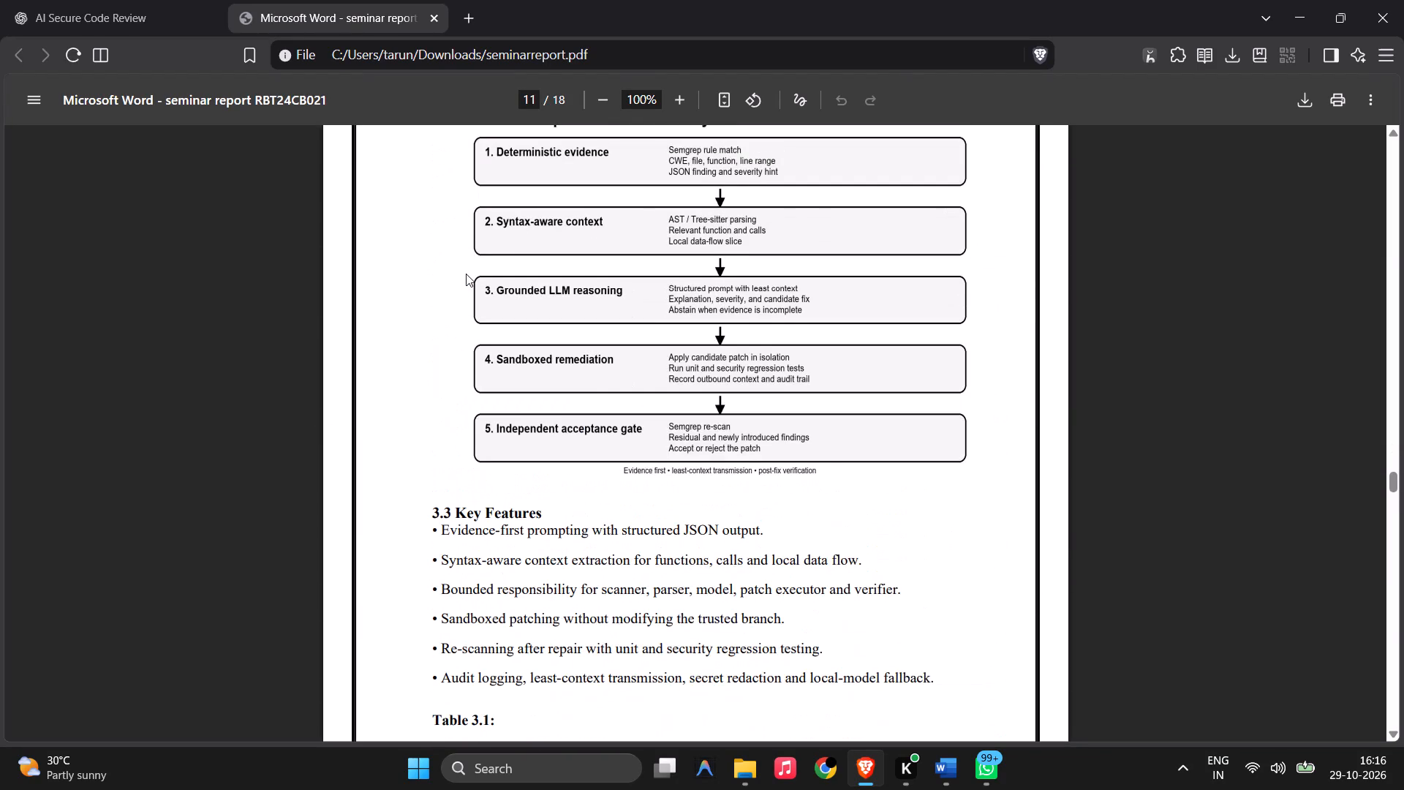
{"action": "scroll", "coordinate": [466, 274], "scroll_direction": "down", "scroll_amount": 5}
{"action": "scroll", "coordinate": [466, 274], "scroll_direction": "up", "scroll_amount": 4}
{"action": "scroll", "coordinate": [466, 263], "scroll_direction": "down", "scroll_amount": 6}
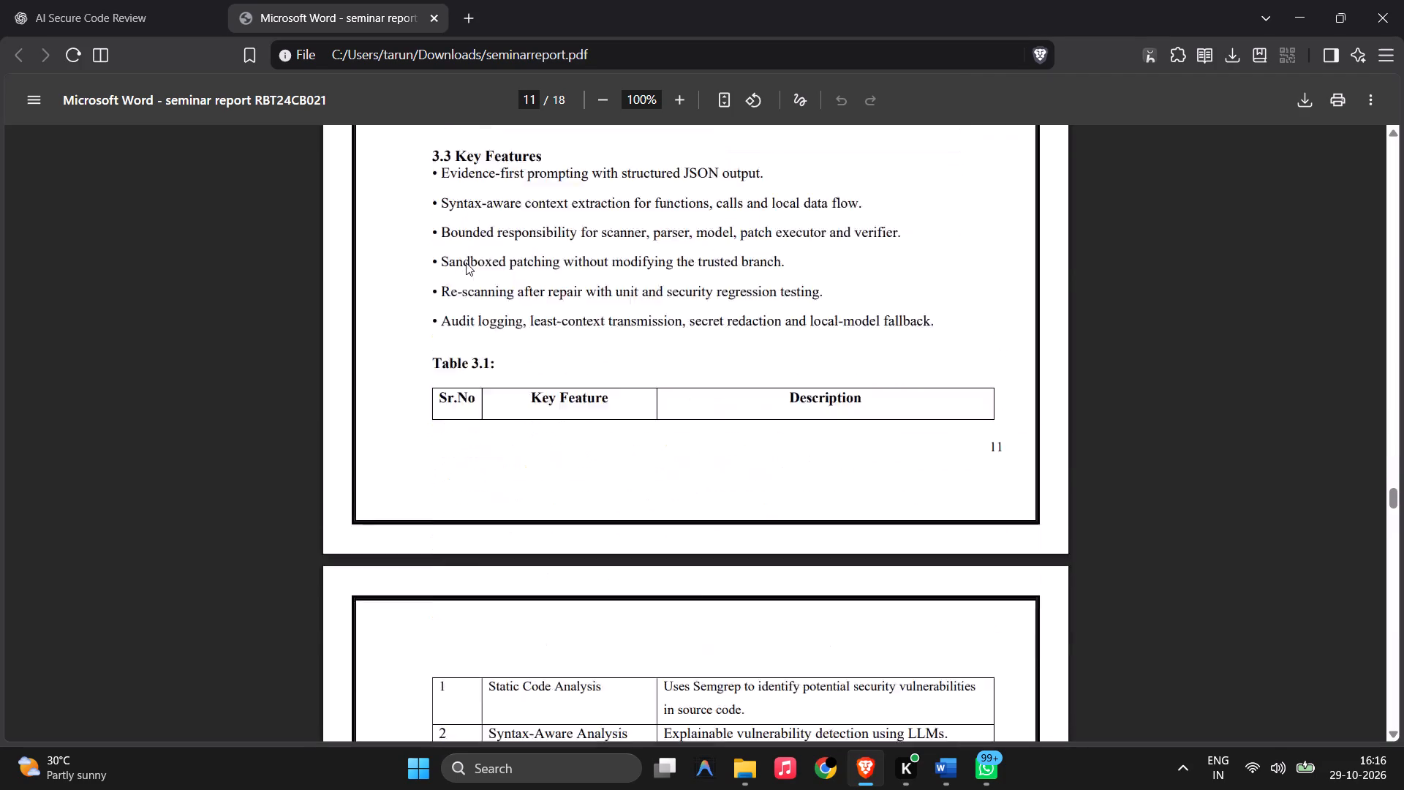
{"action": "scroll", "coordinate": [466, 263], "scroll_direction": "down", "scroll_amount": 18}
{"action": "scroll", "coordinate": [466, 257], "scroll_direction": "up", "scroll_amount": 14}
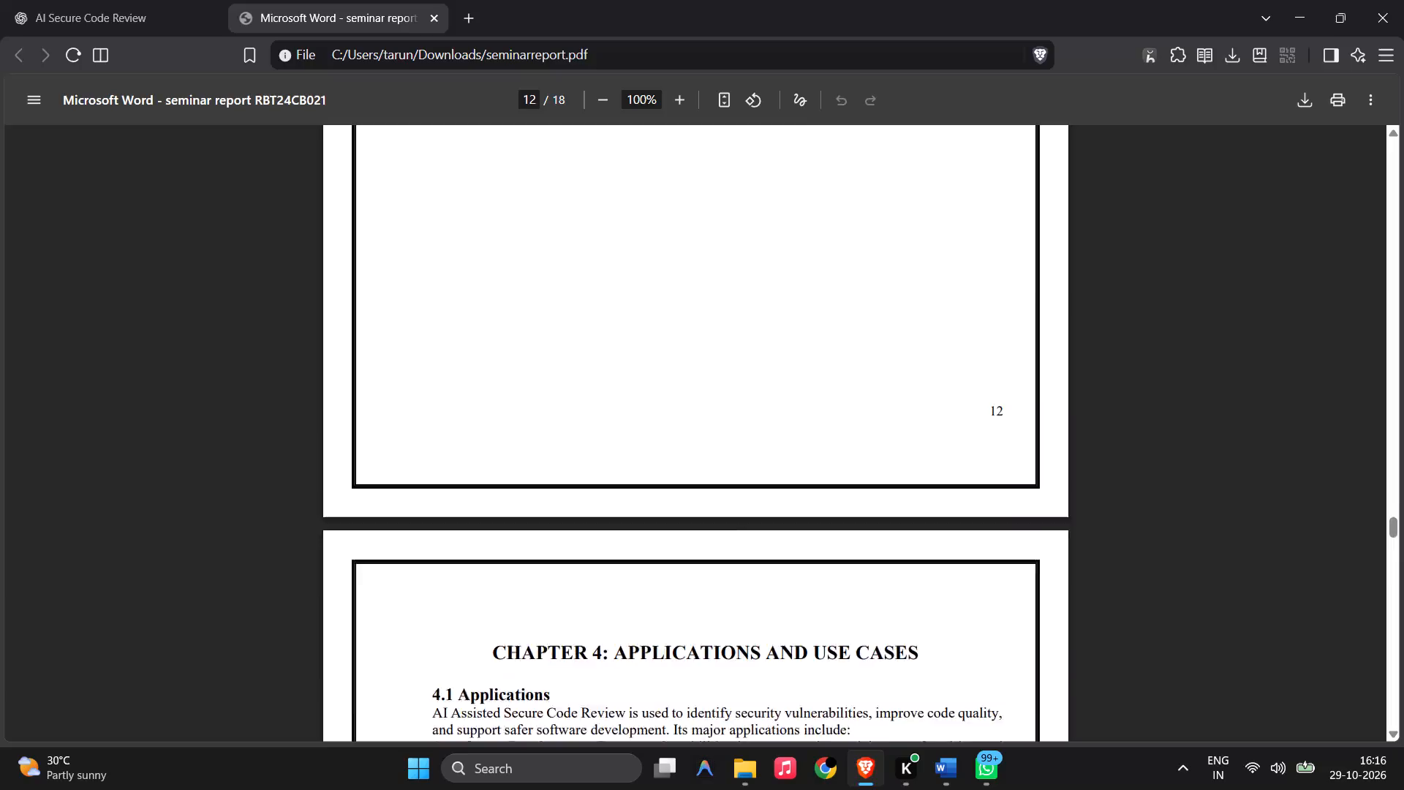
{"action": "scroll", "coordinate": [467, 249], "scroll_direction": "up", "scroll_amount": 6}
{"action": "scroll", "coordinate": [467, 249], "scroll_direction": "down", "scroll_amount": 3}
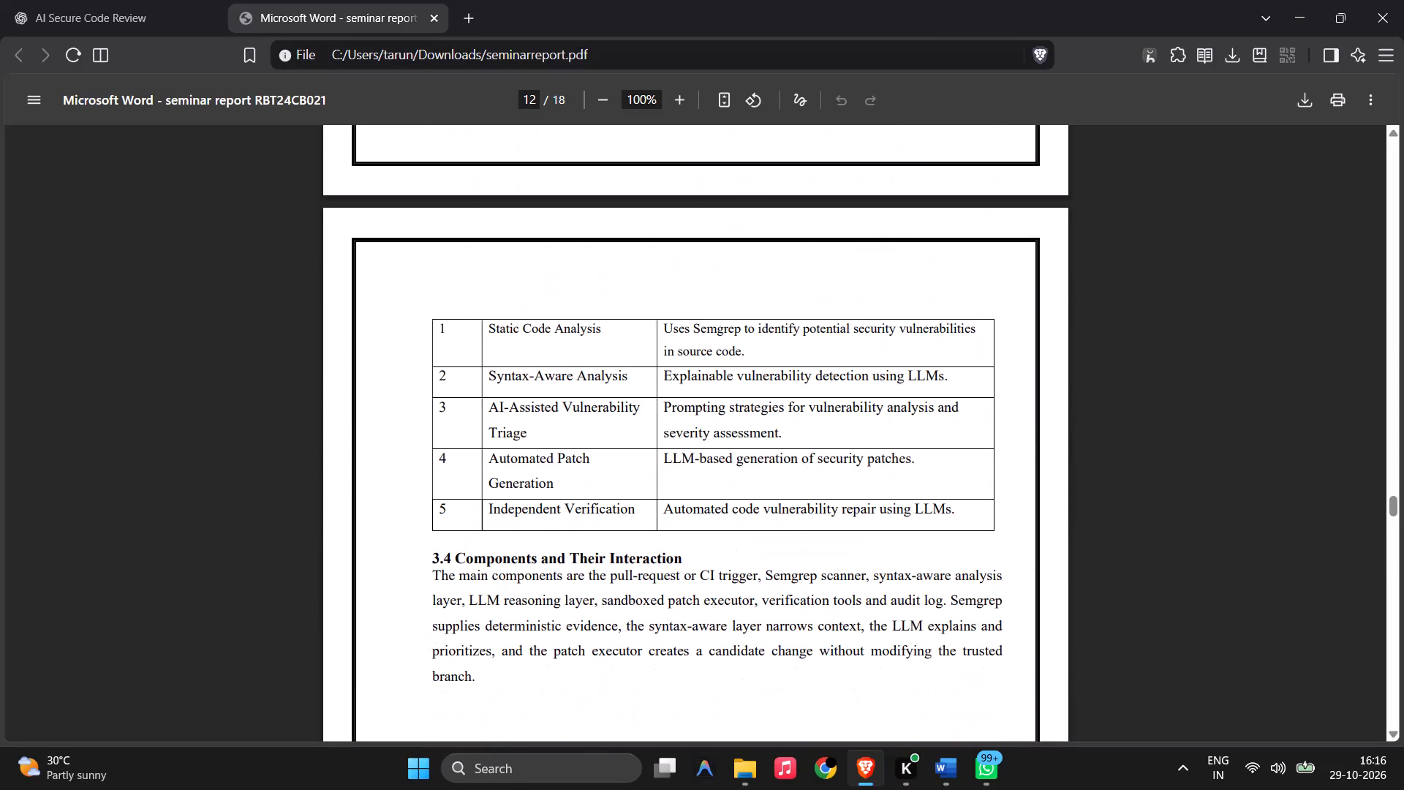
In the Word report, insert blank lines after the last 3.3 Key Features bullet to shift Table 3.1 from page 11 onto page 12.
{"action": "left_click", "coordinate": [950, 764]}
{"action": "left_click", "coordinate": [996, 681]}
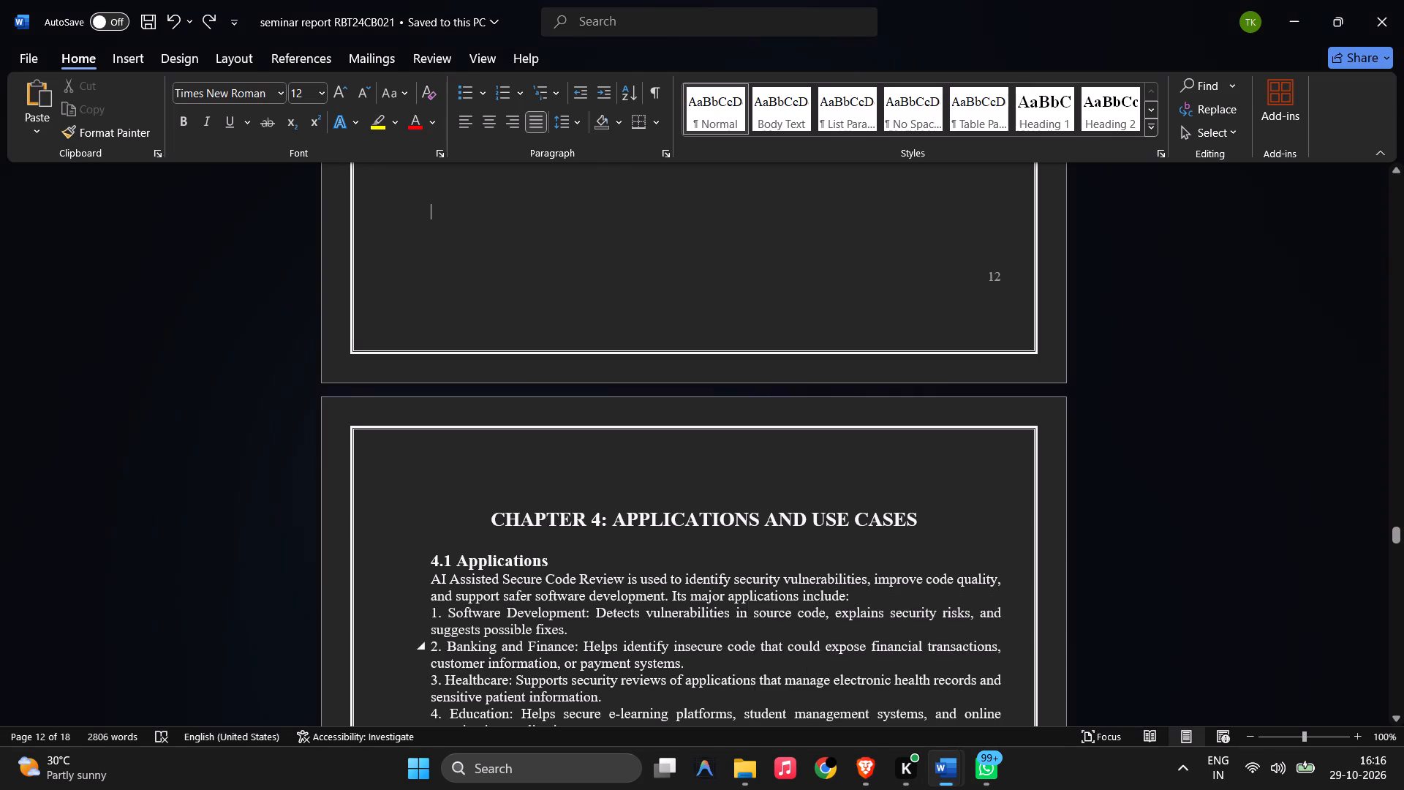
{"action": "scroll", "coordinate": [897, 536], "scroll_direction": "up", "scroll_amount": 20}
{"action": "scroll", "coordinate": [897, 536], "scroll_direction": "up", "scroll_amount": 7}
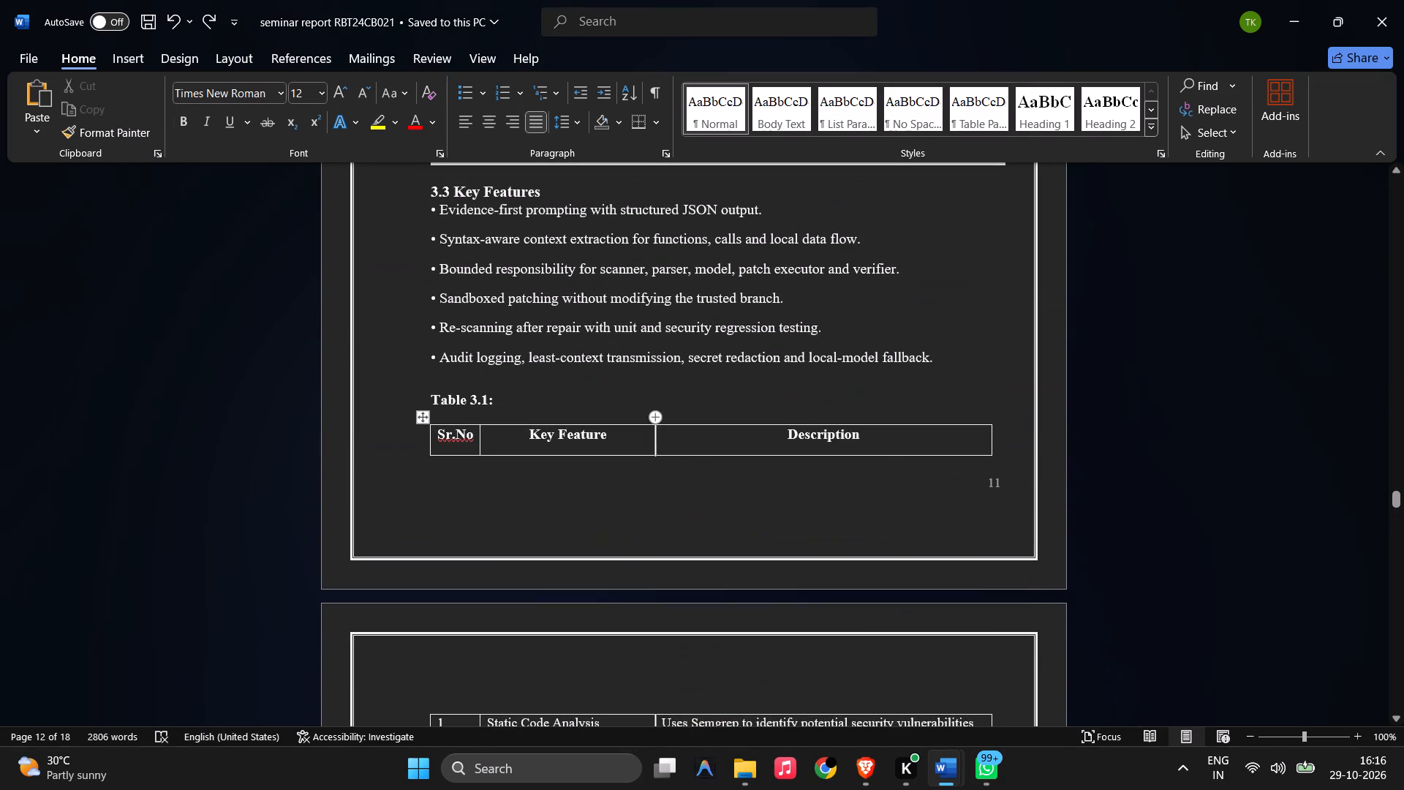
{"action": "left_click", "coordinate": [942, 359]}
{"action": "key", "text": "Return"}
{"action": "key", "text": "Return"}
{"action": "key", "text": "Return"}
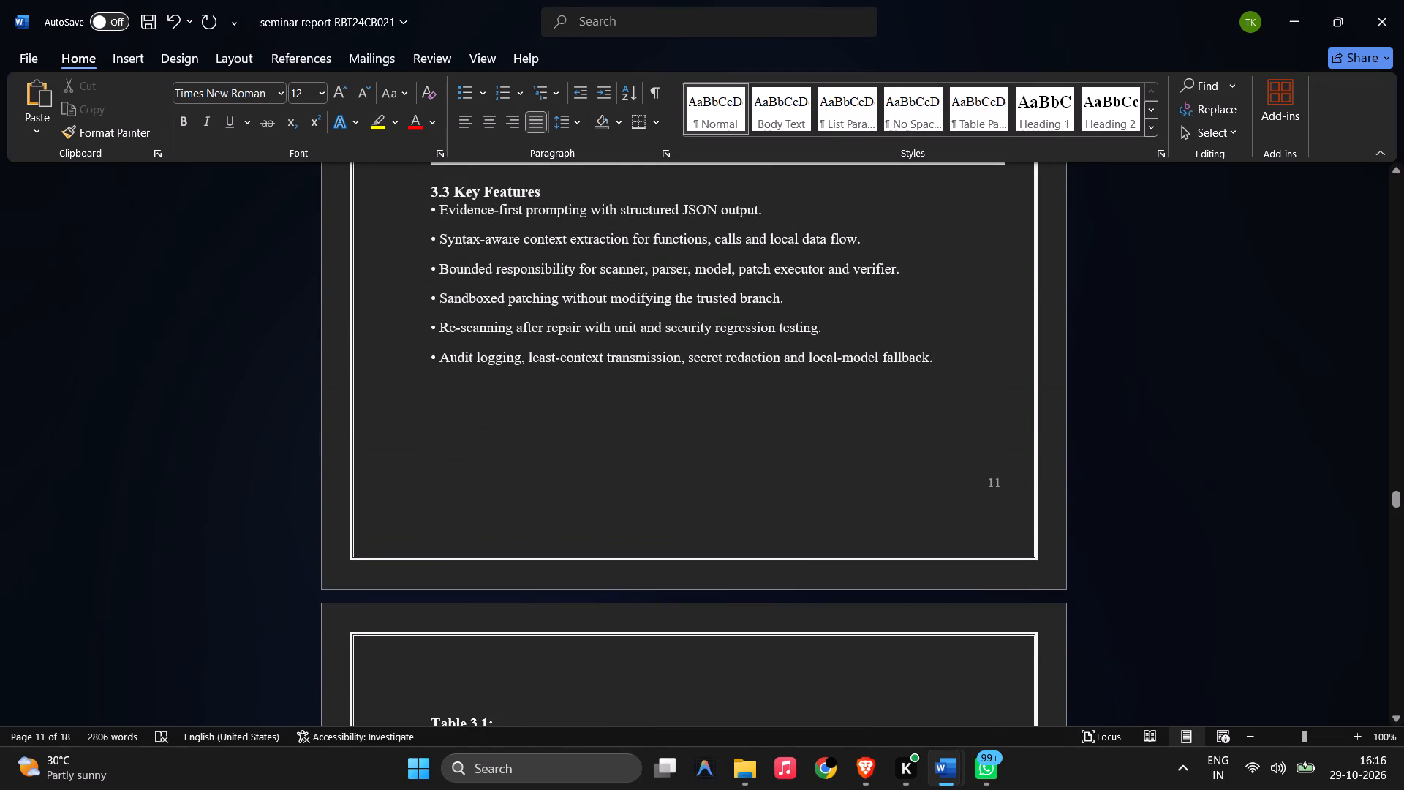
{"action": "scroll", "coordinate": [949, 360], "scroll_direction": "down", "scroll_amount": 3}
{"action": "key", "text": "BackSpace"}
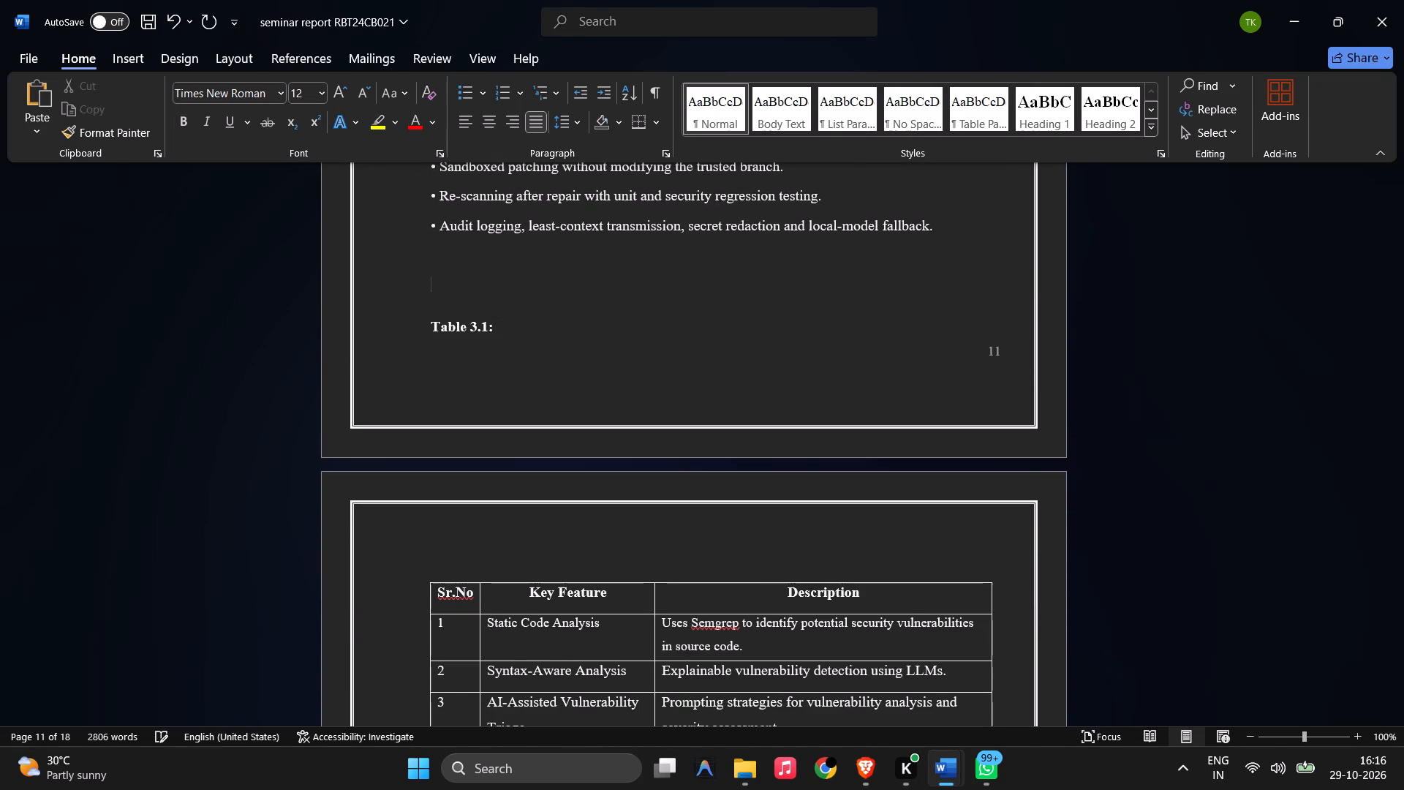
Insert a blank line above the Table 3.1 caption to push it down towards its table.
{"action": "key", "text": "Return"}
Delete the blank lines above the Chapter 4 heading, undo the last excess deletion, and save the report.
{"action": "scroll", "coordinate": [949, 360], "scroll_direction": "down", "scroll_amount": 20}
{"action": "scroll", "coordinate": [949, 360], "scroll_direction": "down", "scroll_amount": 6}
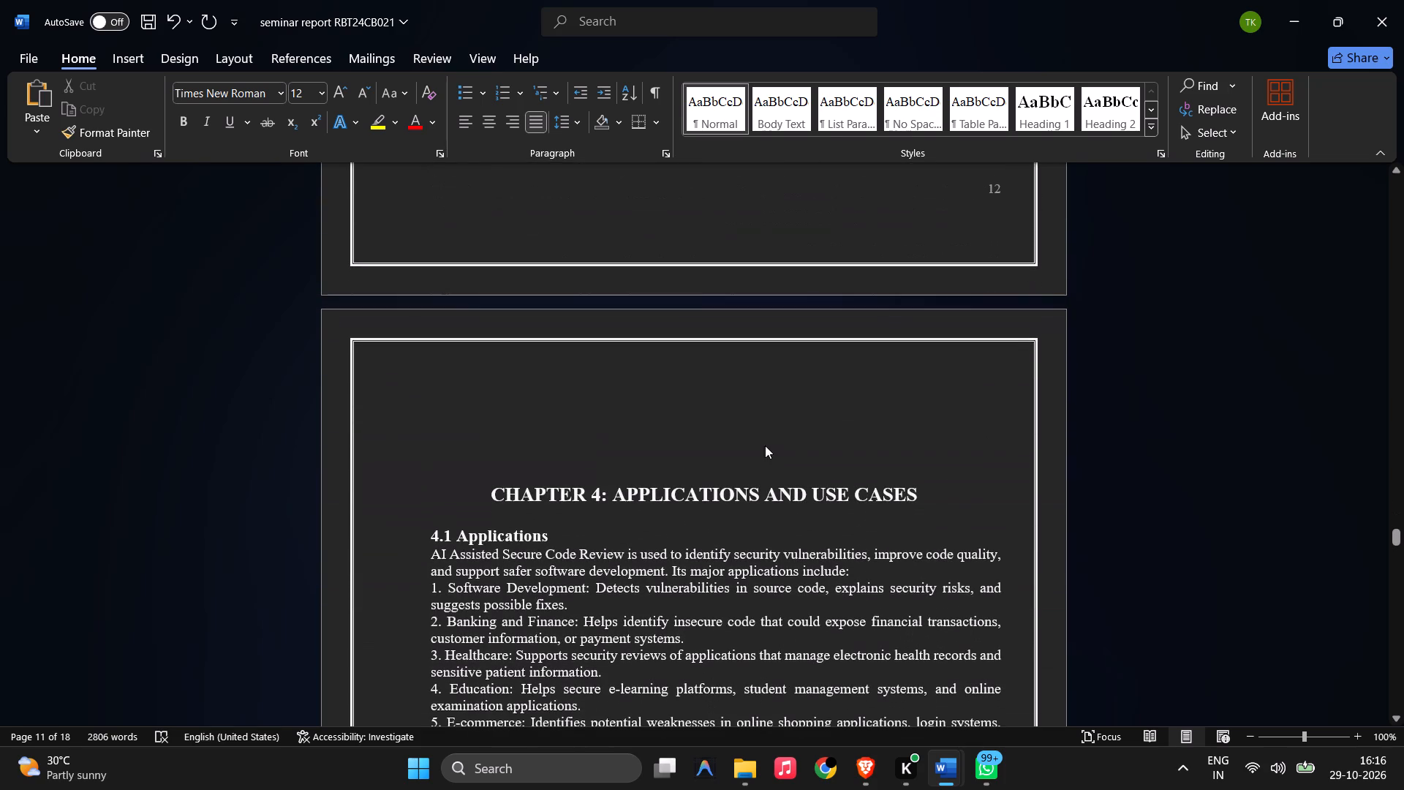
{"action": "left_click", "coordinate": [765, 445]}
{"action": "key", "text": "BackSpace"}
{"action": "key", "text": "BackSpace"}
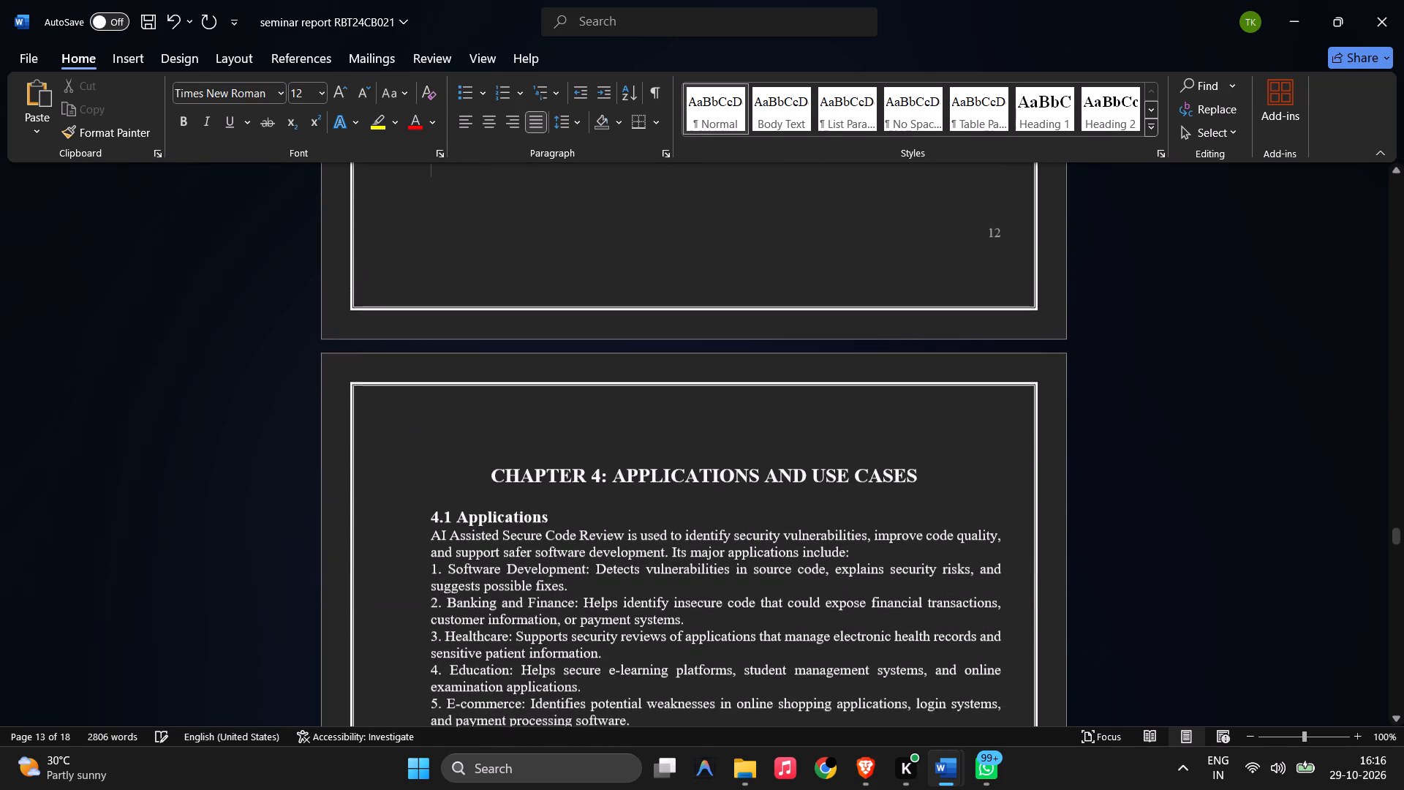
{"action": "key", "text": "BackSpace"}
{"action": "key", "text": "ctrl+z"}
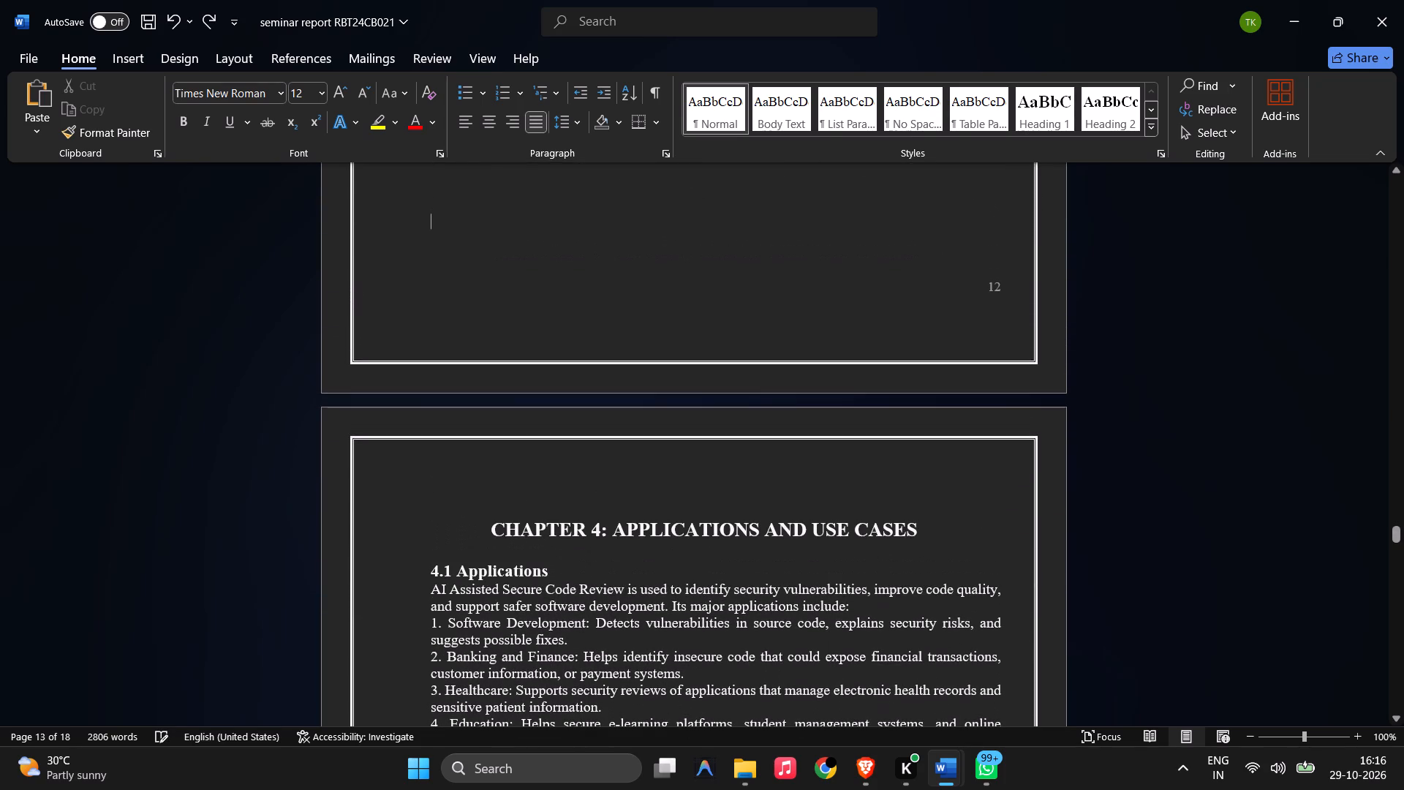
{"action": "key", "text": "ctrl+s"}
Insert a blank line between the Chapter 5 heading and section 5.1 Advantages, and save the report.
{"action": "scroll", "coordinate": [902, 452], "scroll_direction": "down", "scroll_amount": 20}
{"action": "scroll", "coordinate": [902, 452], "scroll_direction": "down", "scroll_amount": 4}
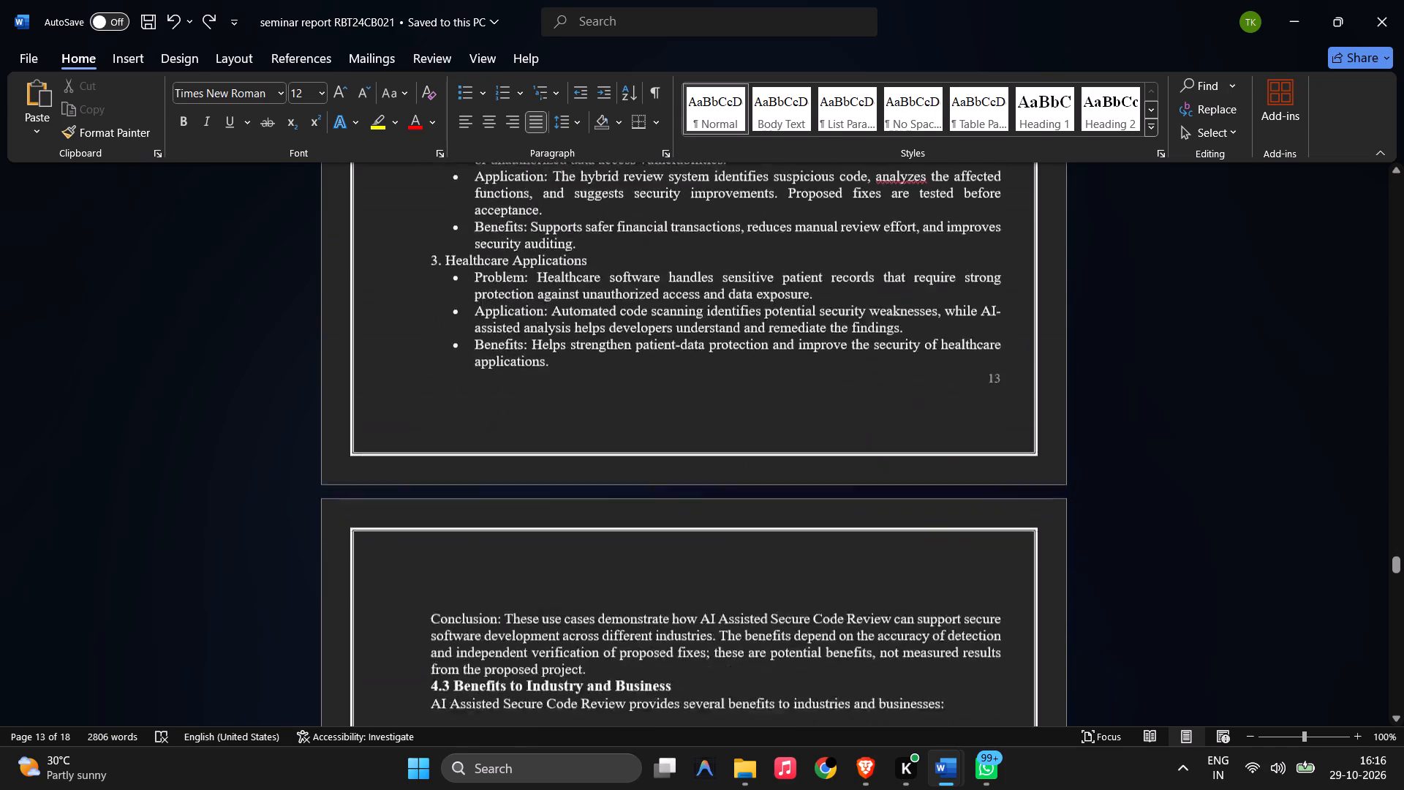
{"action": "scroll", "coordinate": [903, 426], "scroll_direction": "down", "scroll_amount": 20}
{"action": "scroll", "coordinate": [903, 426], "scroll_direction": "down", "scroll_amount": 6}
{"action": "left_click", "coordinate": [511, 258]}
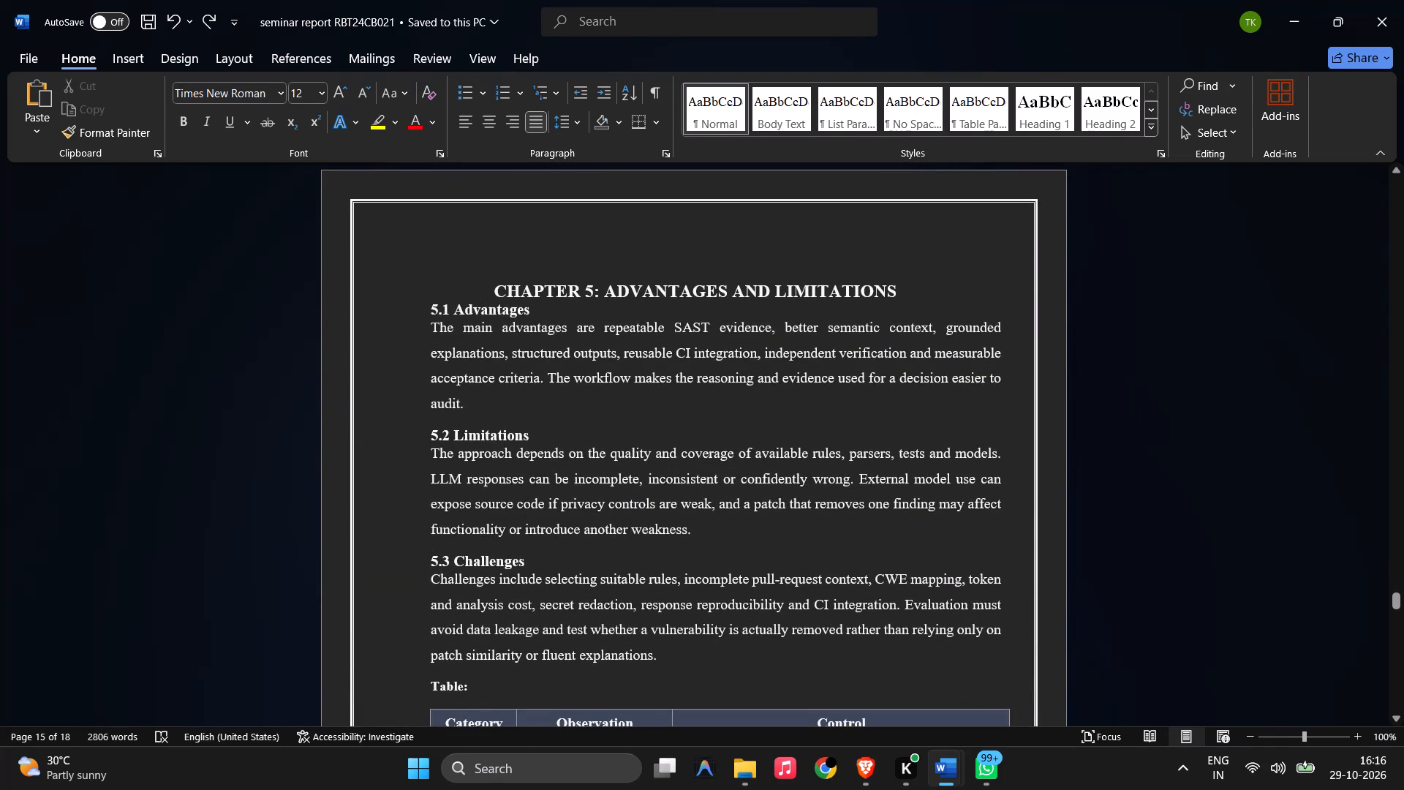
{"action": "scroll", "coordinate": [745, 336], "scroll_direction": "down", "scroll_amount": 5}
{"action": "scroll", "coordinate": [745, 336], "scroll_direction": "up", "scroll_amount": 5}
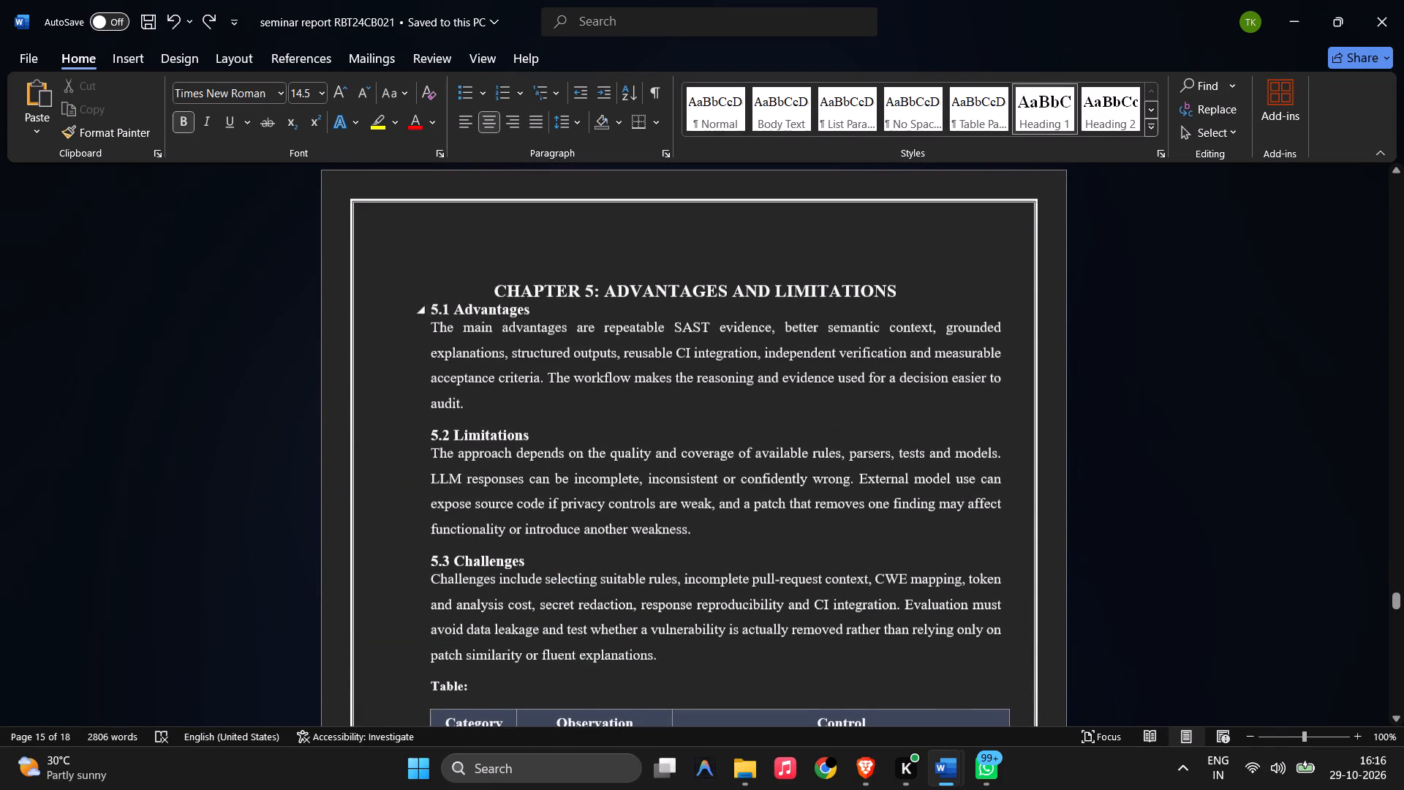
{"action": "left_click", "coordinate": [929, 290]}
{"action": "key", "text": "backslash"}
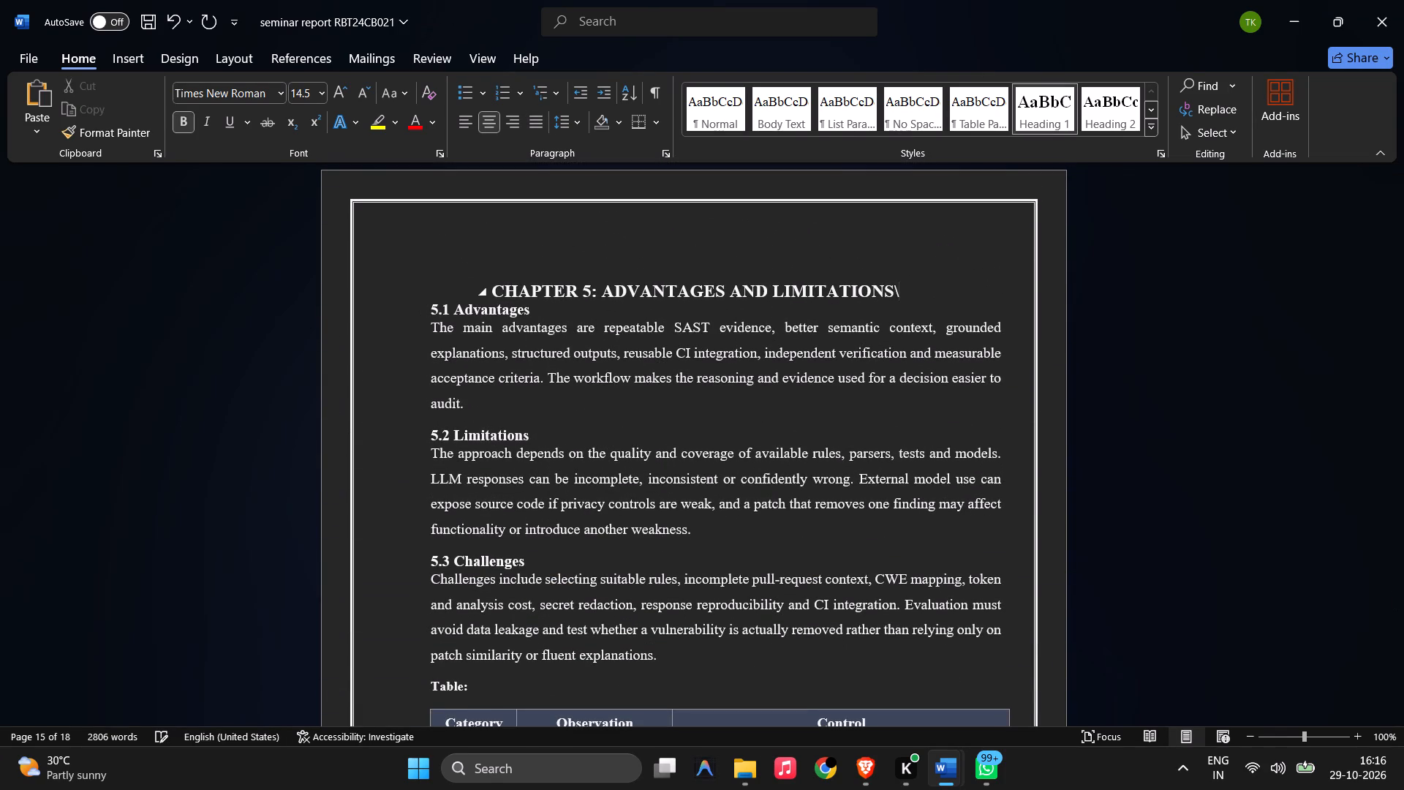
{"action": "key", "text": "BackSpace"}
{"action": "key", "text": "Return"}
{"action": "scroll", "coordinate": [929, 290], "scroll_direction": "down", "scroll_amount": 11}
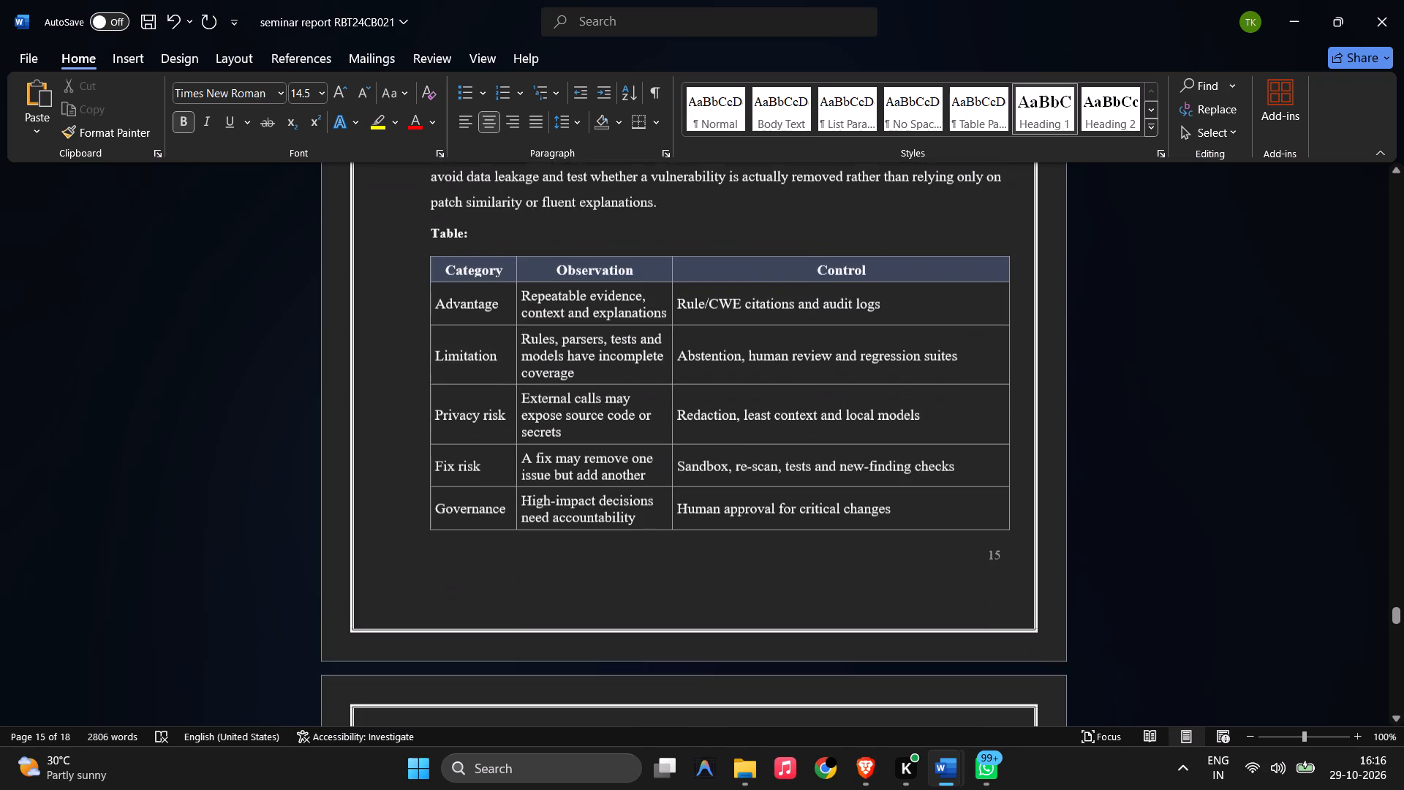
{"action": "scroll", "coordinate": [929, 290], "scroll_direction": "down", "scroll_amount": 6}
{"action": "key", "text": "ctrl+s"}
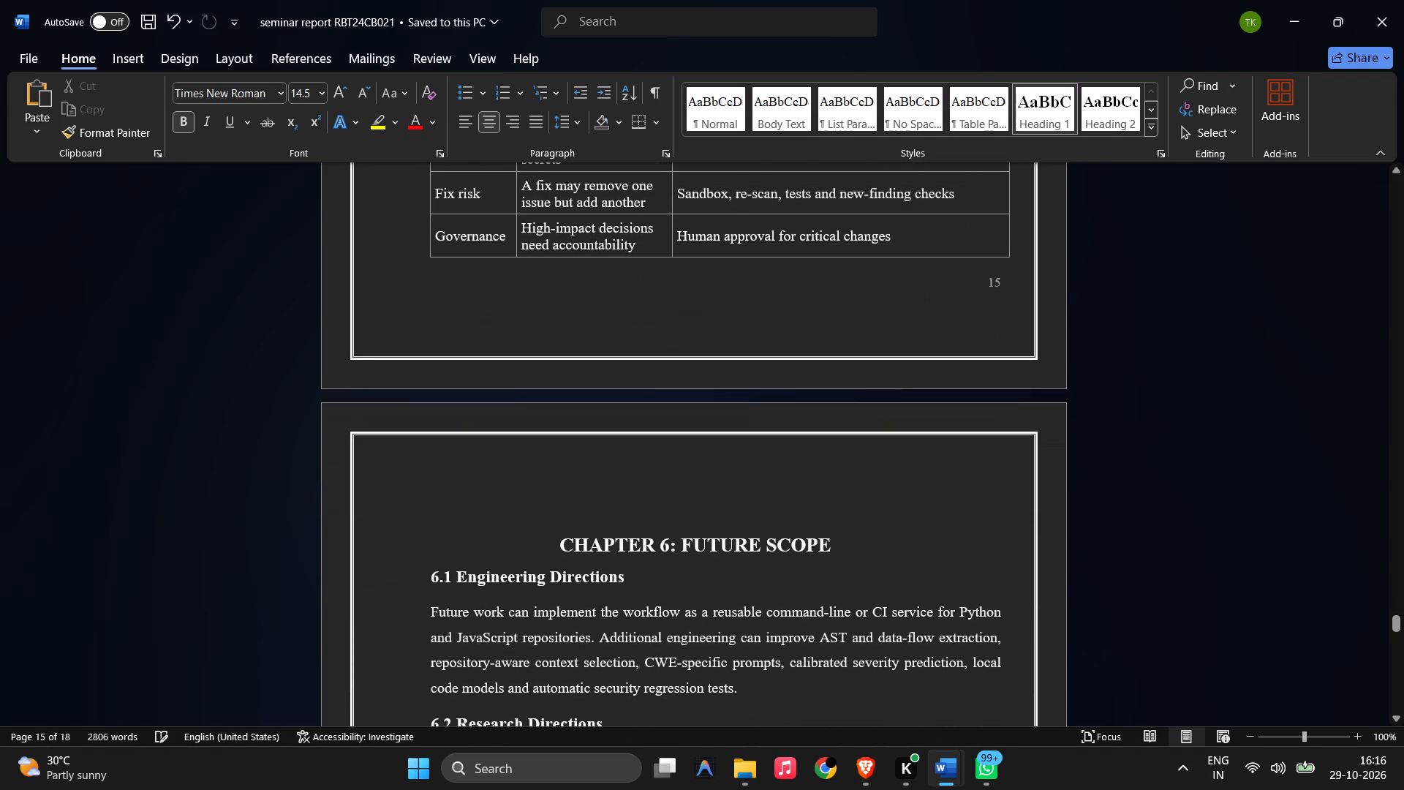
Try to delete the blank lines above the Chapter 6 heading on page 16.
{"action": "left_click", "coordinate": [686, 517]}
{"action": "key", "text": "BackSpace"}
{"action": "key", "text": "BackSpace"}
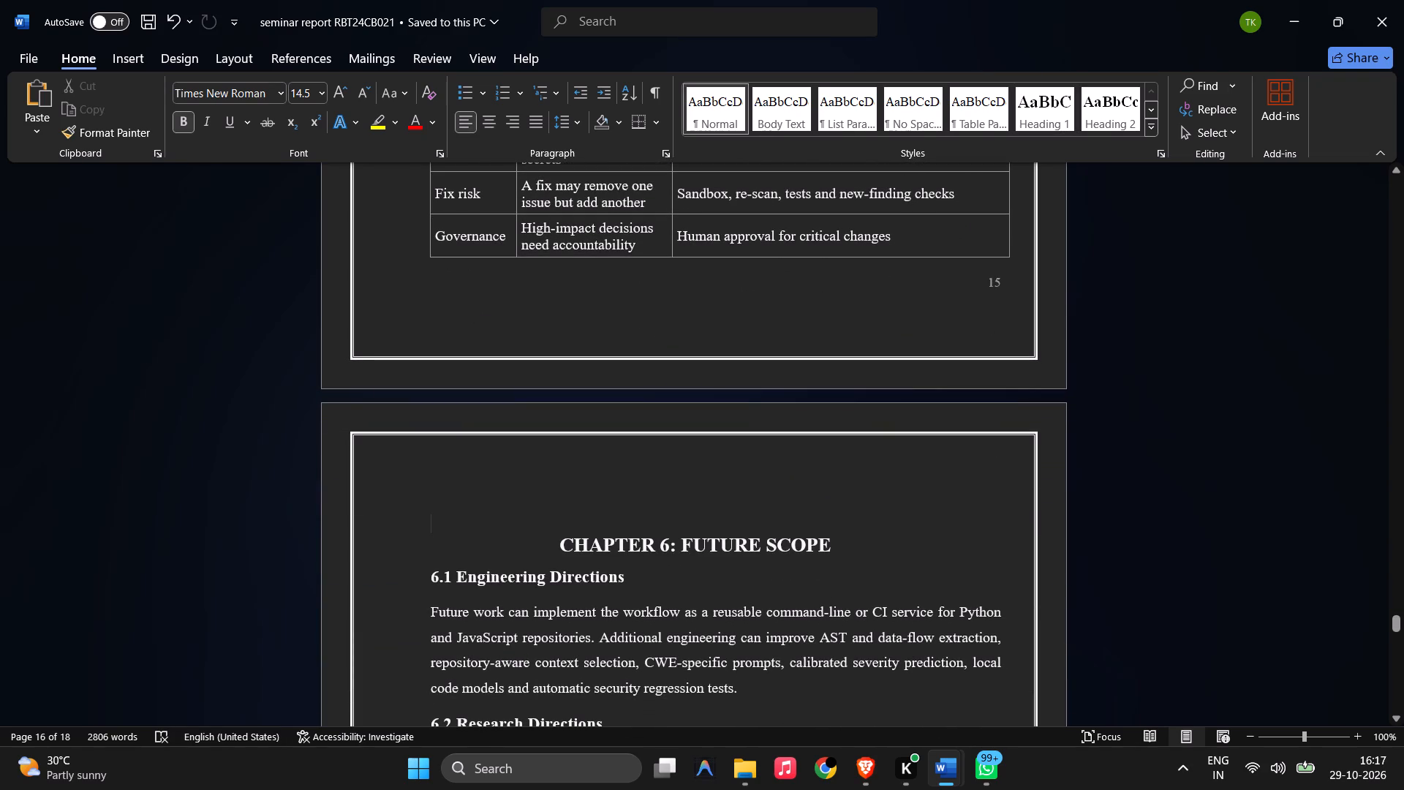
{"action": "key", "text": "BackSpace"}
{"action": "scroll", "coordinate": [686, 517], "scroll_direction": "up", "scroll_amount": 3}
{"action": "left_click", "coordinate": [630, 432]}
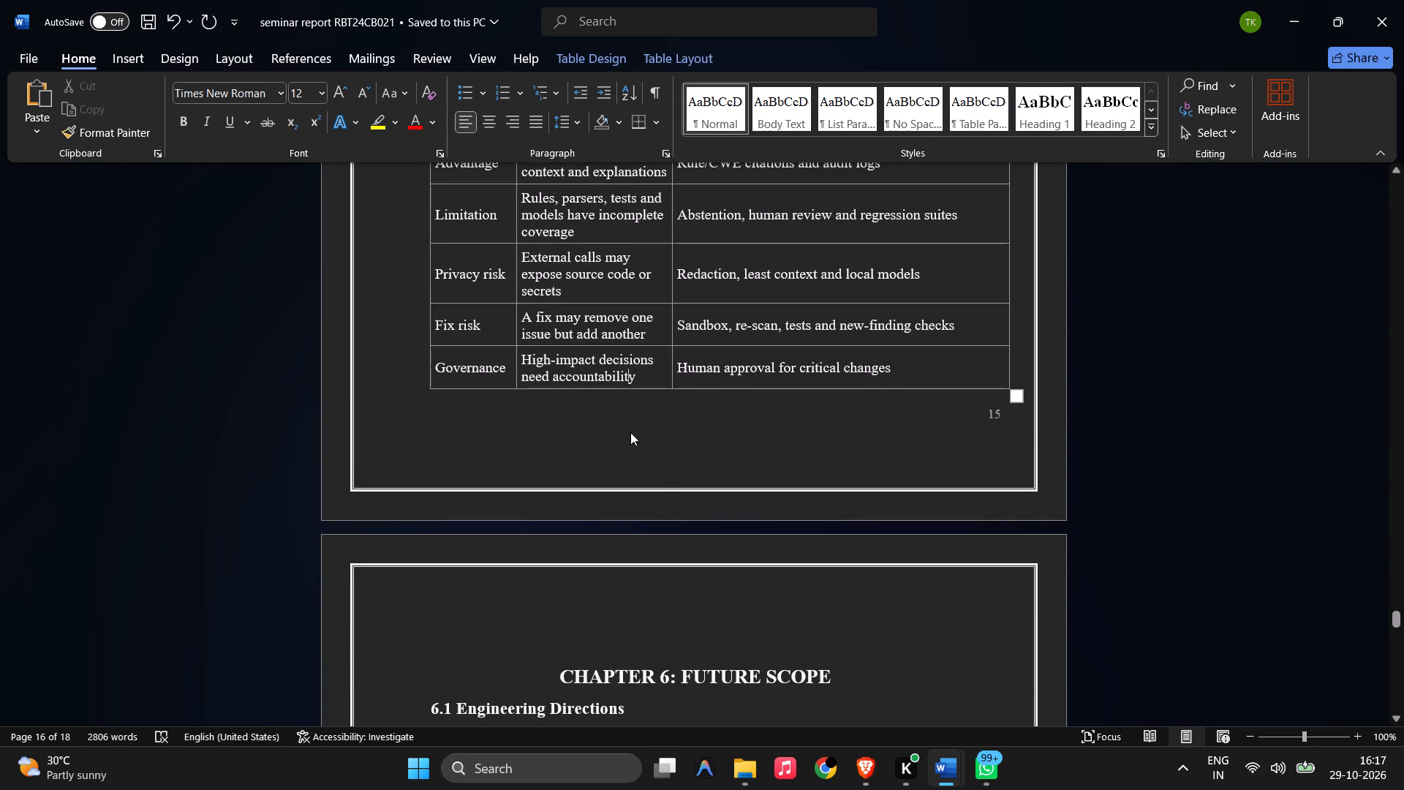
Check the layout from Chapter 6 through the references and save the report.
{"action": "scroll", "coordinate": [660, 473], "scroll_direction": "down", "scroll_amount": 20}
{"action": "scroll", "coordinate": [661, 473], "scroll_direction": "up", "scroll_amount": 10}
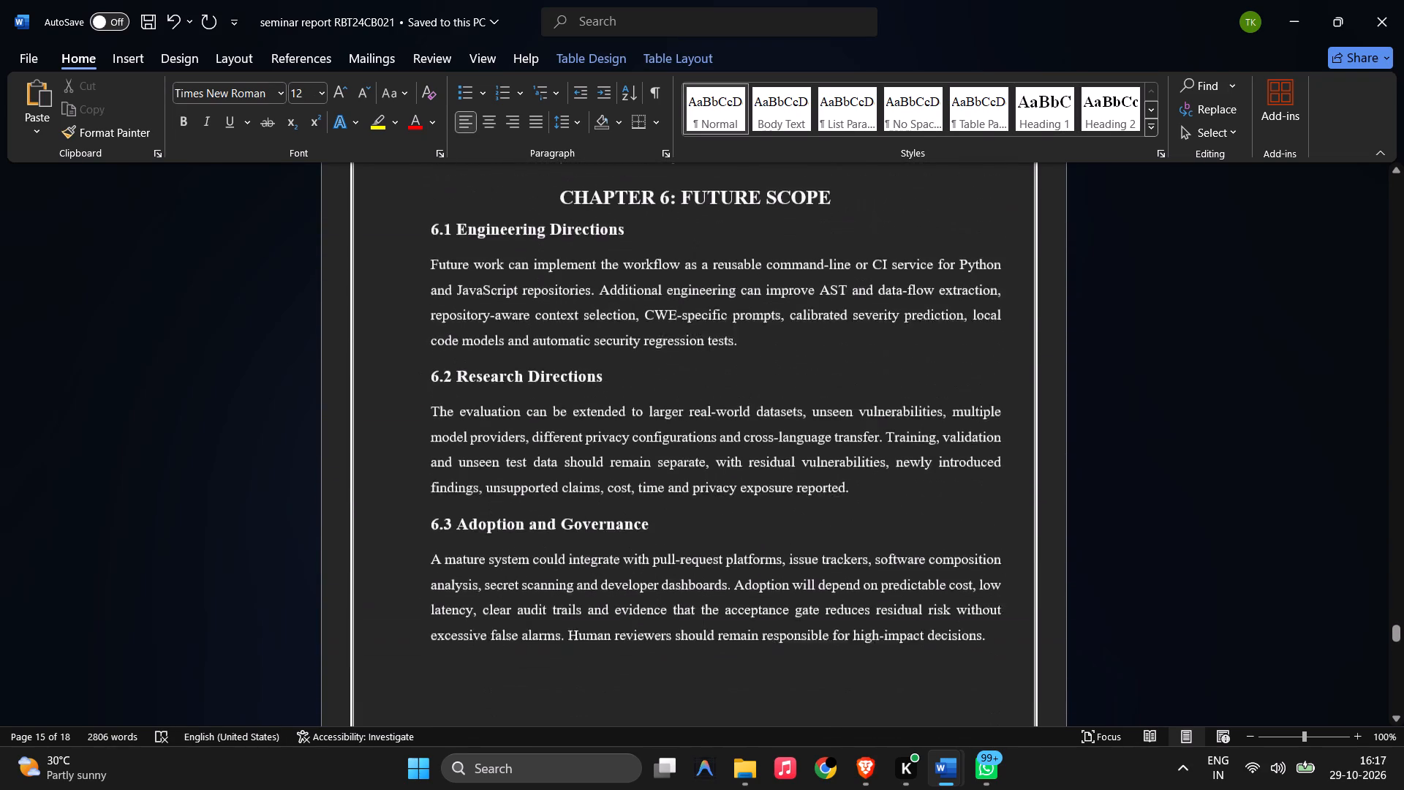
{"action": "scroll", "coordinate": [772, 323], "scroll_direction": "down", "scroll_amount": 20}
{"action": "scroll", "coordinate": [772, 323], "scroll_direction": "down", "scroll_amount": 12}
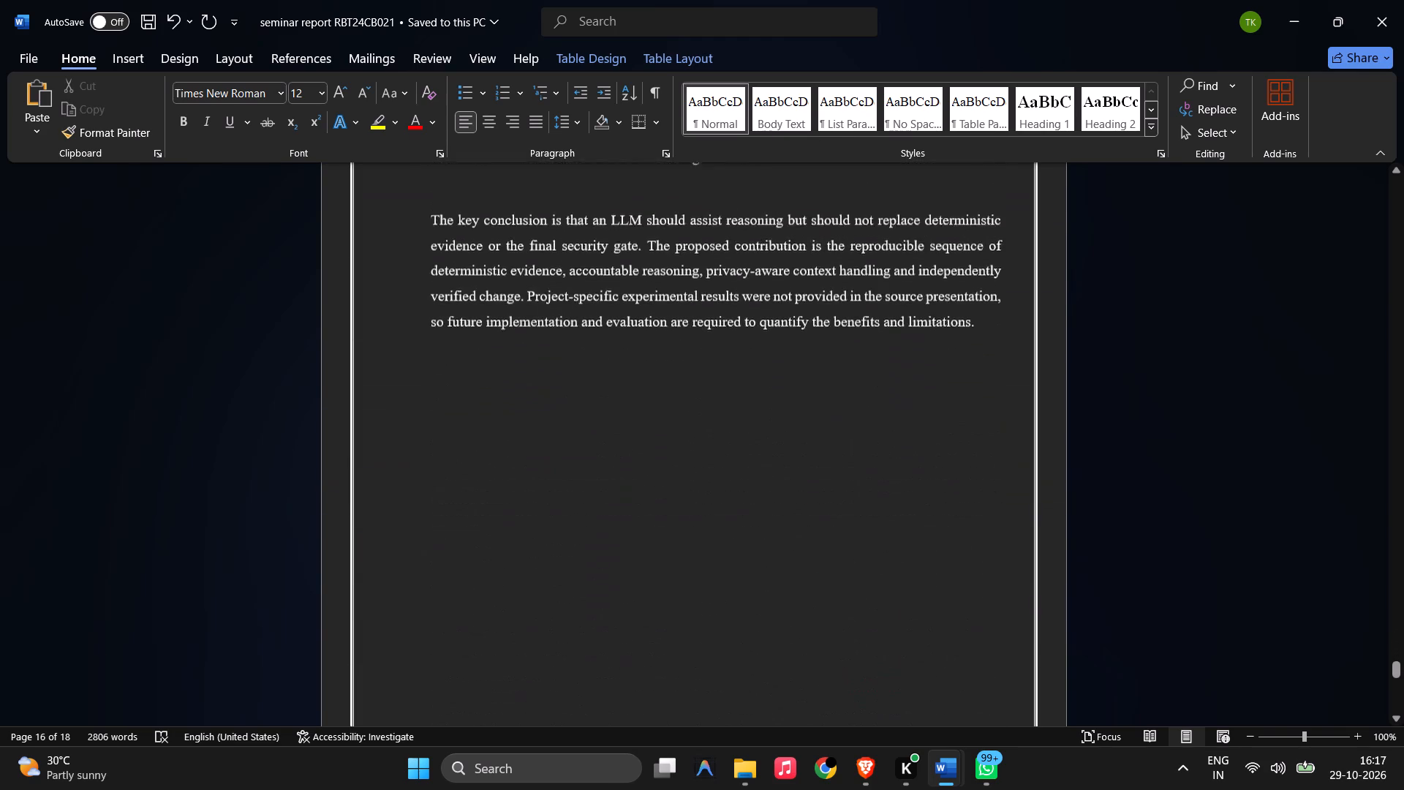
{"action": "scroll", "coordinate": [772, 330], "scroll_direction": "down", "scroll_amount": 20}
{"action": "scroll", "coordinate": [772, 330], "scroll_direction": "down", "scroll_amount": 5}
{"action": "key", "text": "ctrl+s"}
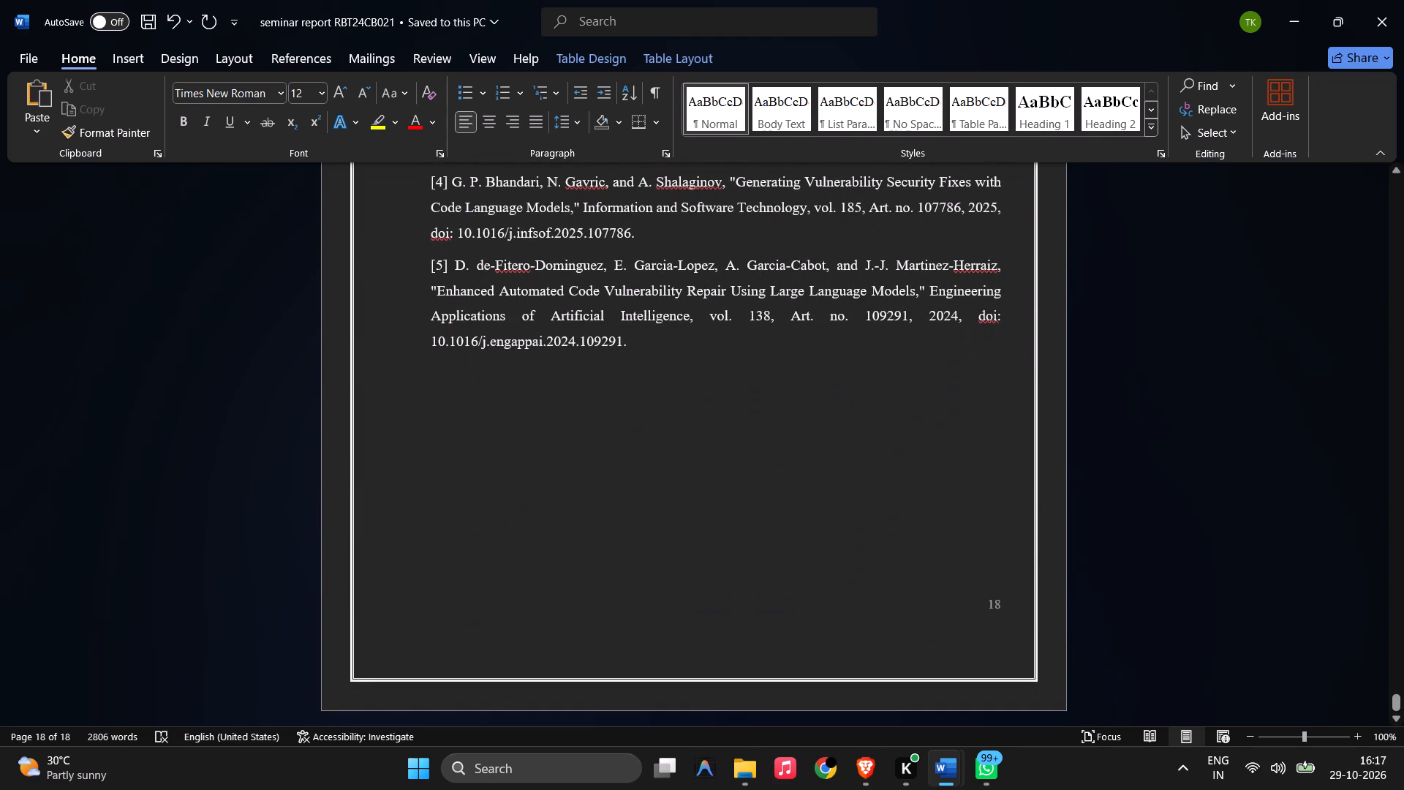
Print the corrected report to PDF in the Downloads folder, replacing seminarreport.pdf.
{"action": "left_click", "coordinate": [44, 63]}
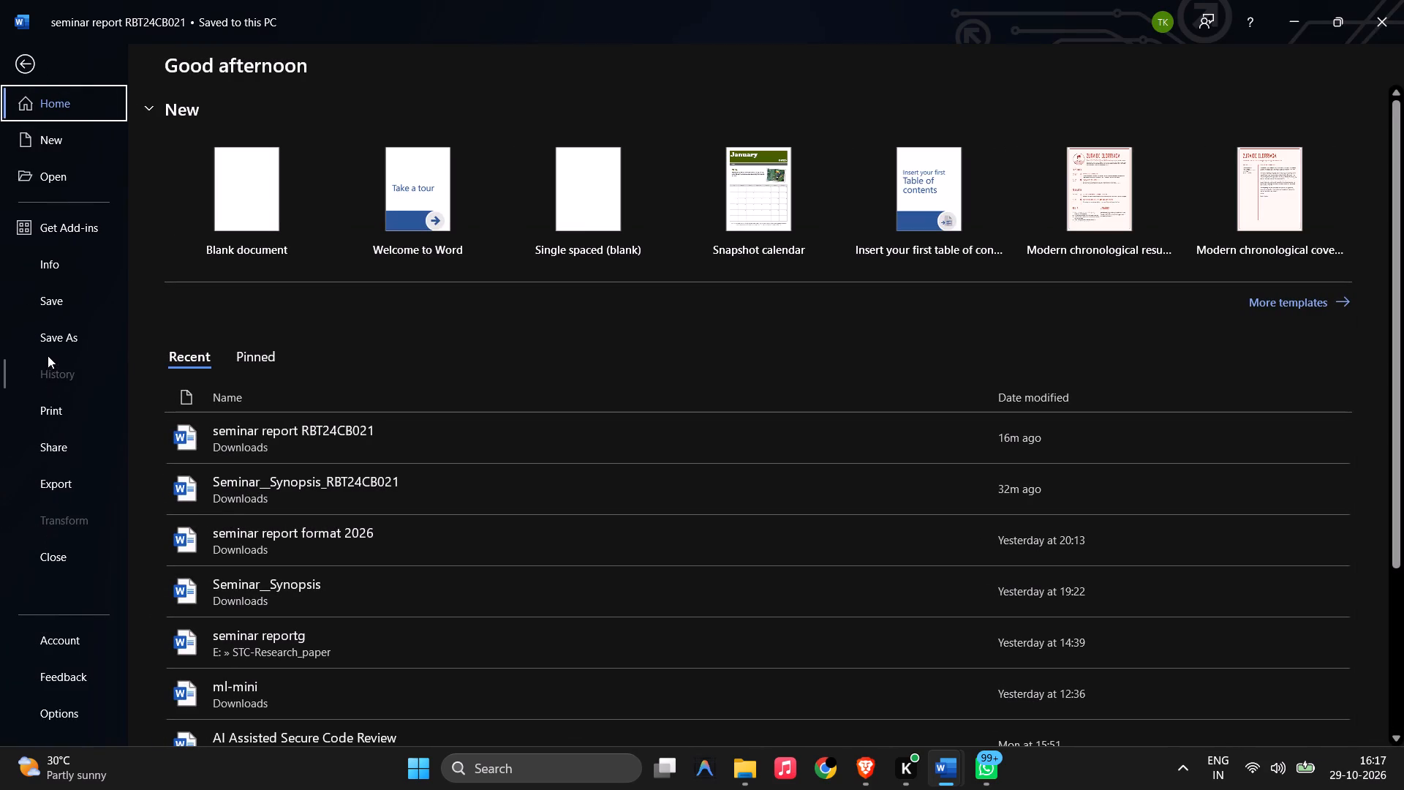
{"action": "left_click", "coordinate": [59, 421]}
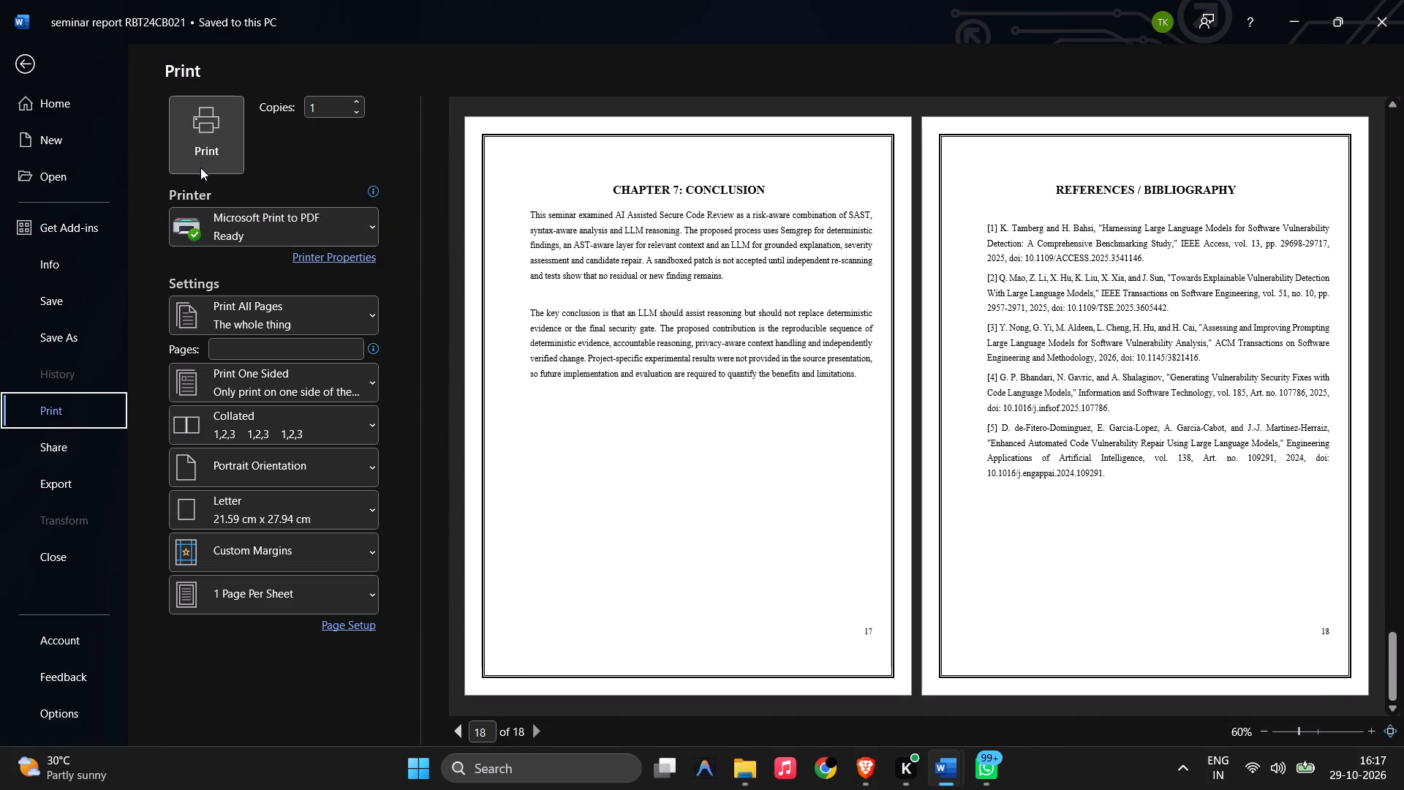
{"action": "left_click", "coordinate": [199, 162]}
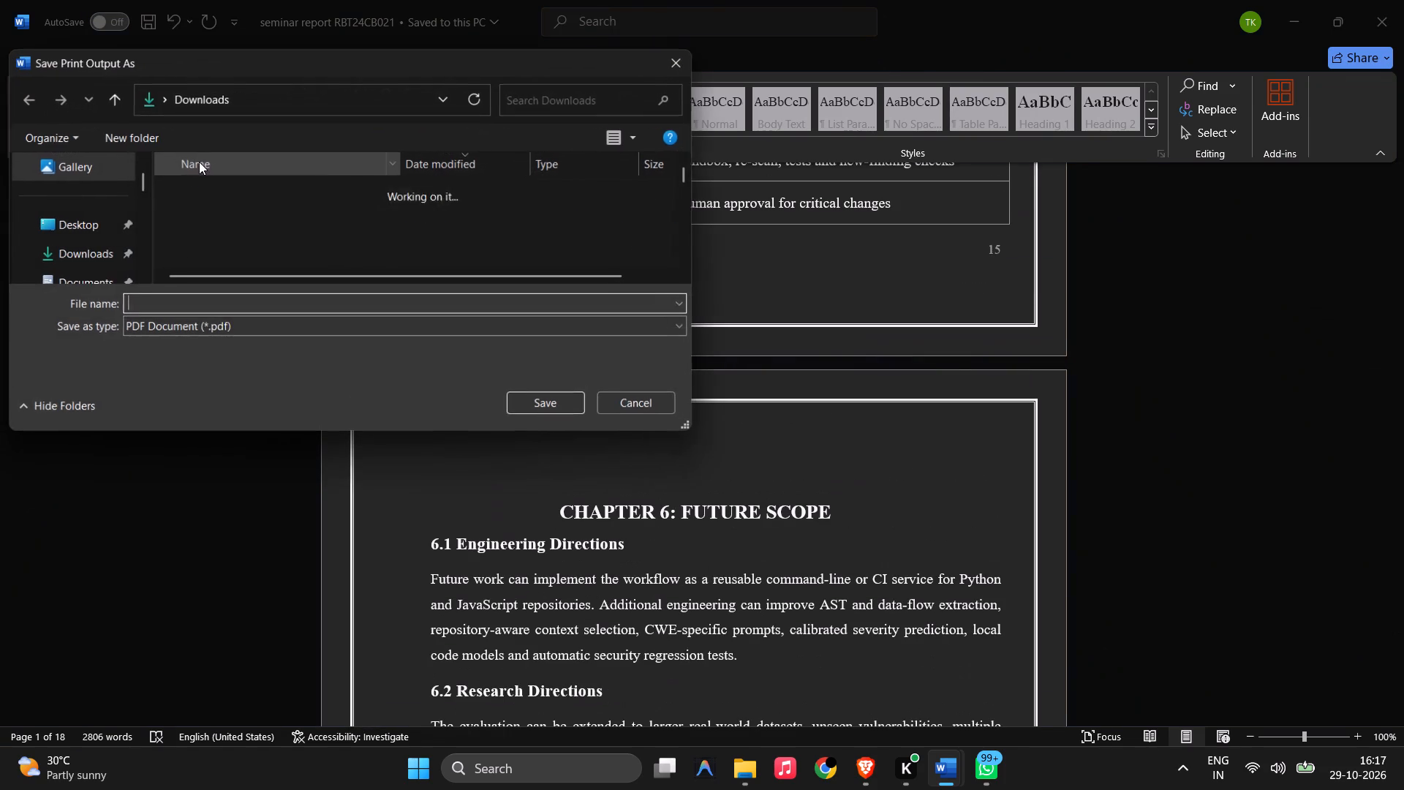
{"action": "type", "text": "sem"}
{"action": "left_click", "coordinate": [249, 355]}
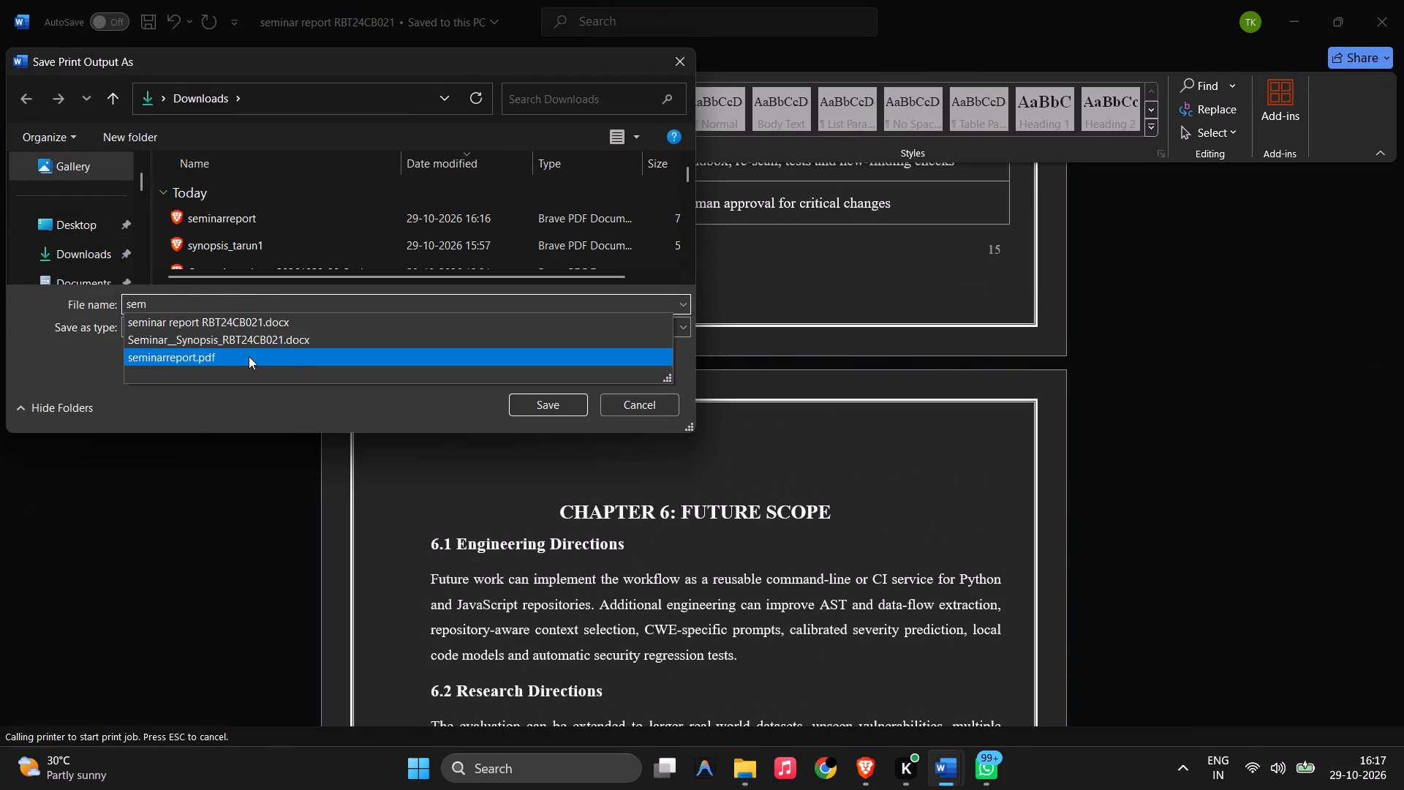
{"action": "left_click", "coordinate": [535, 407]}
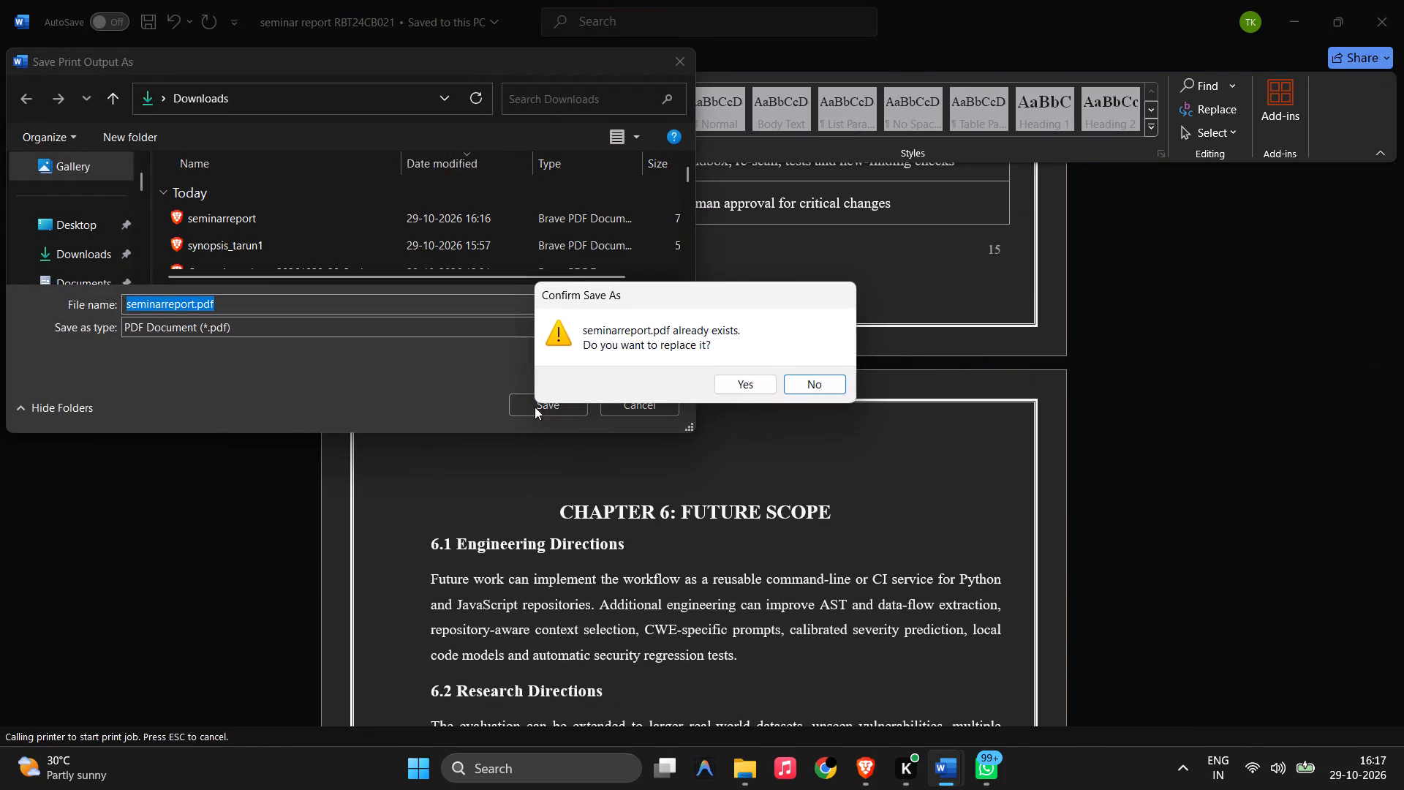
{"action": "left_click", "coordinate": [754, 389]}
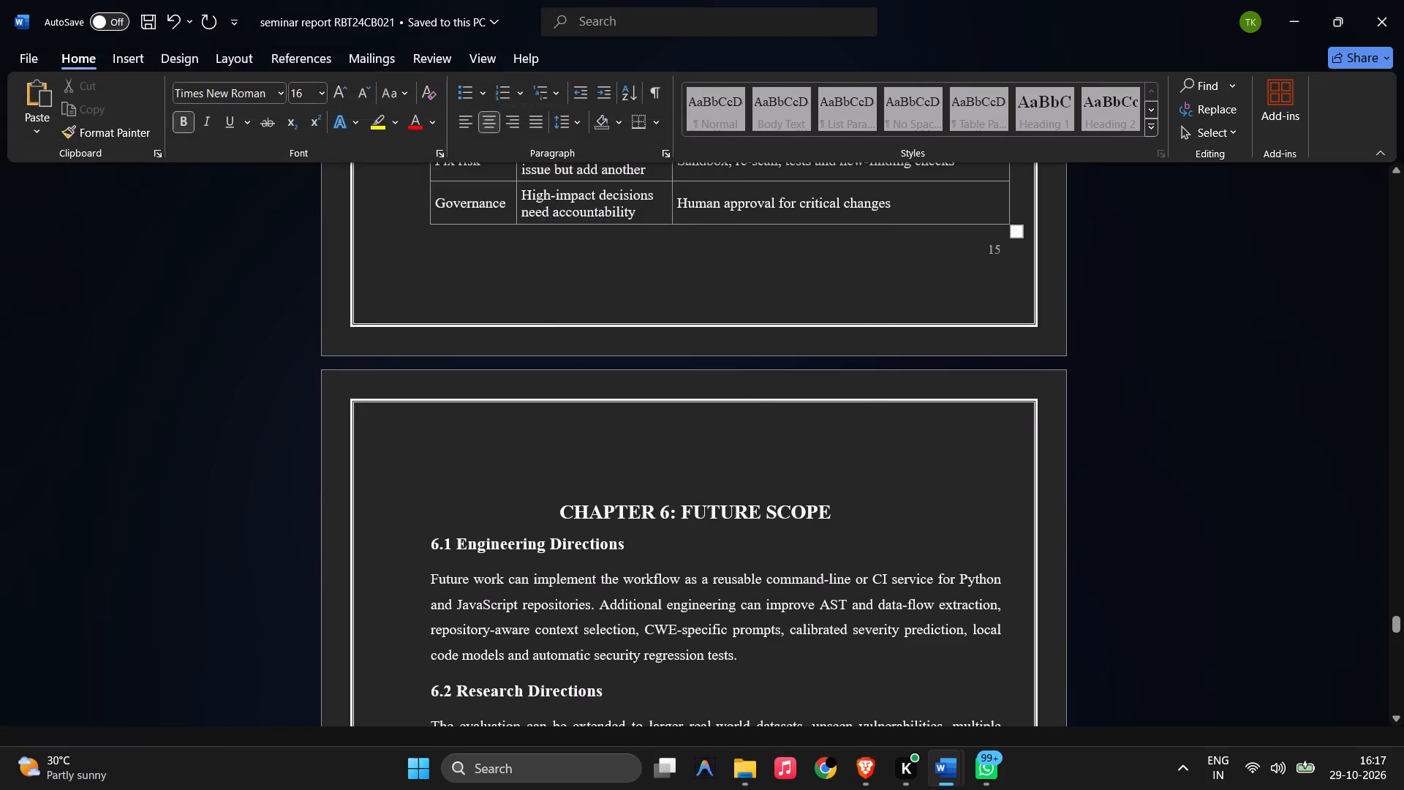
Close the seminar report document.
{"action": "left_click", "coordinate": [744, 763]}
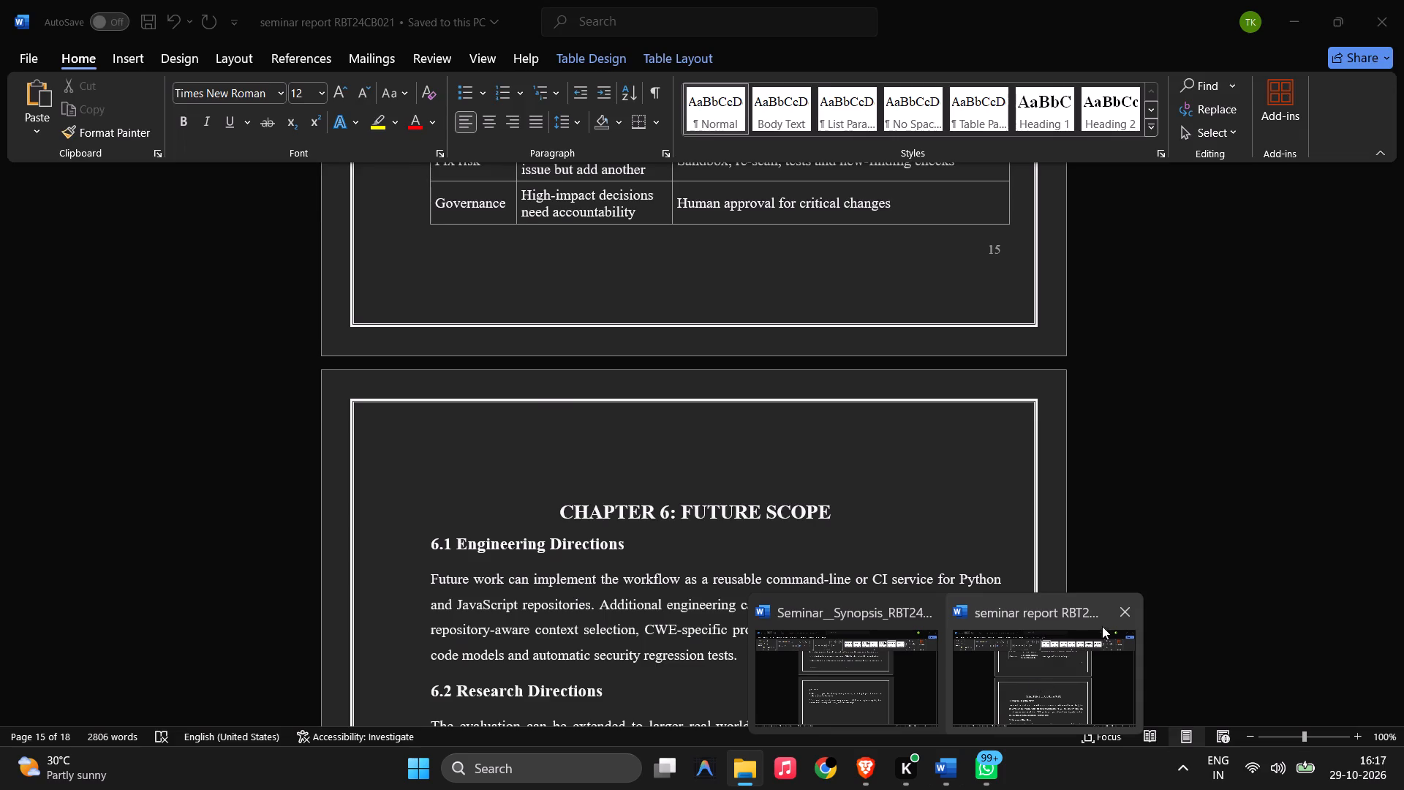
{"action": "left_click", "coordinate": [1118, 611]}
{"action": "left_click", "coordinate": [927, 660]}
{"action": "scroll", "coordinate": [670, 490], "scroll_direction": "down", "scroll_amount": 4}
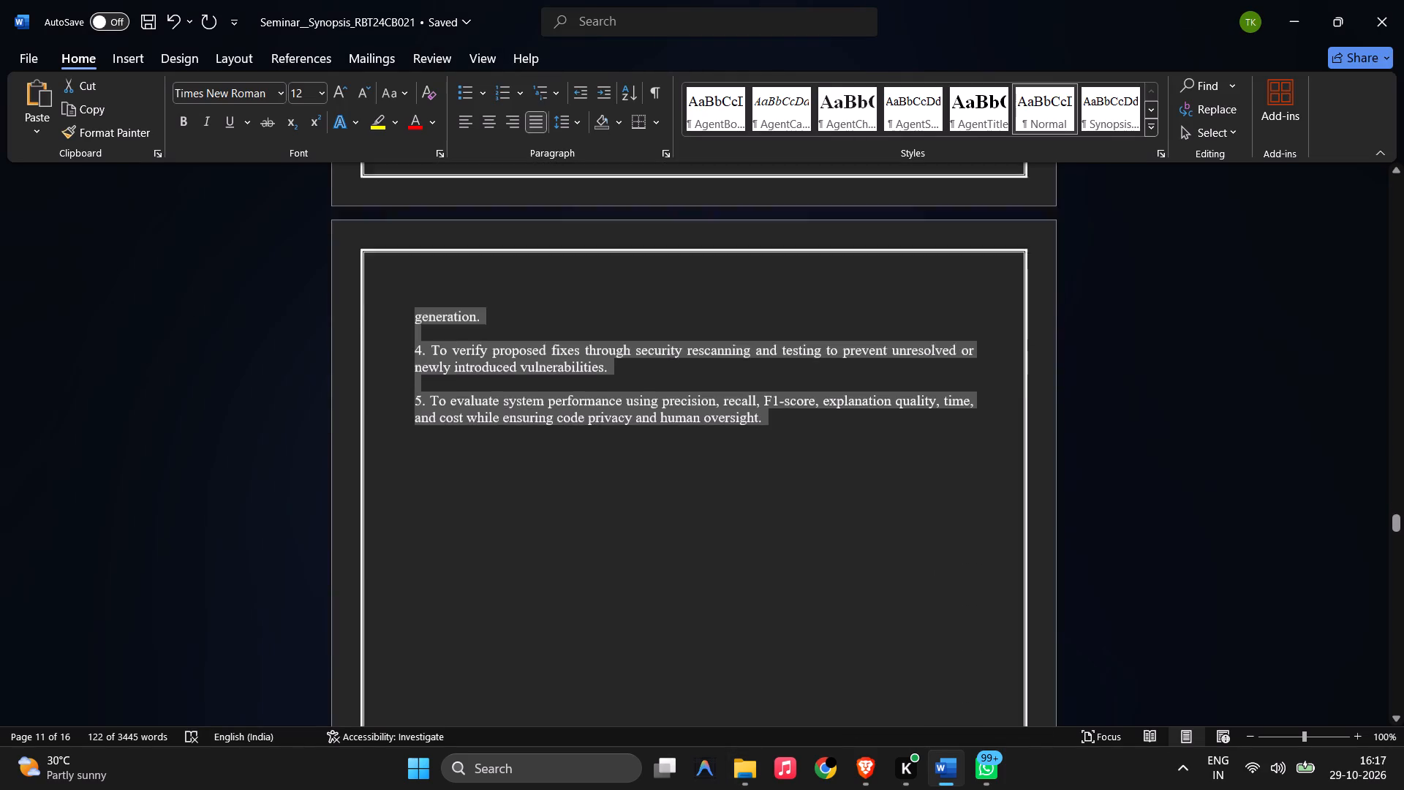
{"action": "scroll", "coordinate": [670, 490], "scroll_direction": "down", "scroll_amount": 20}
{"action": "scroll", "coordinate": [670, 490], "scroll_direction": "down", "scroll_amount": 11}
{"action": "scroll", "coordinate": [670, 490], "scroll_direction": "up", "scroll_amount": 4}
{"action": "scroll", "coordinate": [670, 490], "scroll_direction": "down", "scroll_amount": 4}
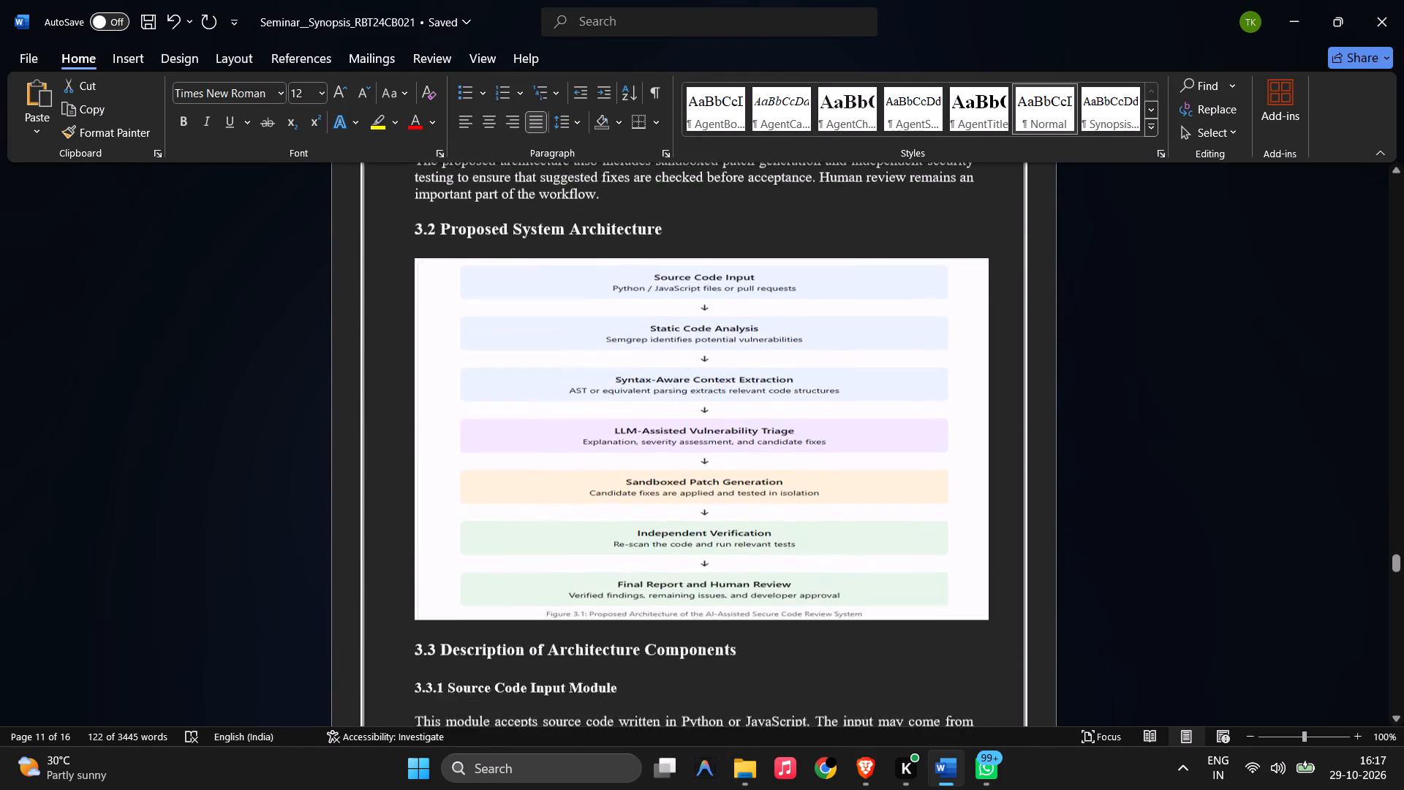
{"action": "scroll", "coordinate": [670, 490], "scroll_direction": "down", "scroll_amount": 20}
{"action": "scroll", "coordinate": [670, 490], "scroll_direction": "down", "scroll_amount": 20}
{"action": "scroll", "coordinate": [670, 490], "scroll_direction": "down", "scroll_amount": 10}
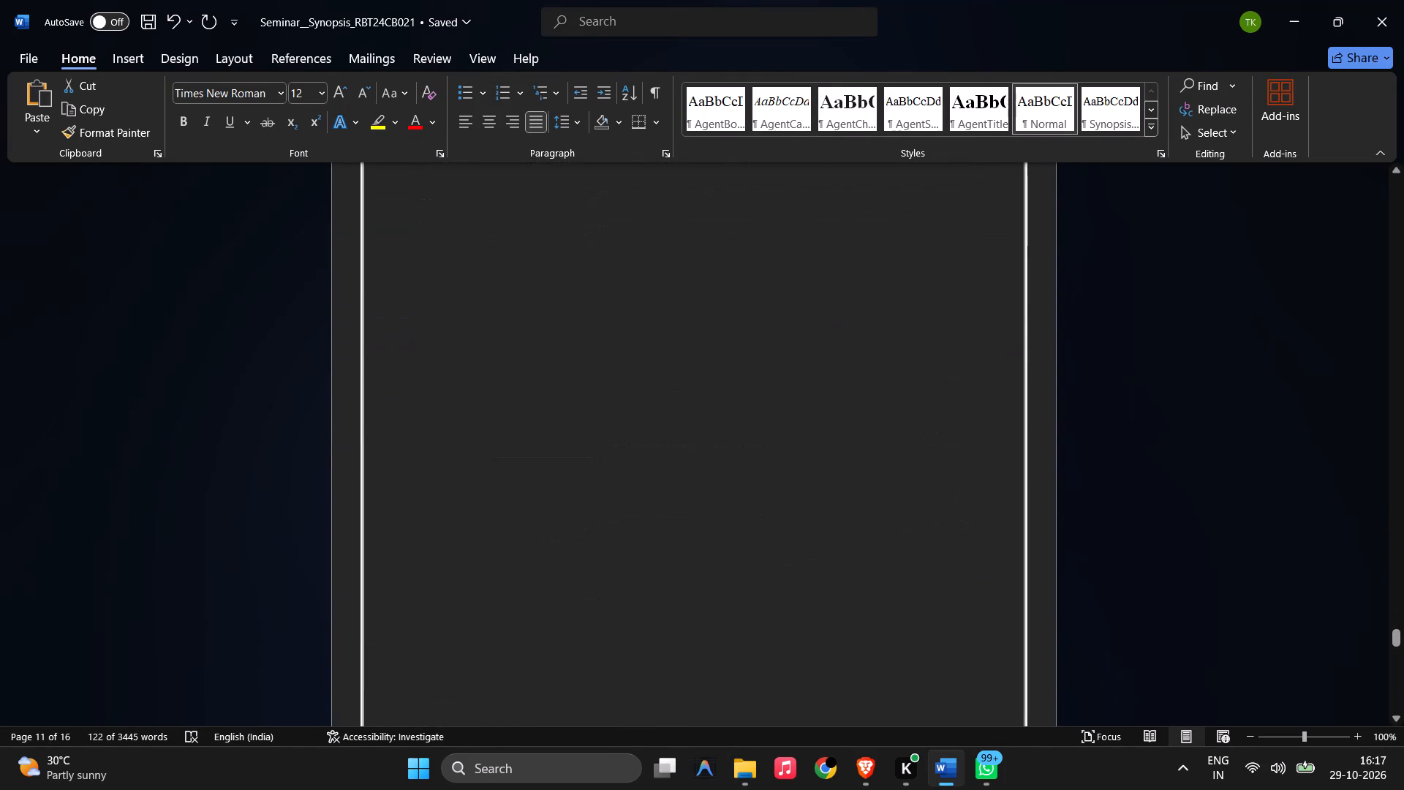
{"action": "scroll", "coordinate": [670, 490], "scroll_direction": "down", "scroll_amount": 20}
{"action": "scroll", "coordinate": [670, 490], "scroll_direction": "down", "scroll_amount": 20}
{"action": "scroll", "coordinate": [670, 490], "scroll_direction": "down", "scroll_amount": 8}
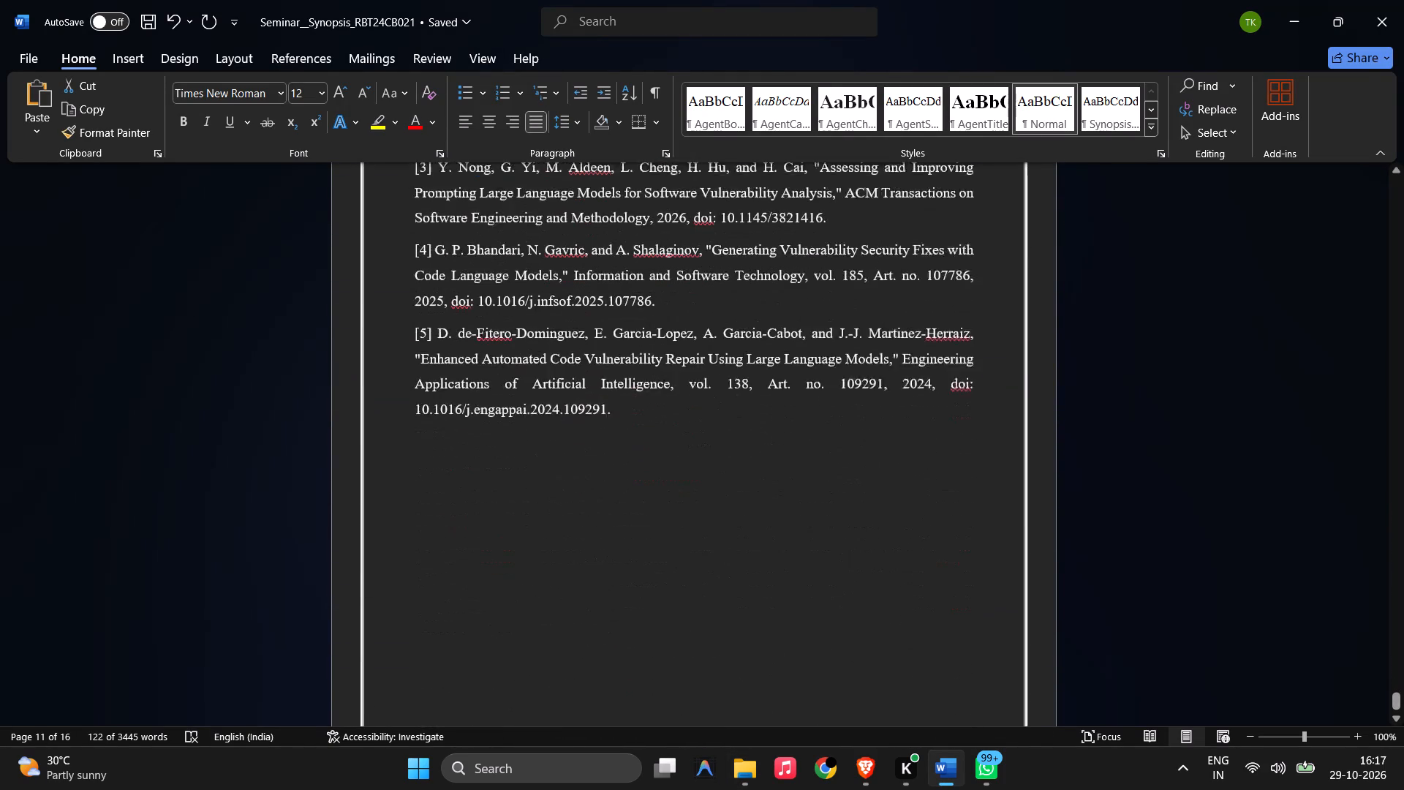
{"action": "left_click_drag", "start_coordinate": [620, 299], "coordinate": [600, 271]}
{"action": "scroll", "coordinate": [610, 278], "scroll_direction": "up", "scroll_amount": 9}
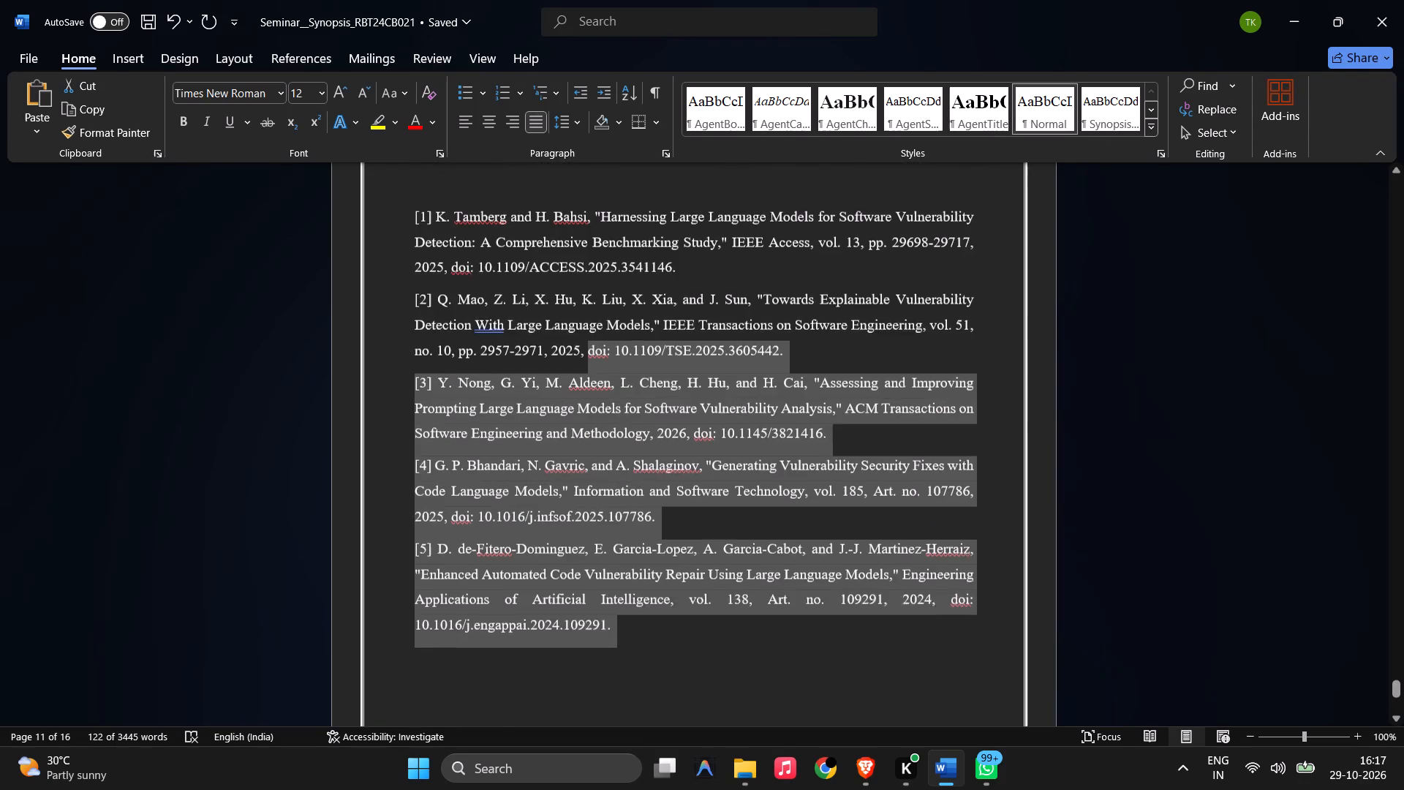